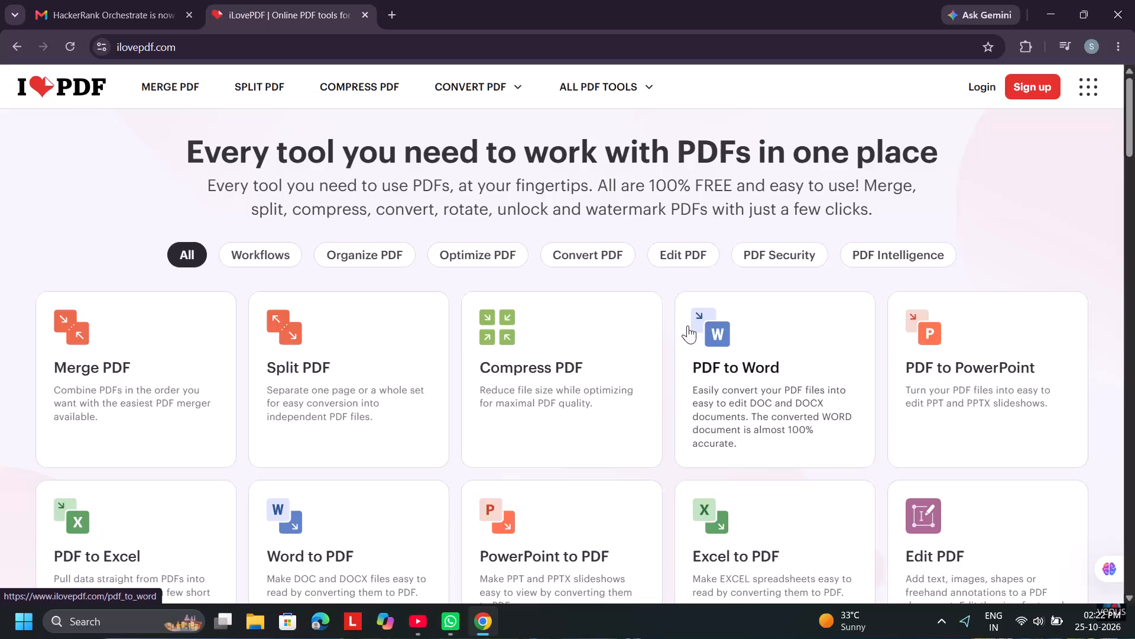
scroll(715, 333, down, 1)
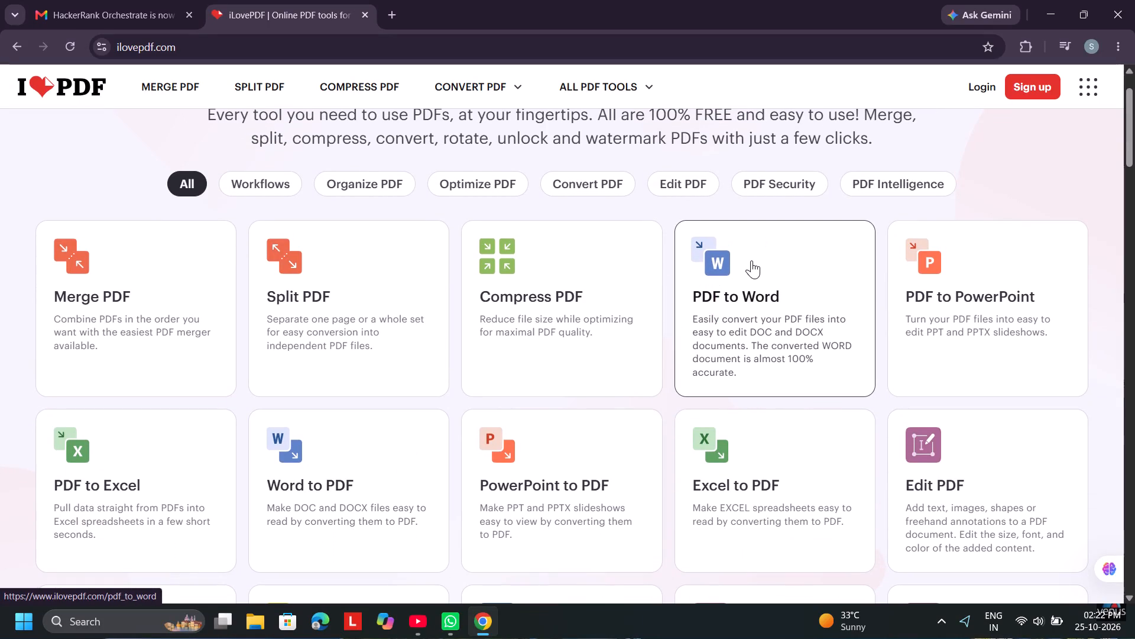
click(751, 260)
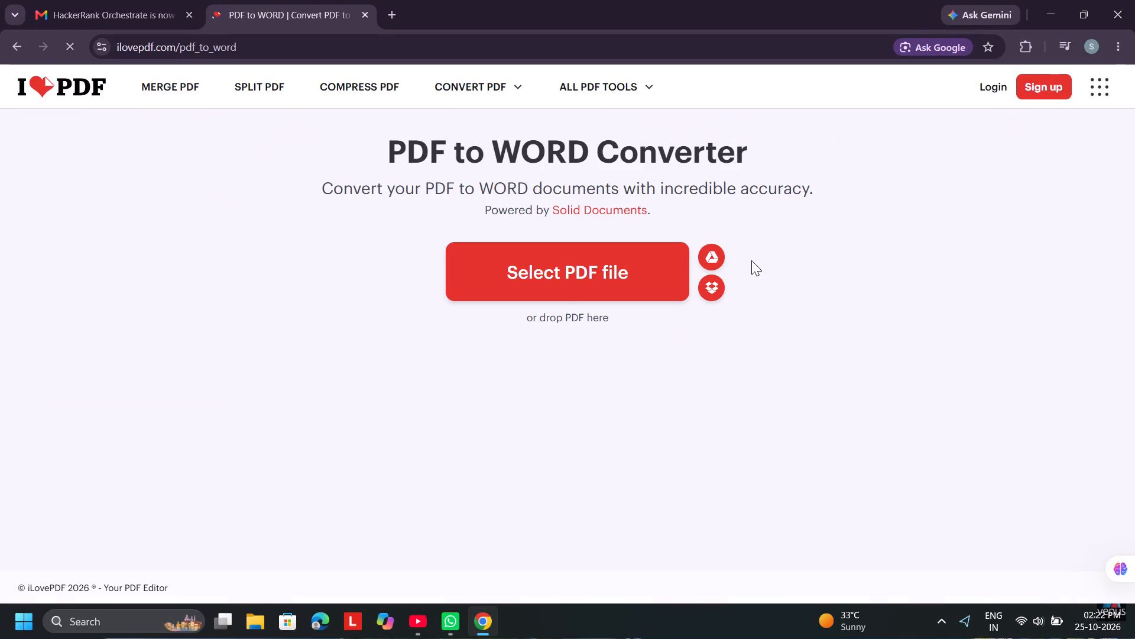
click(609, 271)
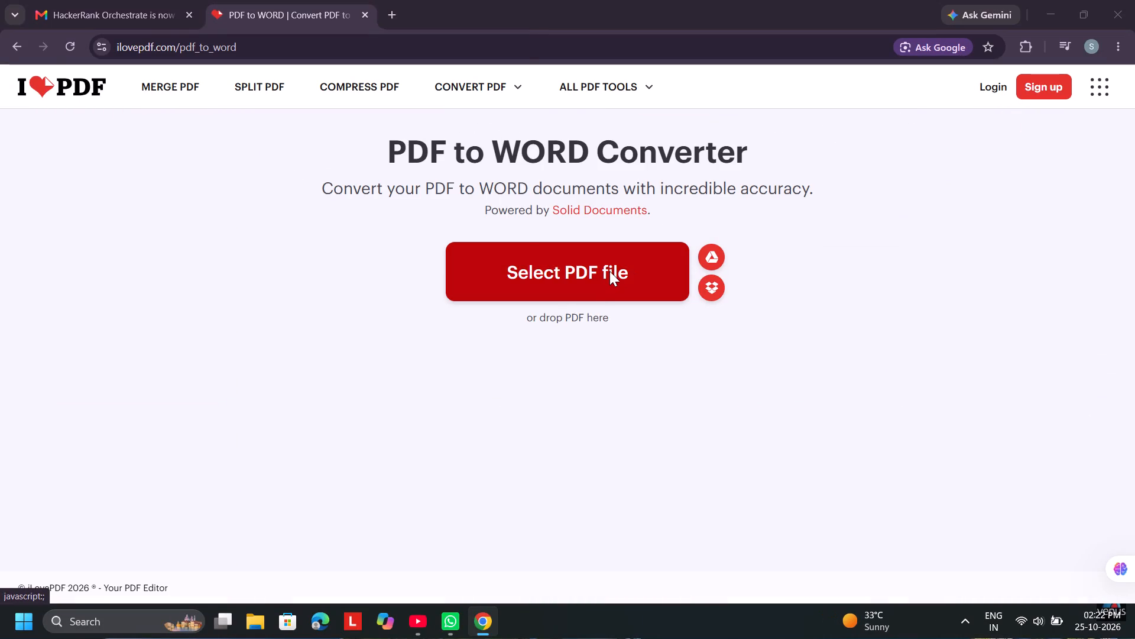
click(168, 144)
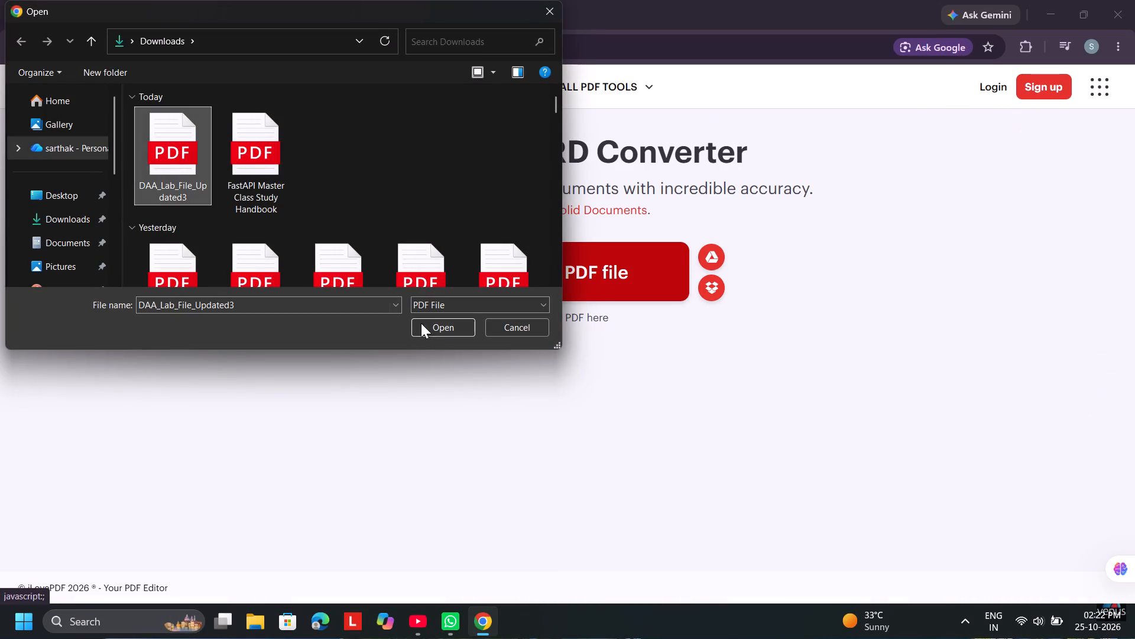
click(443, 331)
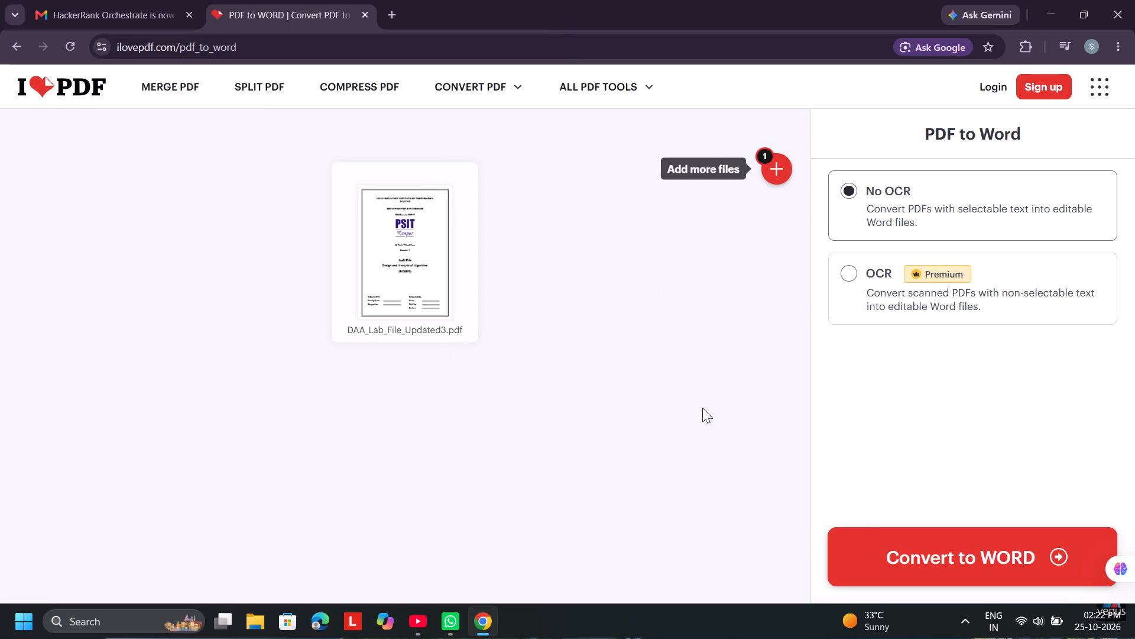
click(926, 563)
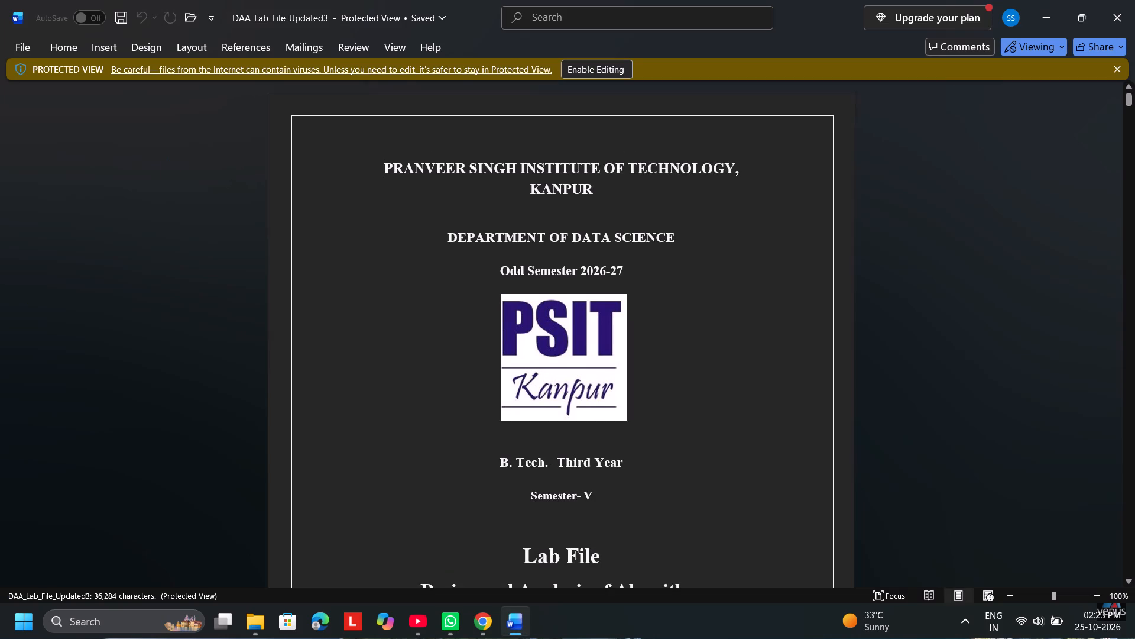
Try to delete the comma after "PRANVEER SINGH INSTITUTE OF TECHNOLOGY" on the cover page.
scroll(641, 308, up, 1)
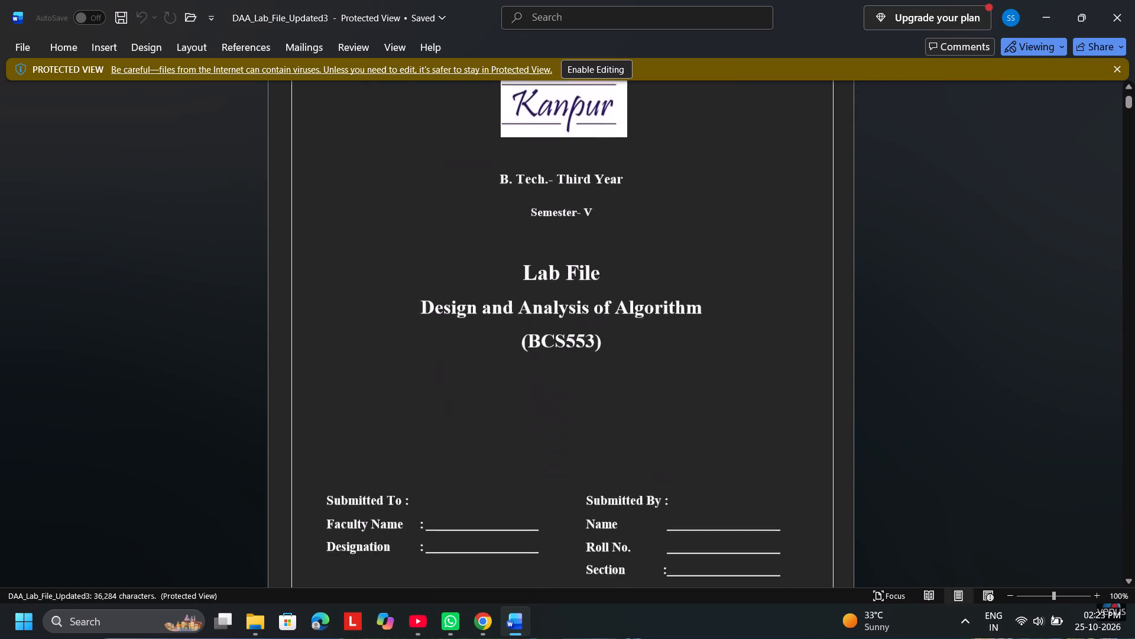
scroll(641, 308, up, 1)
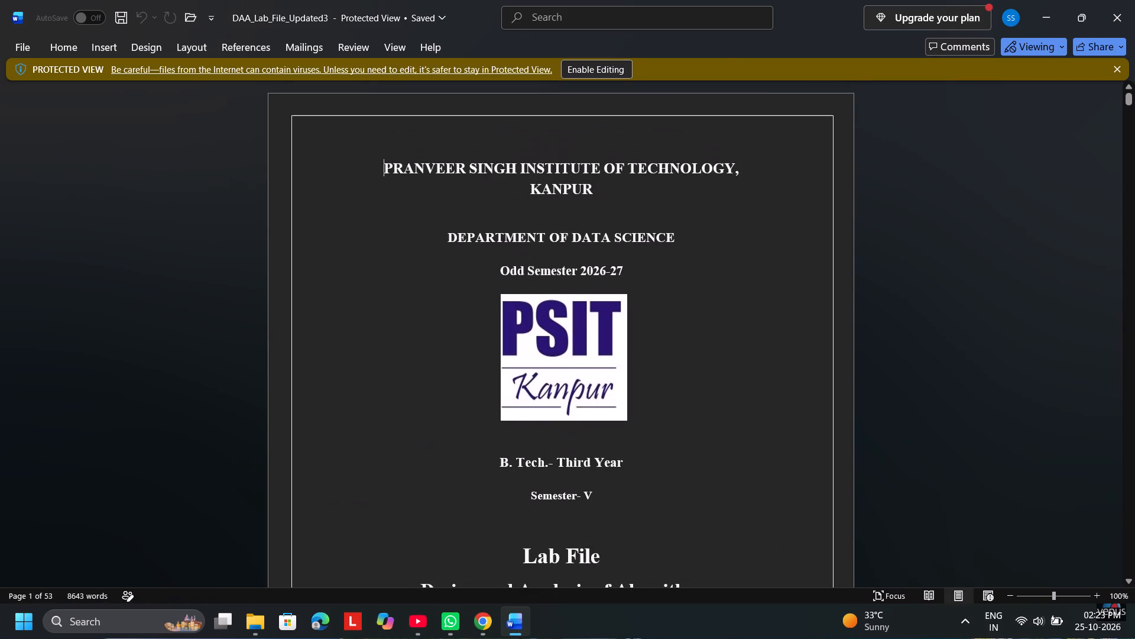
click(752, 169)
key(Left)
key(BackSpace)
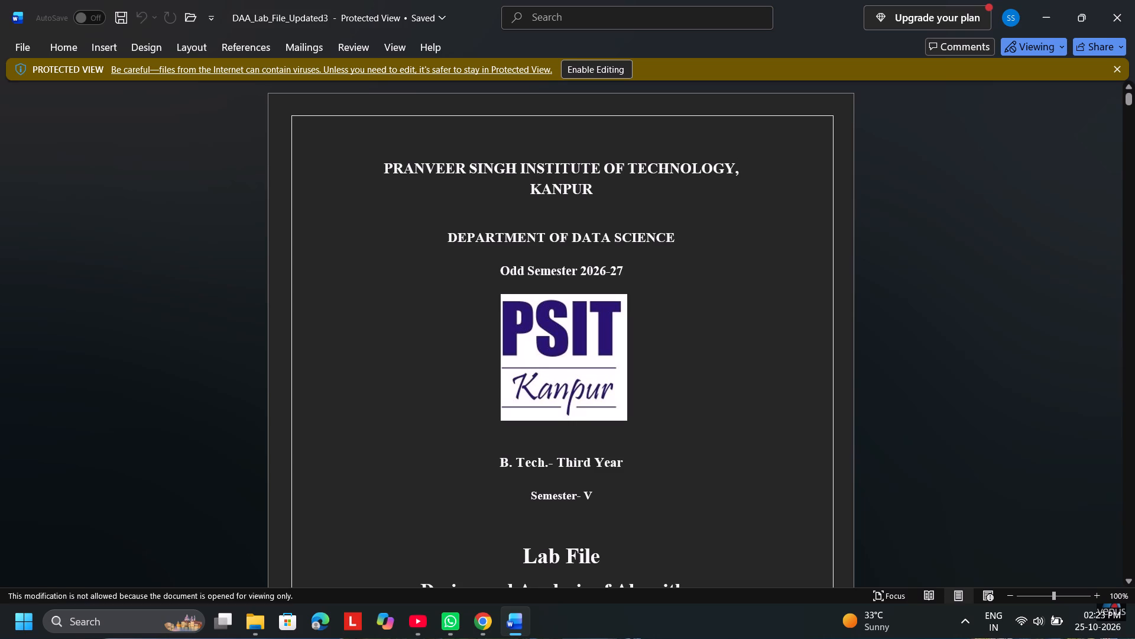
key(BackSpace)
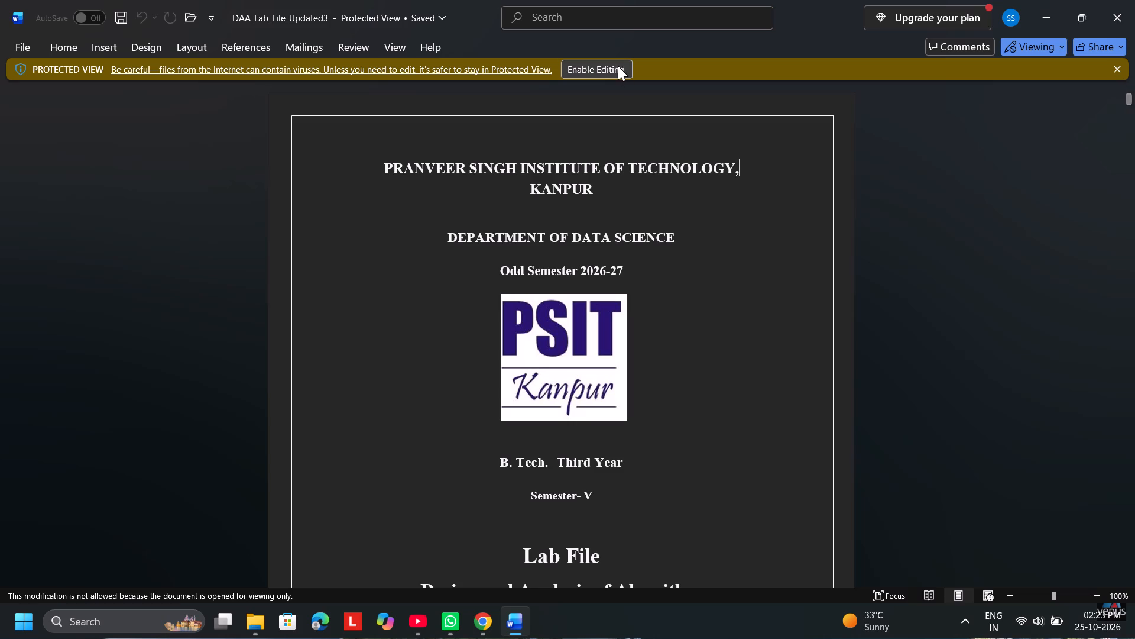
Enable editing of the document and delete the comma after "TECHNOLOGY" in the cover page title.
click(613, 67)
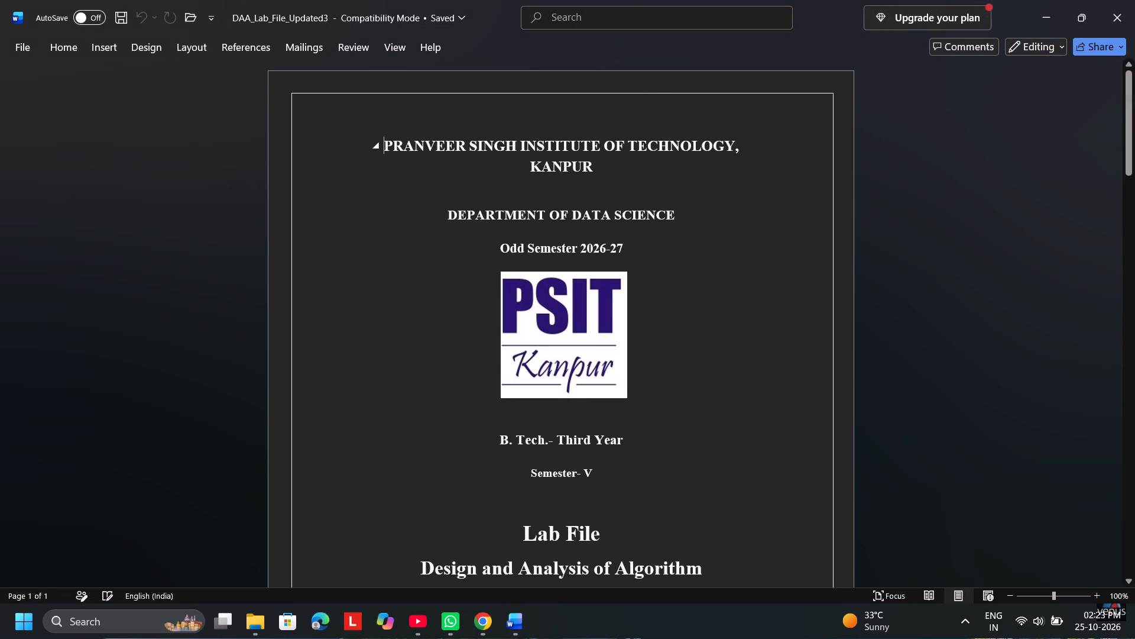
click(755, 147)
key(Left)
key(BackSpace)
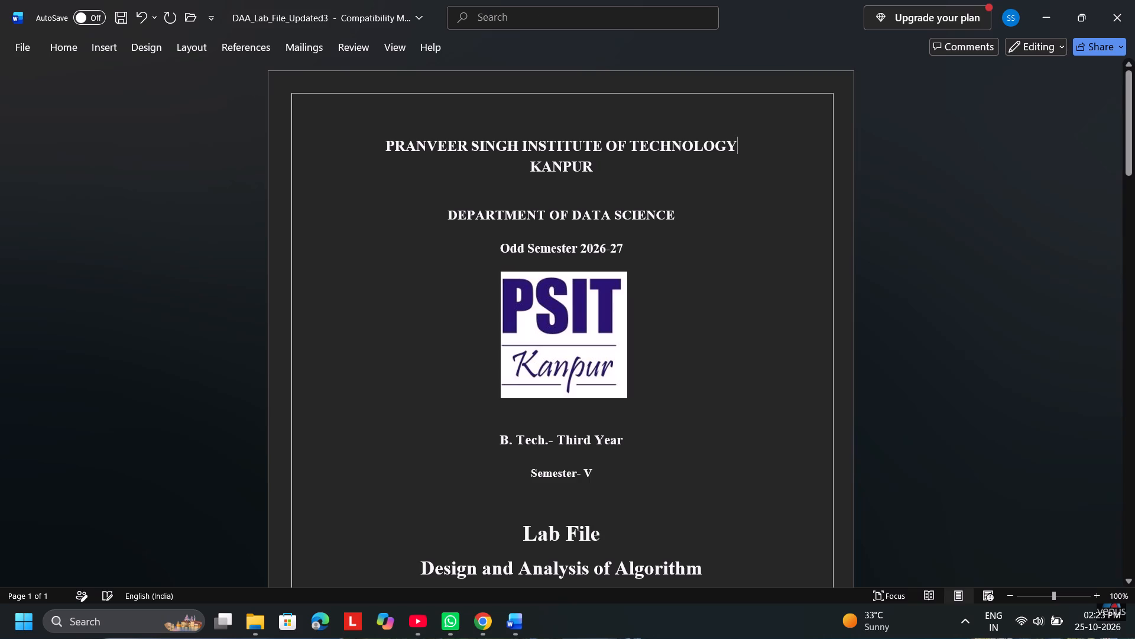
Replace the empty line above "DEPARTMENT OF DATA SCIENCE" on the cover page with a new blank line.
scroll(706, 292, down, 2)
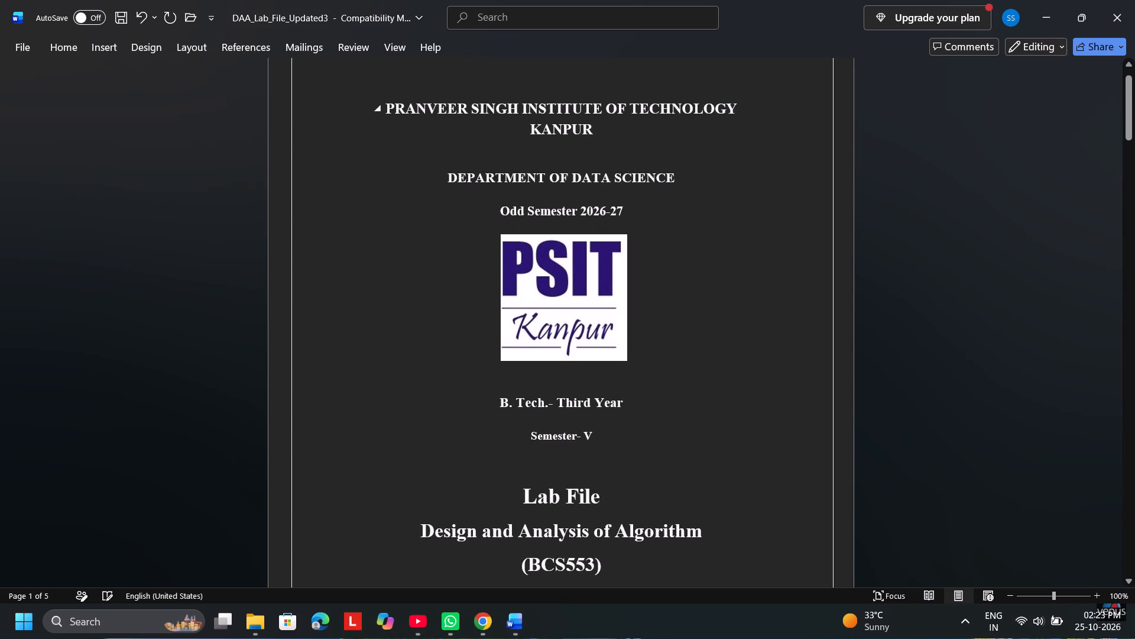
click(449, 147)
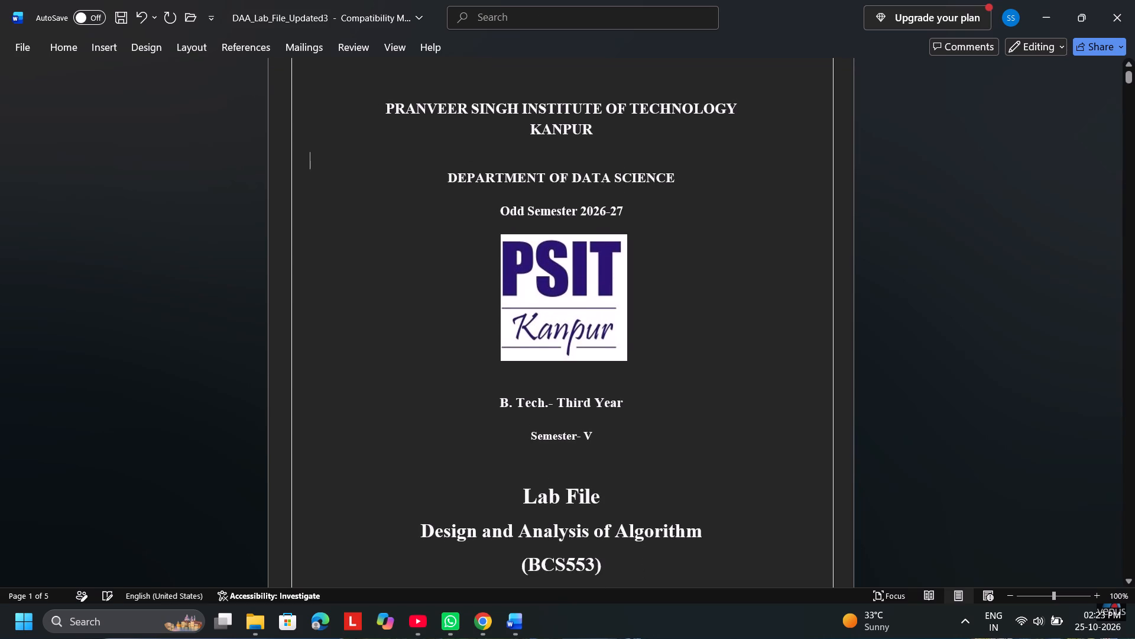
key(BackSpace)
key(Return)
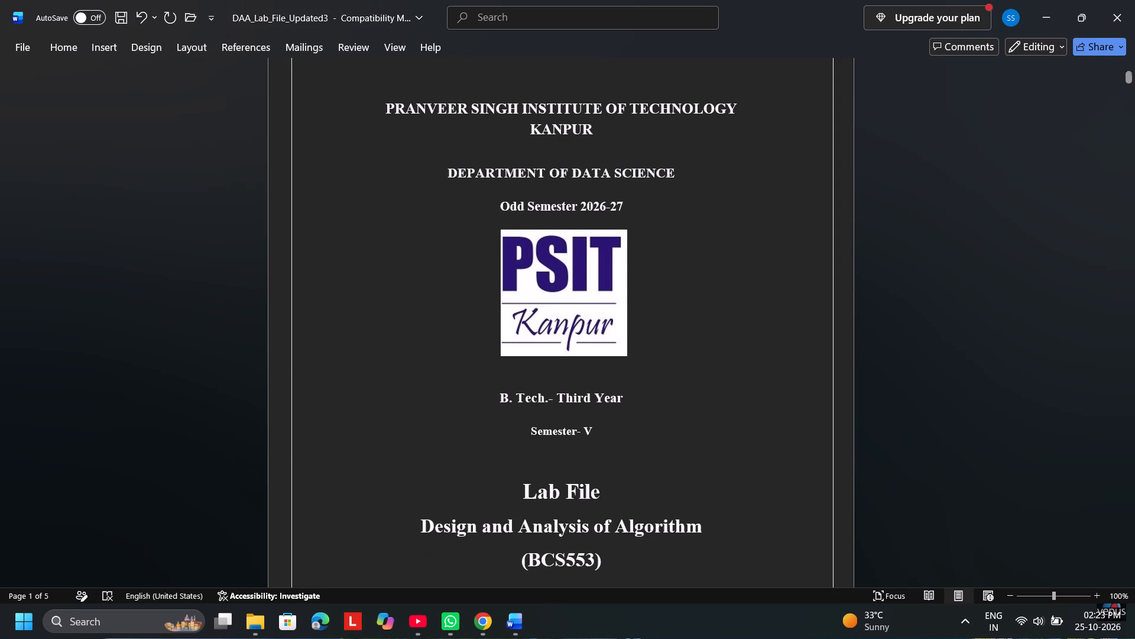
Delete one empty line above the "Submitted To" and "Submitted By" block on the cover page.
scroll(711, 354, down, 1)
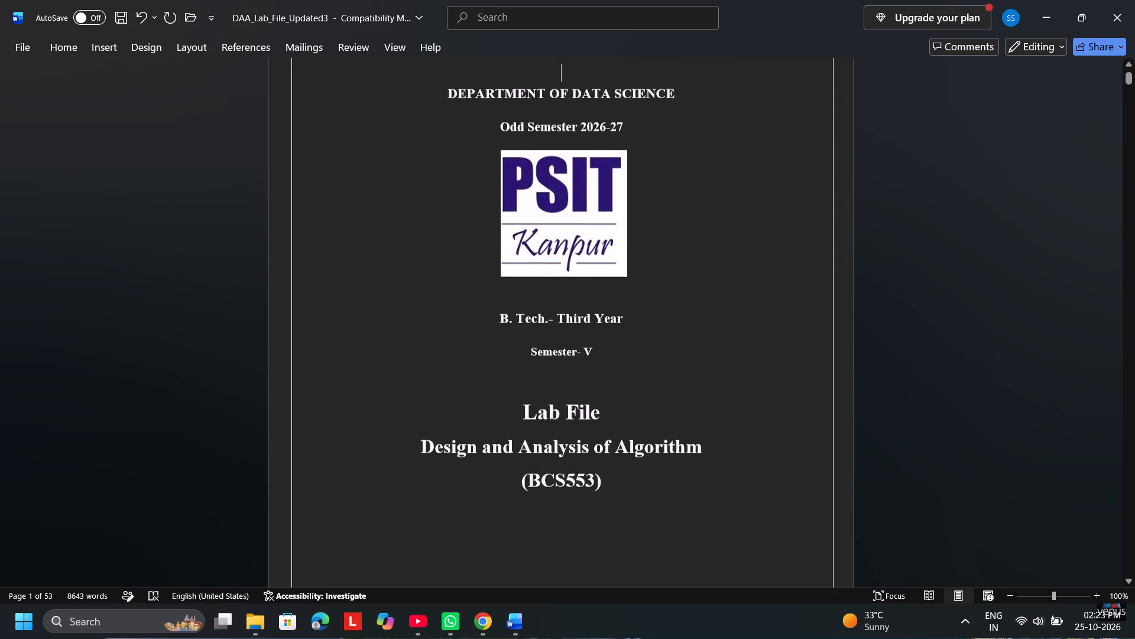
scroll(711, 354, down, 1)
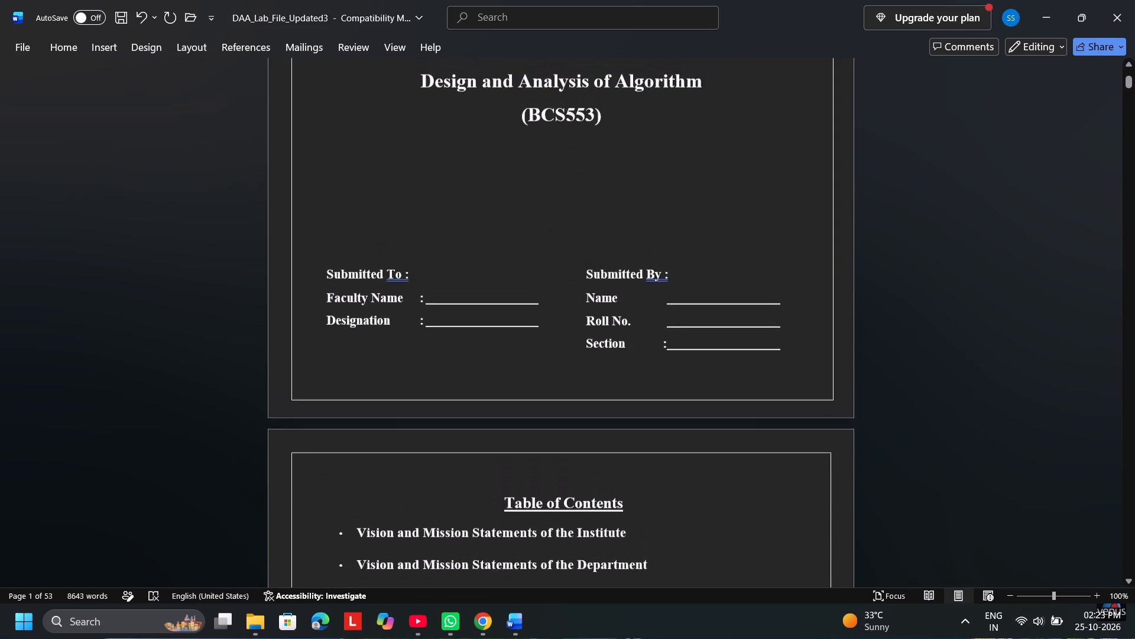
scroll(711, 354, down, 1)
click(355, 274)
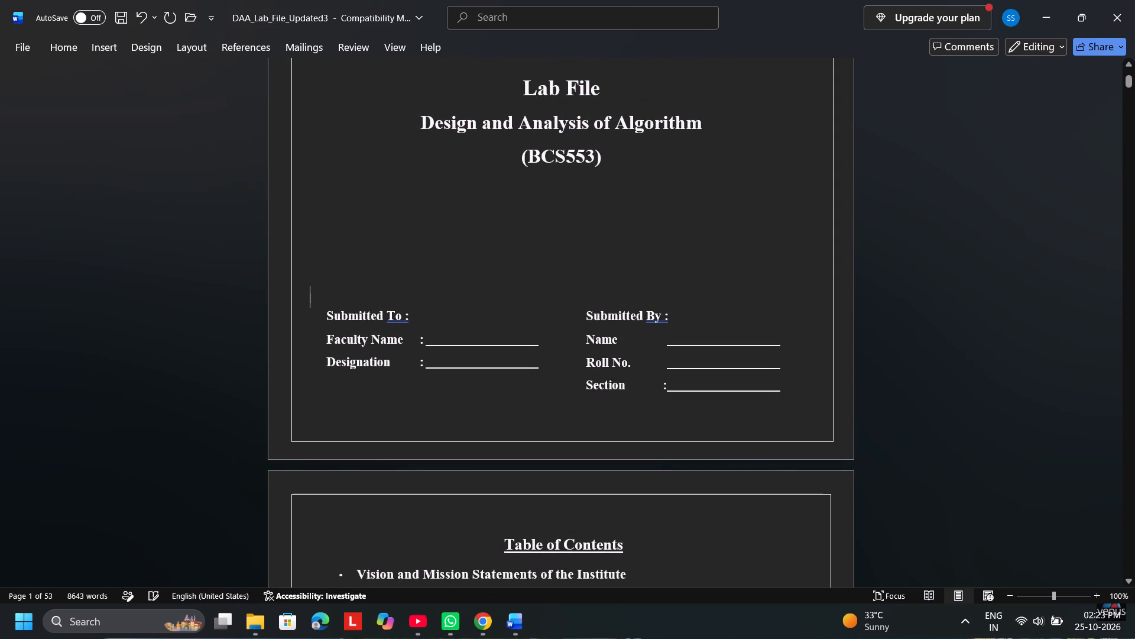
key(BackSpace)
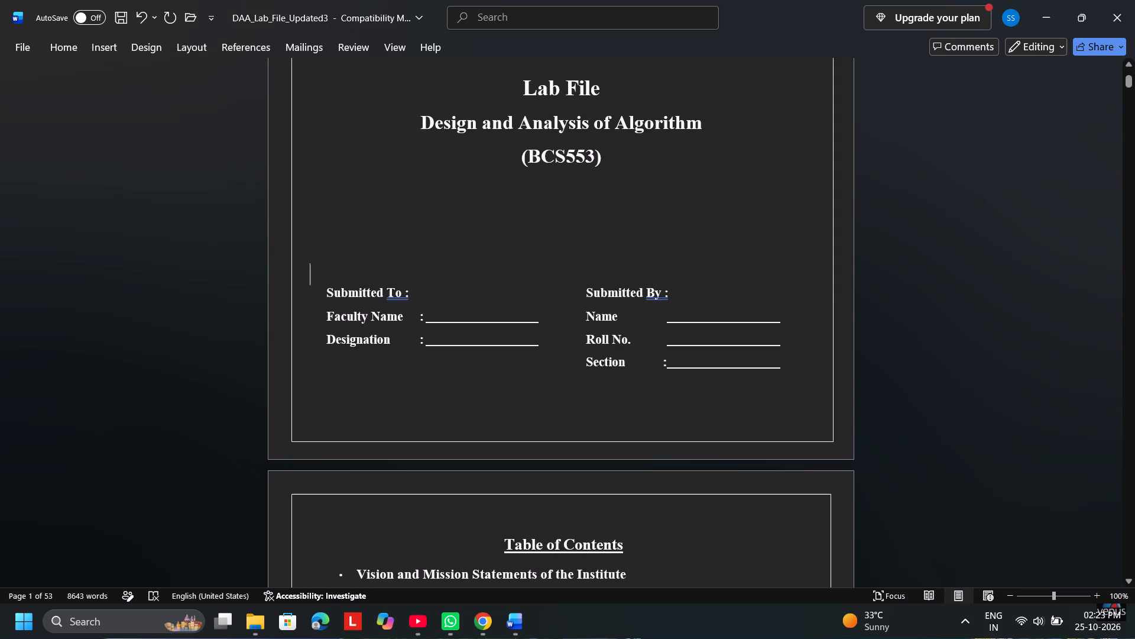
Insert a blank line between the "Table of Contents" heading and its first bullet.
scroll(611, 431, down, 1)
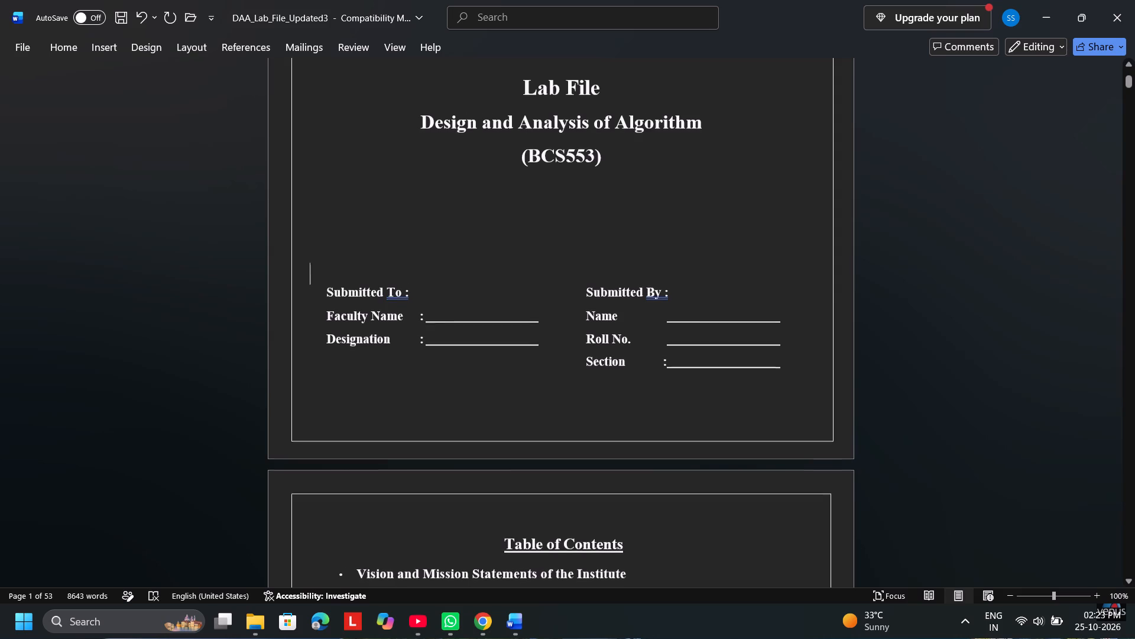
scroll(611, 431, down, 1)
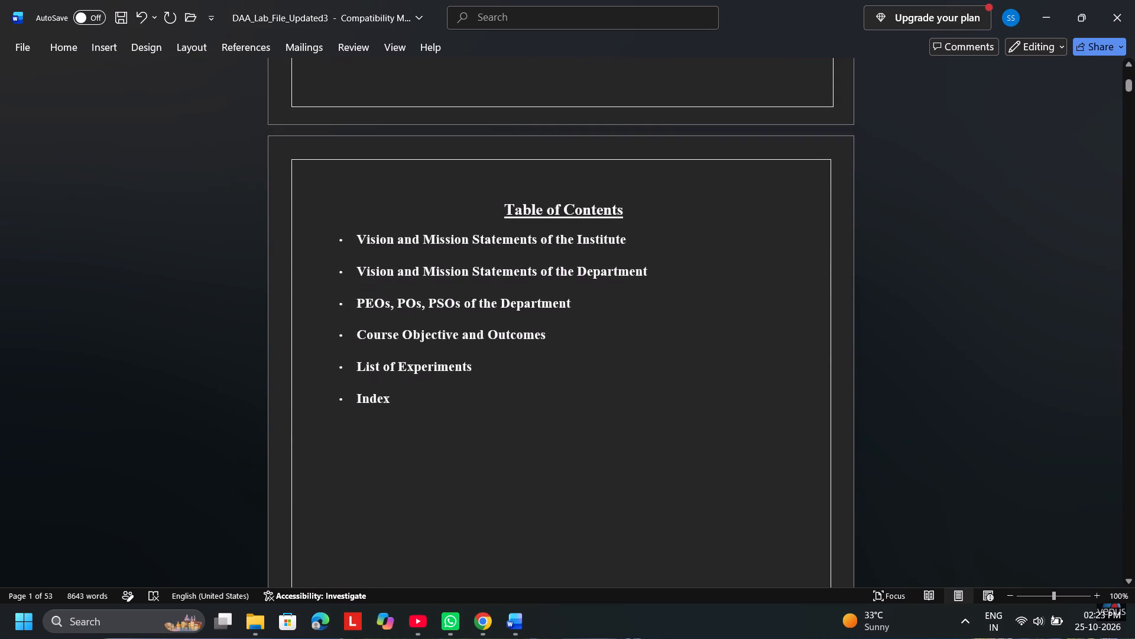
click(635, 221)
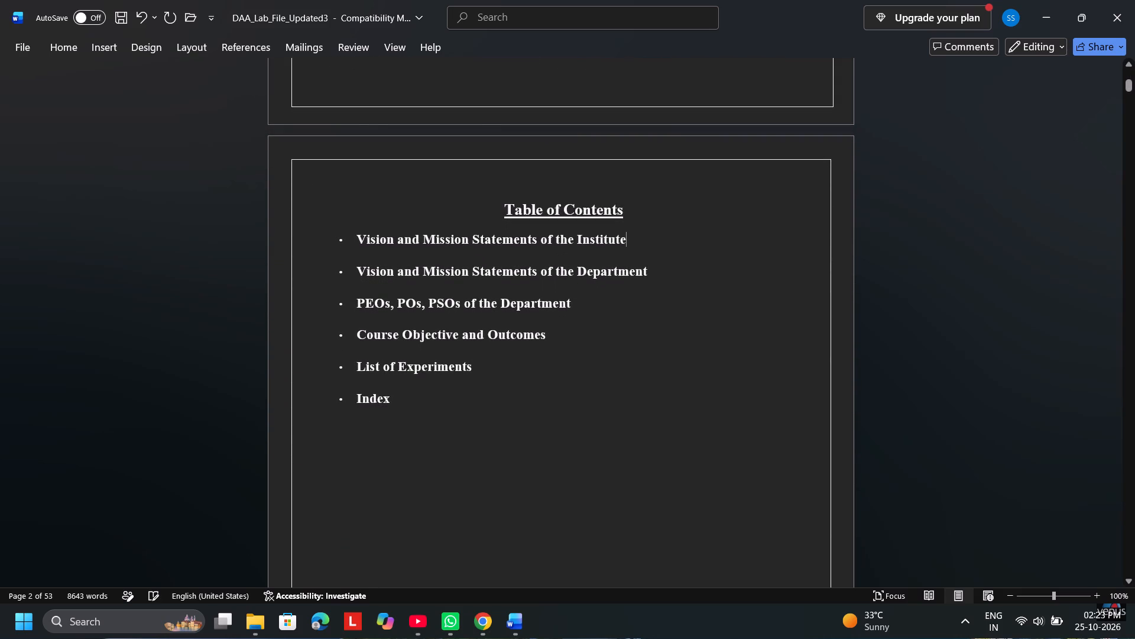
click(634, 213)
key(Return)
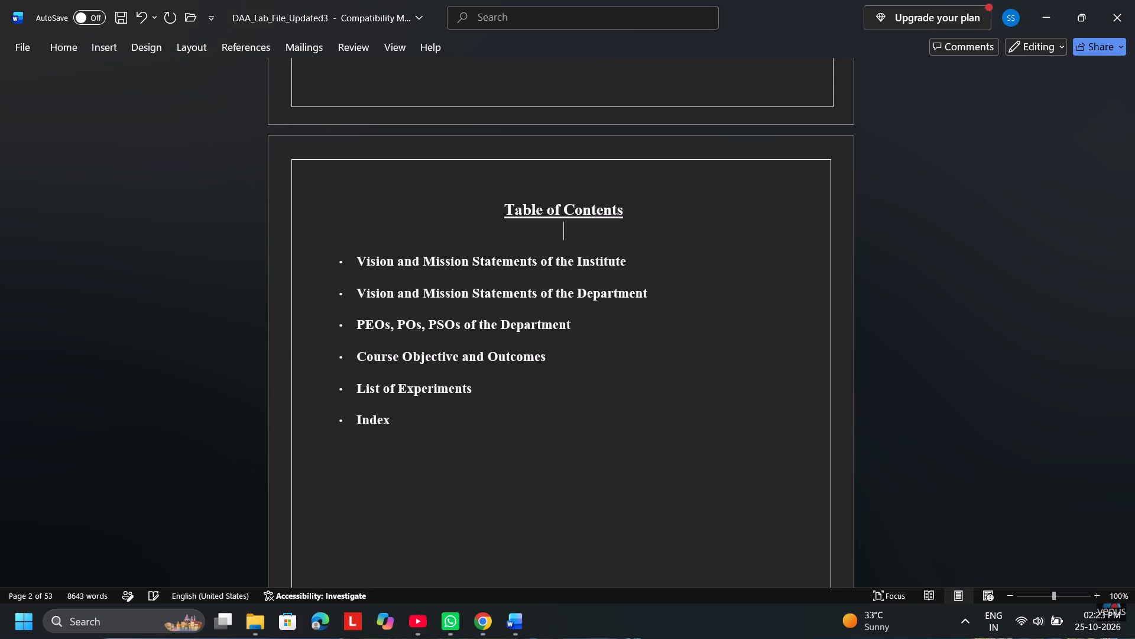
Insert a blank line between the "Department Vision Statement" heading and its paragraph on page 3.
scroll(663, 367, down, 1)
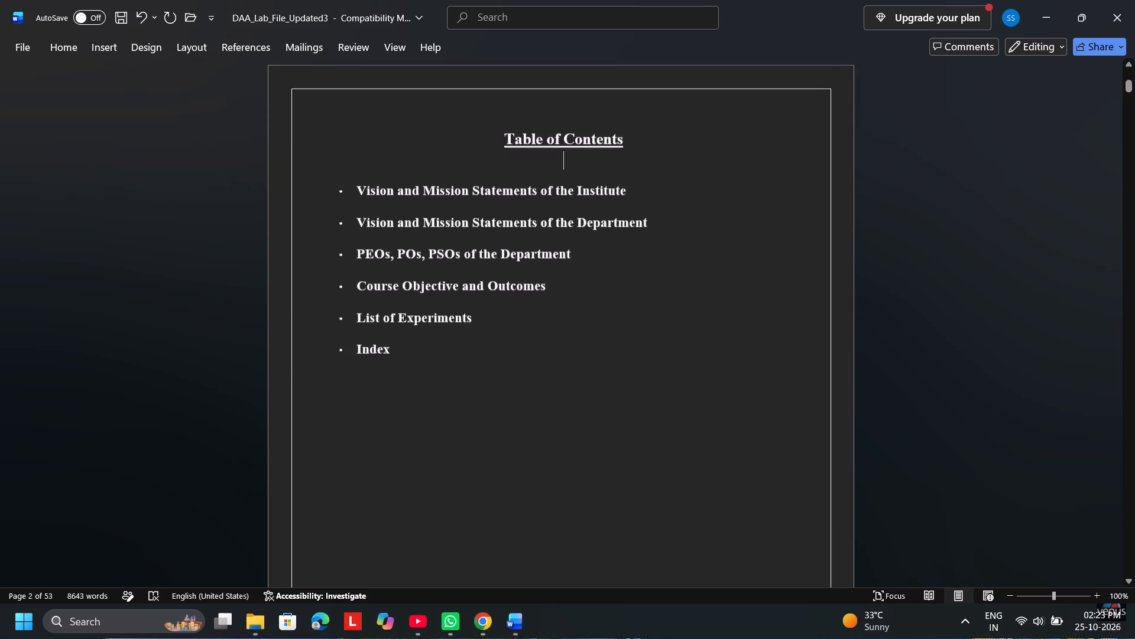
scroll(663, 367, down, 2)
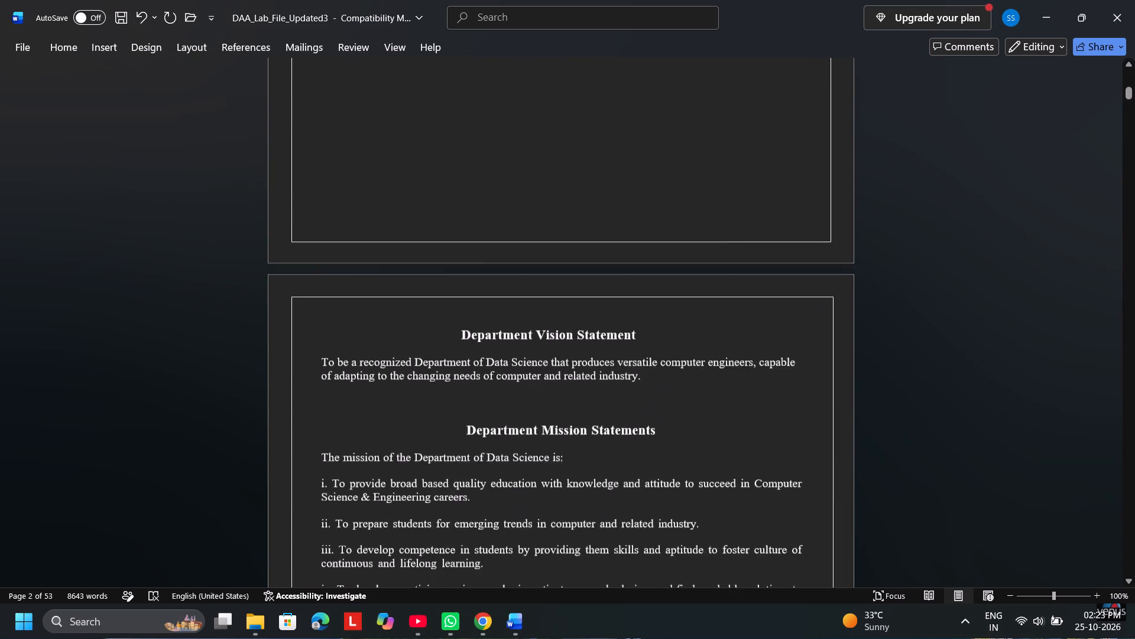
scroll(663, 367, down, 2)
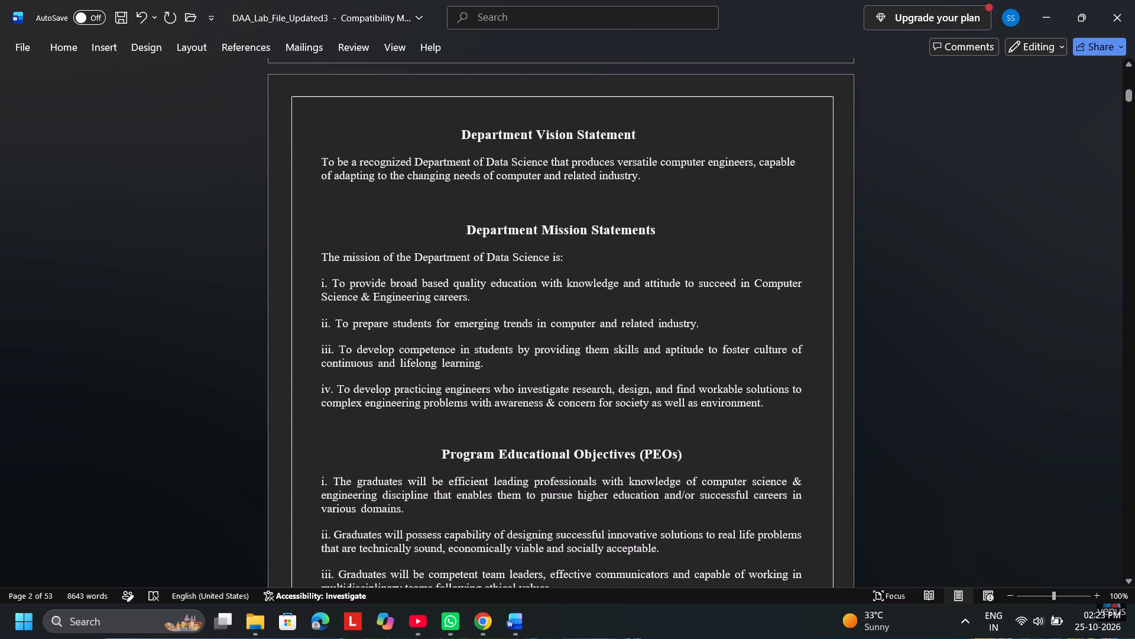
scroll(663, 367, down, 2)
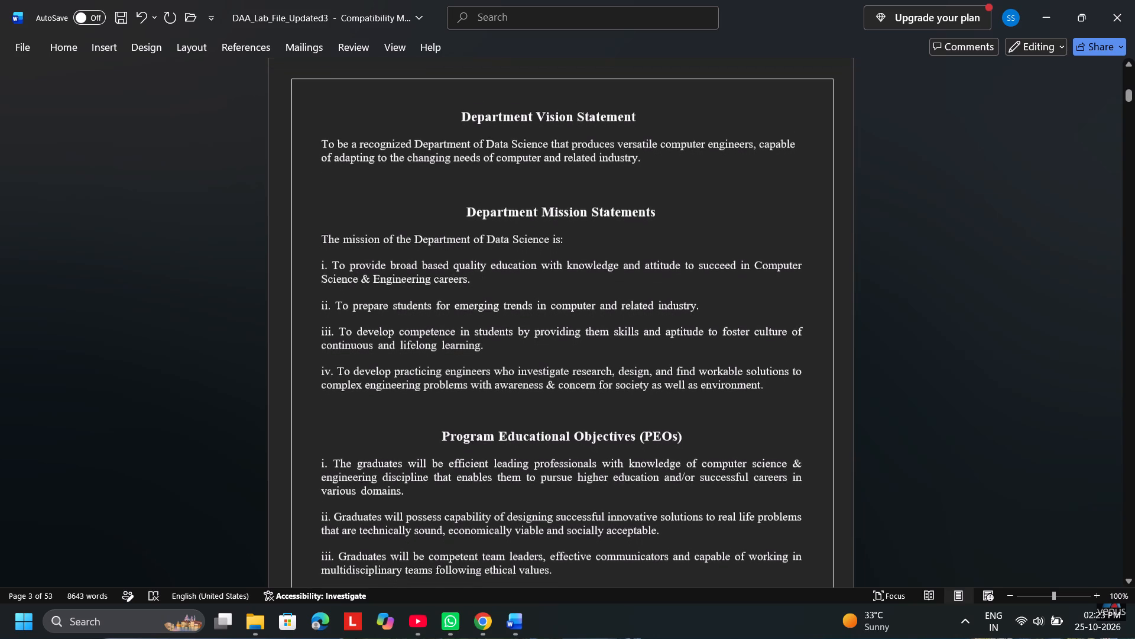
scroll(663, 367, down, 1)
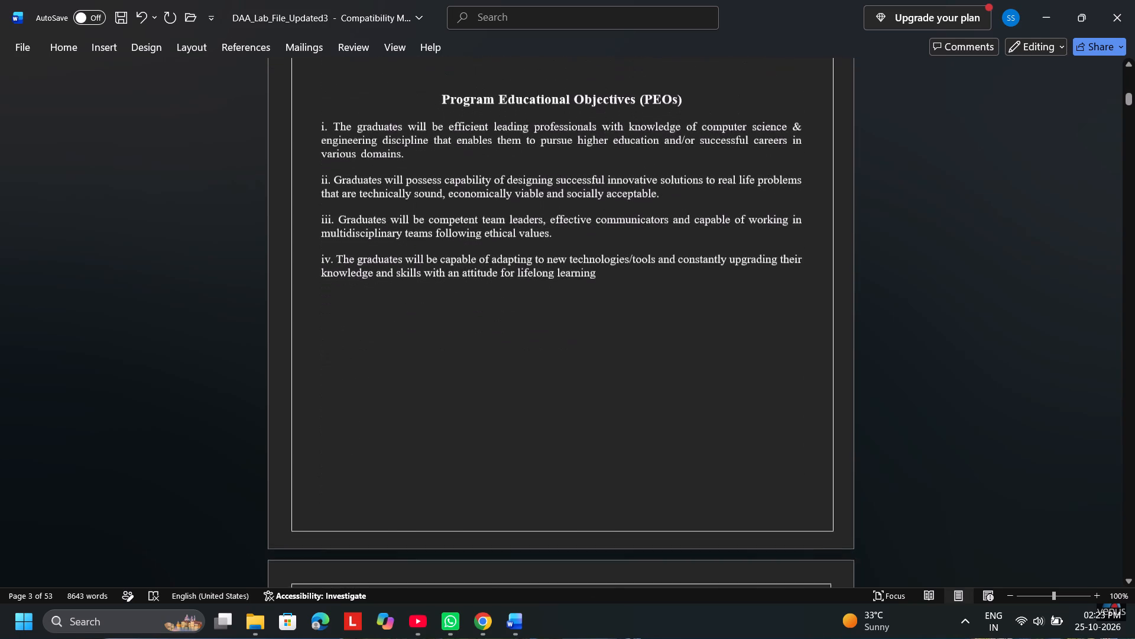
scroll(663, 367, down, 1)
click(639, 150)
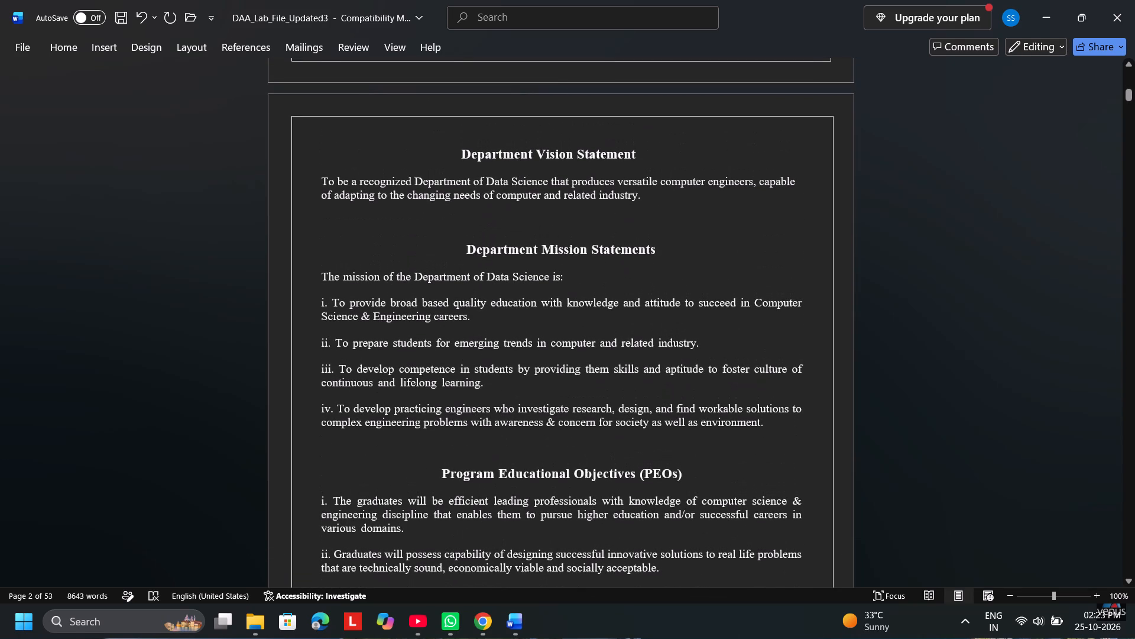
key(Return)
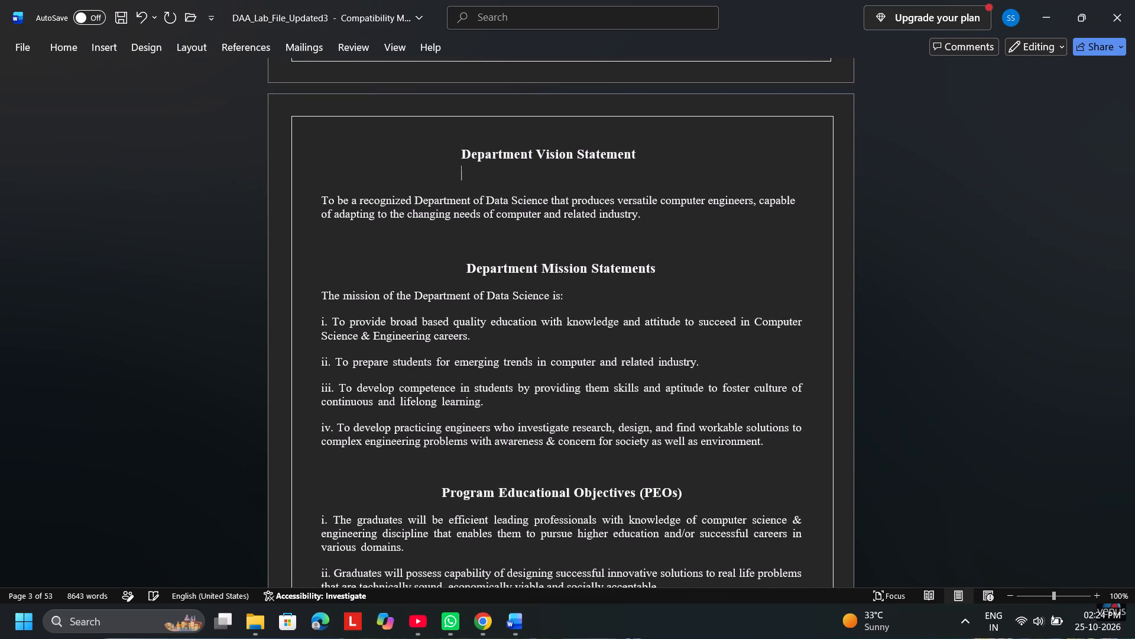
Insert a blank line between the "Department Mission Statements" heading and the line introducing the mission.
click(670, 245)
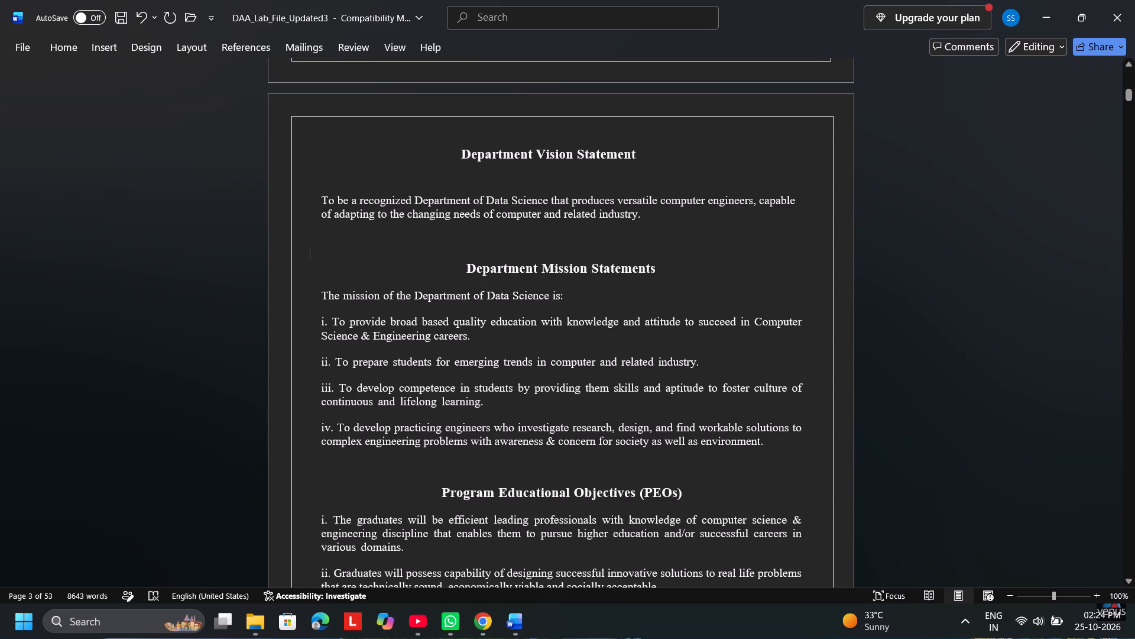
key(Return)
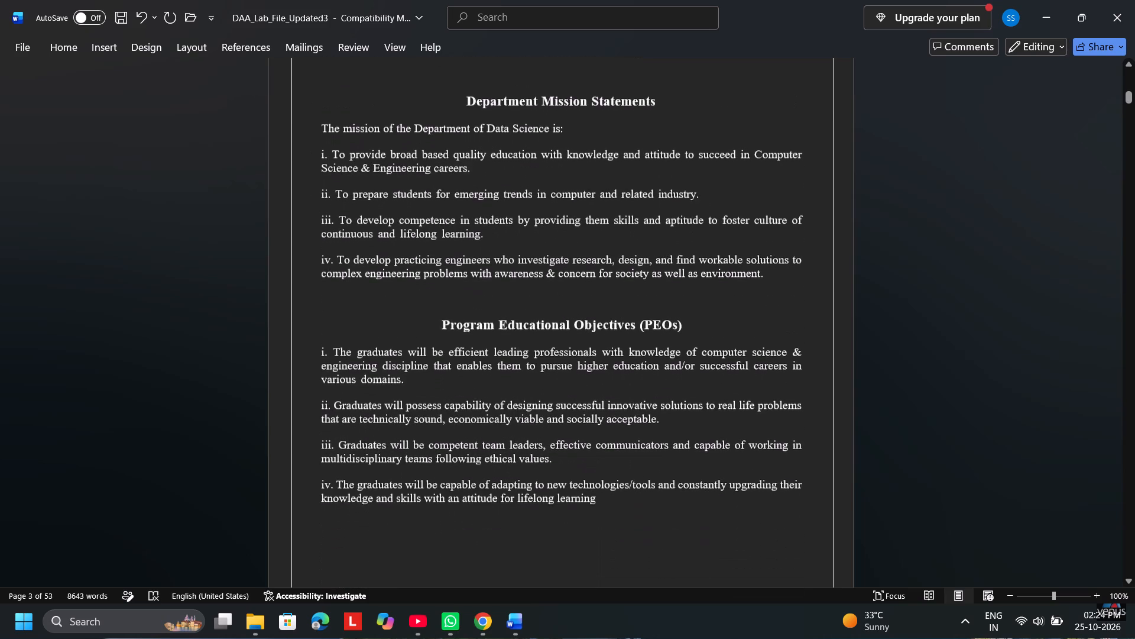
key(BackSpace)
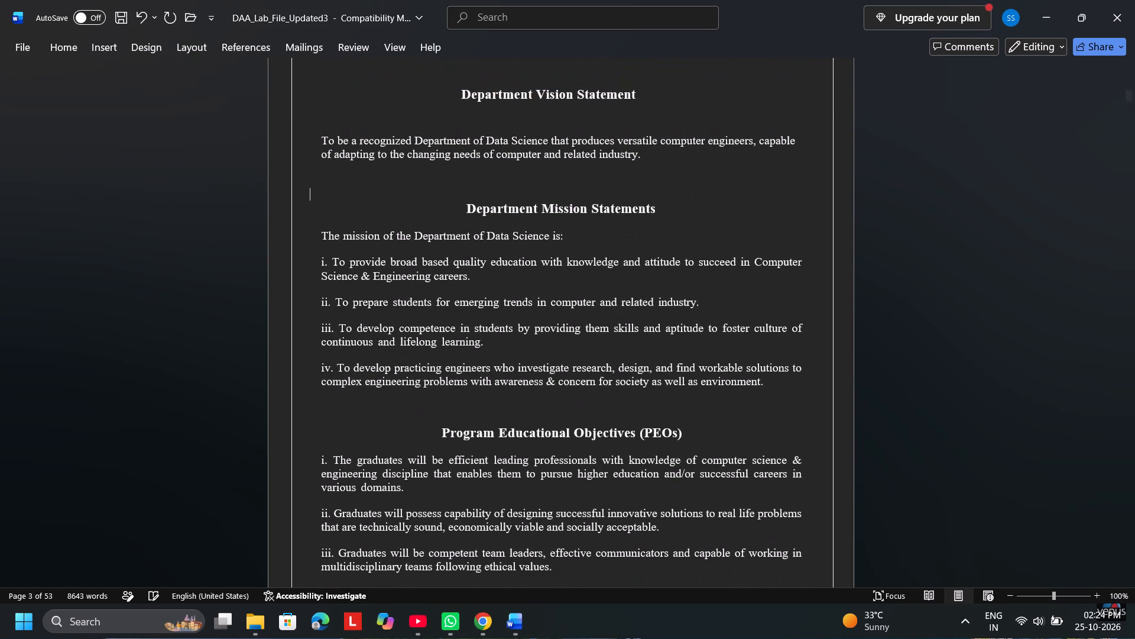
click(700, 204)
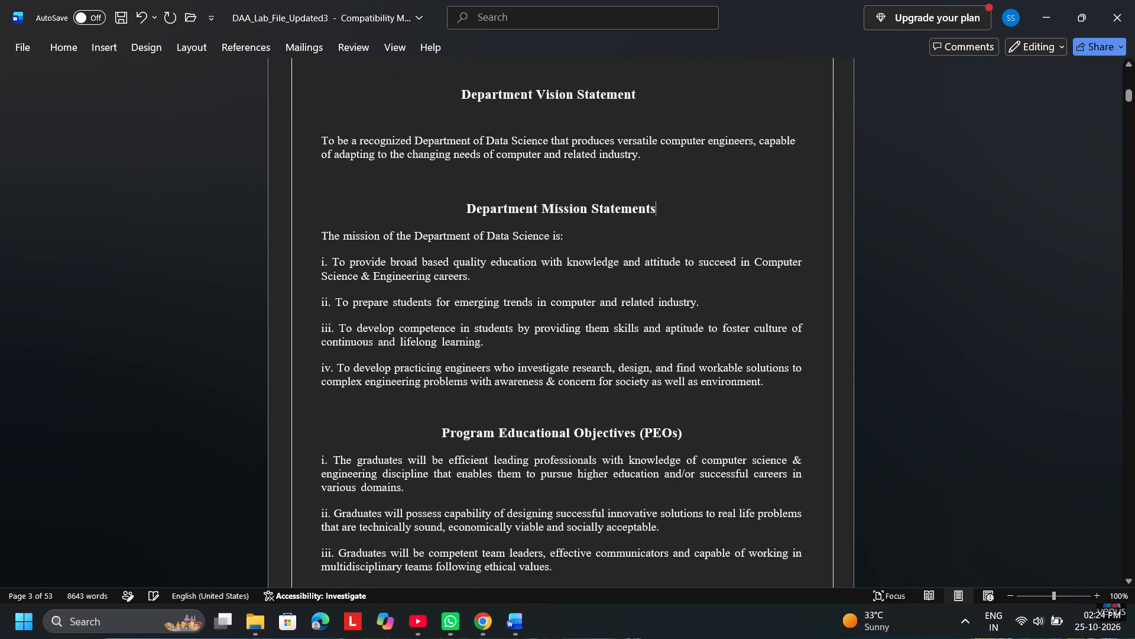
key(Return)
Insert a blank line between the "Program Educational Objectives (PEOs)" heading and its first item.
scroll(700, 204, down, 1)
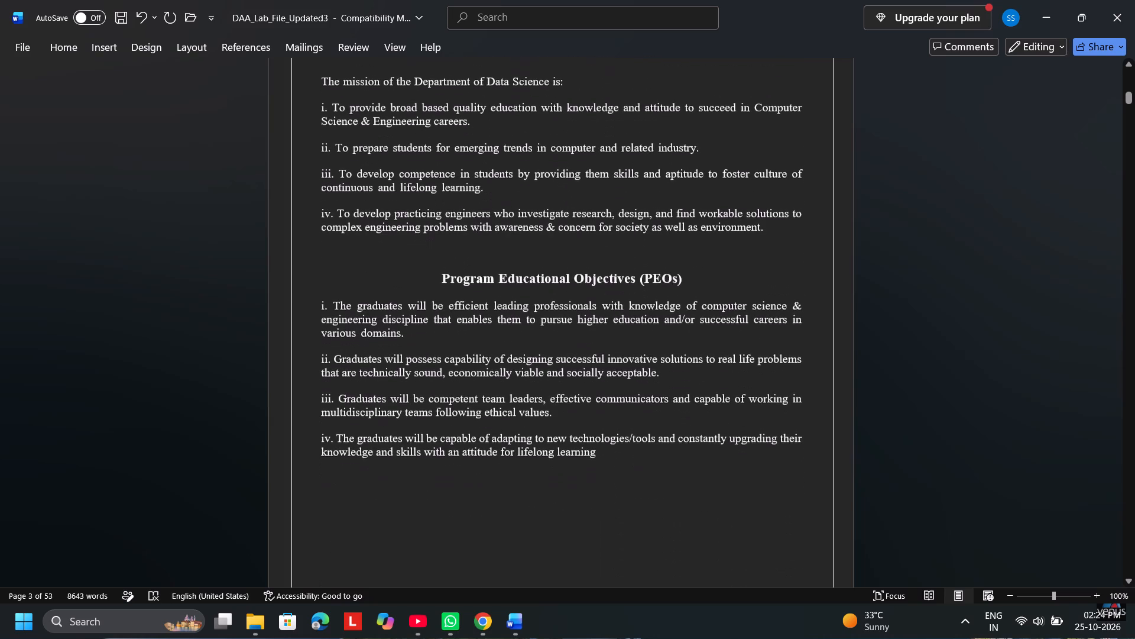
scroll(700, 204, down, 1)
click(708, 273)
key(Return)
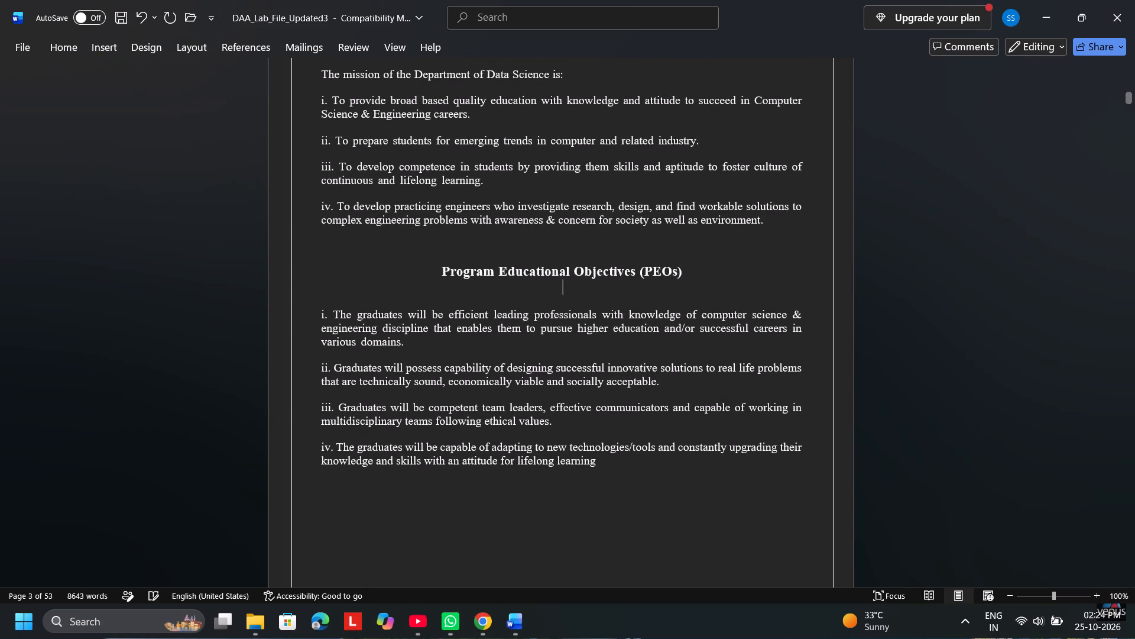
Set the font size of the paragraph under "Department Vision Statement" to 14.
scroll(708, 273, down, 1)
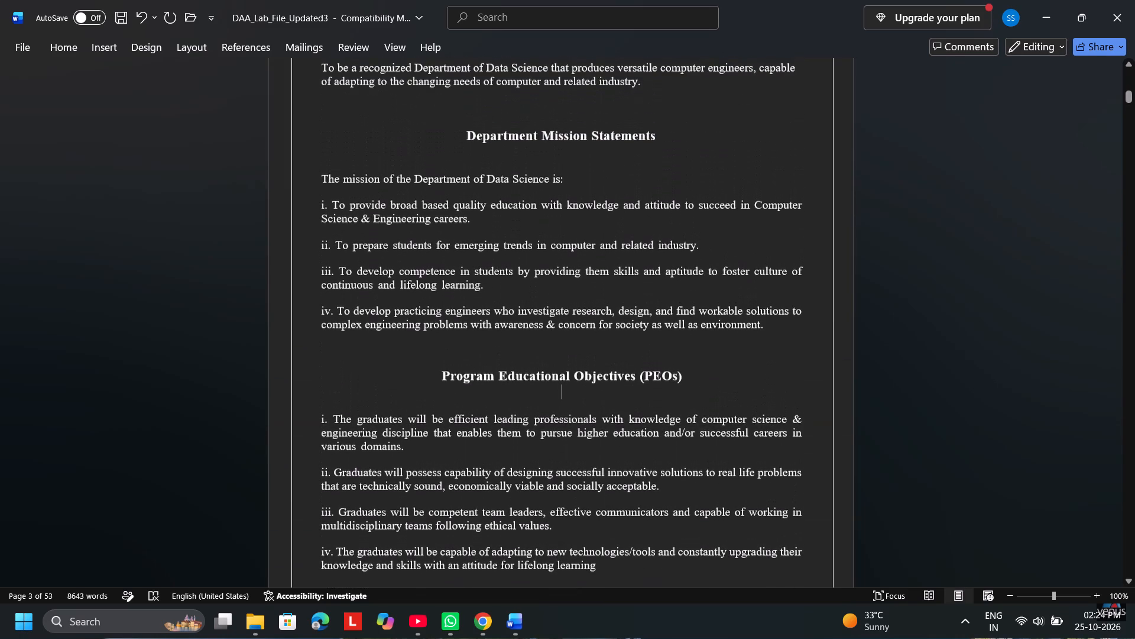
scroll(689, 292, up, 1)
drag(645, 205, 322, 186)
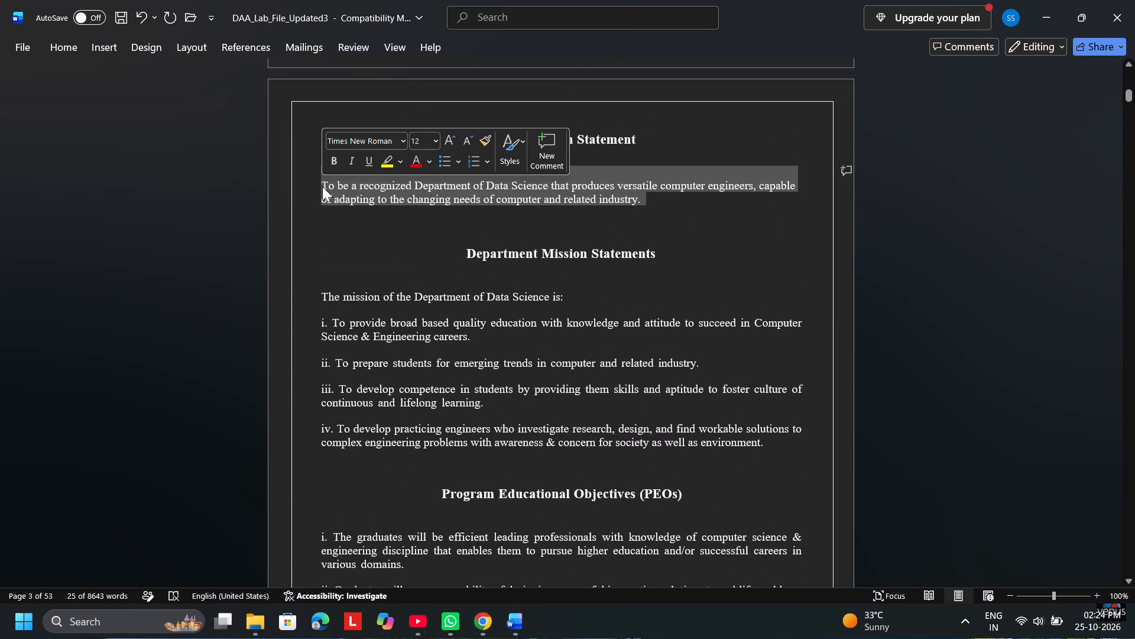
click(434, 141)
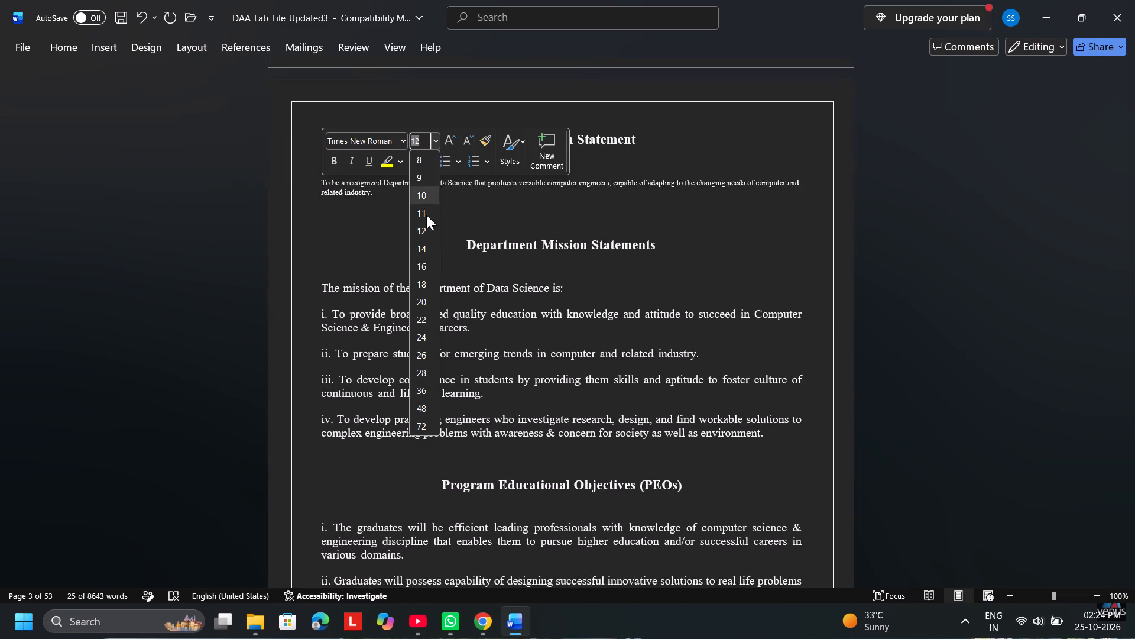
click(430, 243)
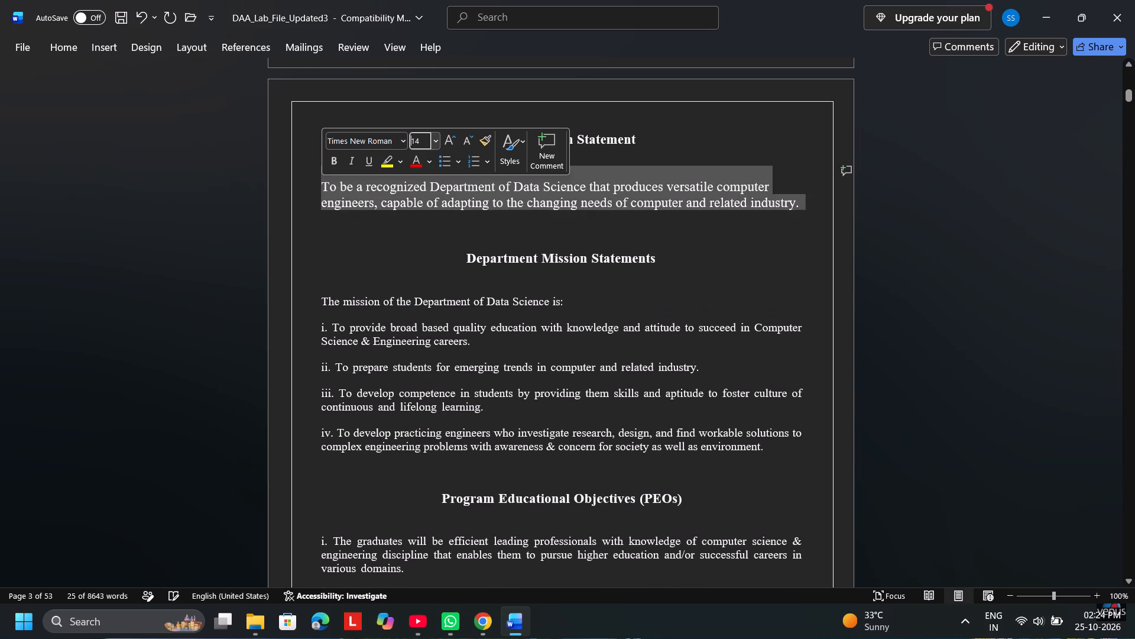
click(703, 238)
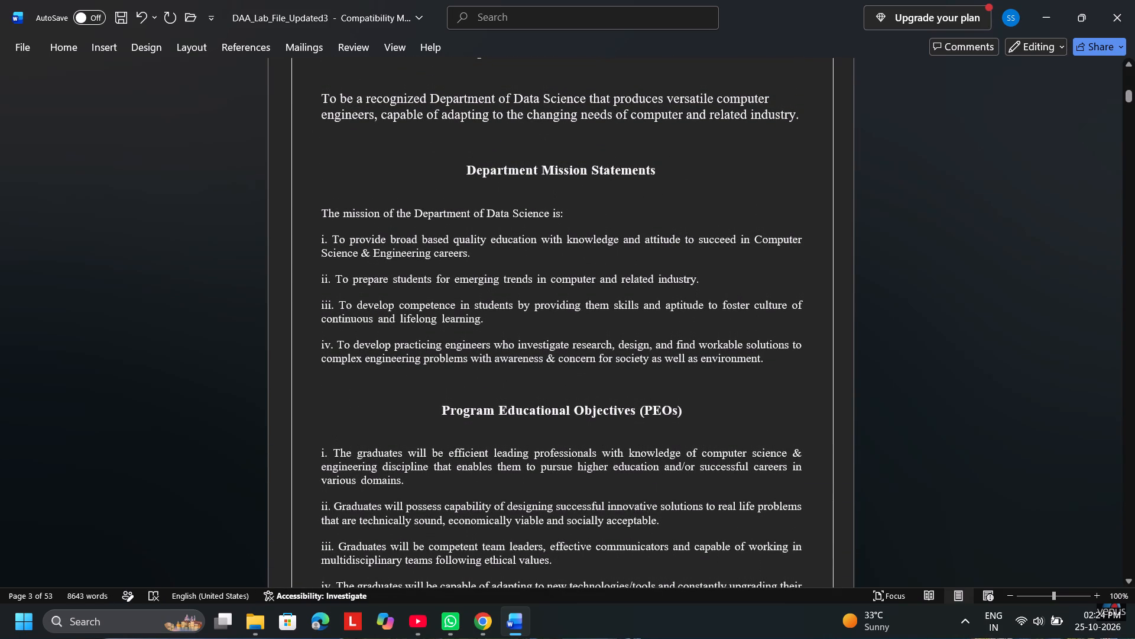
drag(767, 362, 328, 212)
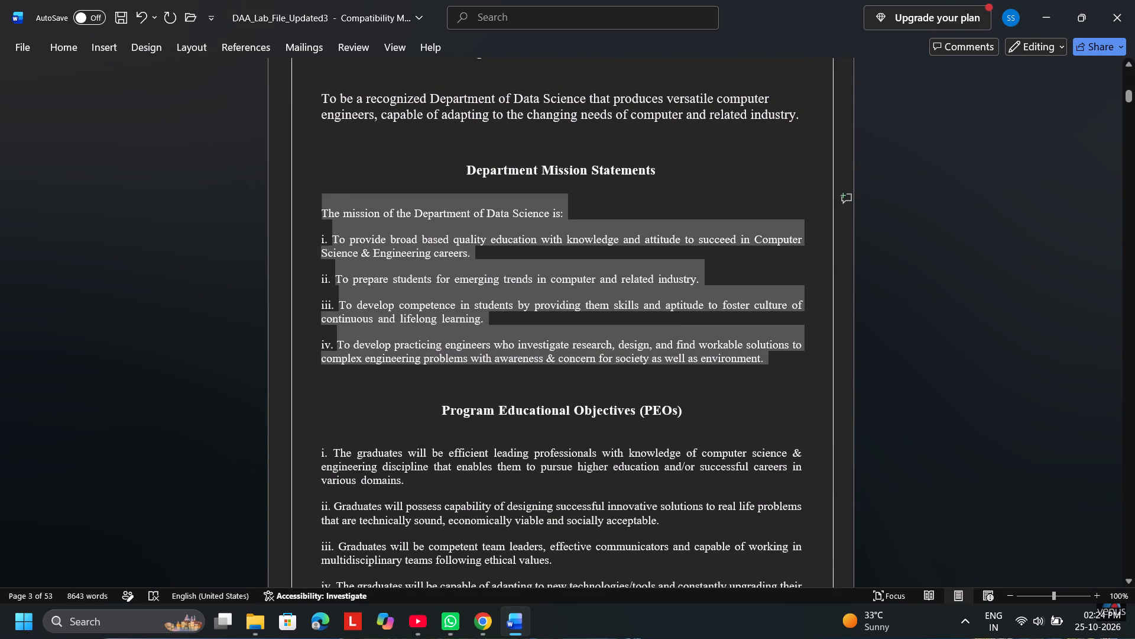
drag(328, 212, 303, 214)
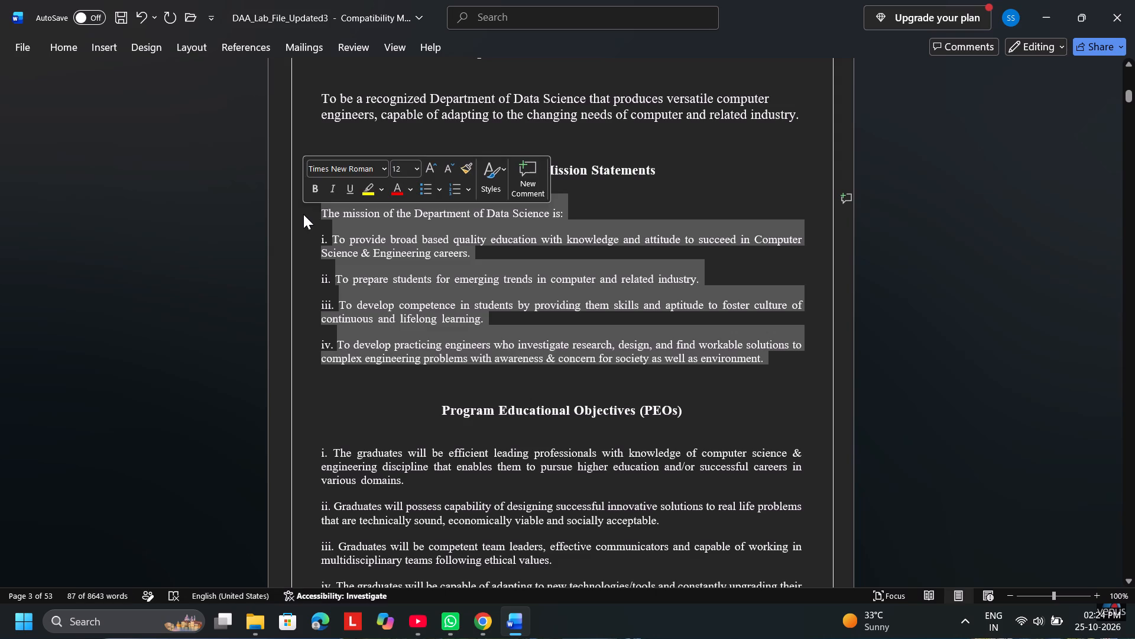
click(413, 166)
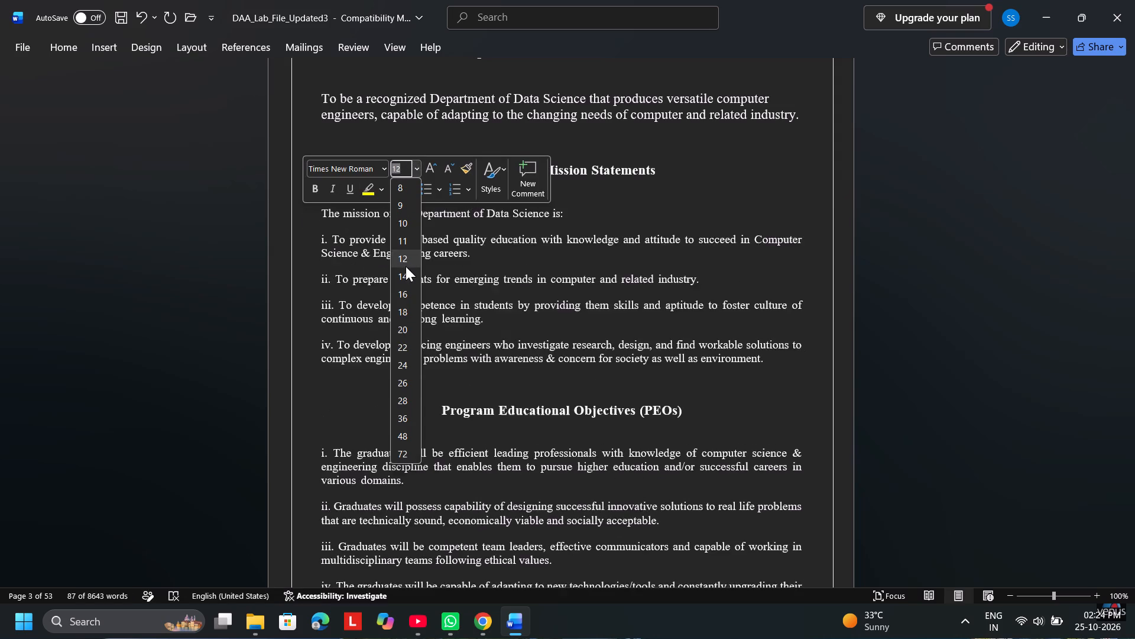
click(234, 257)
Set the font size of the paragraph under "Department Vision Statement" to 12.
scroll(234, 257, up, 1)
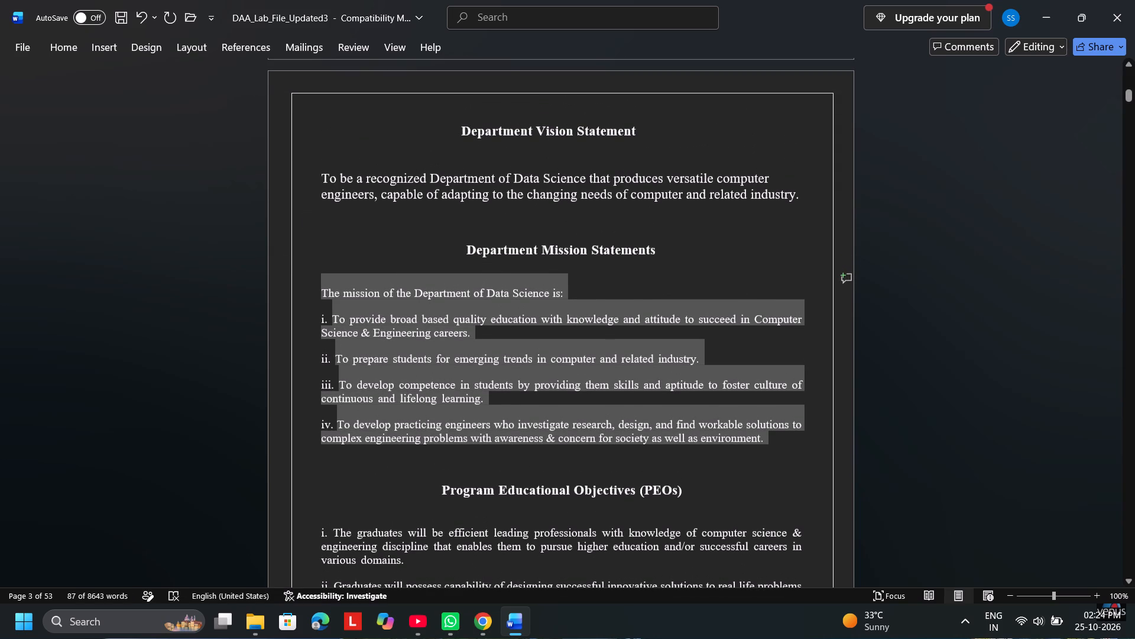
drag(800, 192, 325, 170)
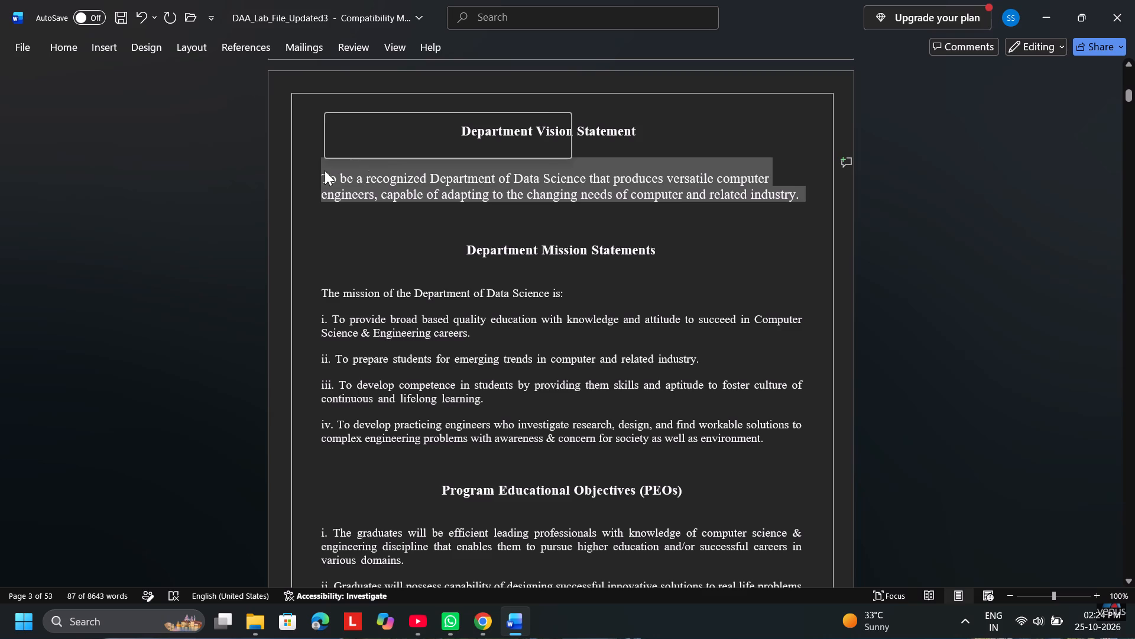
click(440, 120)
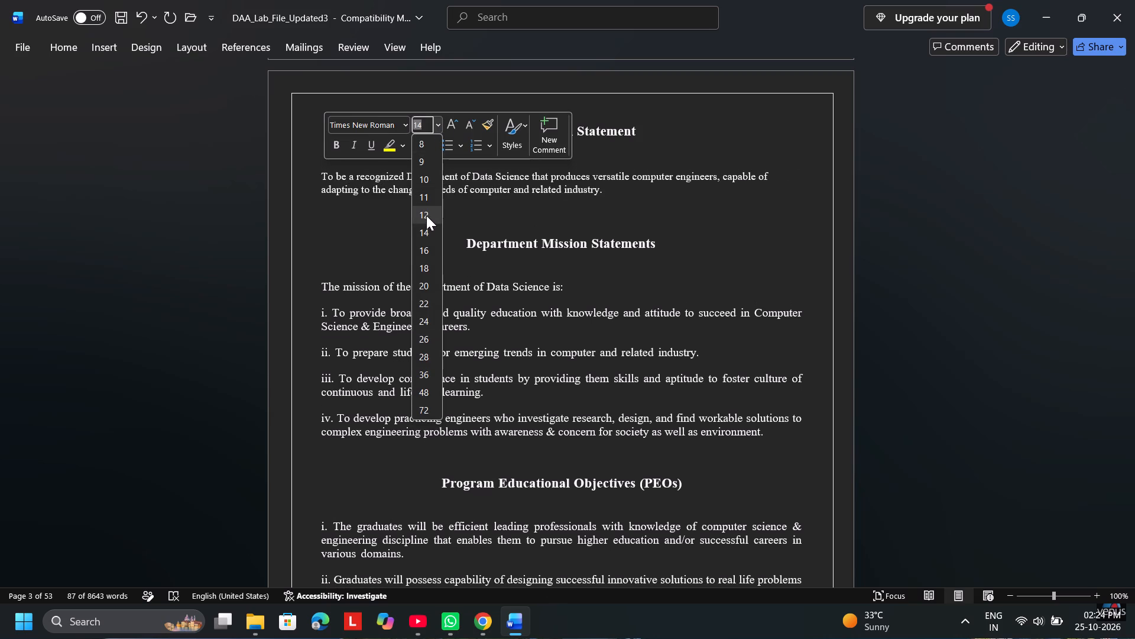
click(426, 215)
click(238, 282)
Look over the pages from the mission statements through the Program Outcomes, and review the cover and contents pages.
scroll(238, 282, down, 1)
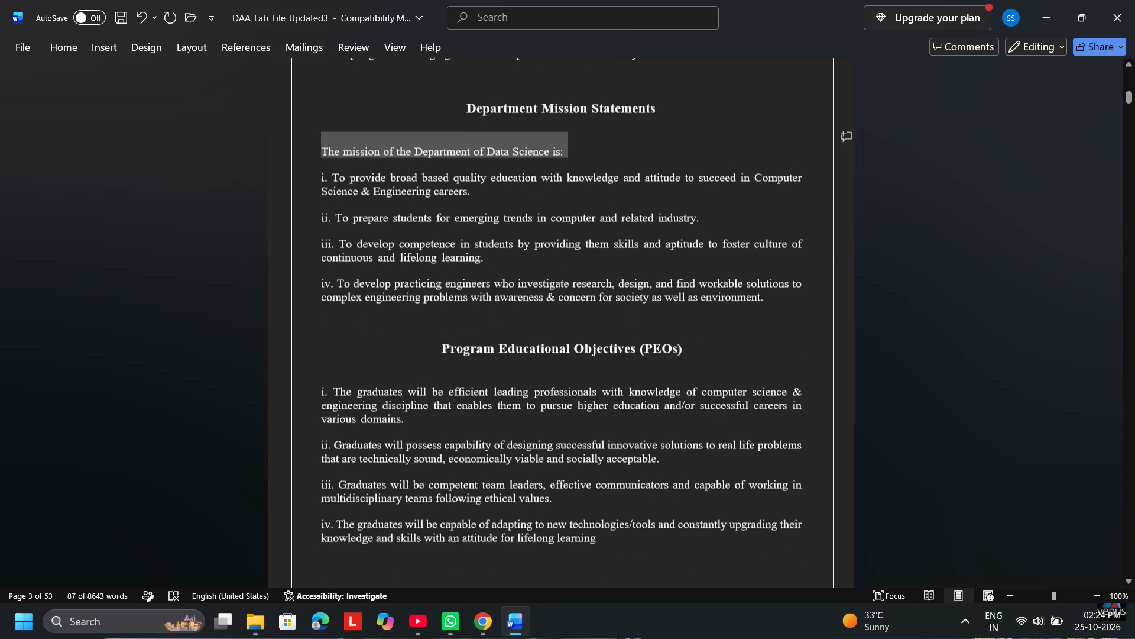
scroll(238, 282, down, 1)
click(238, 282)
scroll(238, 282, down, 2)
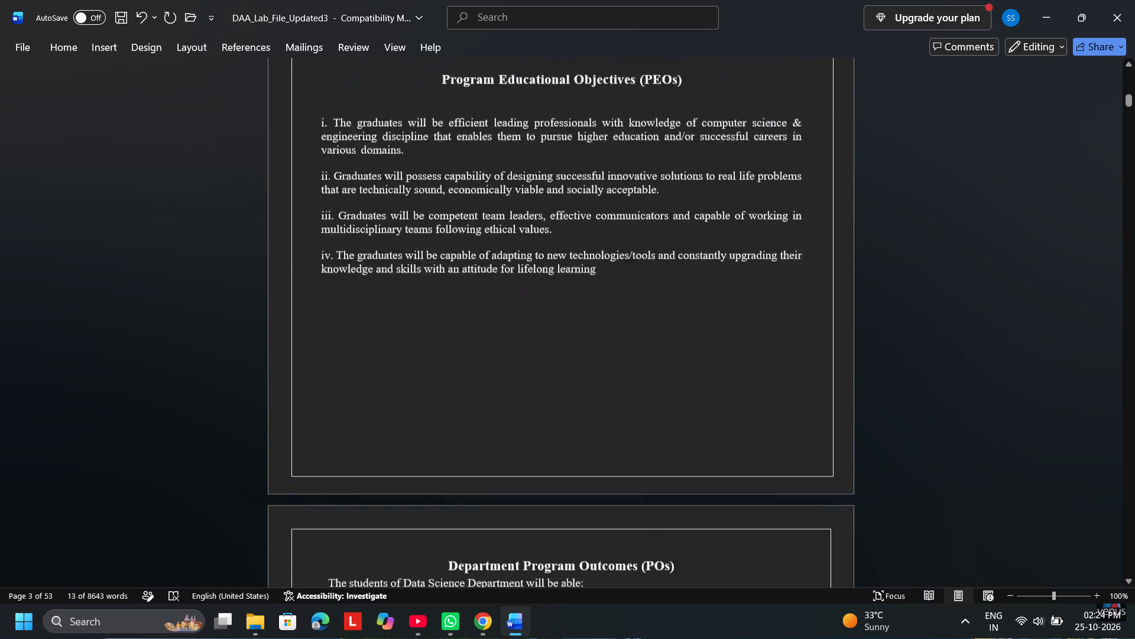
scroll(238, 282, down, 1)
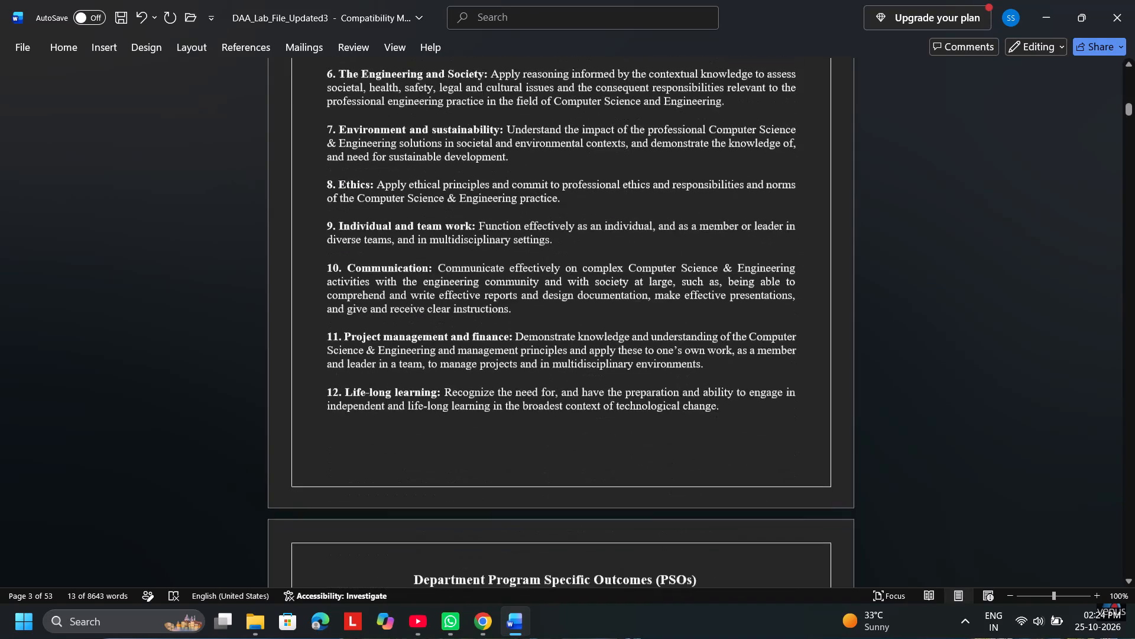
scroll(238, 282, down, 2)
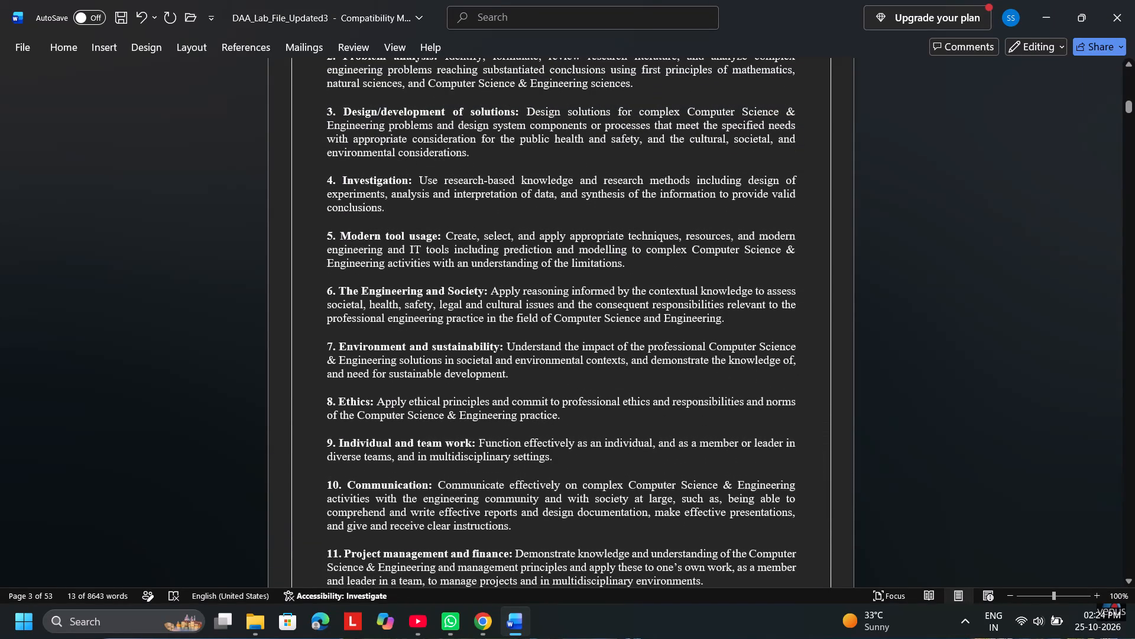
scroll(439, 274, up, 2)
ctrl+scroll(439, 274, down, 1)
ctrl+scroll(439, 274, up, 1)
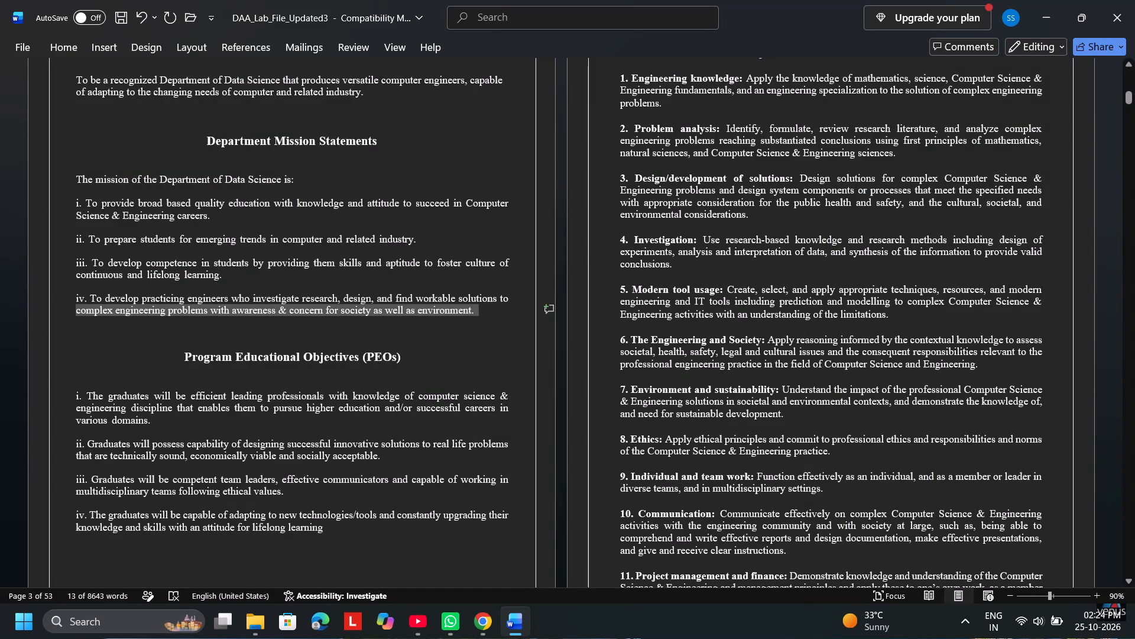
scroll(638, 262, up, 2)
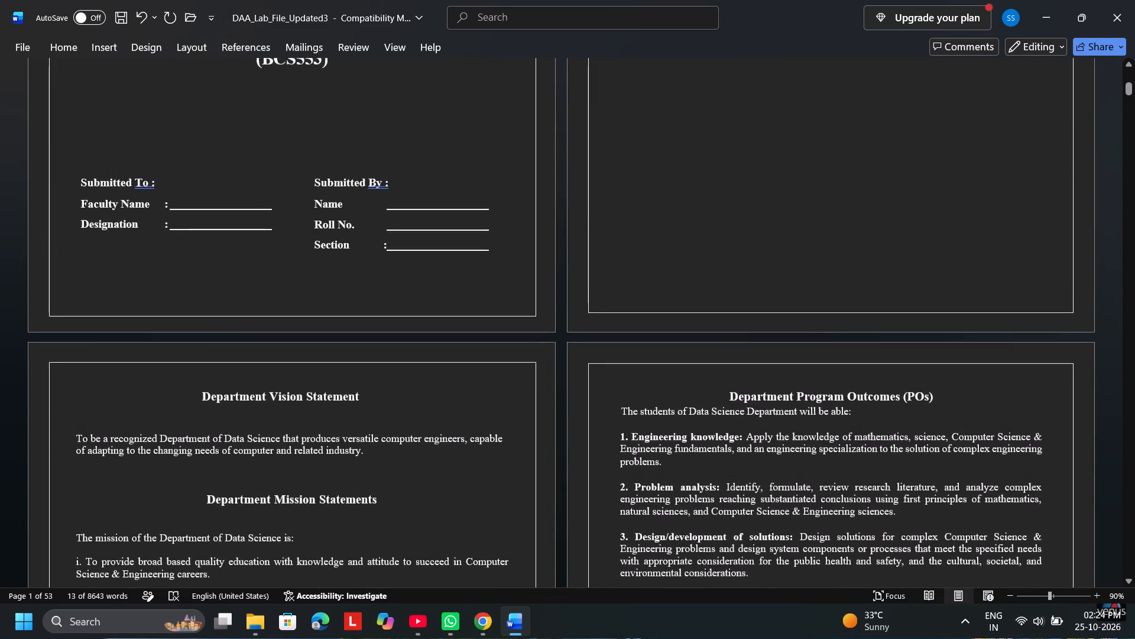
scroll(638, 262, up, 3)
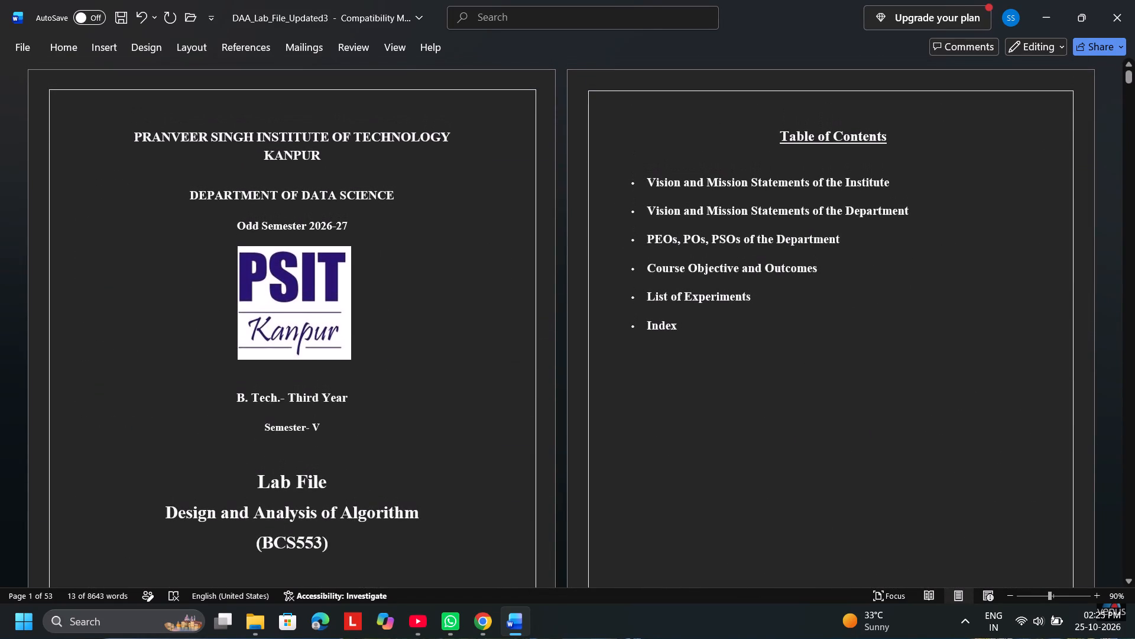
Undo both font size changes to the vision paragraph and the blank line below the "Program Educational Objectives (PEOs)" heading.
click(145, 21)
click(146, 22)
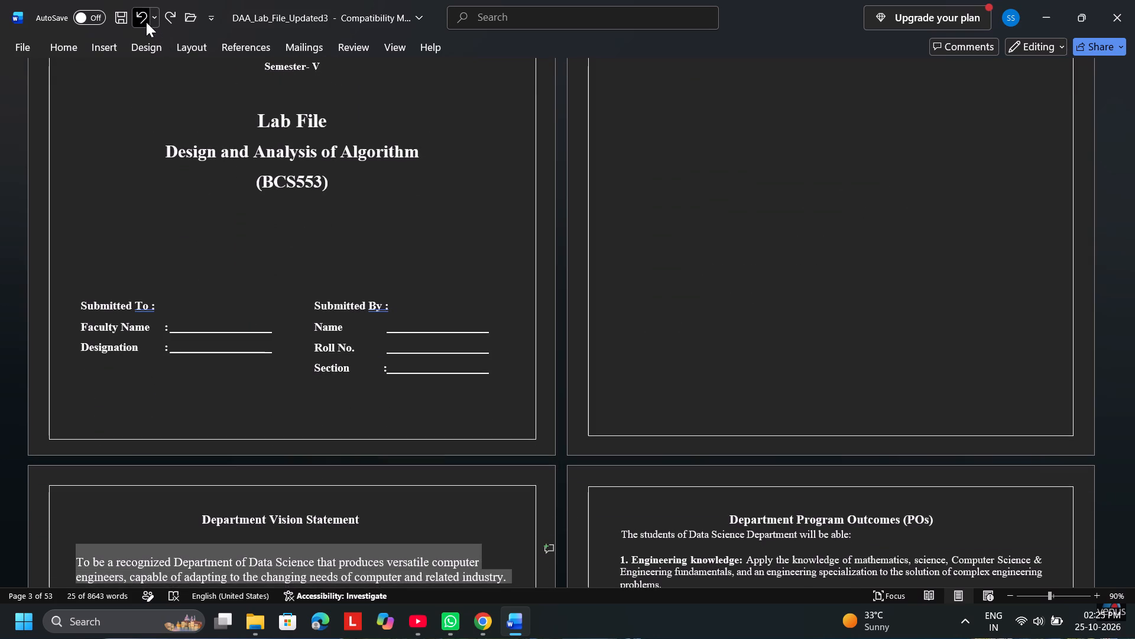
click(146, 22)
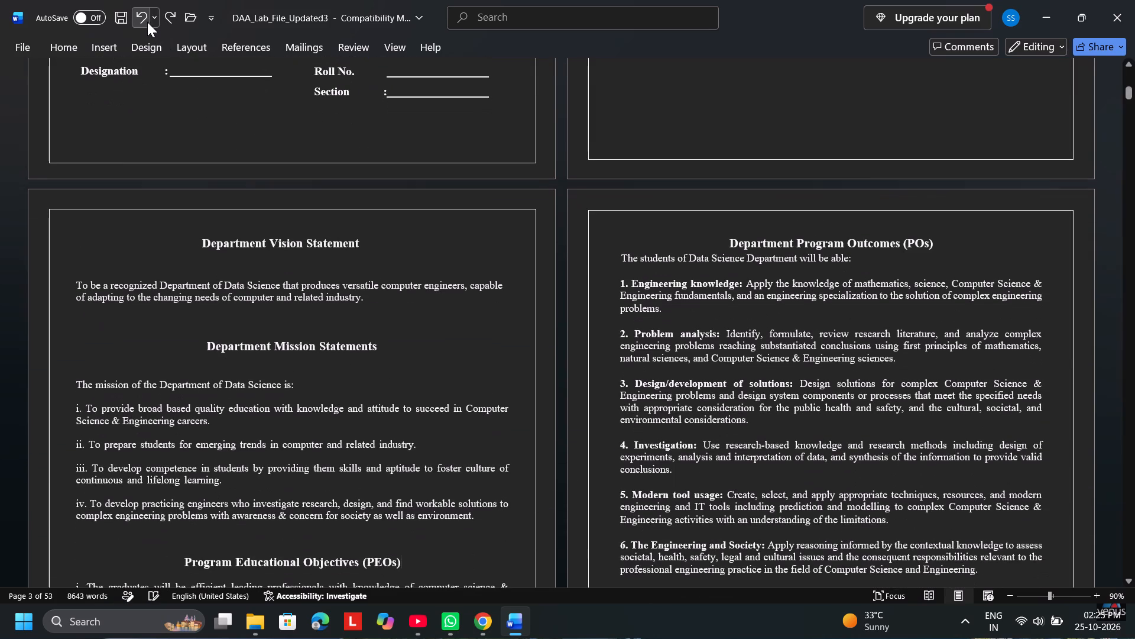
Close the lab file document without saving the changes.
scroll(227, 178, up, 1)
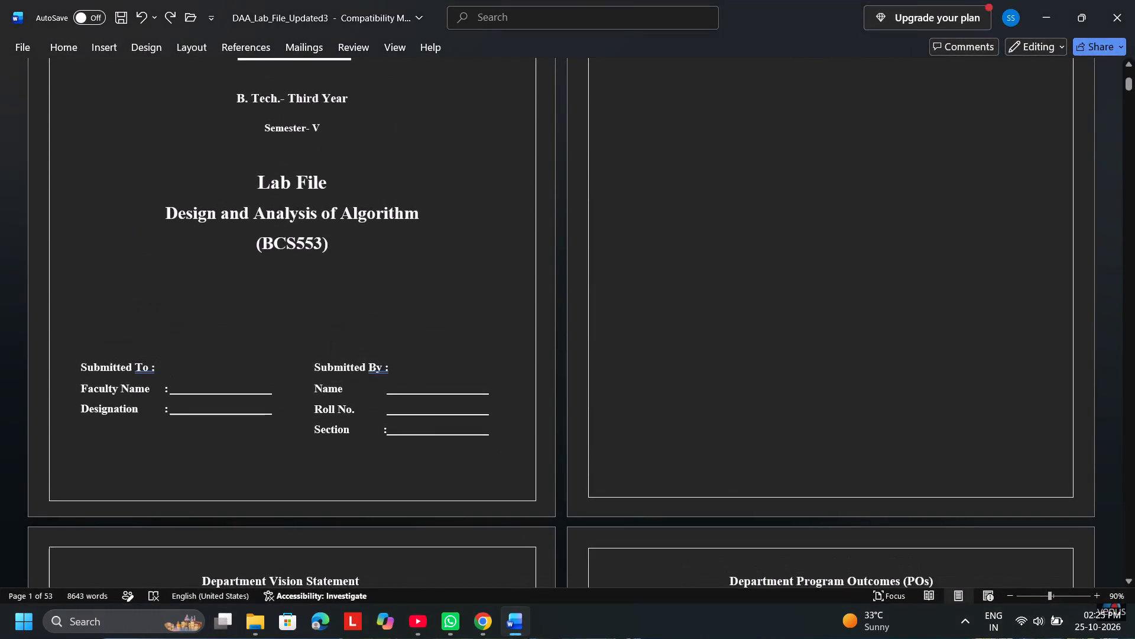
click(1130, 20)
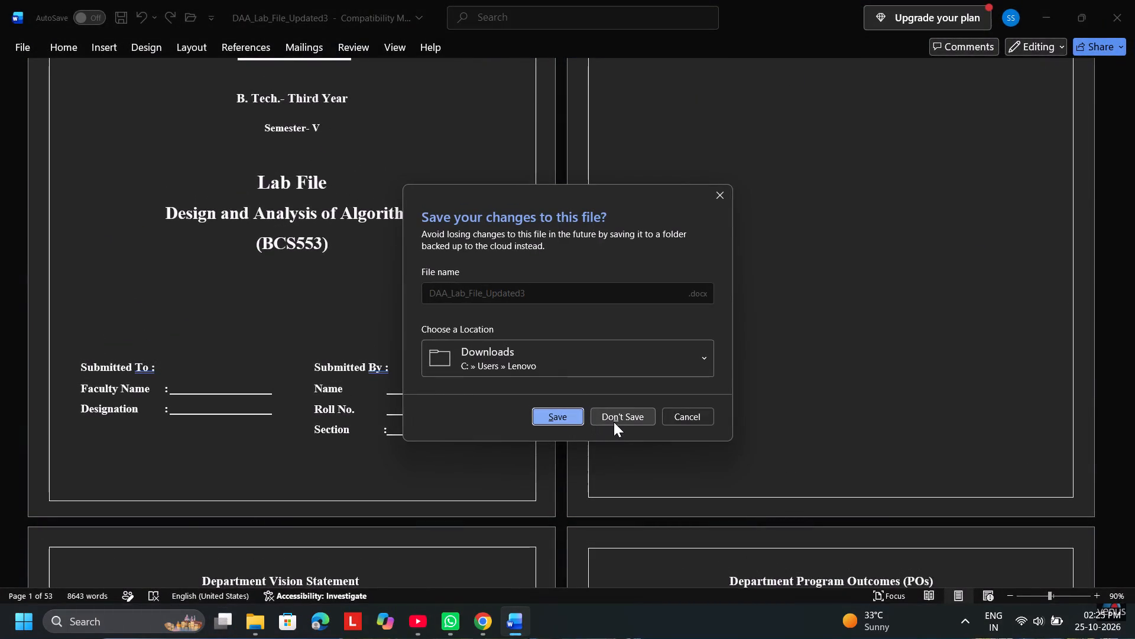
click(614, 422)
Reopen the DAA_Lab_File_Updated3 document from its folder in File Explorer.
double_click(175, 155)
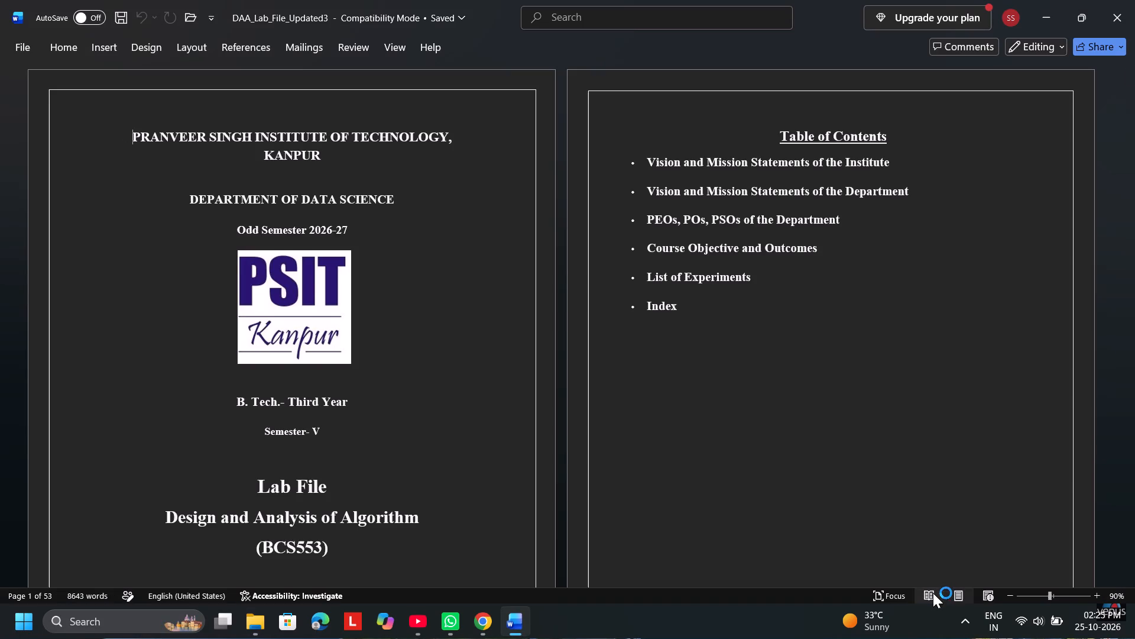
Preview the document in Read Mode, Web Layout and Focus mode, and return to Print Layout.
click(956, 595)
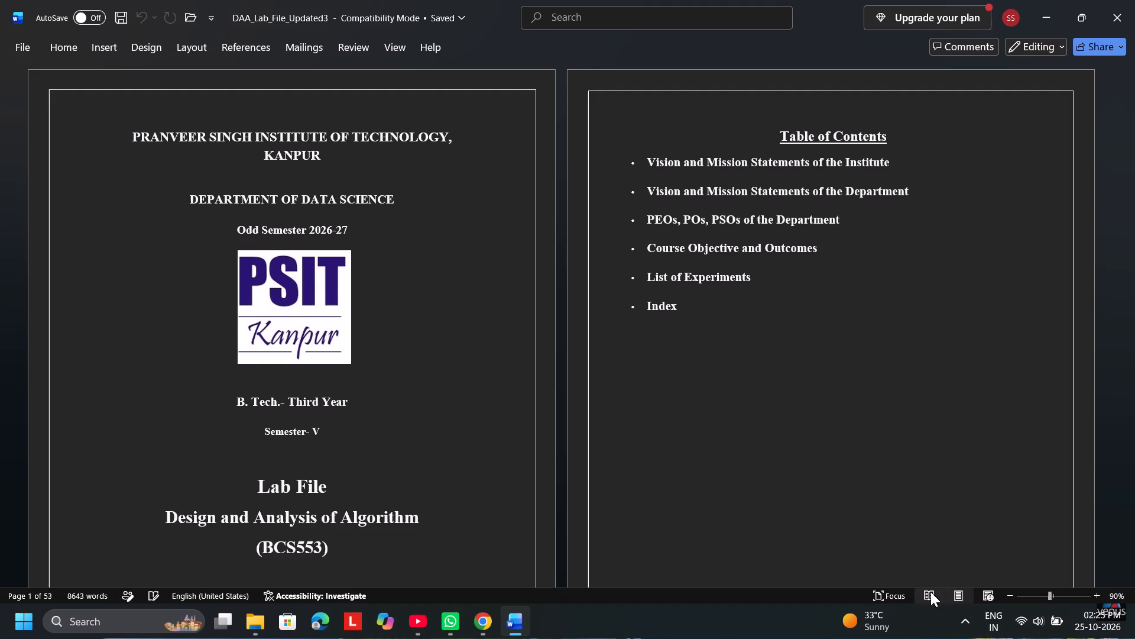
click(927, 592)
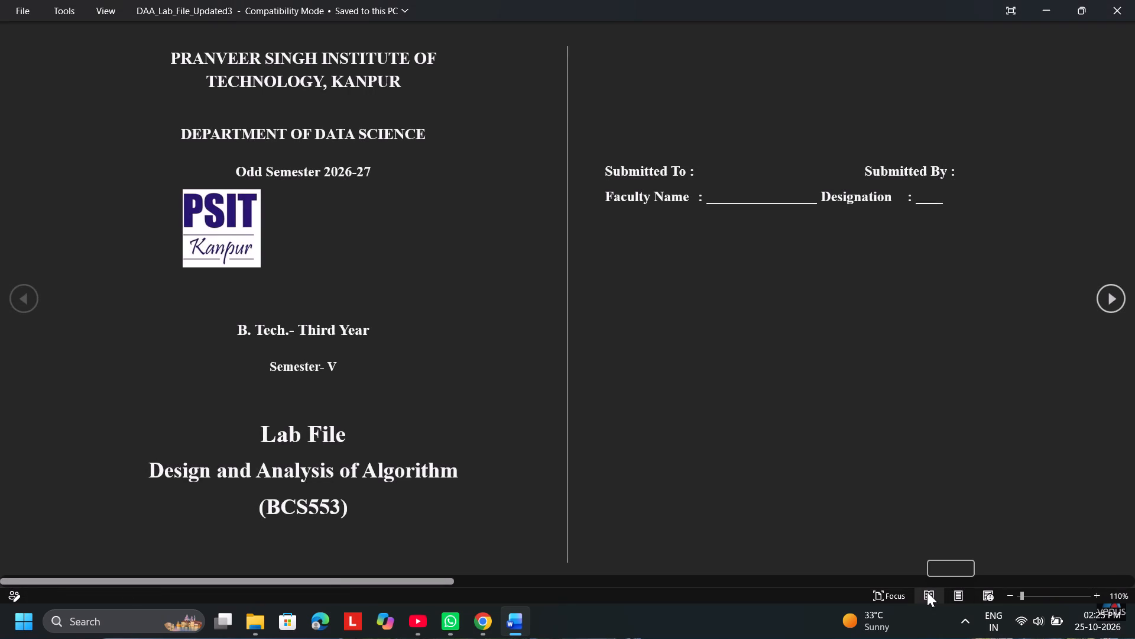
click(957, 596)
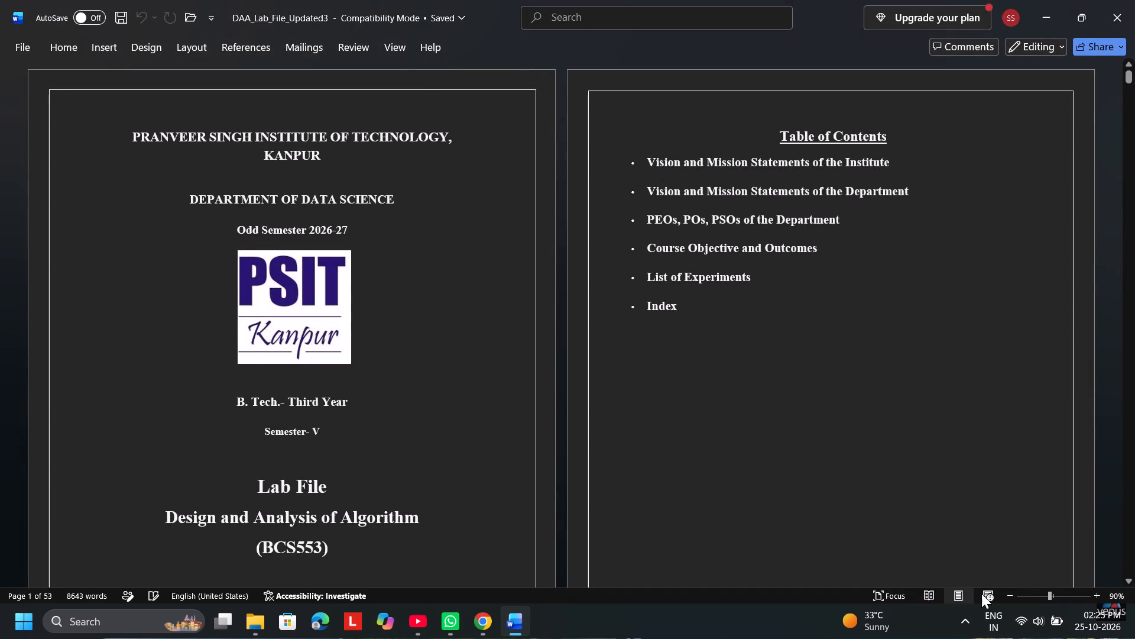
click(984, 593)
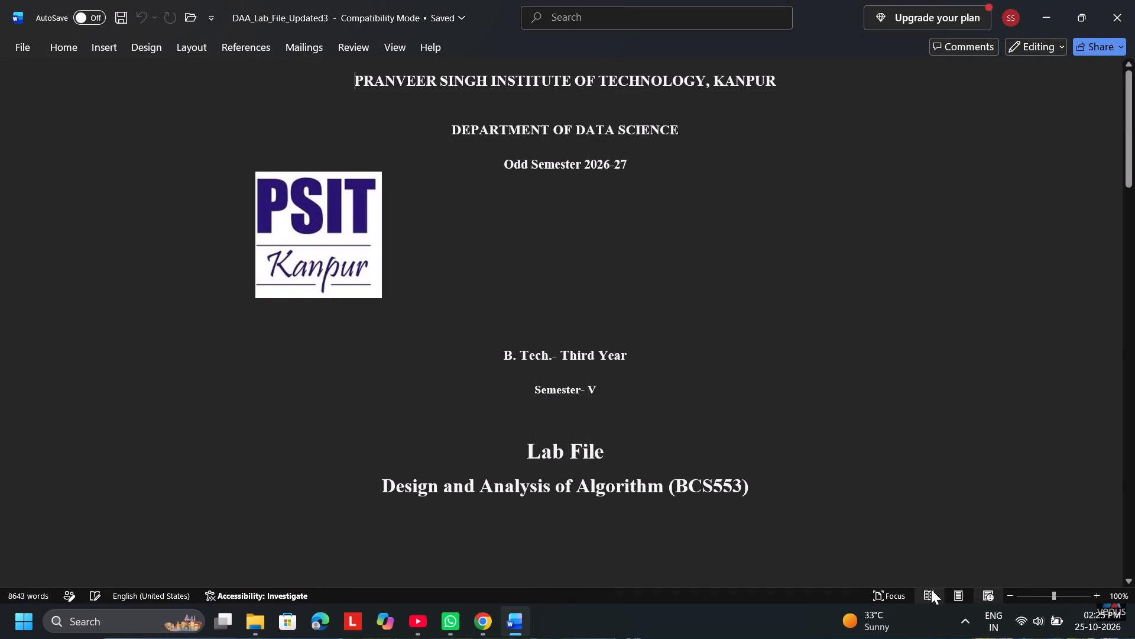
click(881, 592)
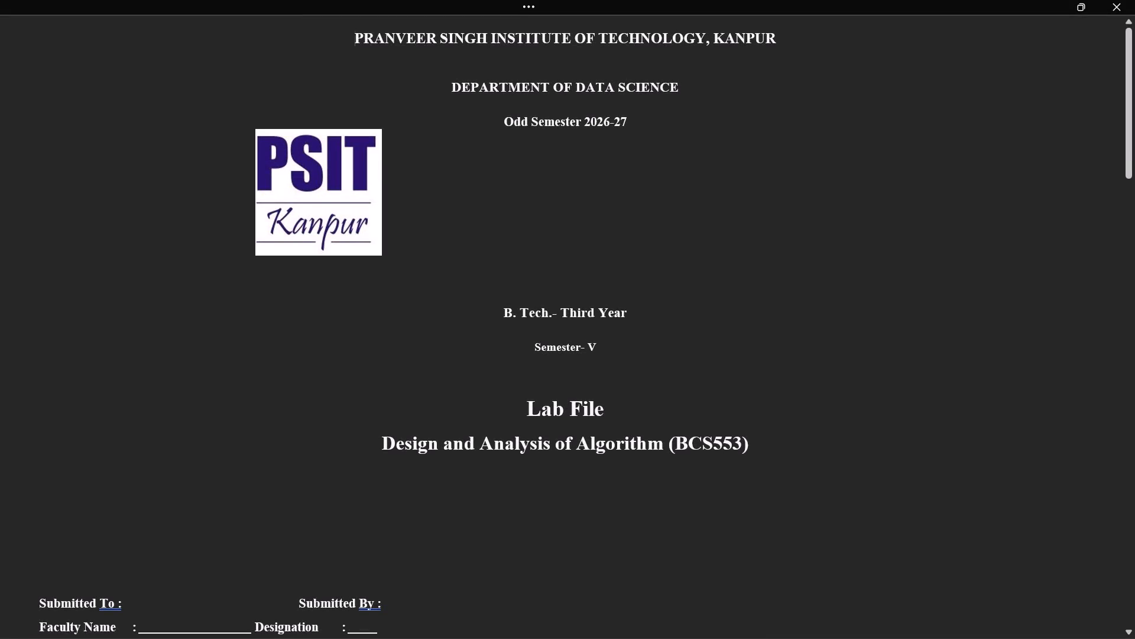
key(Escape)
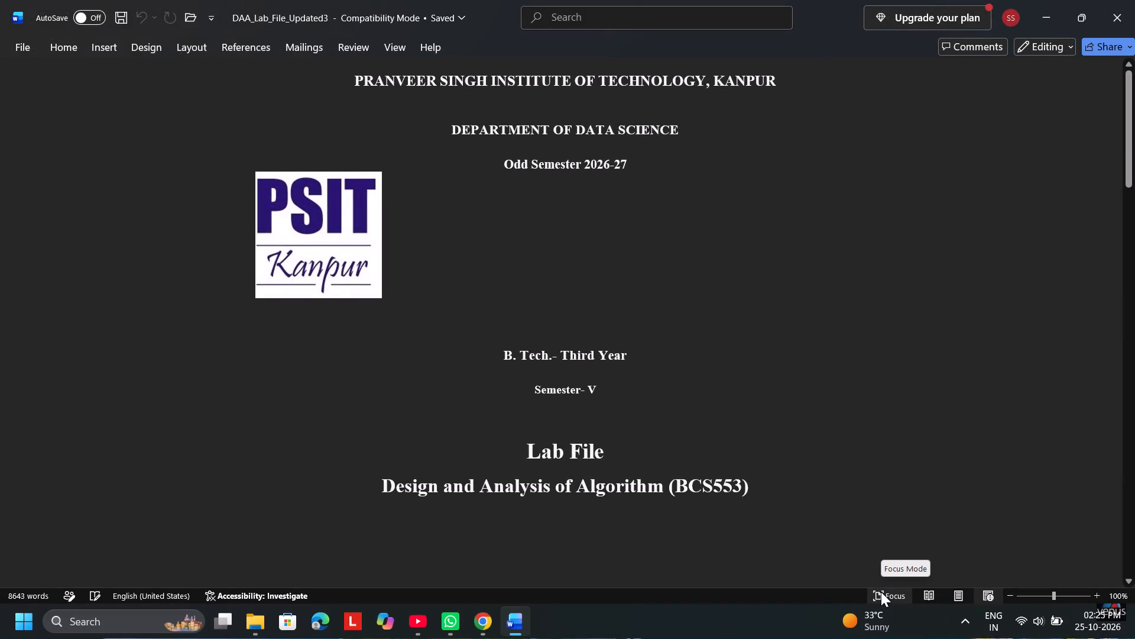
click(954, 594)
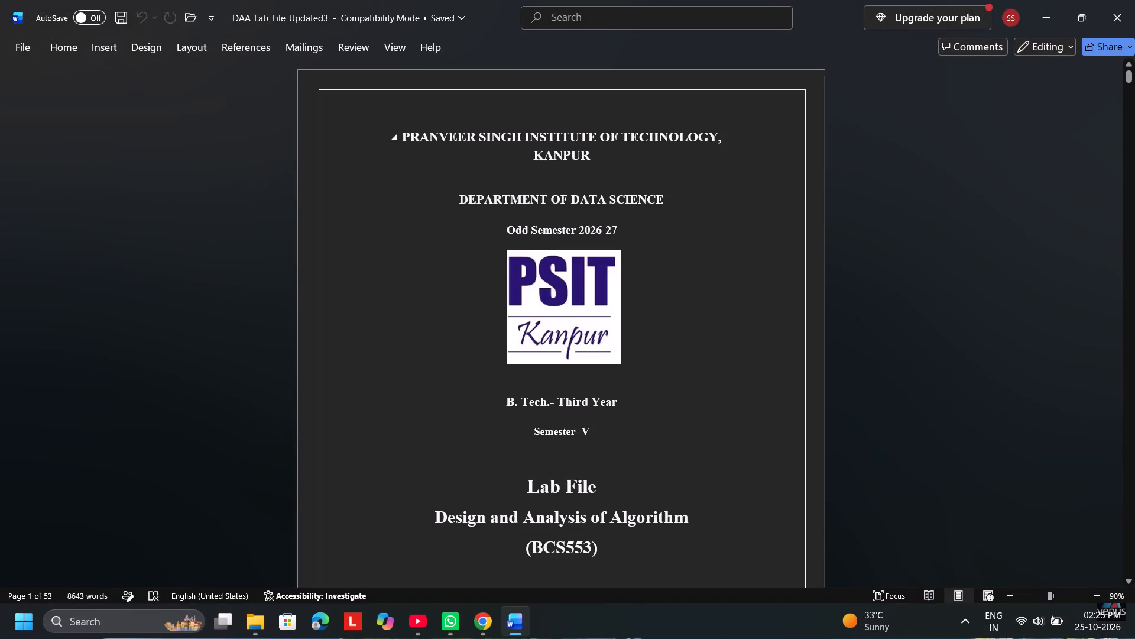
Delete the comma after "TECHNOLOGY" in the institute name on the cover page.
click(740, 137)
key(Left)
key(BackSpace)
Insert a blank line below the "Table of Contents" heading.
scroll(740, 137, down, 2)
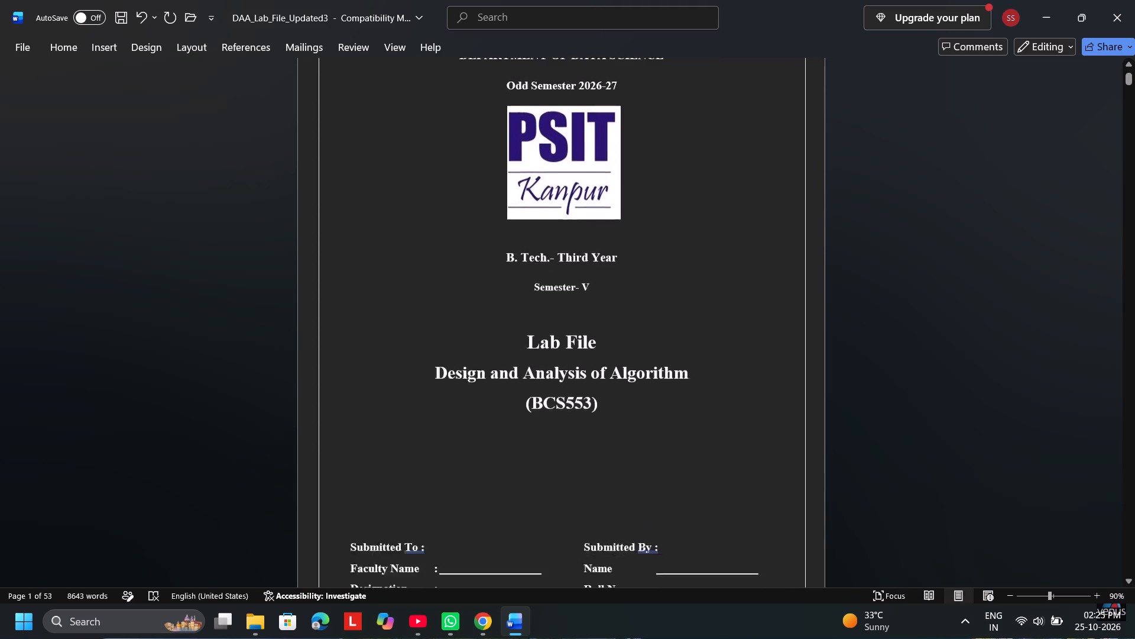
scroll(740, 137, down, 2)
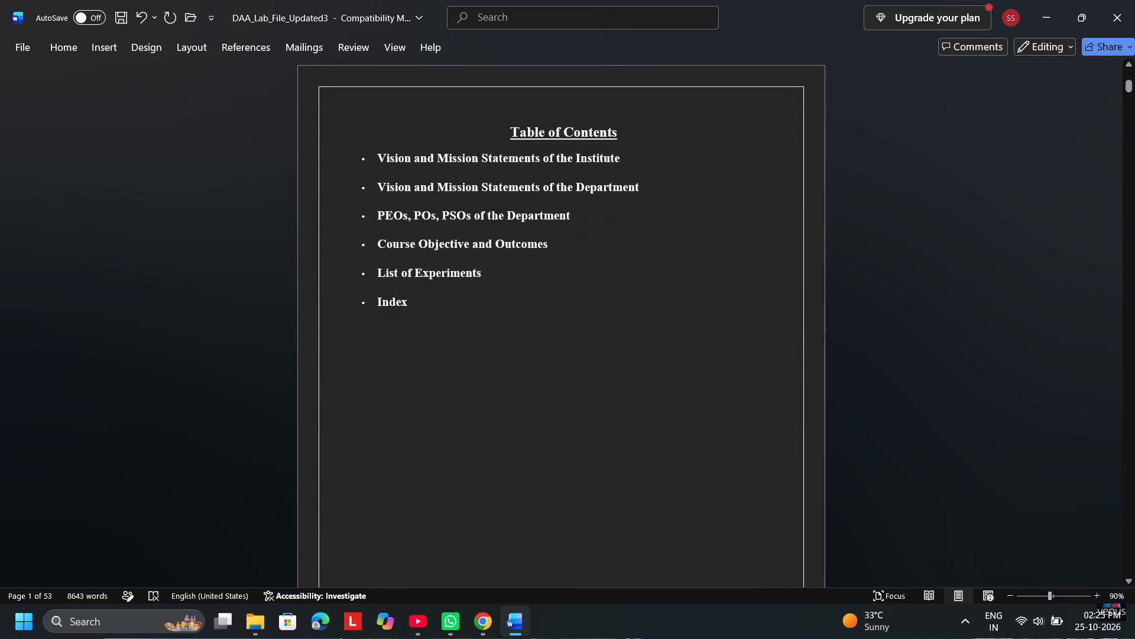
click(677, 133)
key(Return)
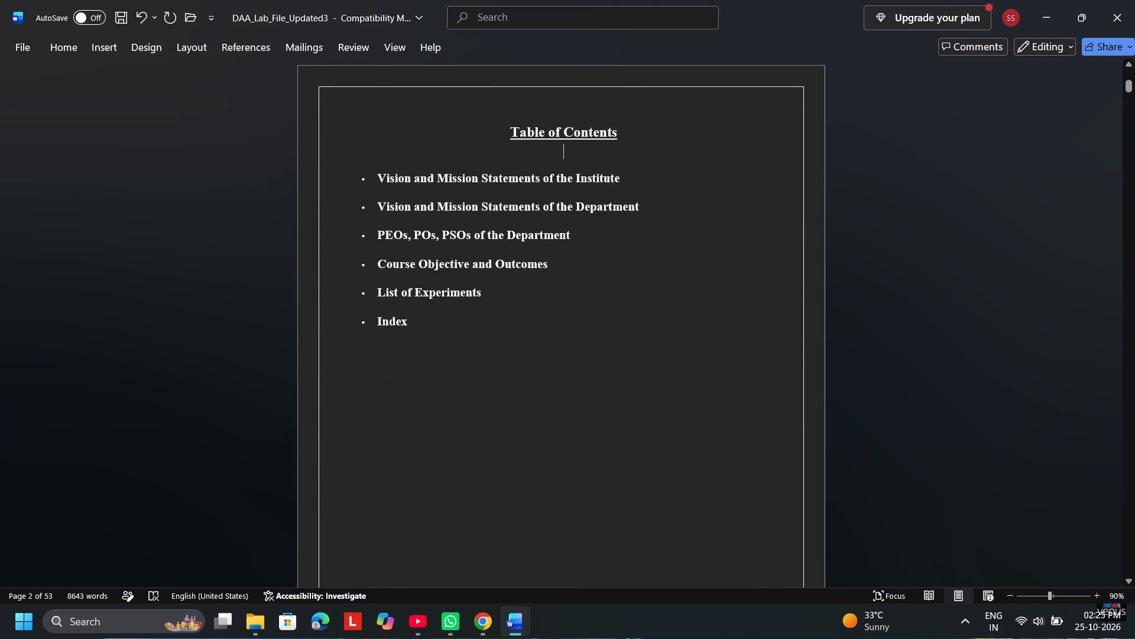
Insert a blank line below each of the Department Vision Statement, Program Educational Objectives (PEOs) and Department Mission Statements headings.
scroll(621, 289, down, 3)
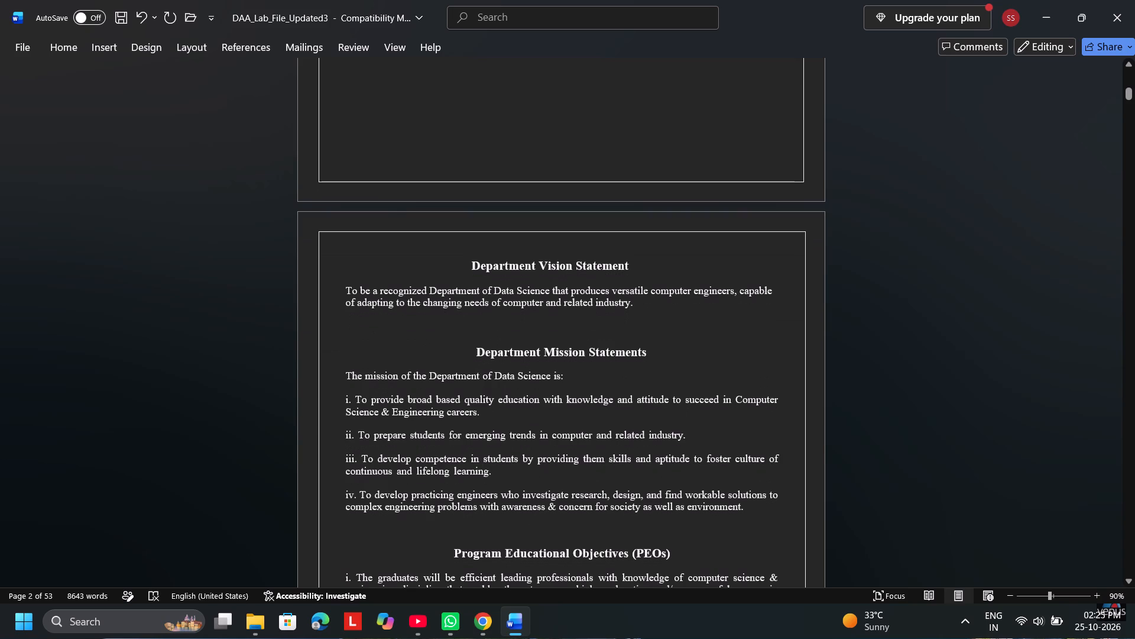
click(655, 272)
key(Return)
scroll(655, 272, down, 1)
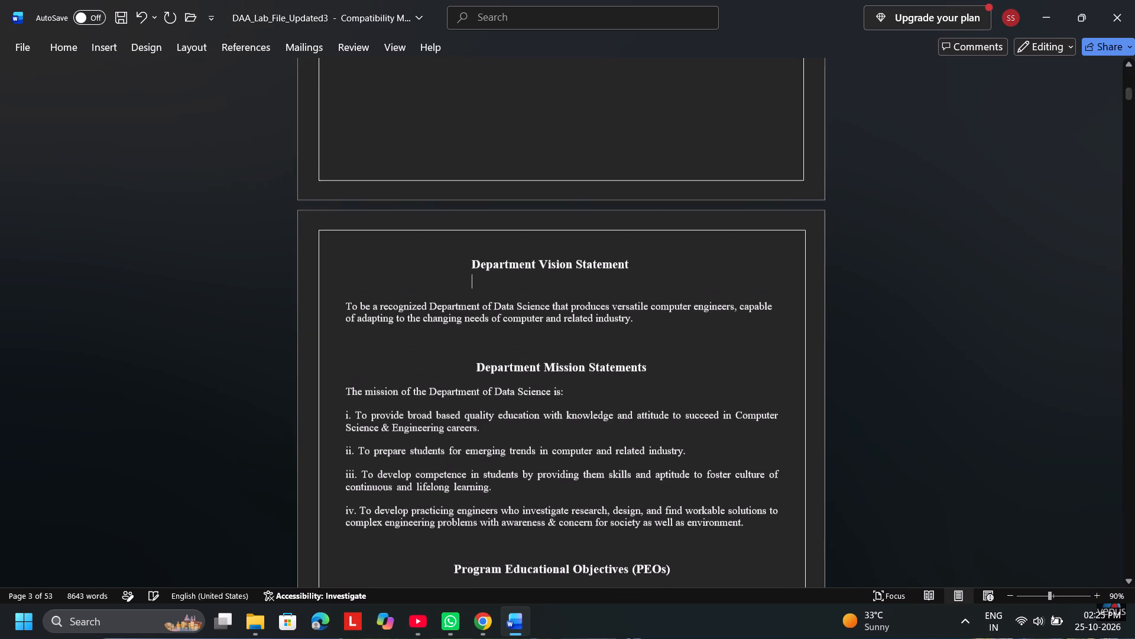
scroll(655, 272, down, 1)
click(690, 366)
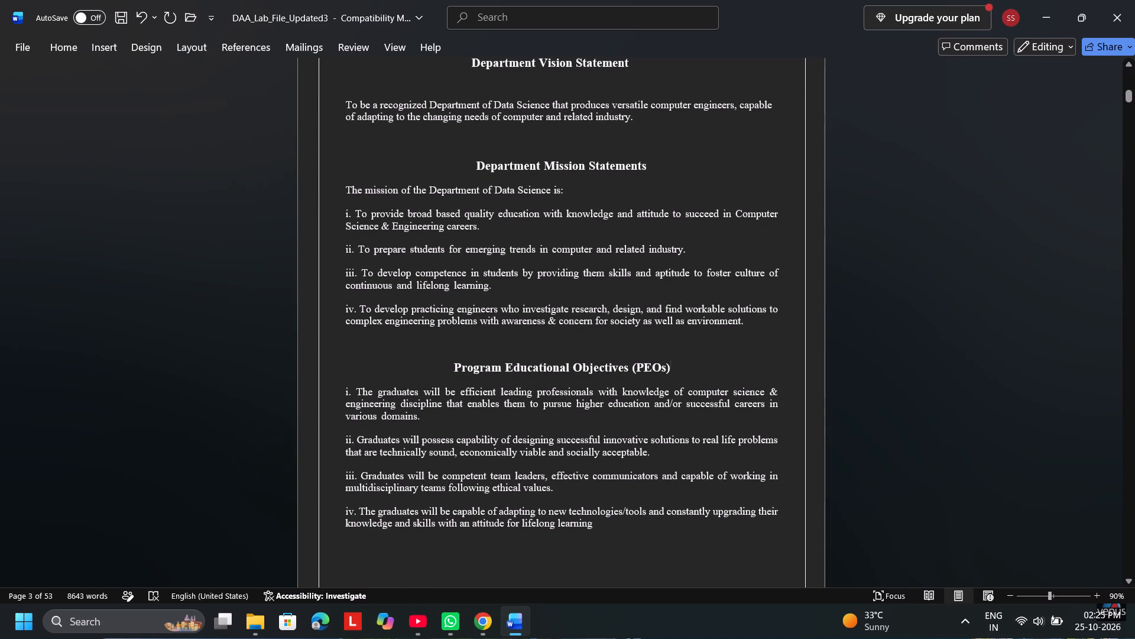
key(Return)
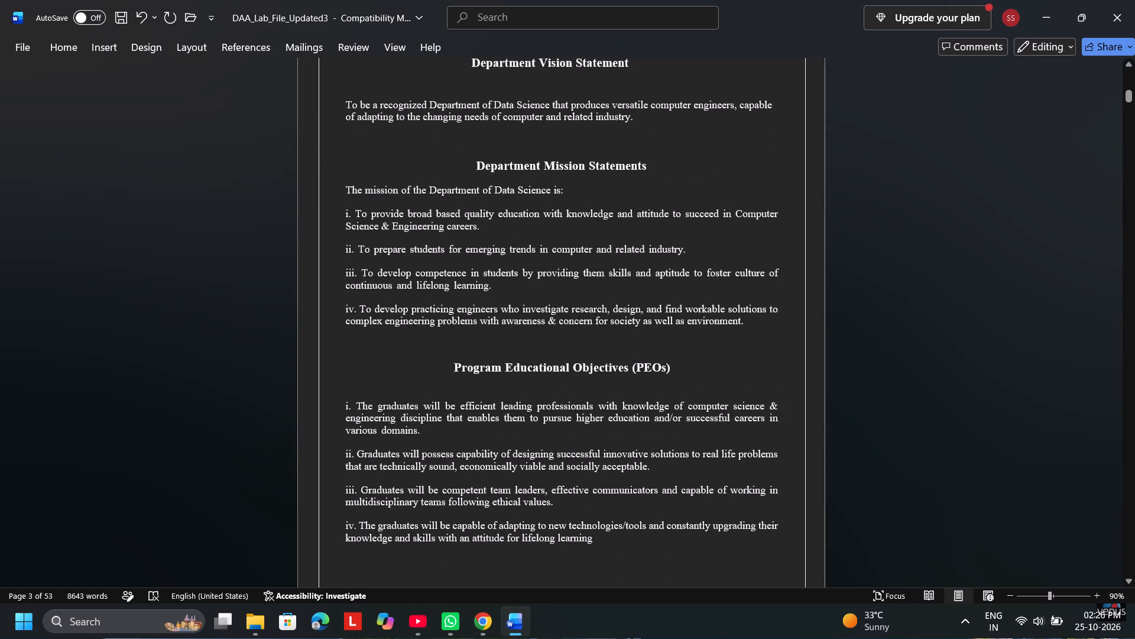
click(666, 166)
key(Return)
Insert a blank line below the "Department Program Outcomes (POs)" heading.
scroll(666, 166, down, 2)
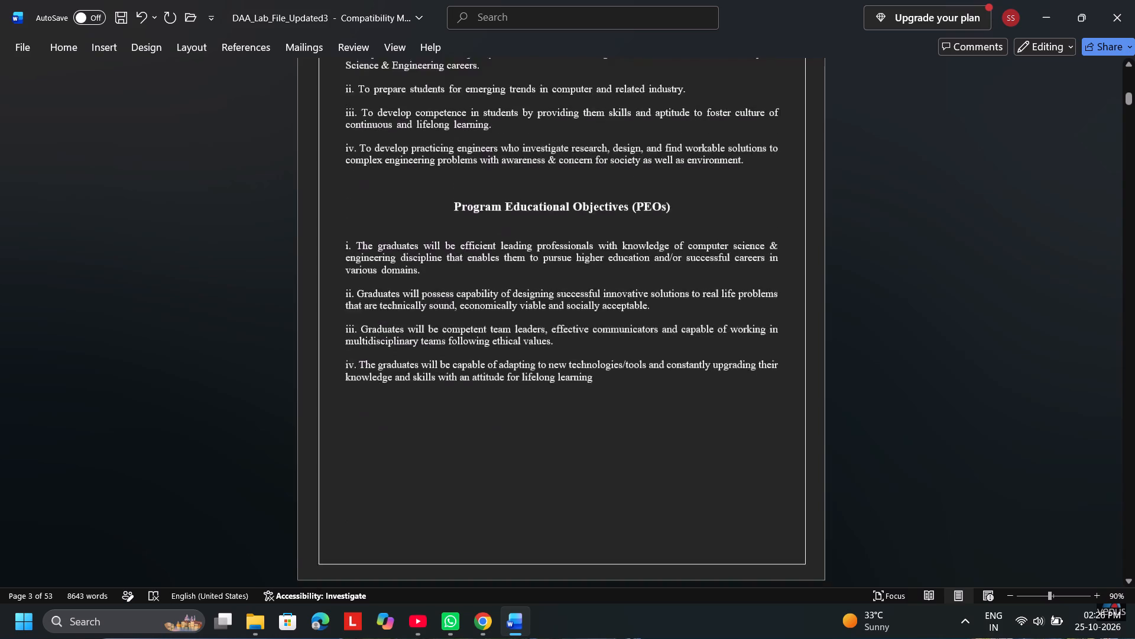
scroll(666, 166, down, 1)
click(692, 273)
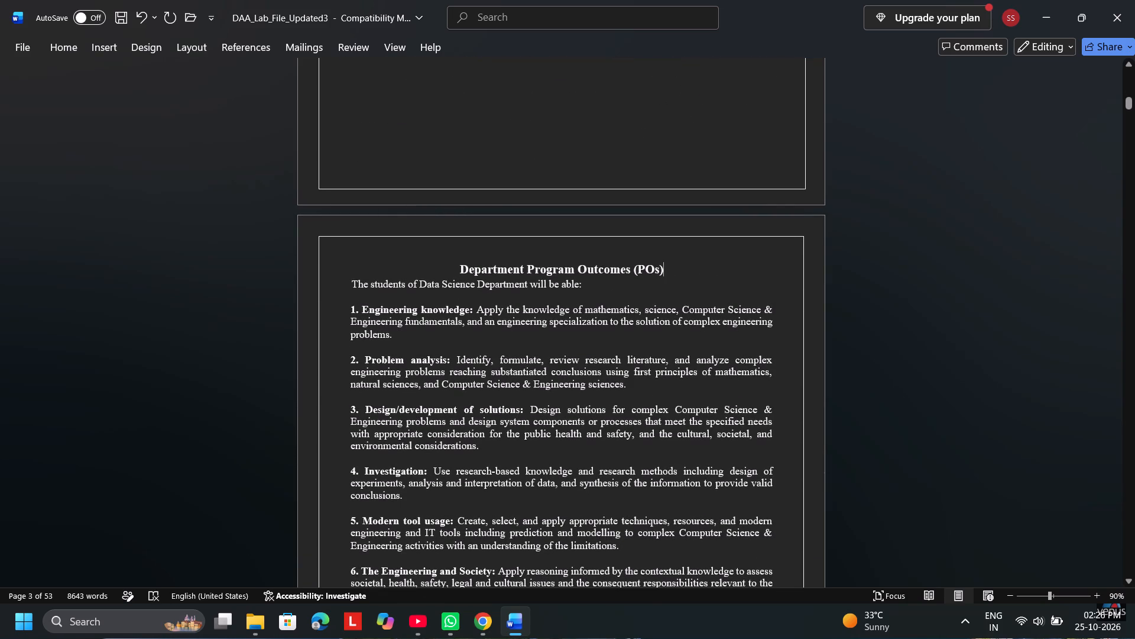
key(Return)
Insert blank lines below the "Department Program Specific Outcomes (PSOs)" and "Course Outcomes" headings and between the Bloom's Taxonomy and CO Number tables.
scroll(692, 273, down, 1)
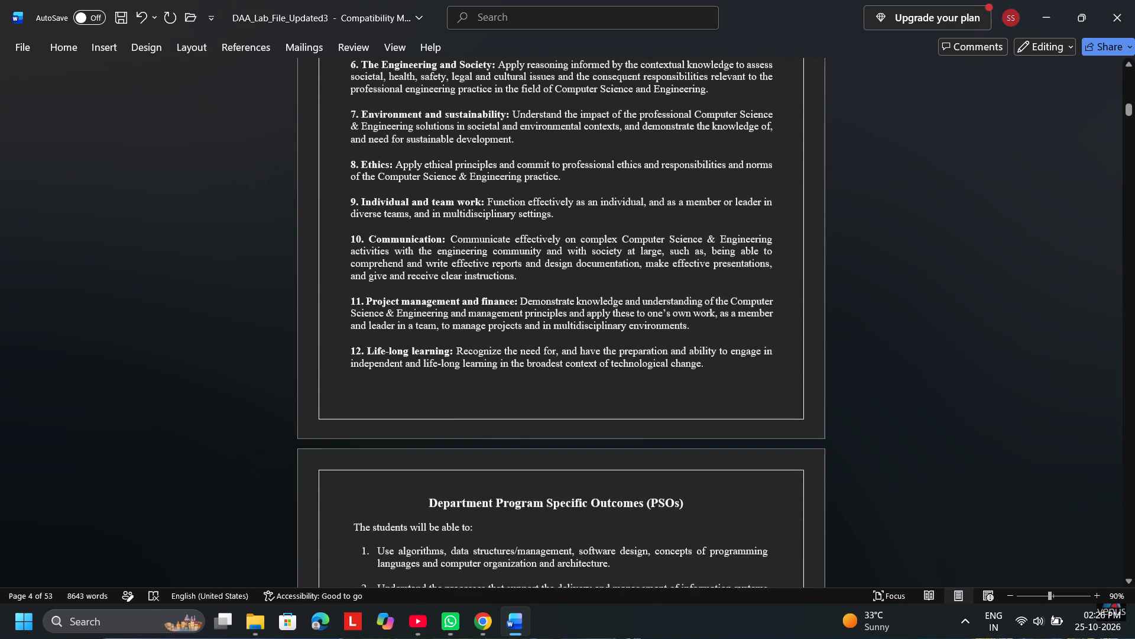
scroll(692, 273, down, 3)
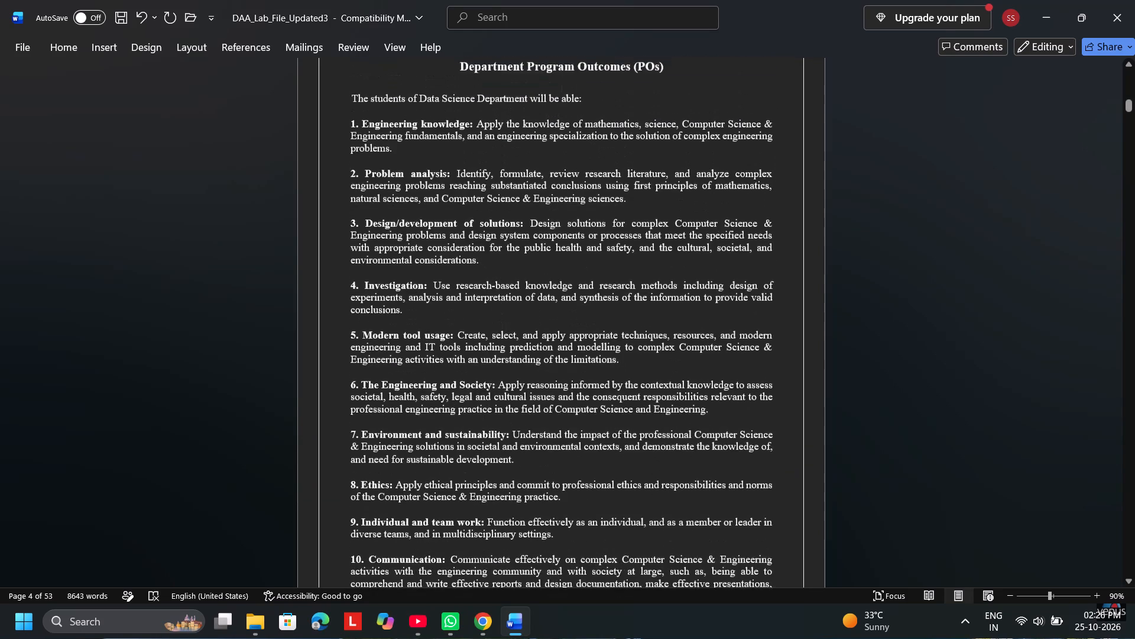
scroll(692, 273, down, 3)
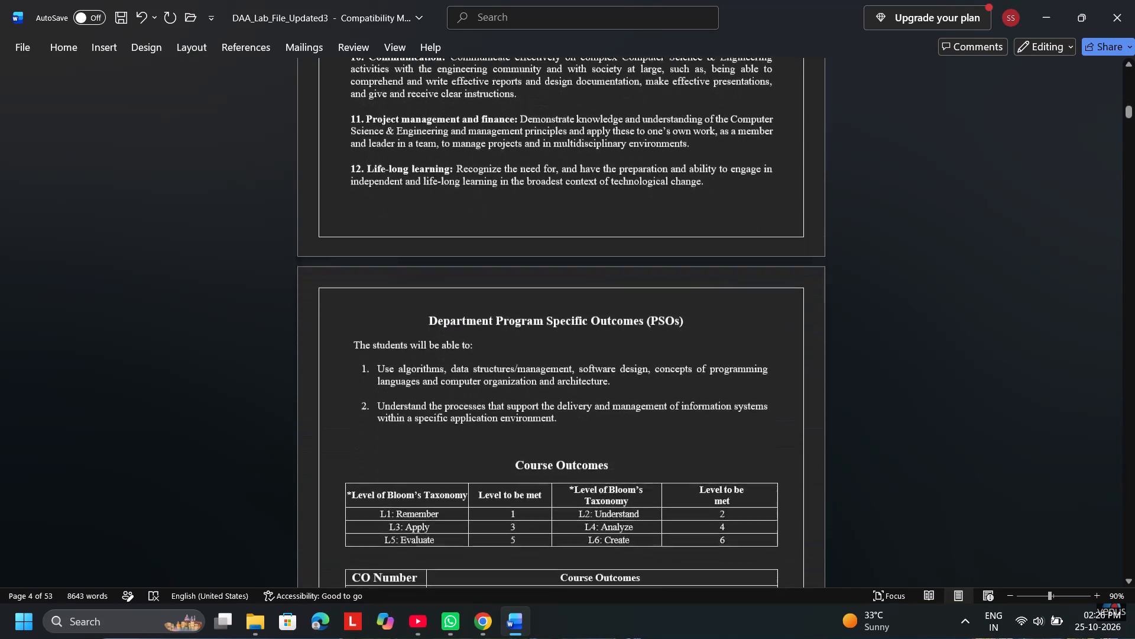
scroll(692, 273, down, 1)
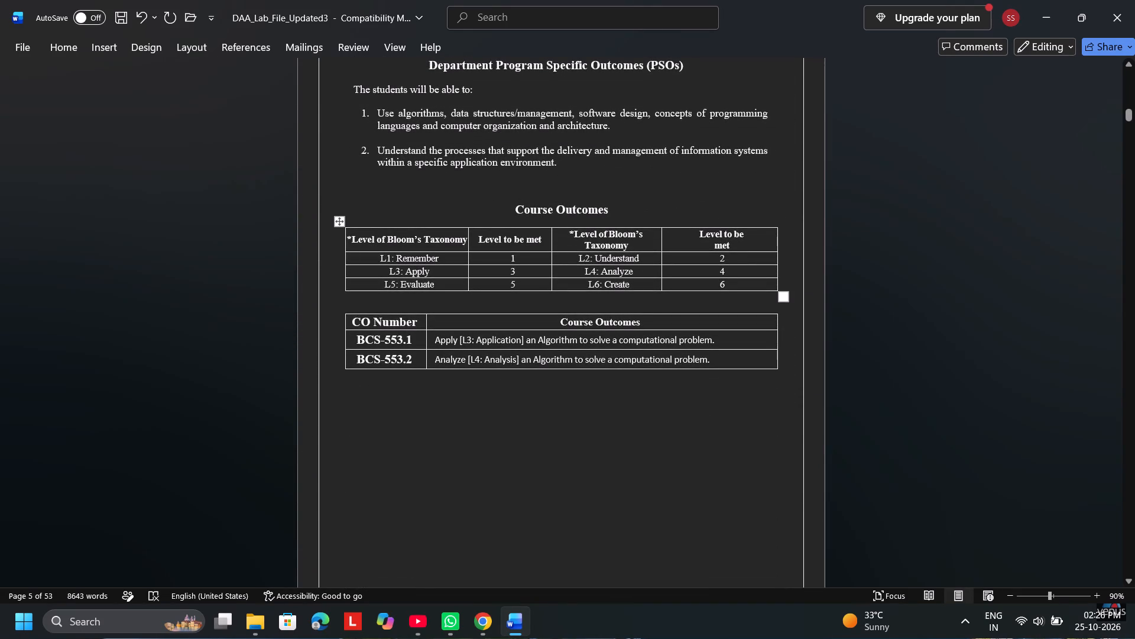
click(697, 67)
key(Return)
click(645, 225)
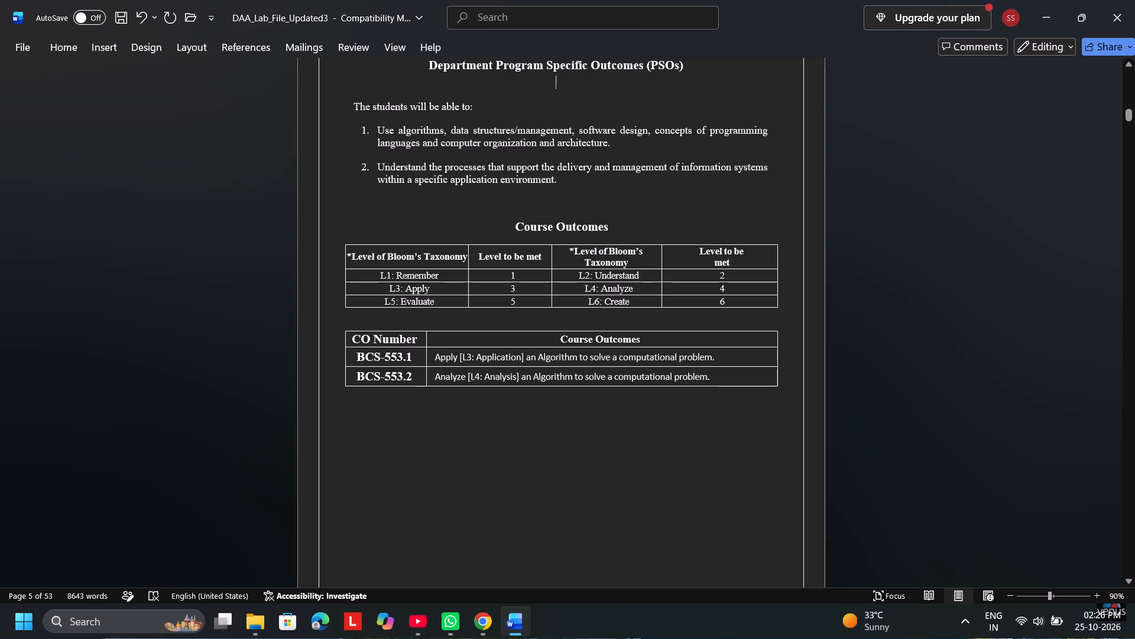
key(Return)
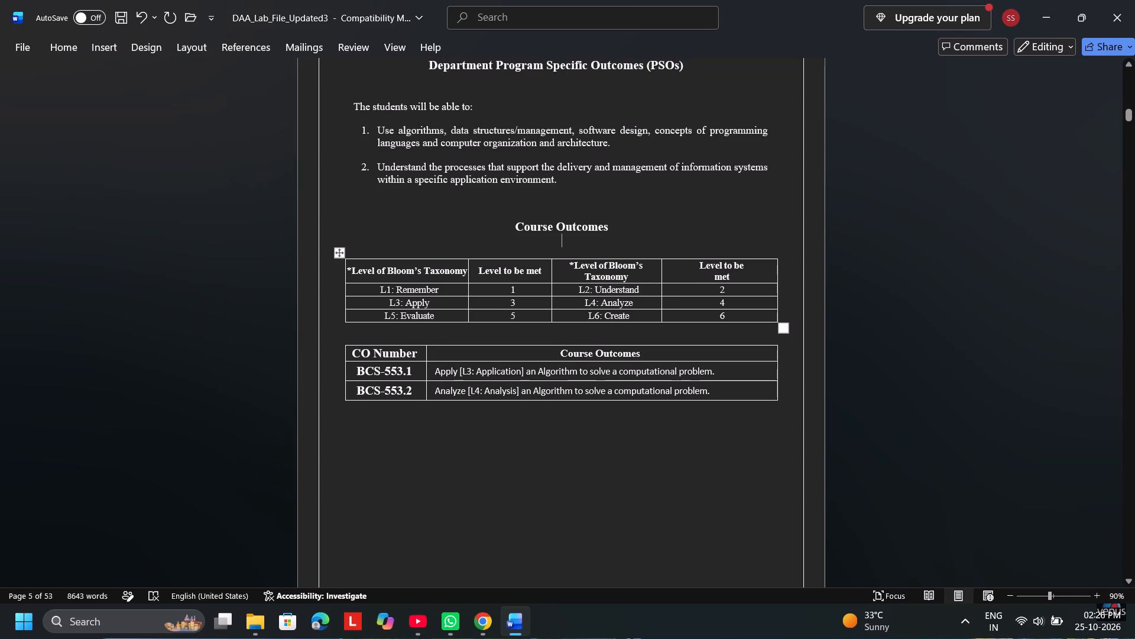
click(654, 334)
key(Return)
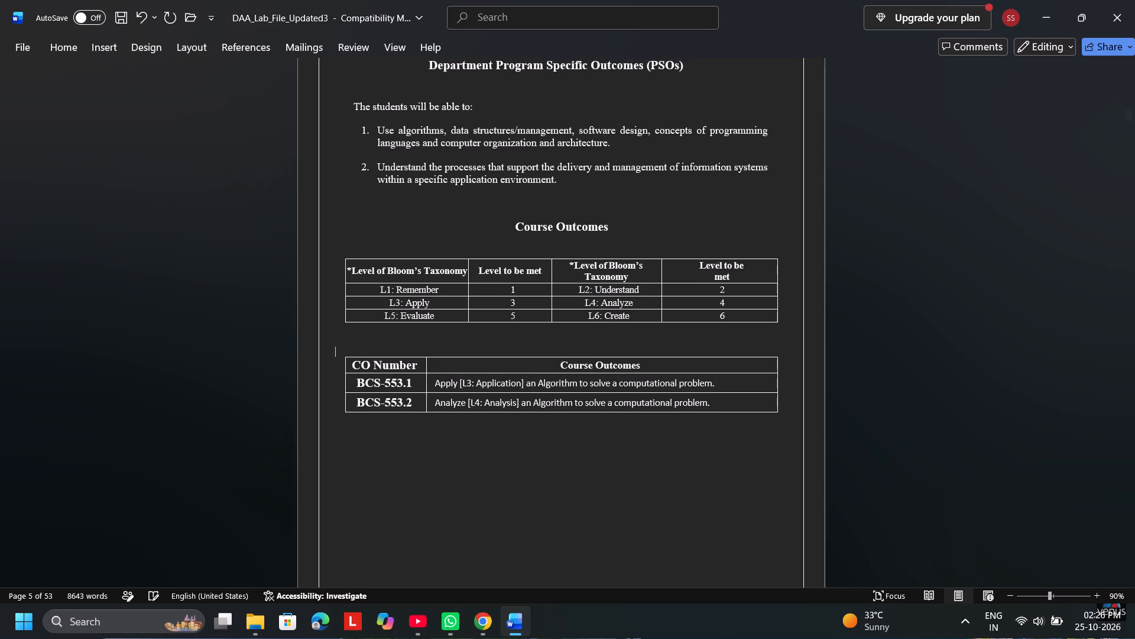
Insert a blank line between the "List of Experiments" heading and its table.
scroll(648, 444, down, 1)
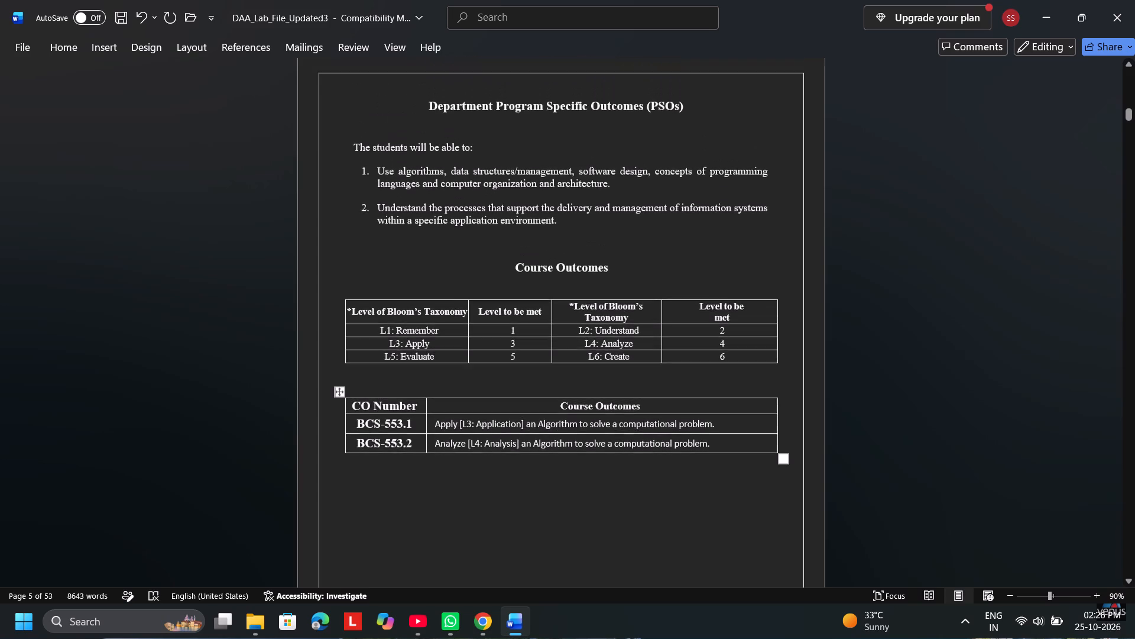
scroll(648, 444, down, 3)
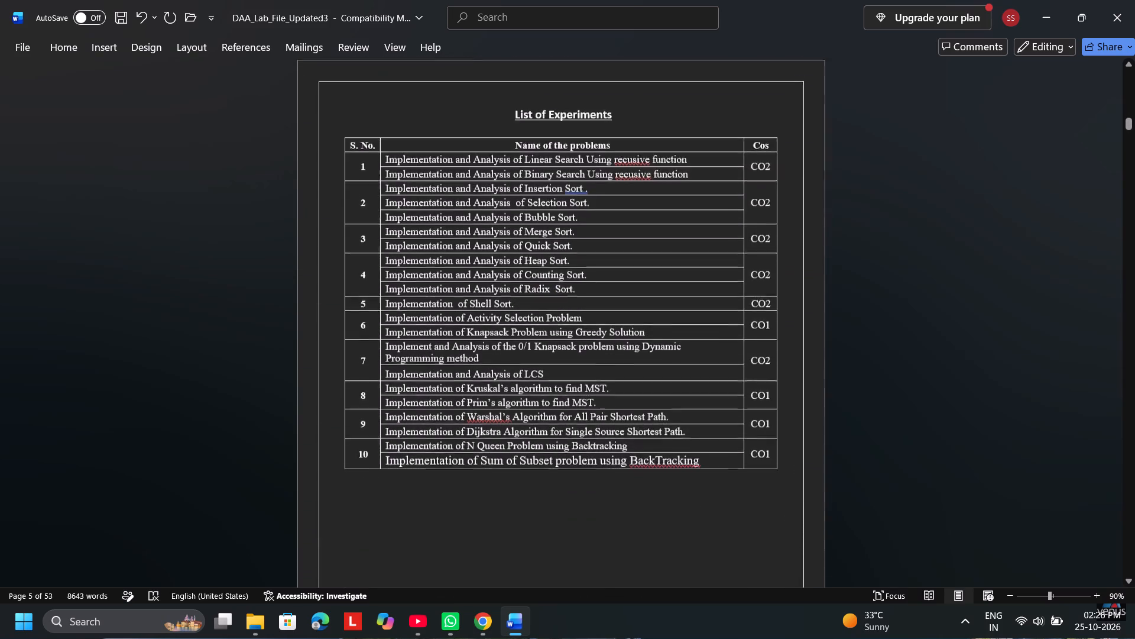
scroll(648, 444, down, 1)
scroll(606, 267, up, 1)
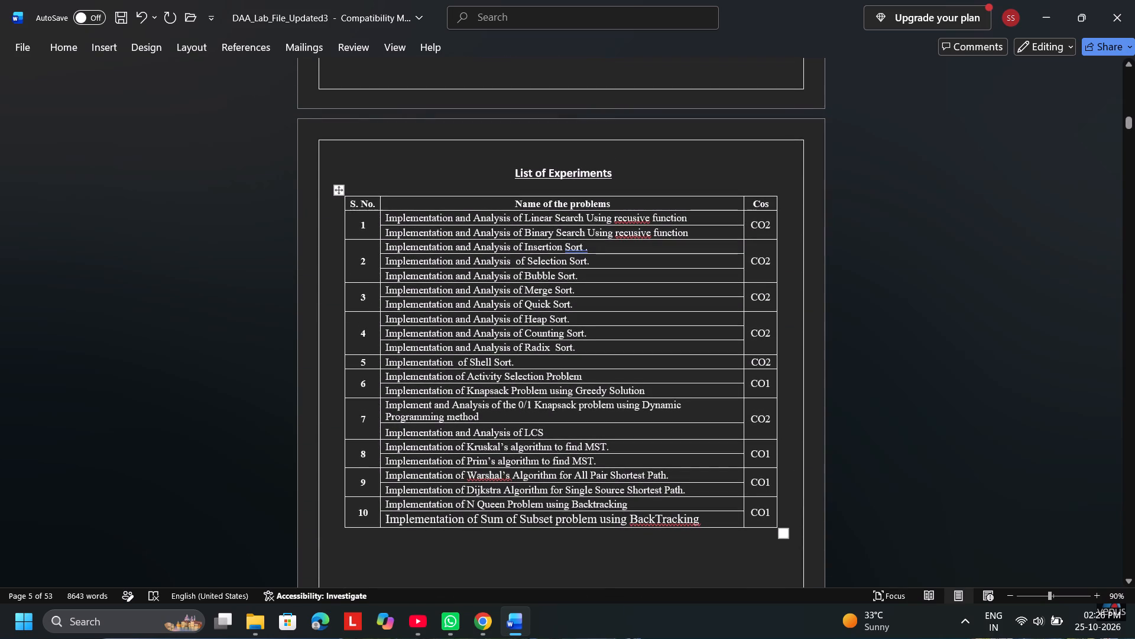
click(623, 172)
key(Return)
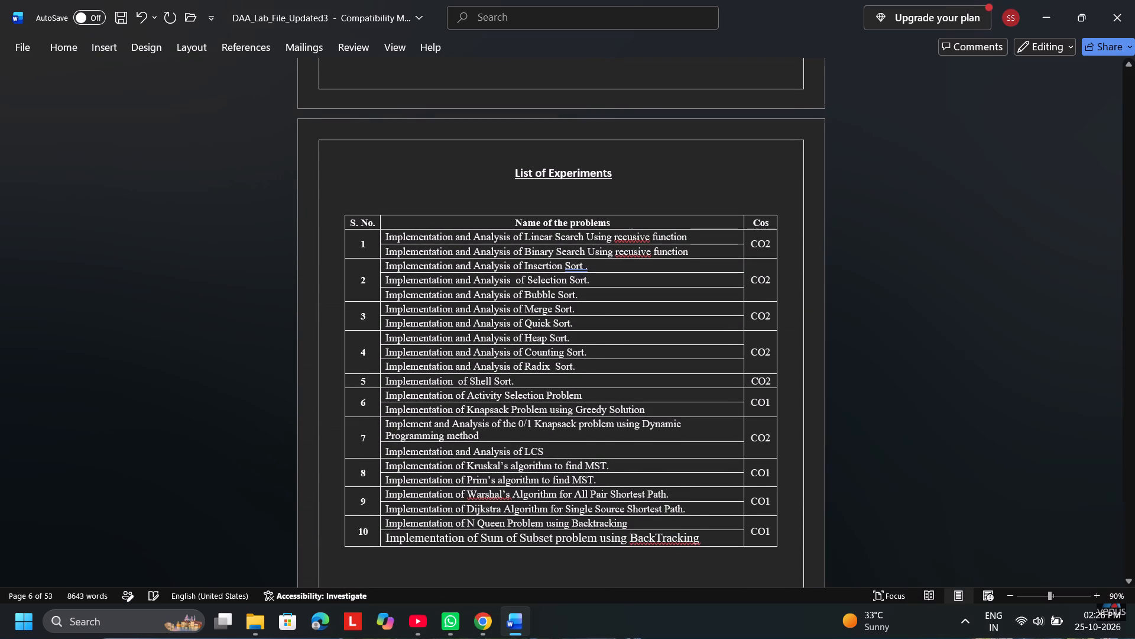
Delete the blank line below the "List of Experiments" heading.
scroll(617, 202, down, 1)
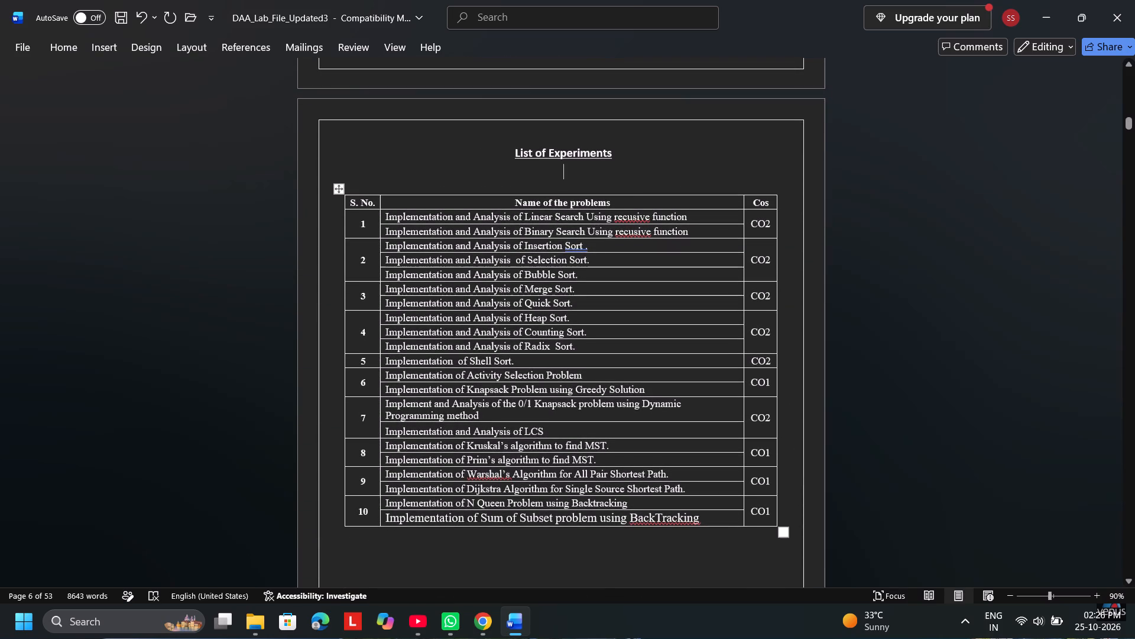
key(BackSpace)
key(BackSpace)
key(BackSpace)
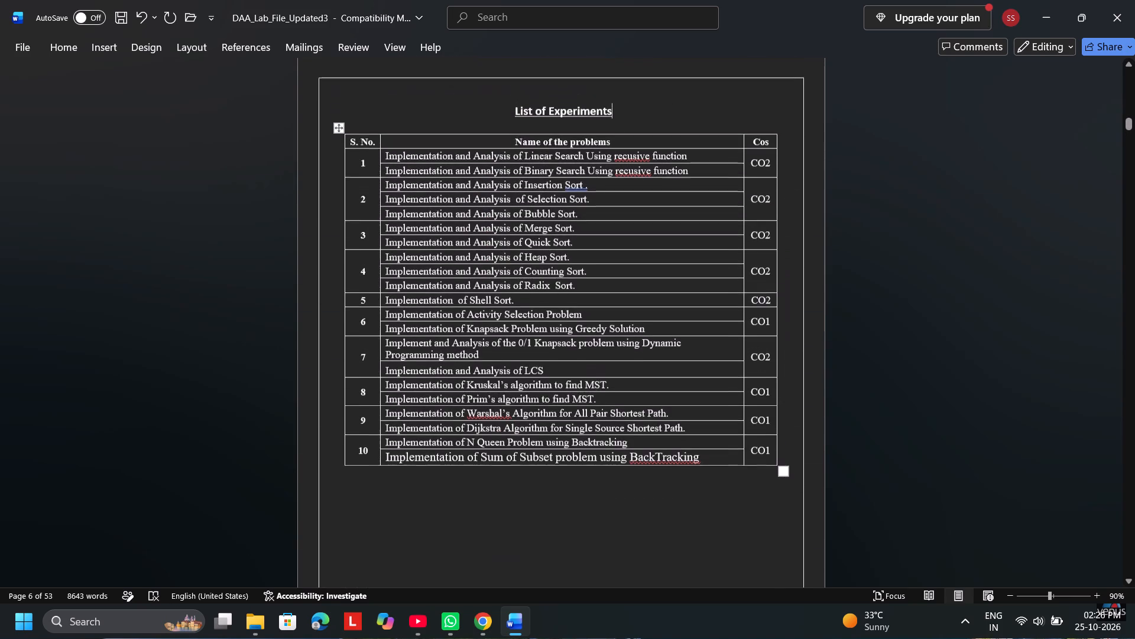
Enlarge the List of Experiments table so its rows extend down to near the page's bottom border and it is slightly wider.
drag(781, 490, 781, 500)
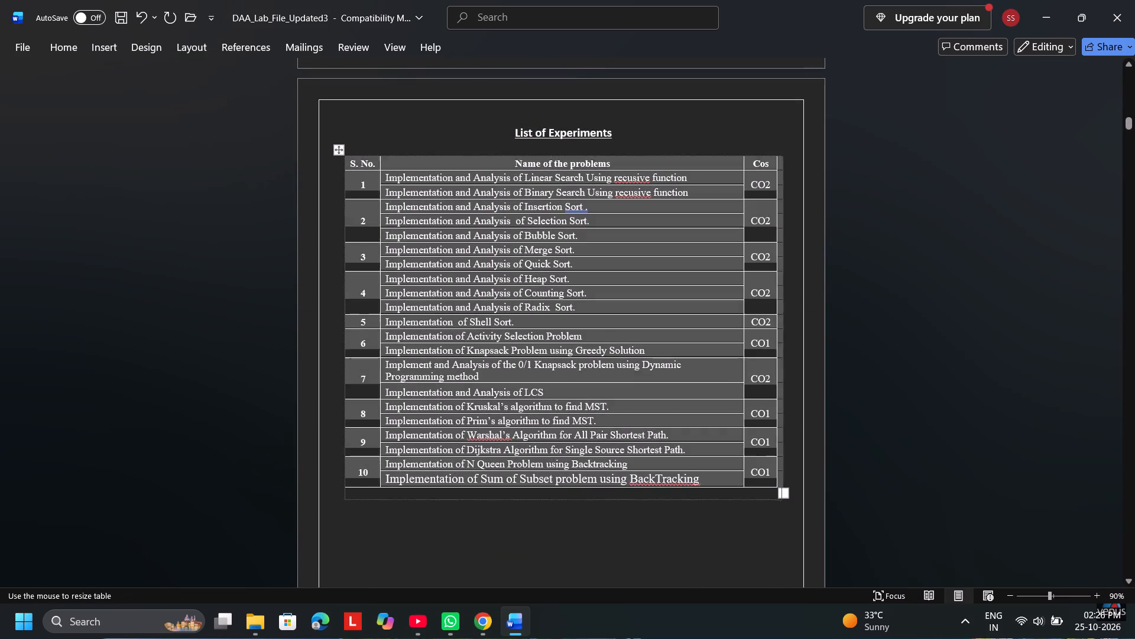
drag(781, 500, 794, 584)
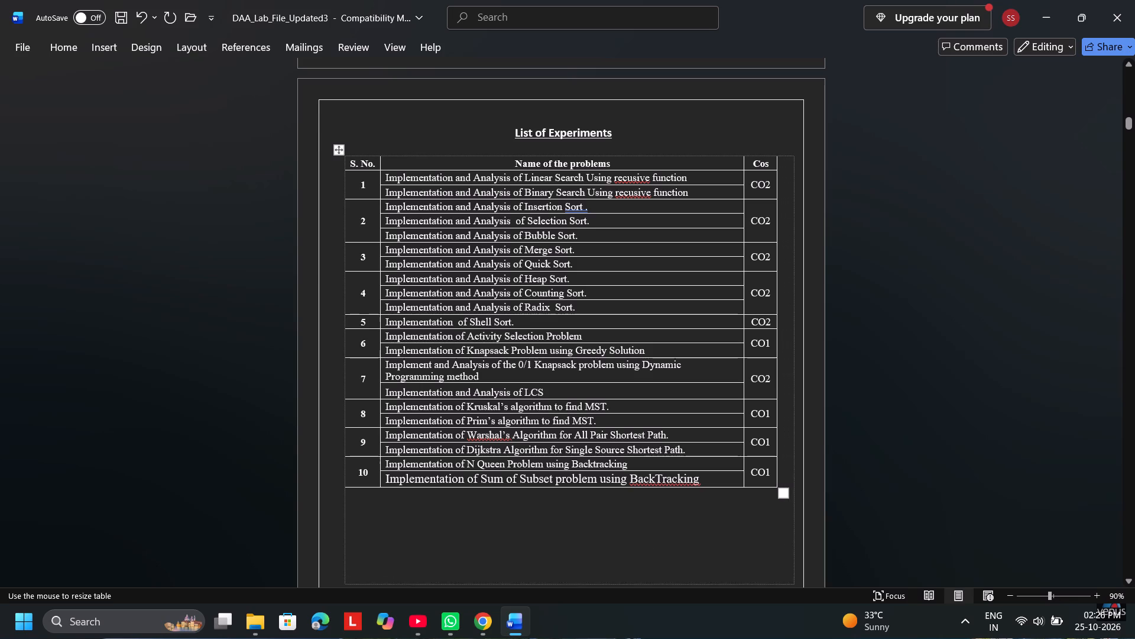
drag(794, 584, 784, 413)
scroll(857, 366, up, 1)
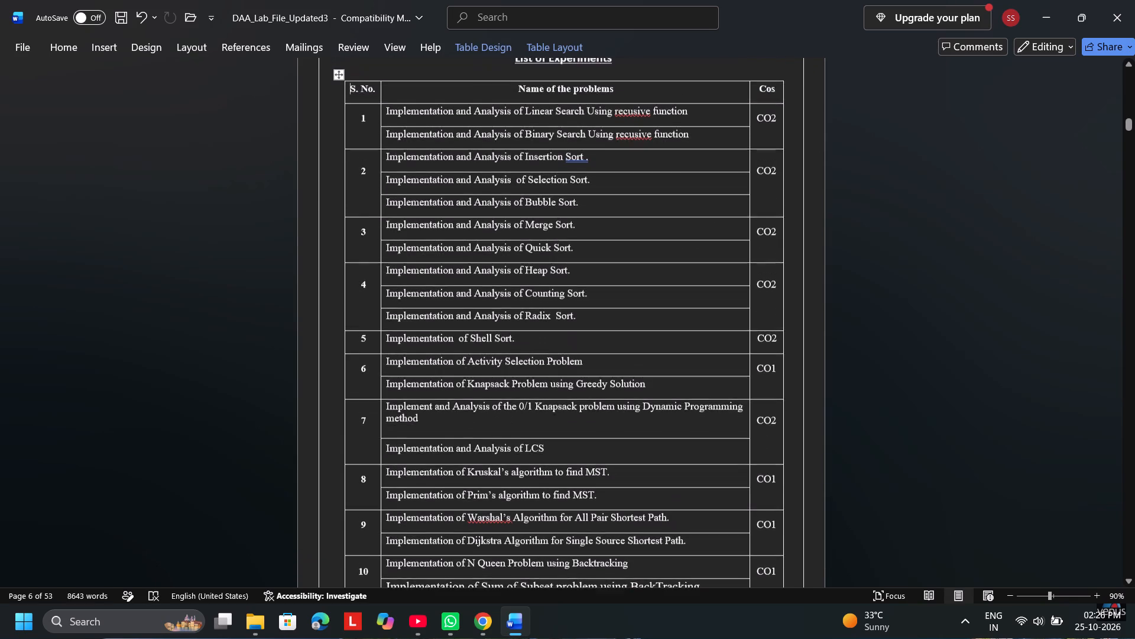
scroll(857, 366, up, 1)
scroll(857, 366, down, 1)
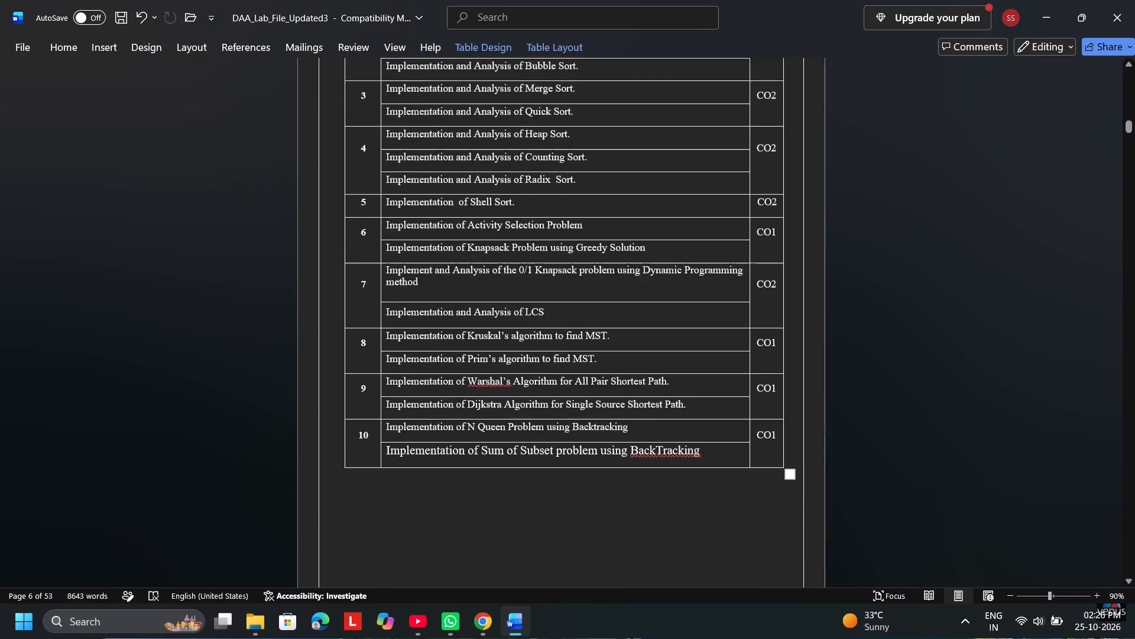
scroll(857, 366, down, 1)
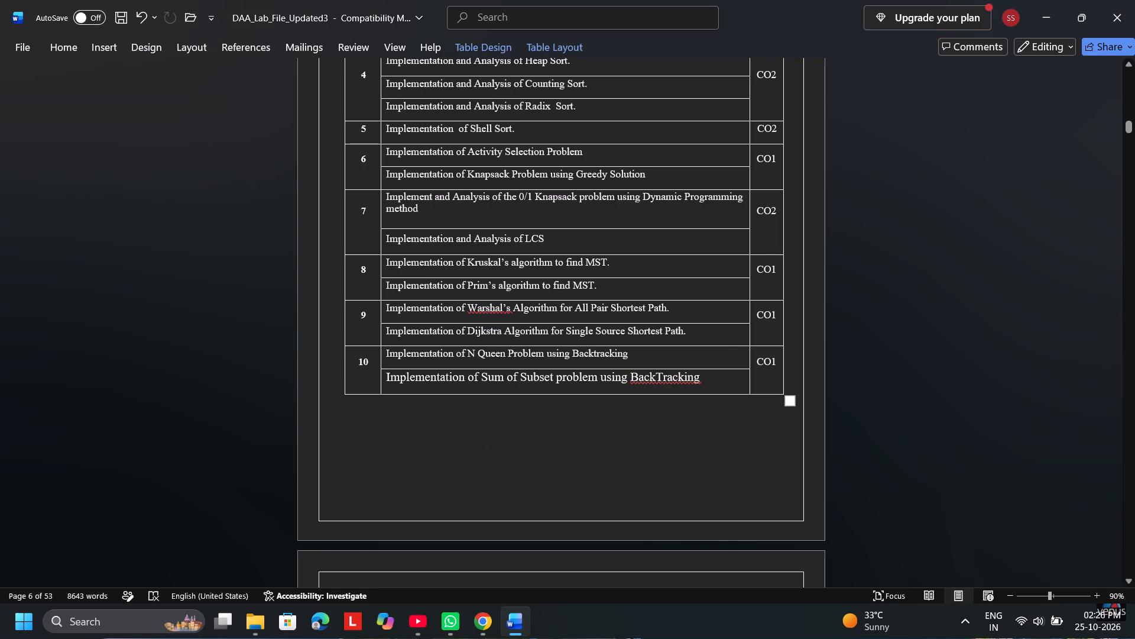
drag(789, 399, 791, 437)
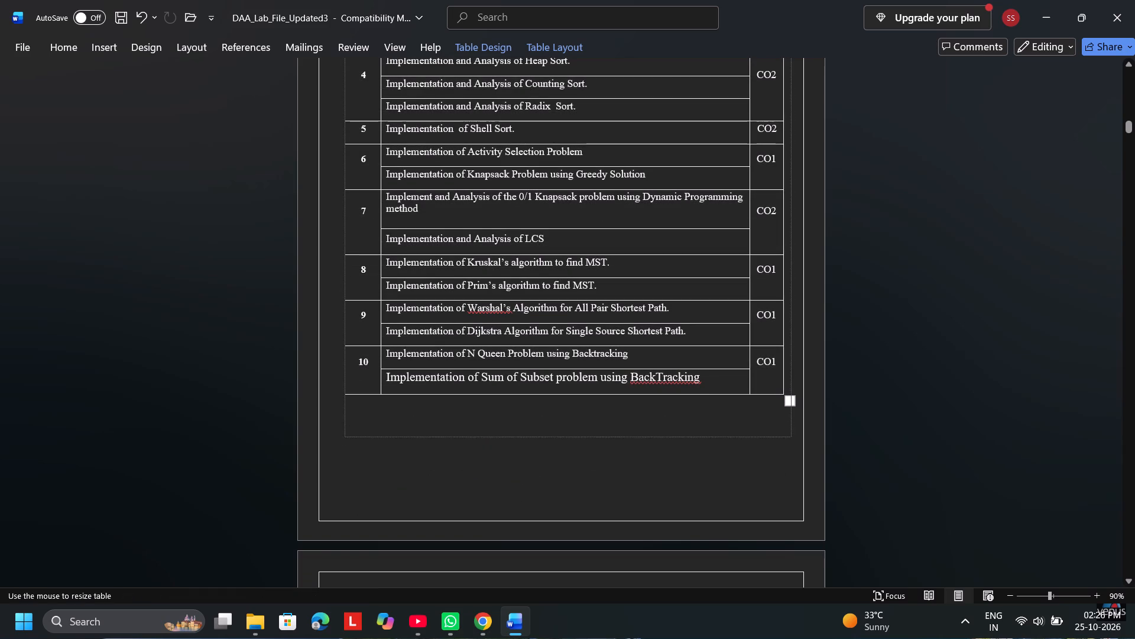
drag(791, 437, 792, 473)
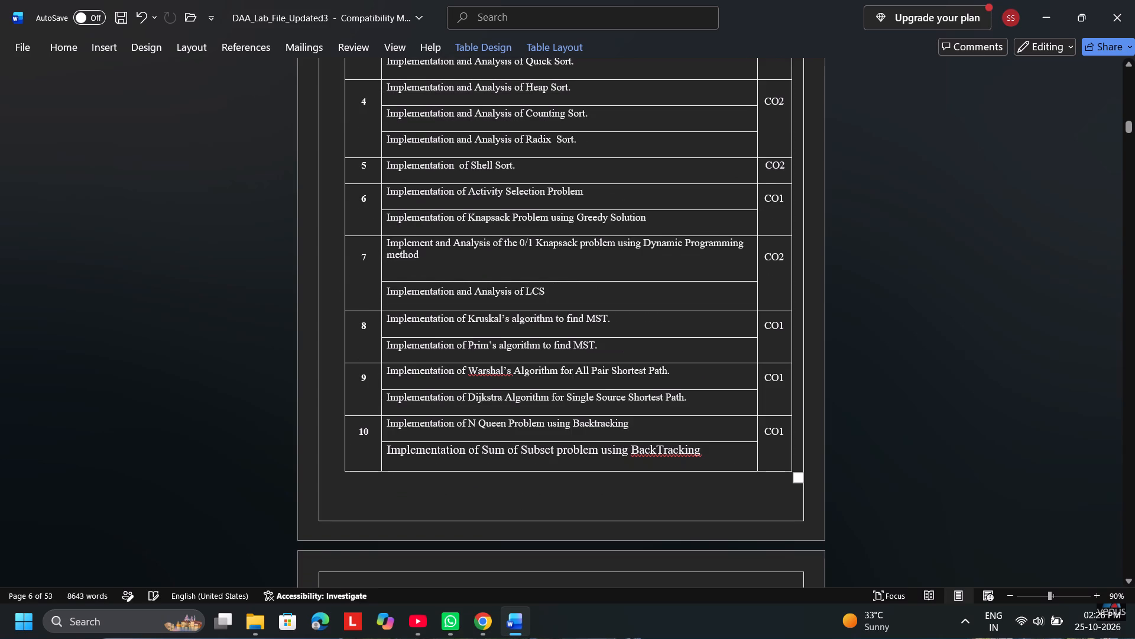
Review the enlarged List of Experiments table from its heading to its last row, and the INDEX page that follows.
scroll(908, 306, up, 2)
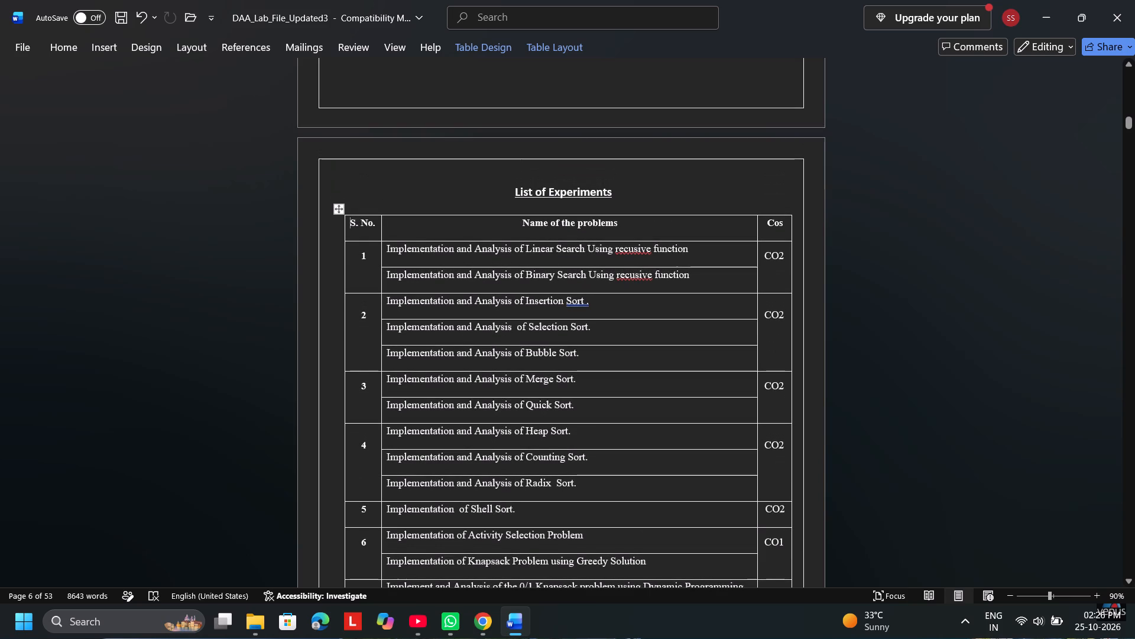
scroll(908, 306, down, 1)
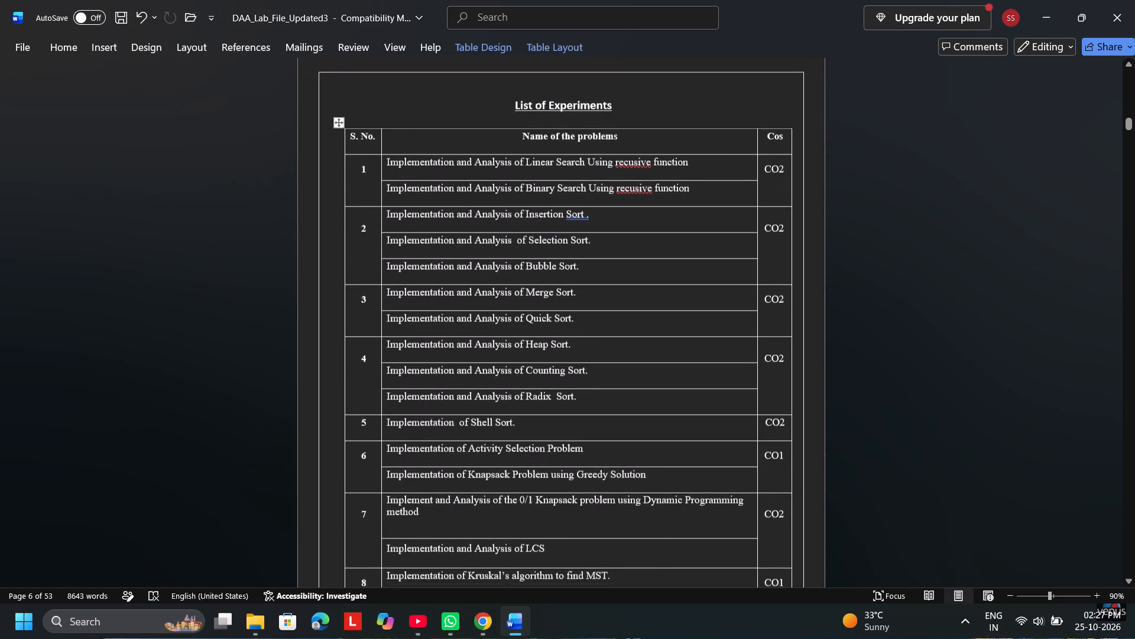
scroll(908, 306, down, 1)
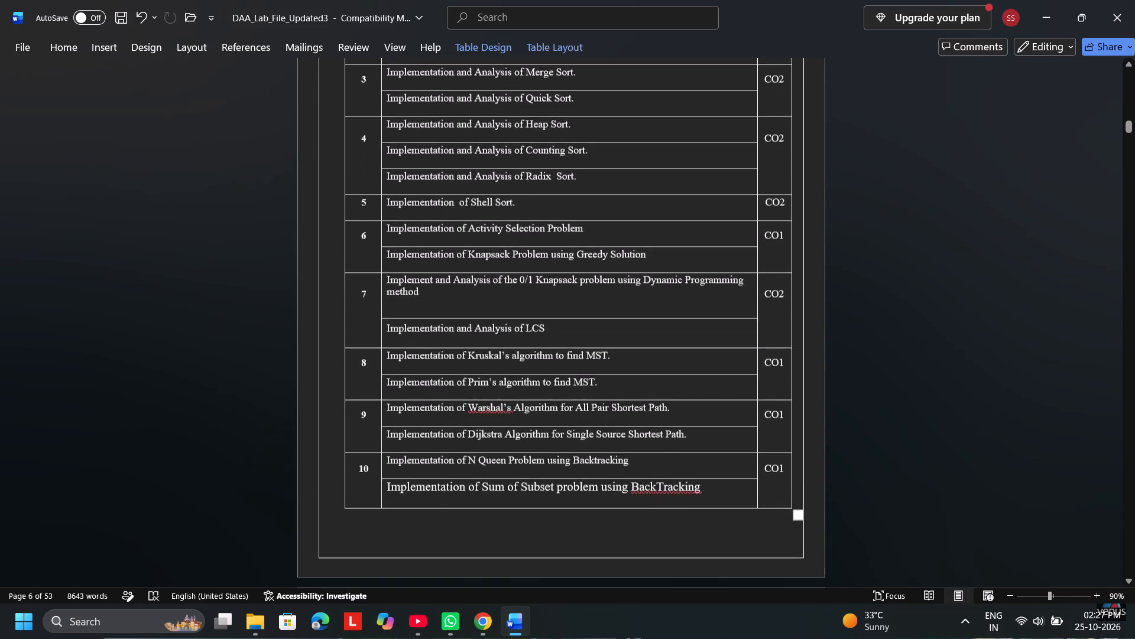
scroll(908, 306, down, 2)
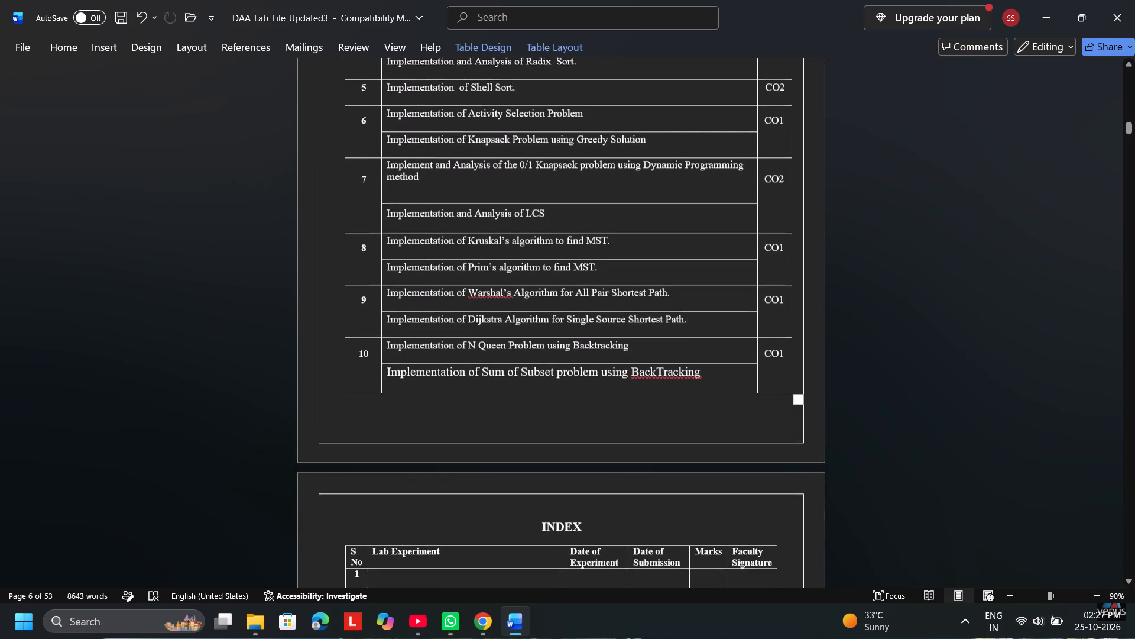
scroll(908, 306, down, 2)
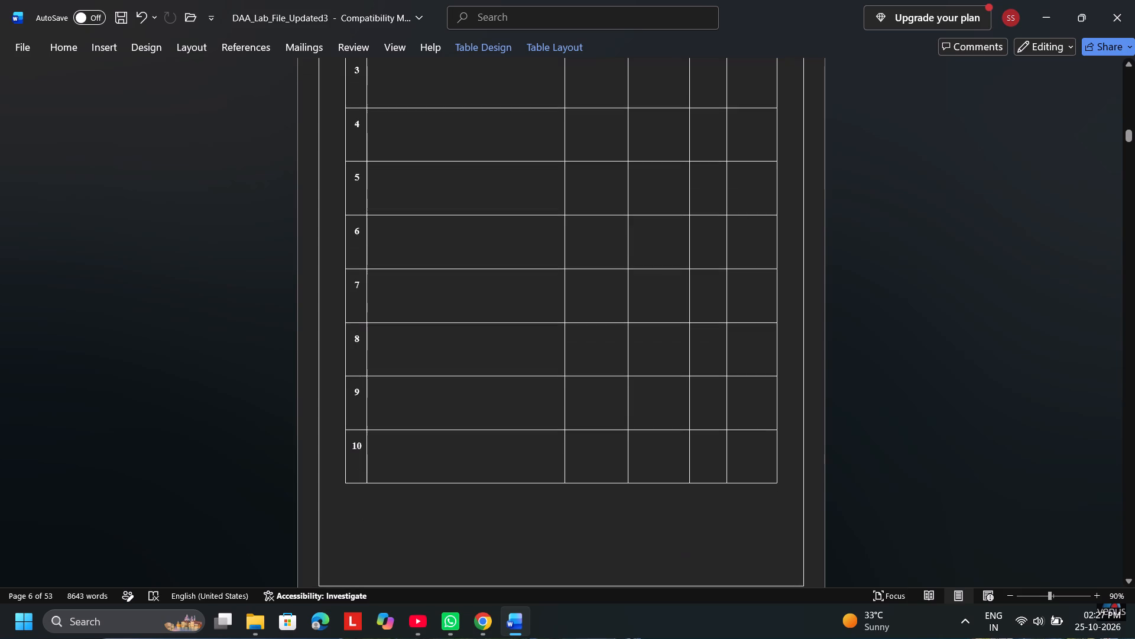
scroll(908, 306, up, 3)
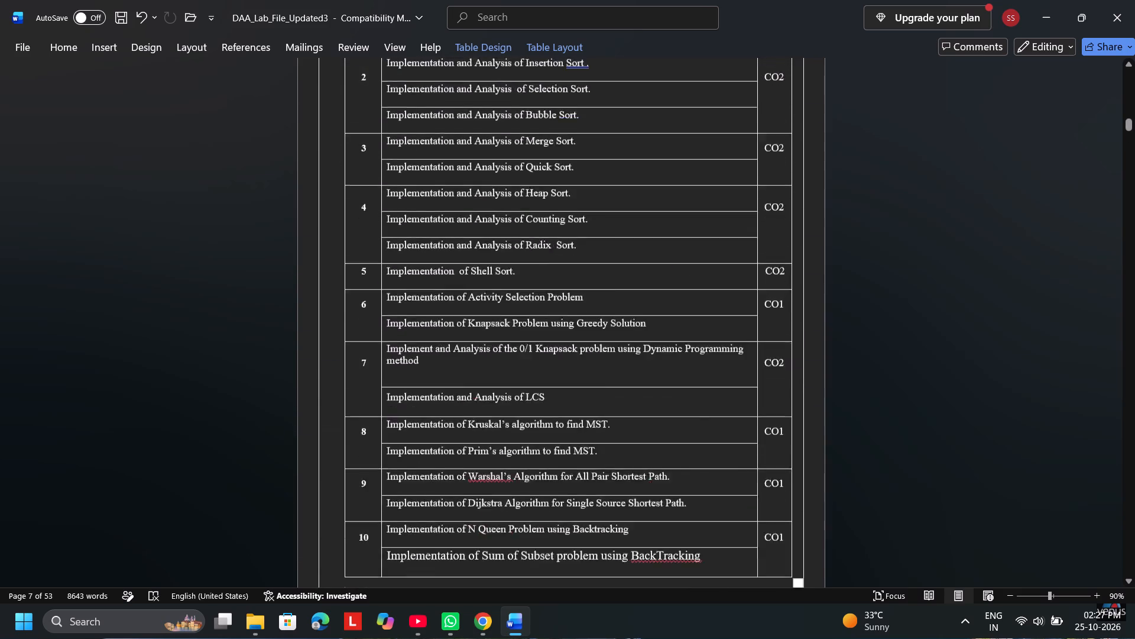
scroll(908, 306, up, 1)
scroll(908, 306, down, 4)
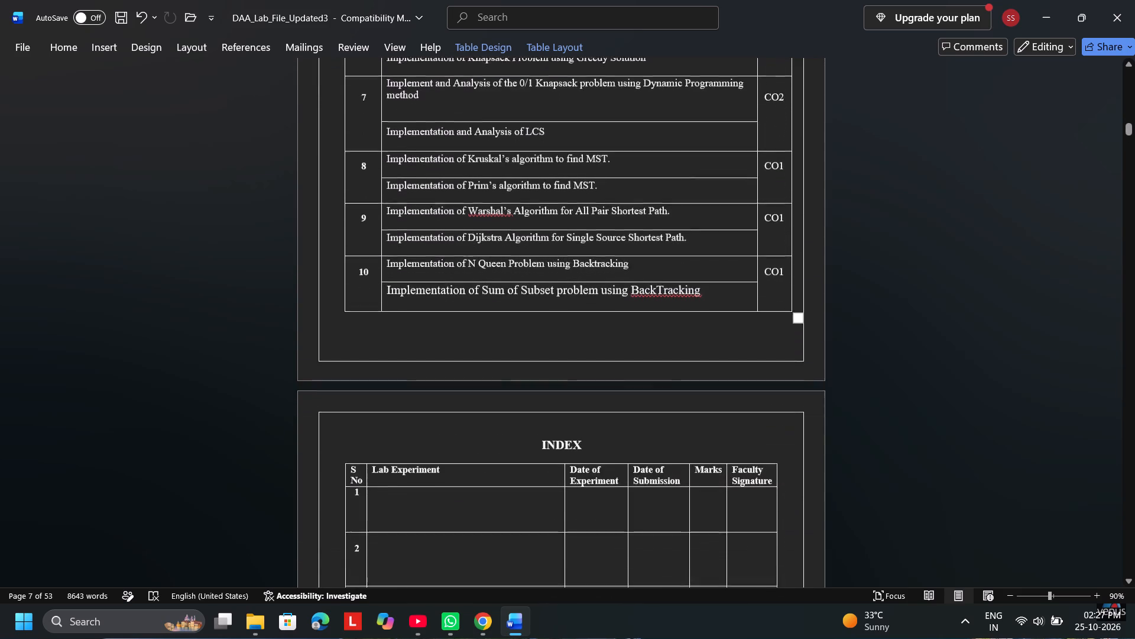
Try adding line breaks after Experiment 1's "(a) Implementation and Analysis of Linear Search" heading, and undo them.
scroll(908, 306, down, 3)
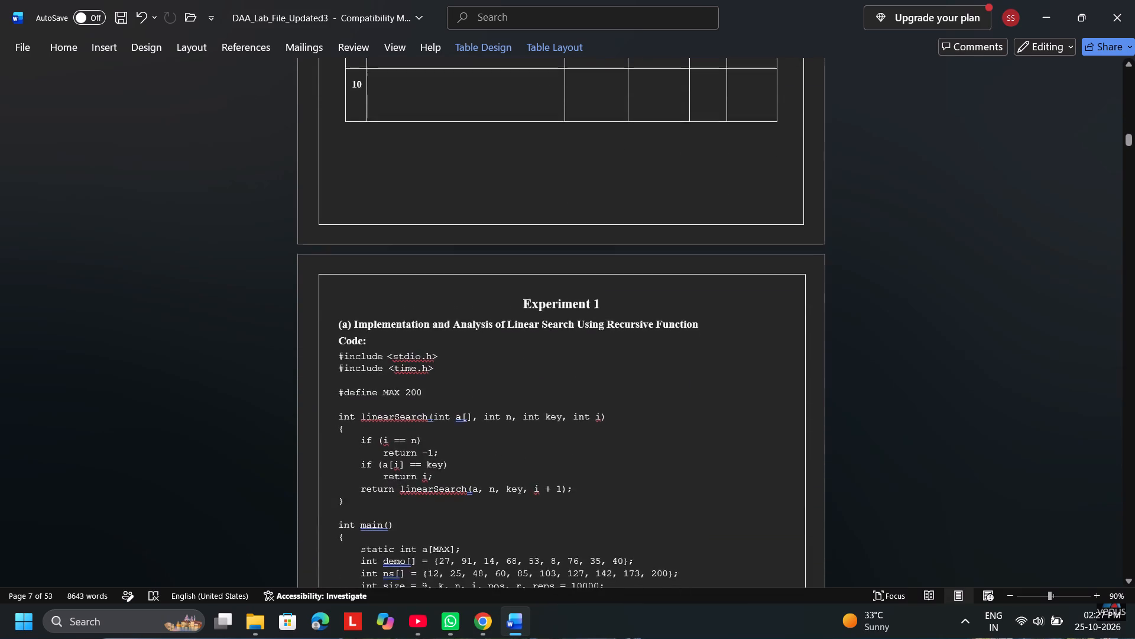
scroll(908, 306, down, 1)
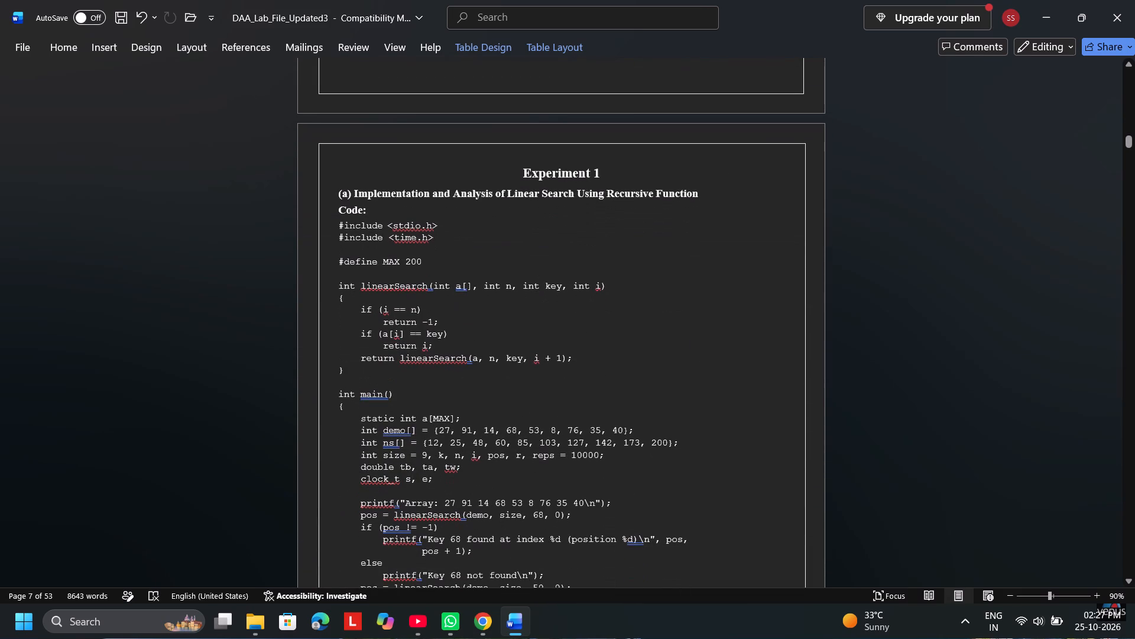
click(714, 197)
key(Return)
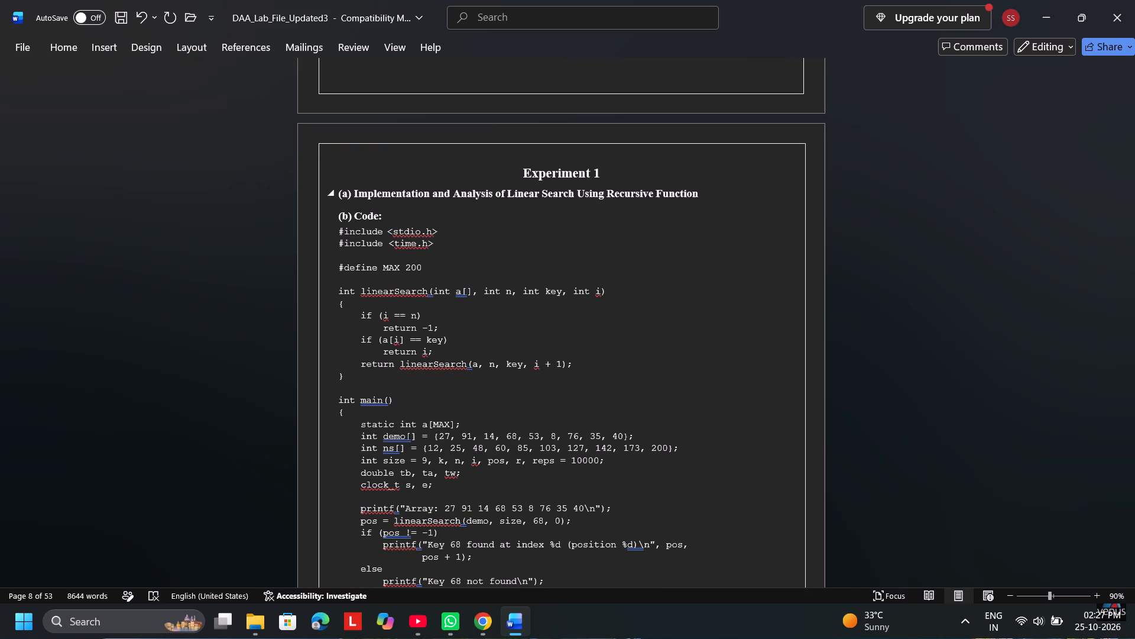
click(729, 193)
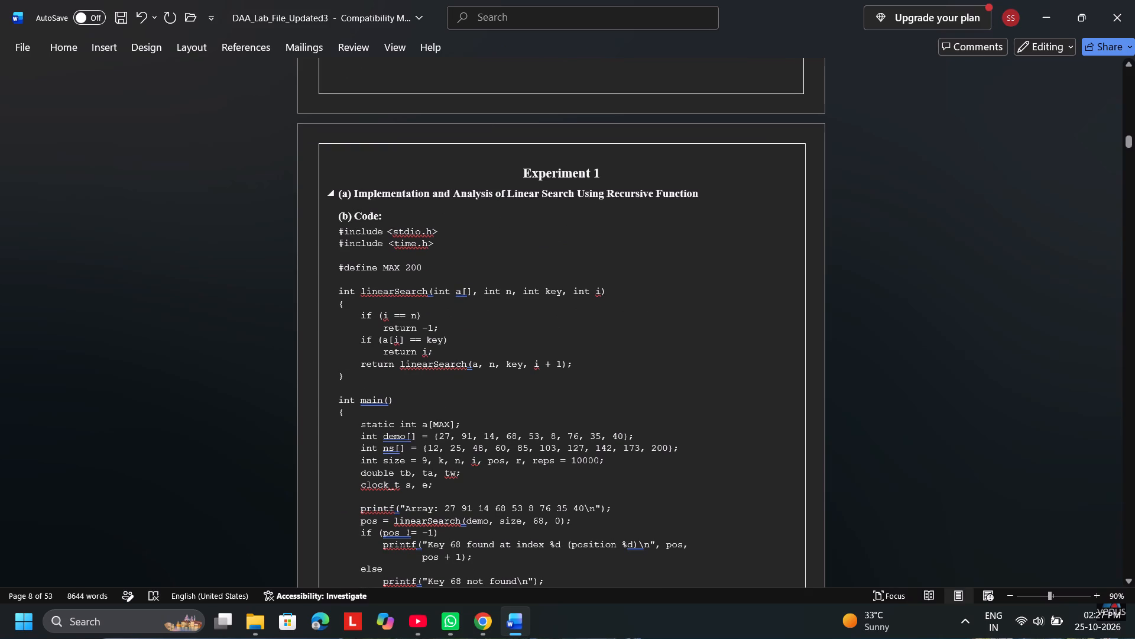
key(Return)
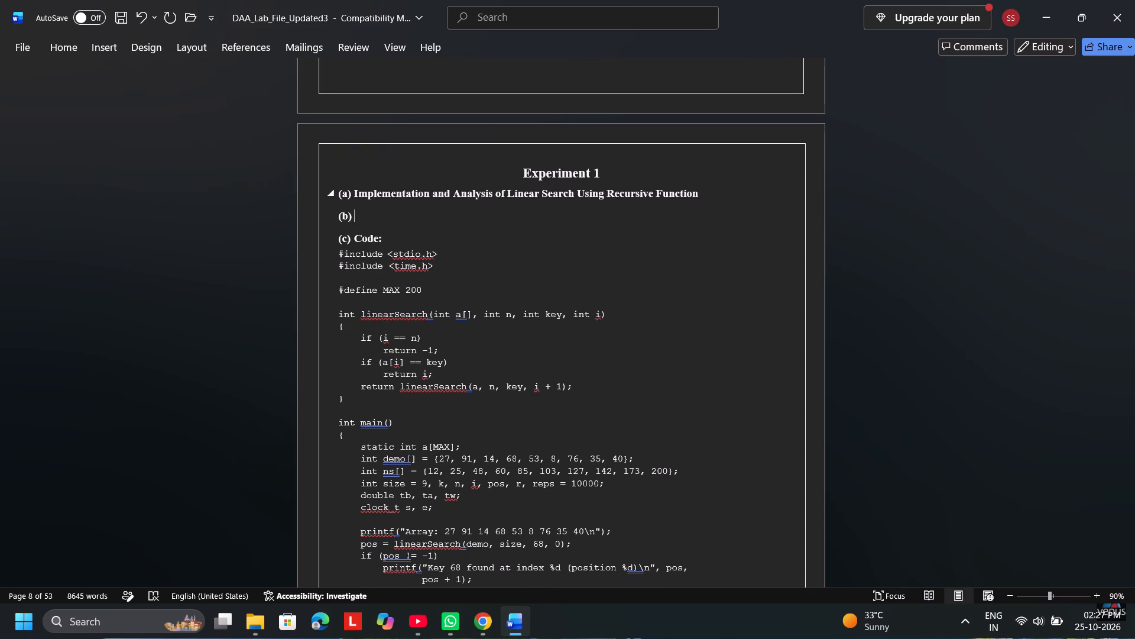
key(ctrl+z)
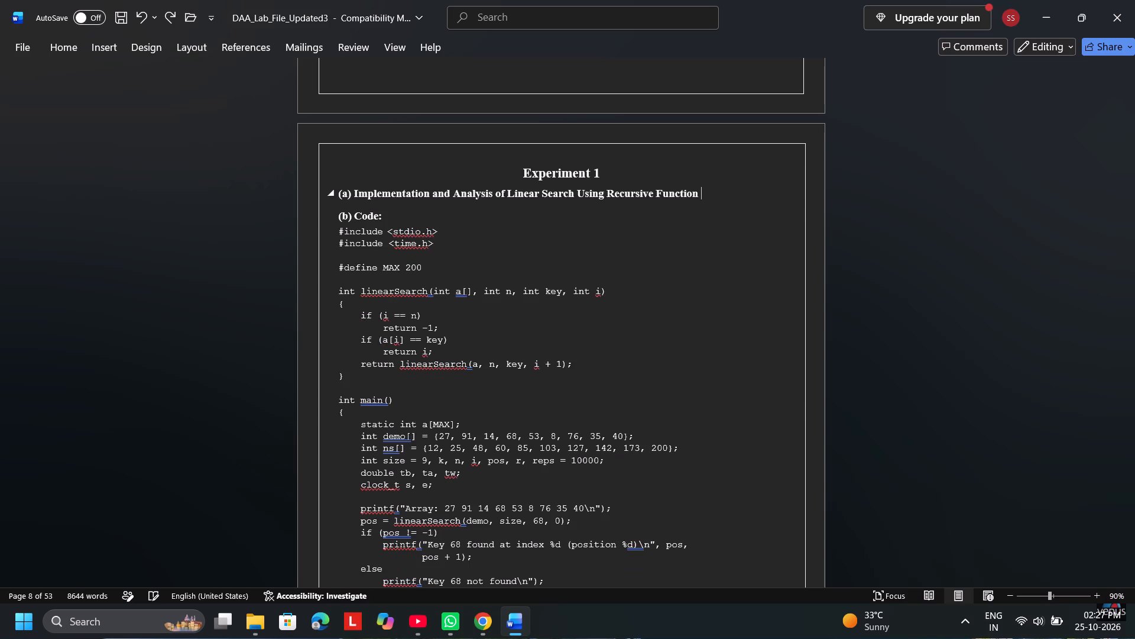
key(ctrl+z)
Add spacing above "Code:" under the (a) Linear Search heading with a paragraph break, and remove its "(b)" list number.
key(Return)
key(BackSpace)
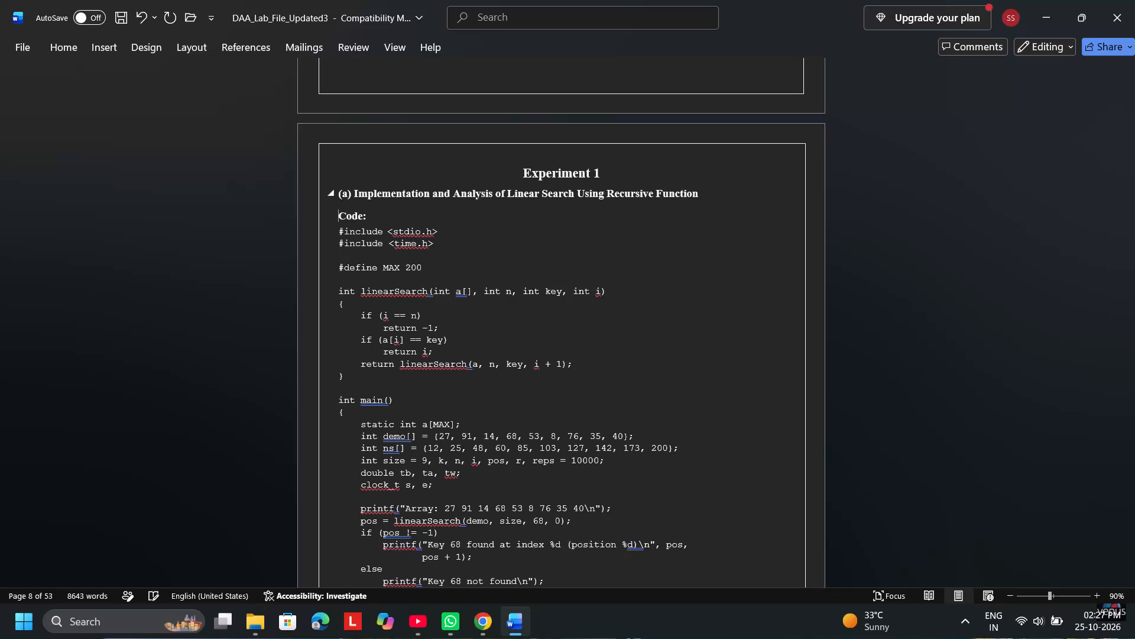
key(Return)
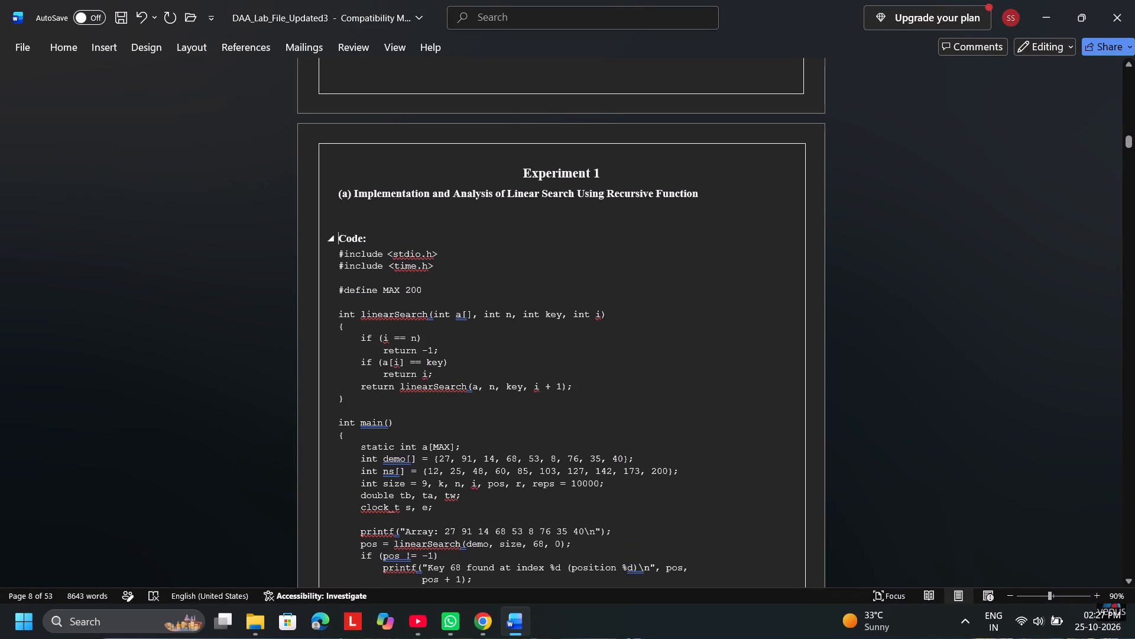
key(BackSpace)
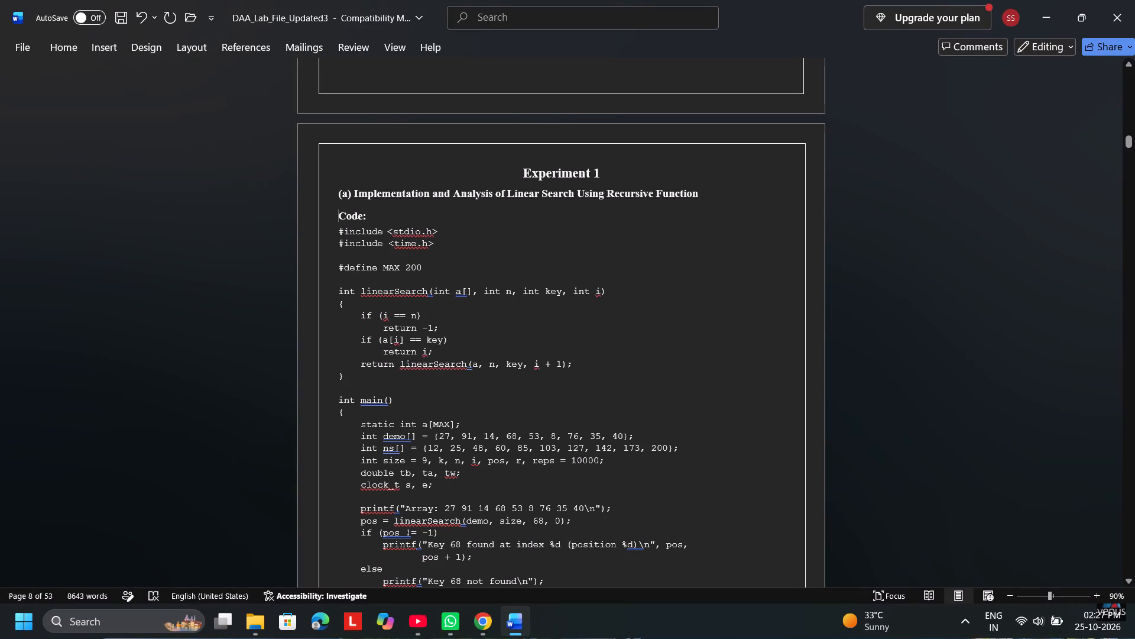
Insert a blank line between the end of the linear search code and the "Output:" heading.
scroll(709, 295, down, 4)
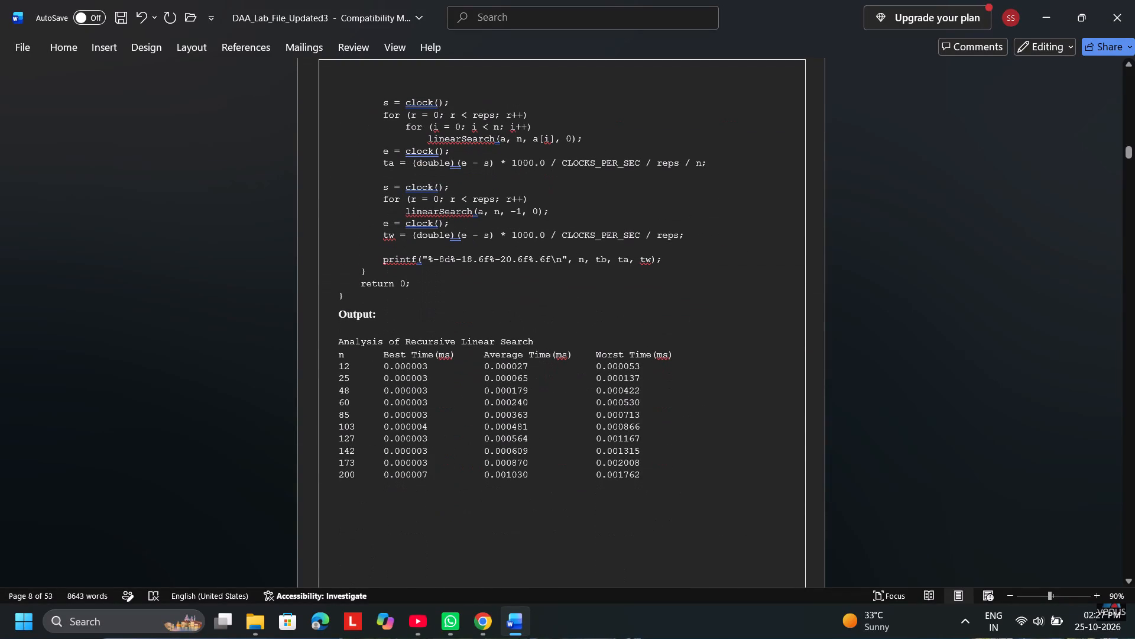
click(362, 292)
key(Return)
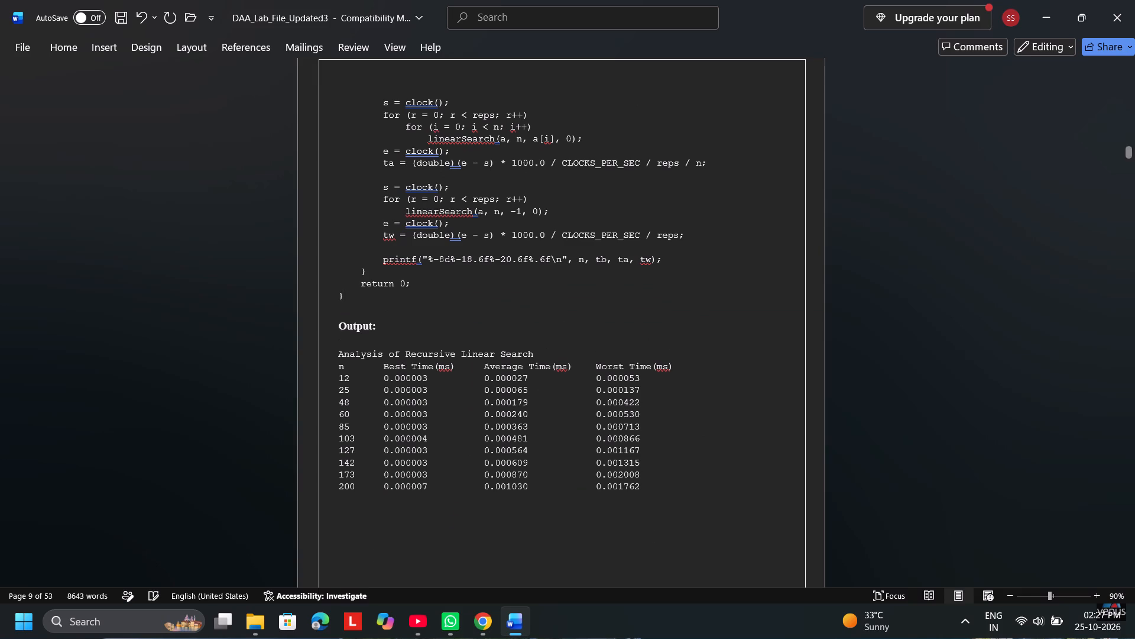
Insert a blank line below the "Experiment 1" heading.
scroll(553, 294, up, 2)
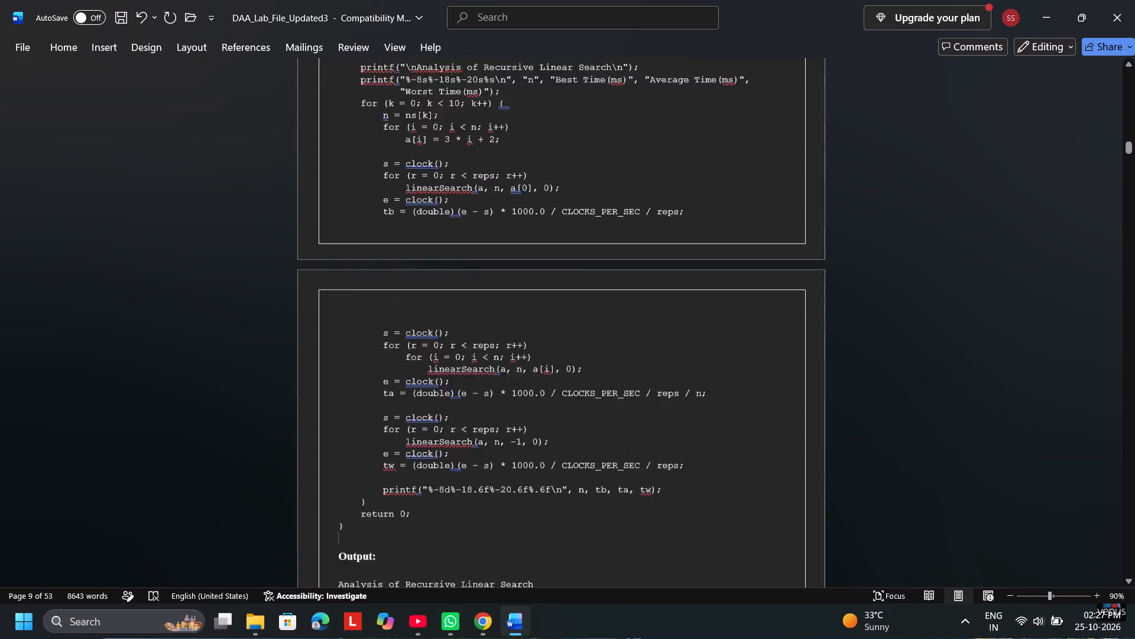
scroll(553, 294, up, 2)
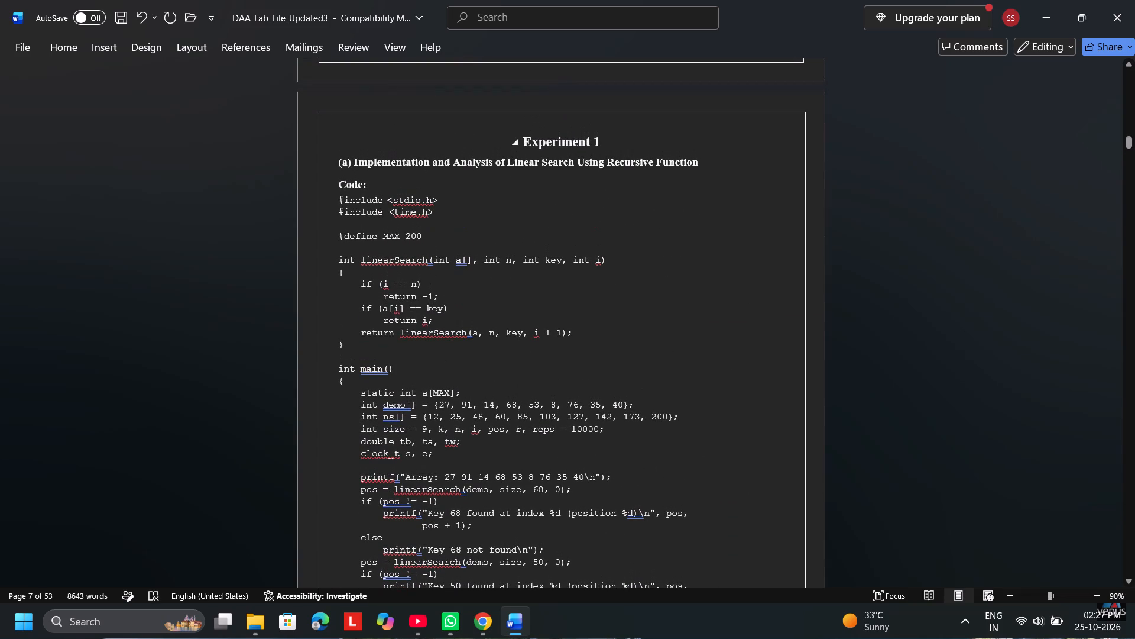
click(630, 143)
key(Return)
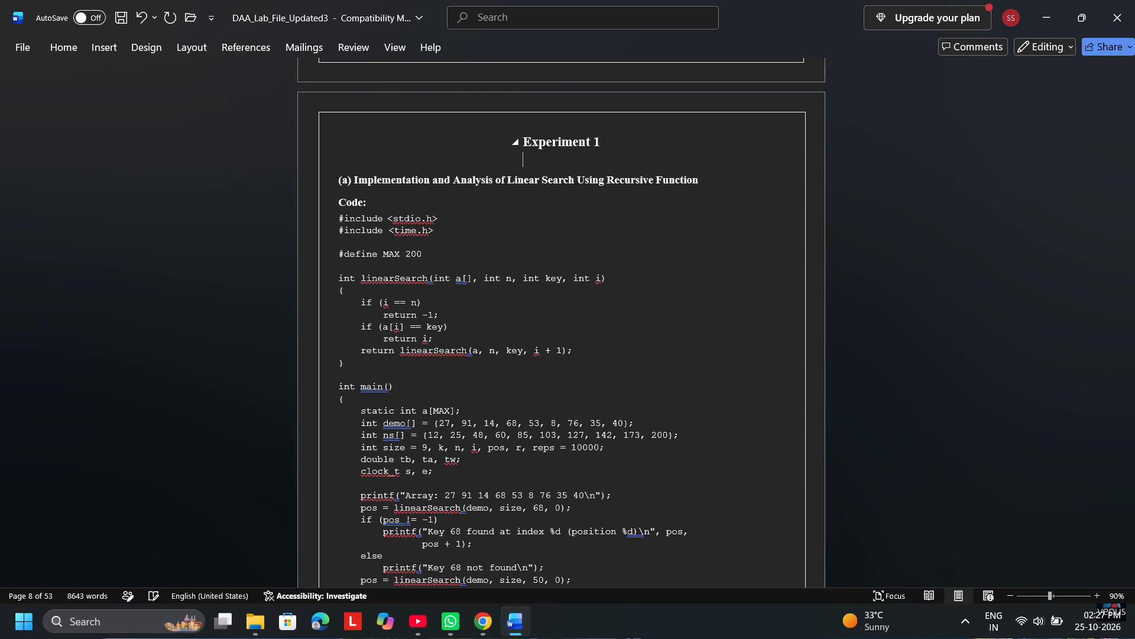
Add spacing above "Code:" under the (b) Binary Search heading with a paragraph break, and remove its "(c)" list number.
scroll(650, 297, down, 1)
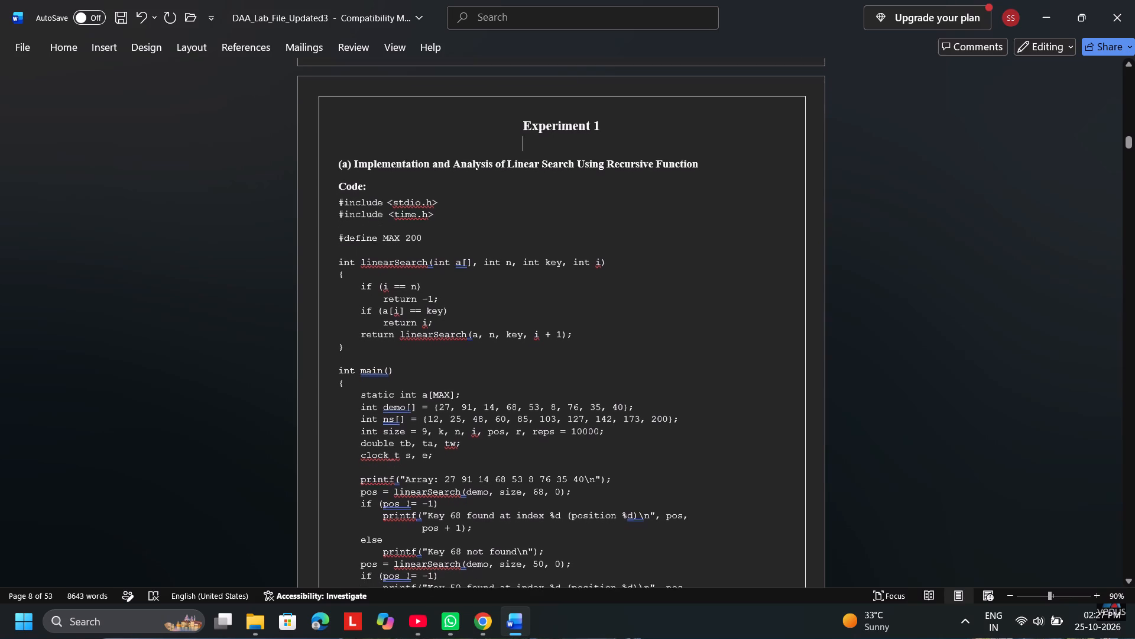
scroll(650, 297, down, 3)
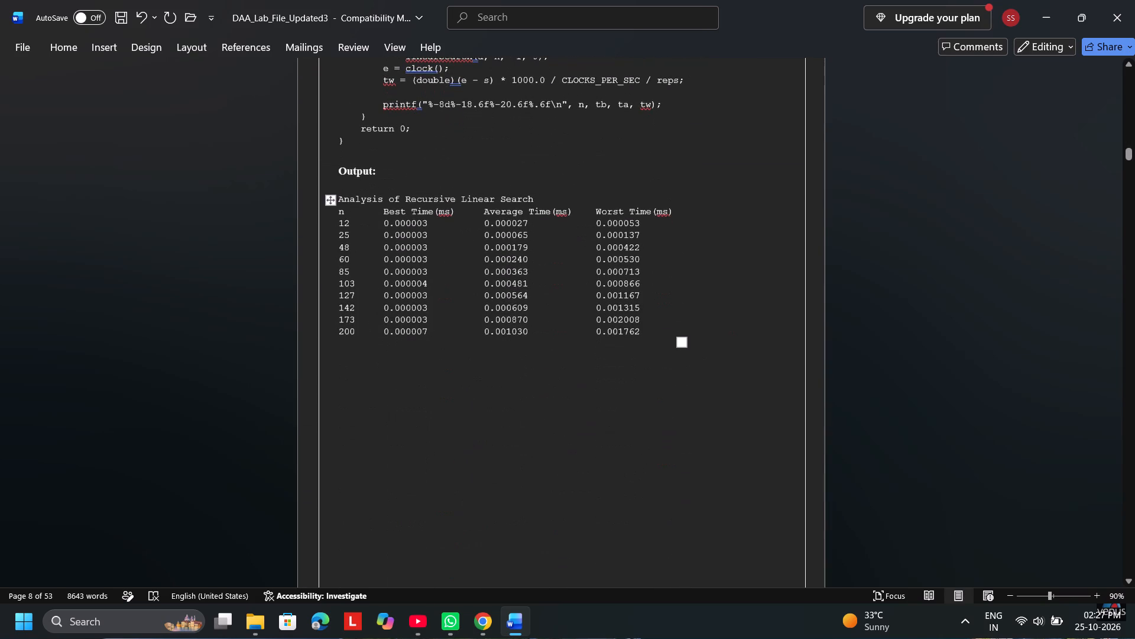
scroll(510, 395, down, 1)
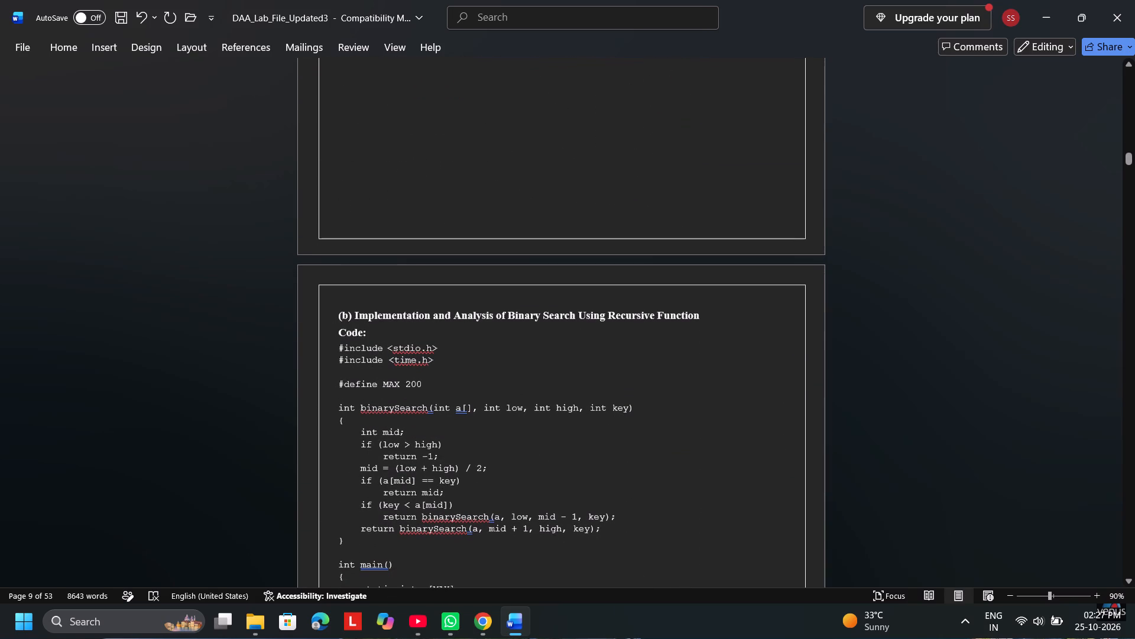
click(722, 323)
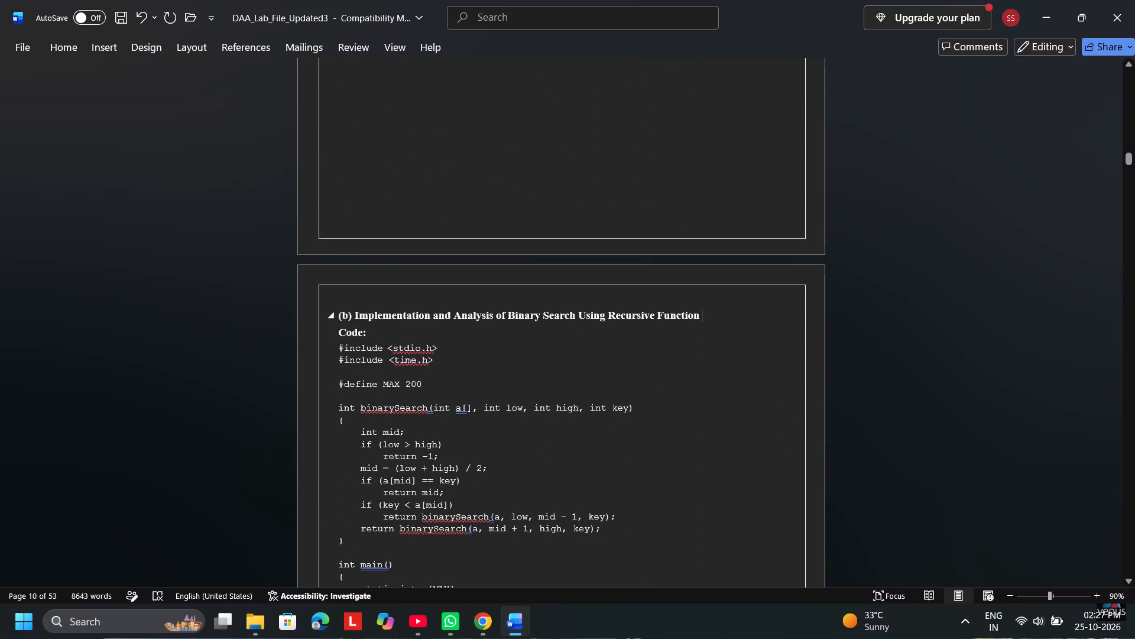
click(340, 331)
key(Return)
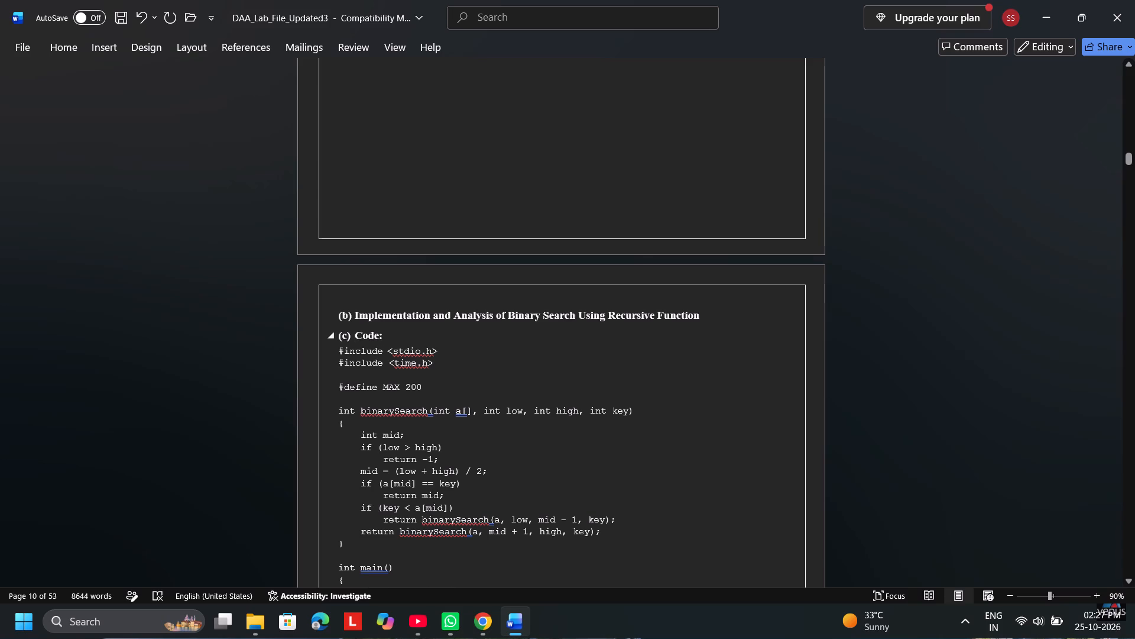
key(BackSpace)
Insert a blank line between the end of the binary search code and the "Output:" heading.
scroll(545, 394, down, 1)
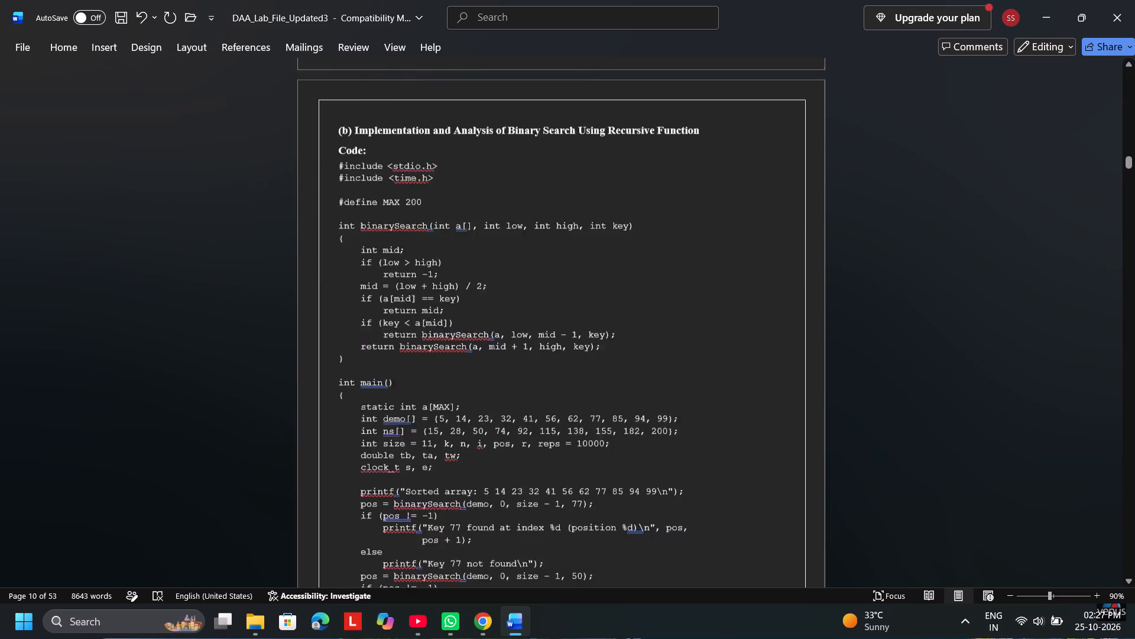
scroll(545, 394, down, 5)
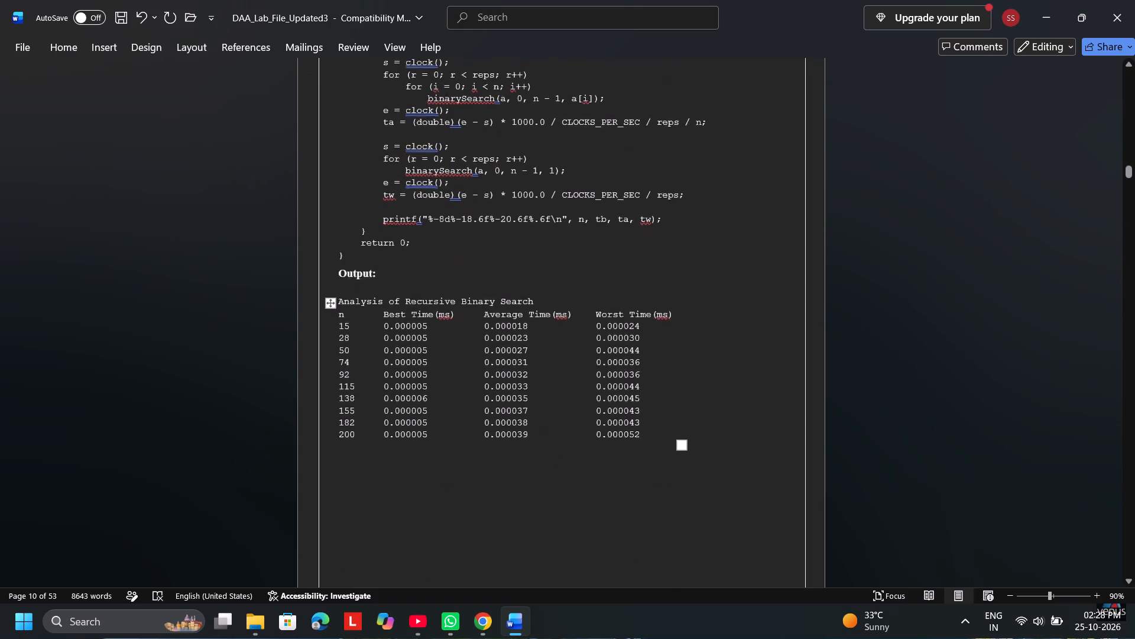
scroll(545, 394, down, 1)
click(345, 234)
key(Return)
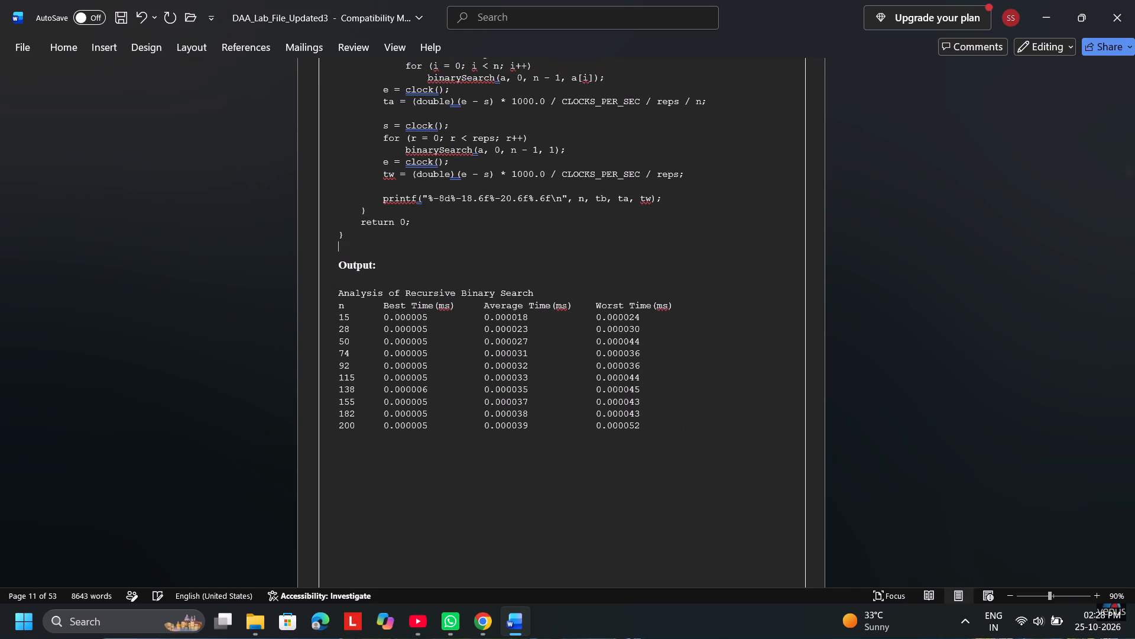
Add spacing above "Code:" under Experiment 2's (a) Insertion Sort heading with a paragraph break, and remove its "(b)" list number.
scroll(604, 423, down, 1)
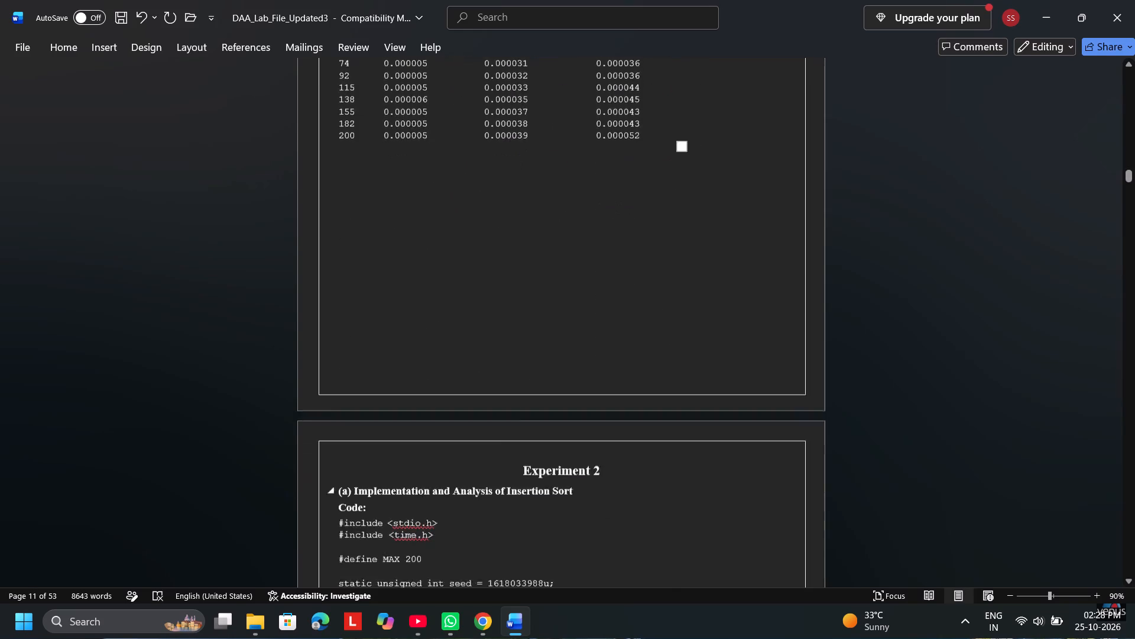
scroll(604, 423, down, 2)
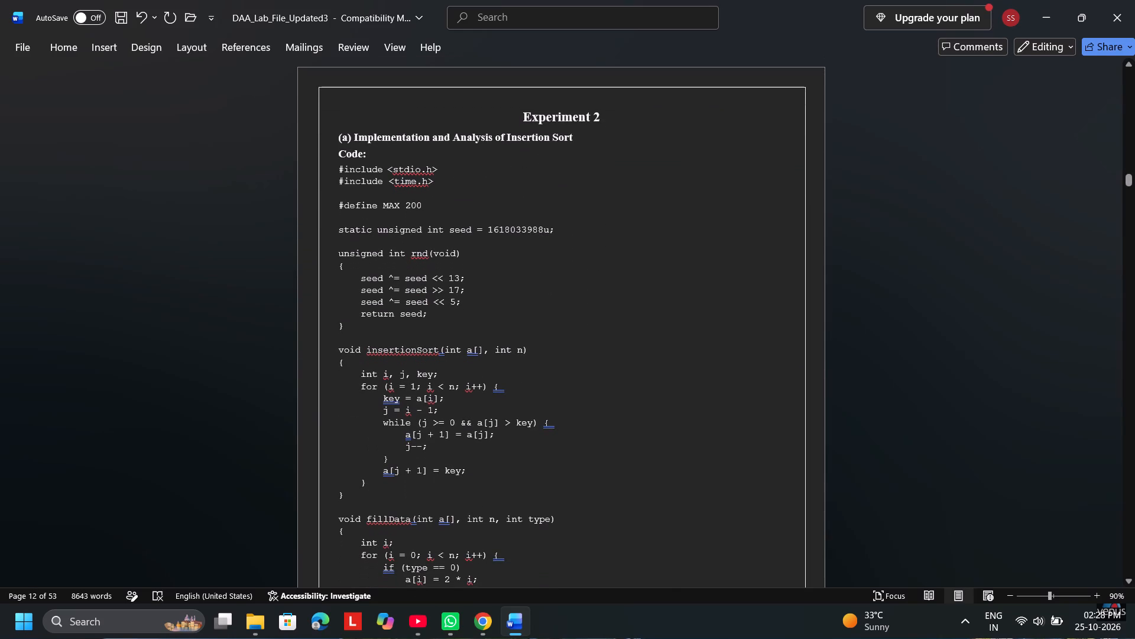
click(579, 136)
key(Return)
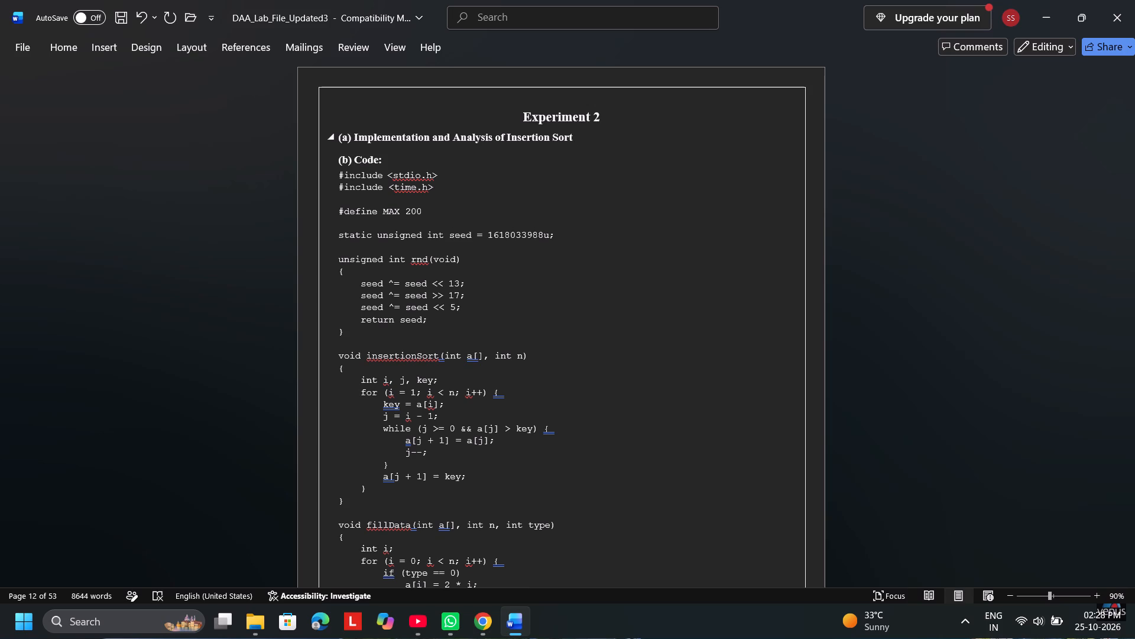
key(BackSpace)
key(BackSpace)
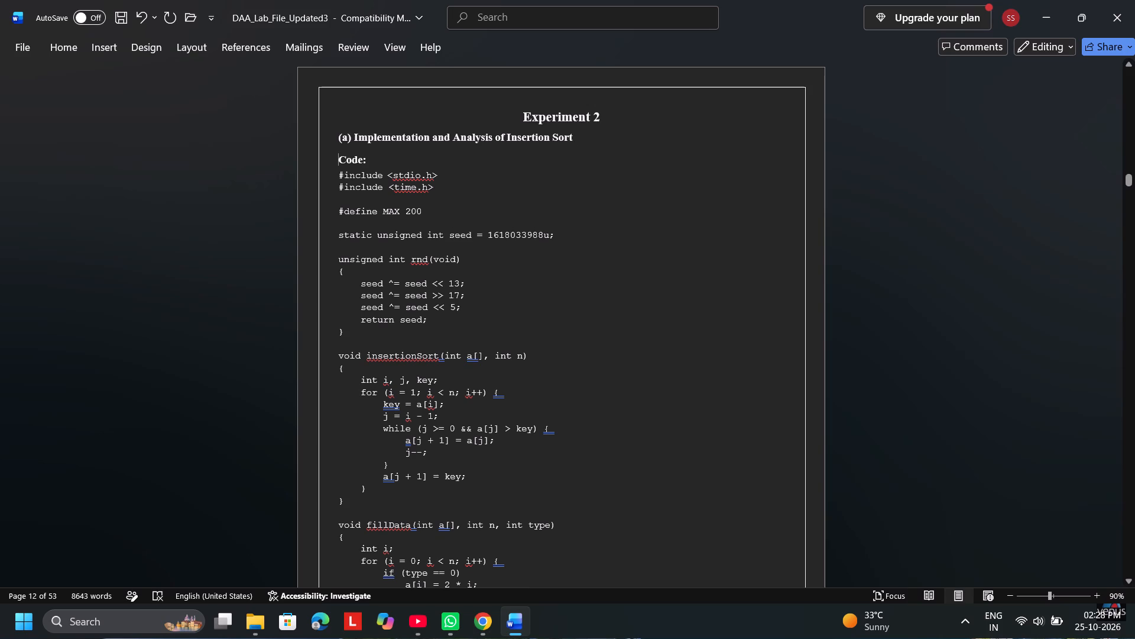
Insert a blank line between the end of the insertion sort code and the "Output:" heading.
scroll(670, 278, down, 4)
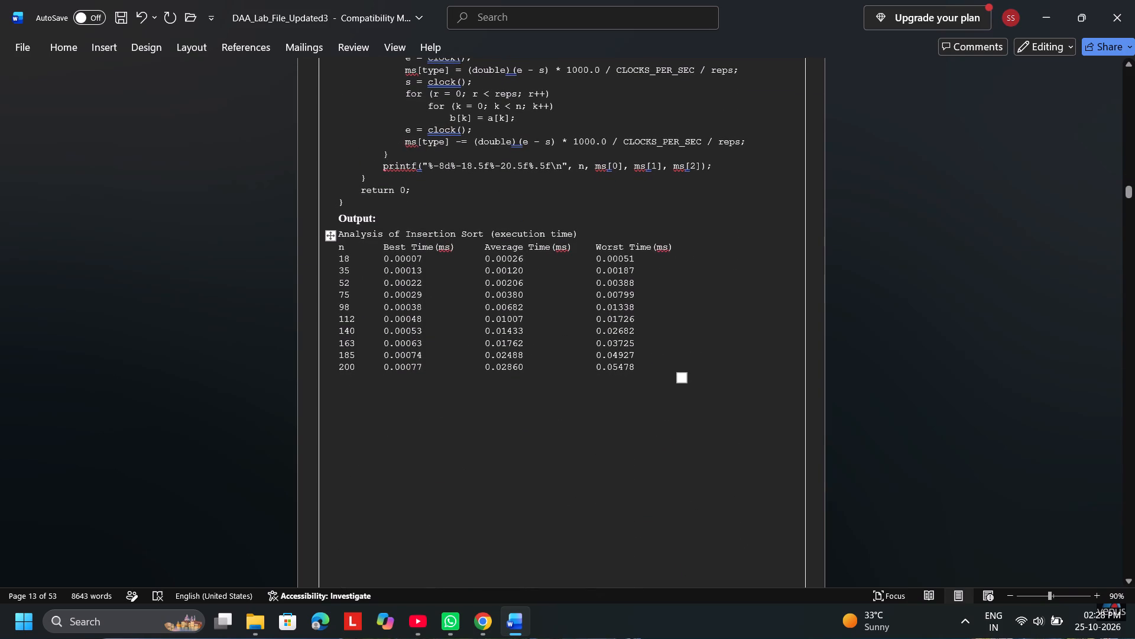
click(355, 198)
key(Return)
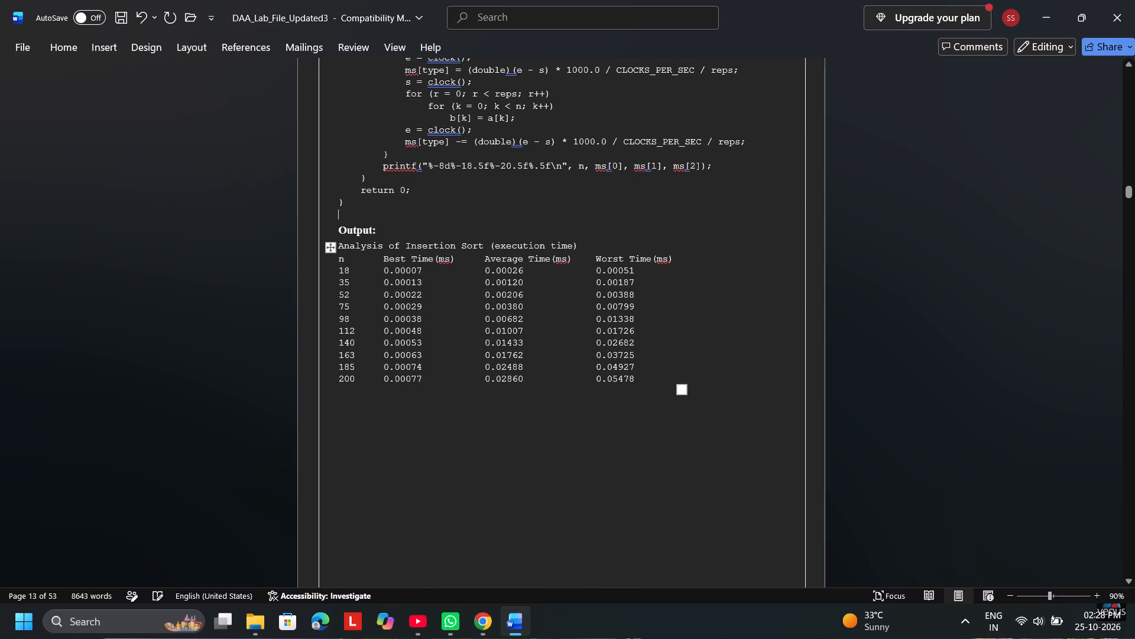
Insert a blank line between the insertion sort "Output:" heading and its execution time table.
scroll(458, 437, right, 2)
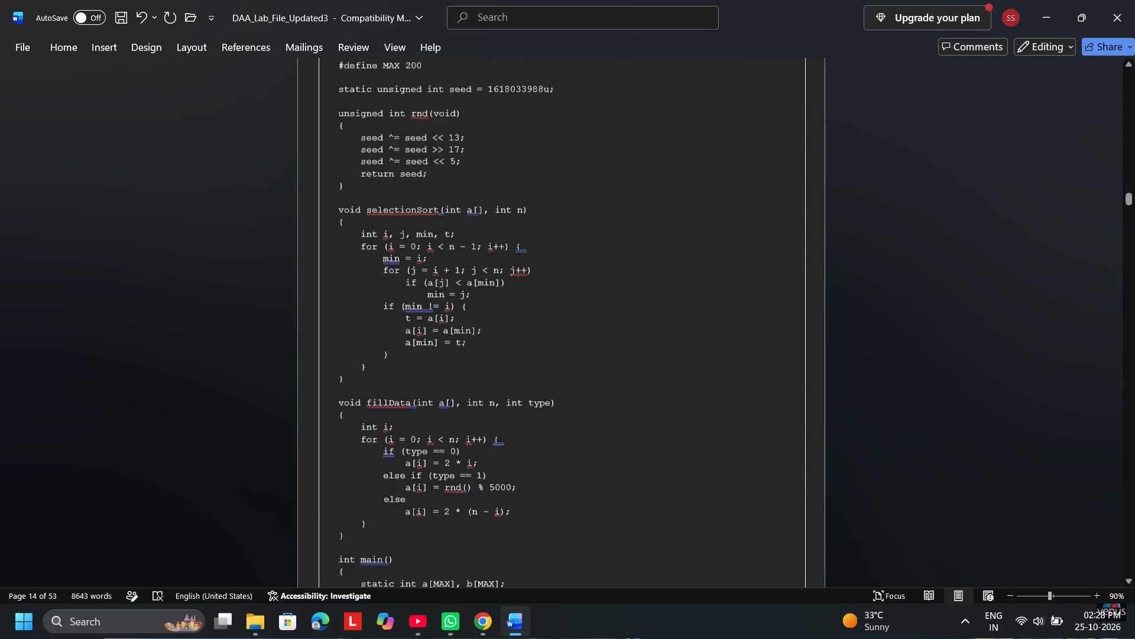
scroll(458, 437, right, 1)
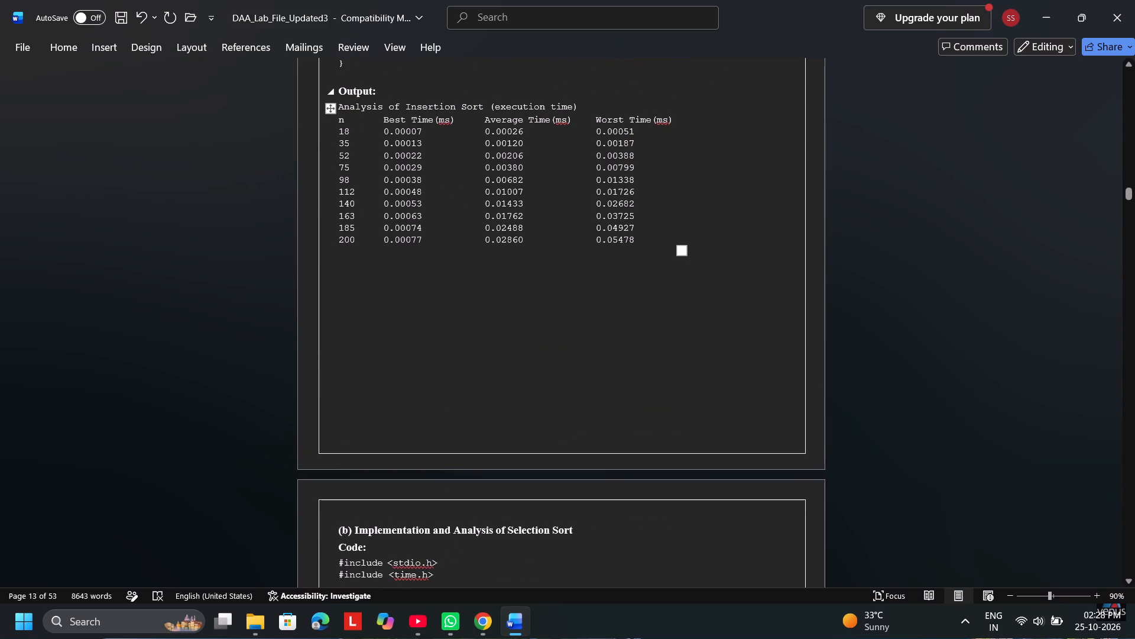
click(394, 94)
key(Return)
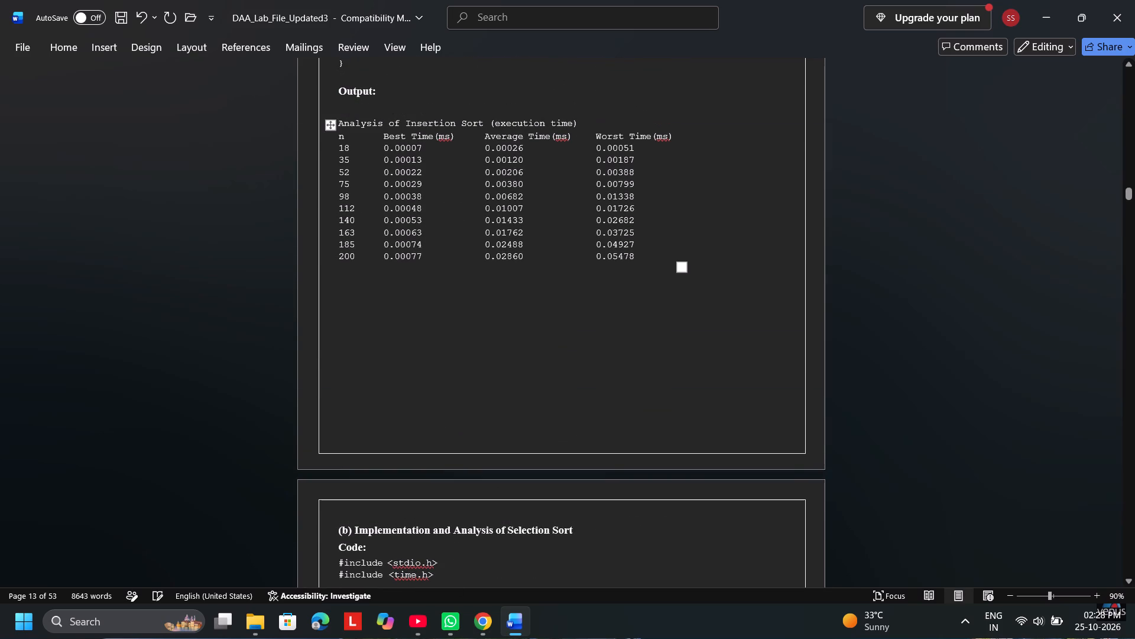
Set the "Analysis of Recursive Binary Search" title in Experiment 1's binary search output to font size 12.
scroll(455, 218, up, 7)
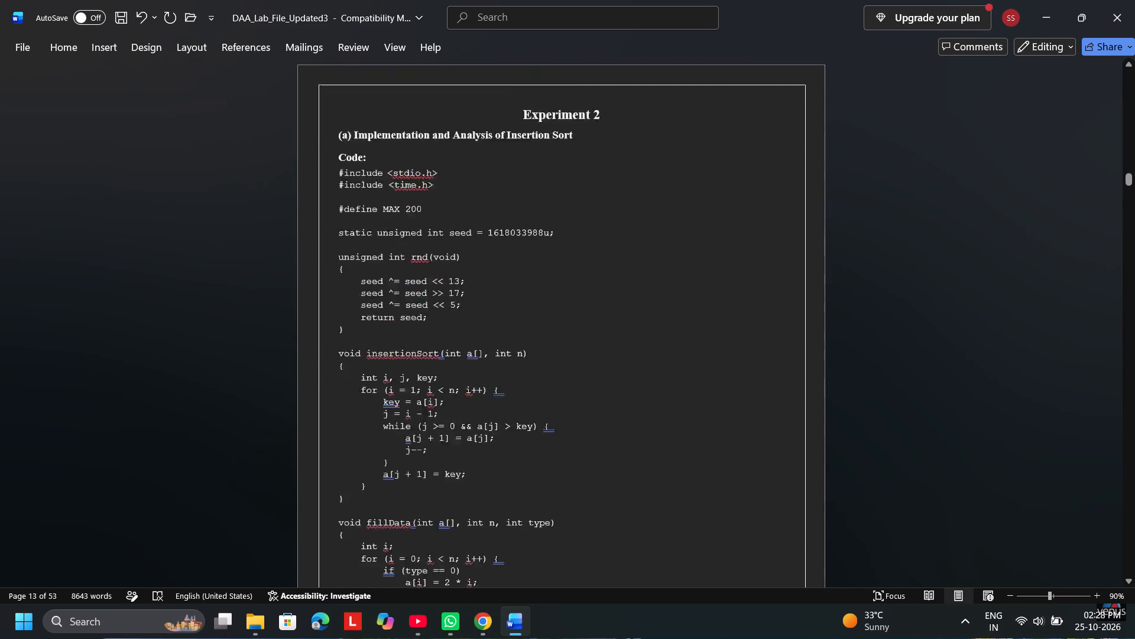
scroll(455, 218, up, 2)
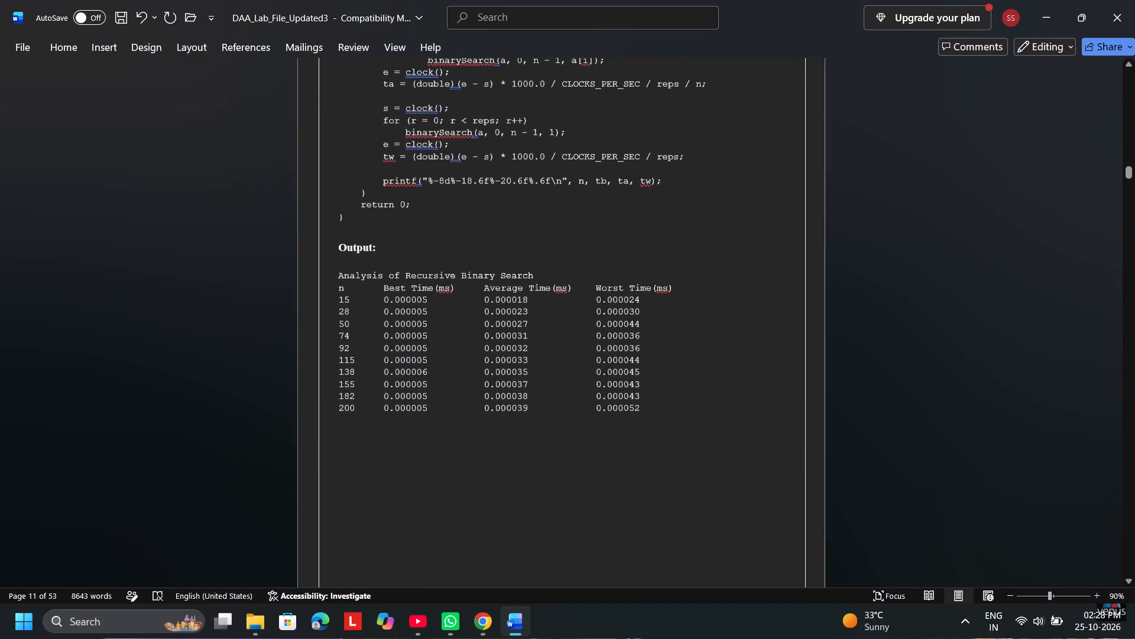
click(540, 276)
drag(540, 276, 420, 273)
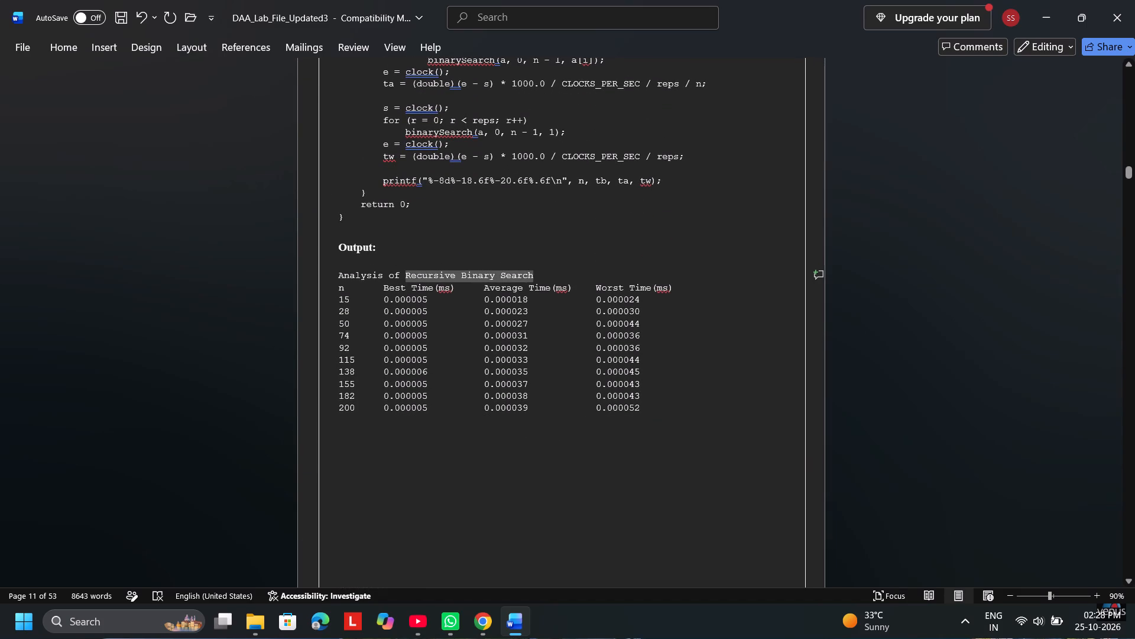
drag(420, 273, 347, 274)
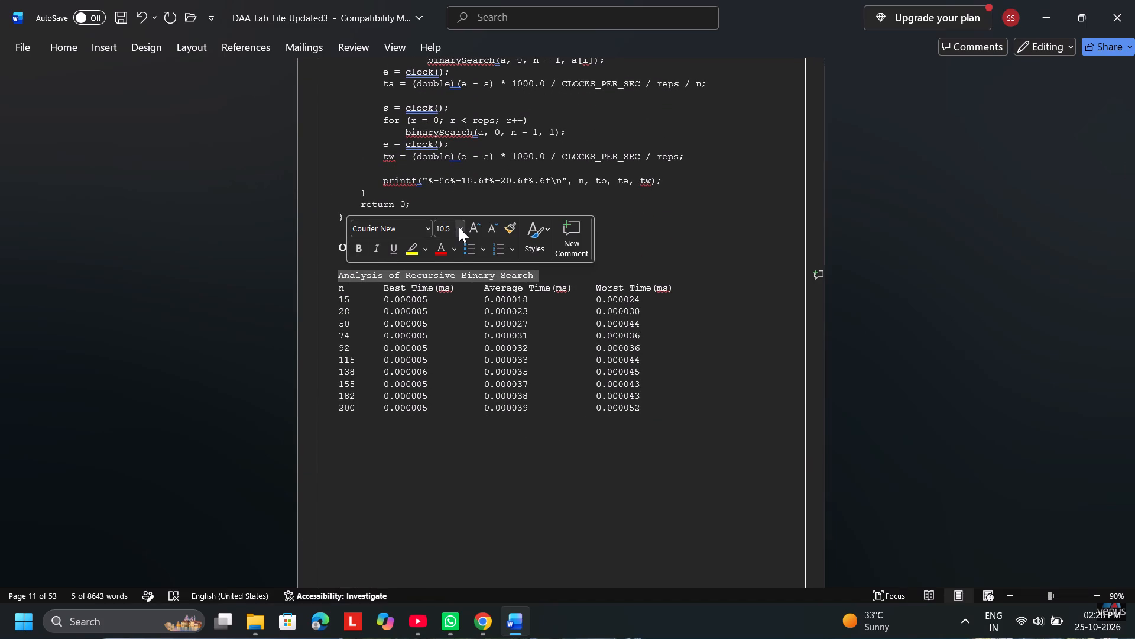
click(459, 227)
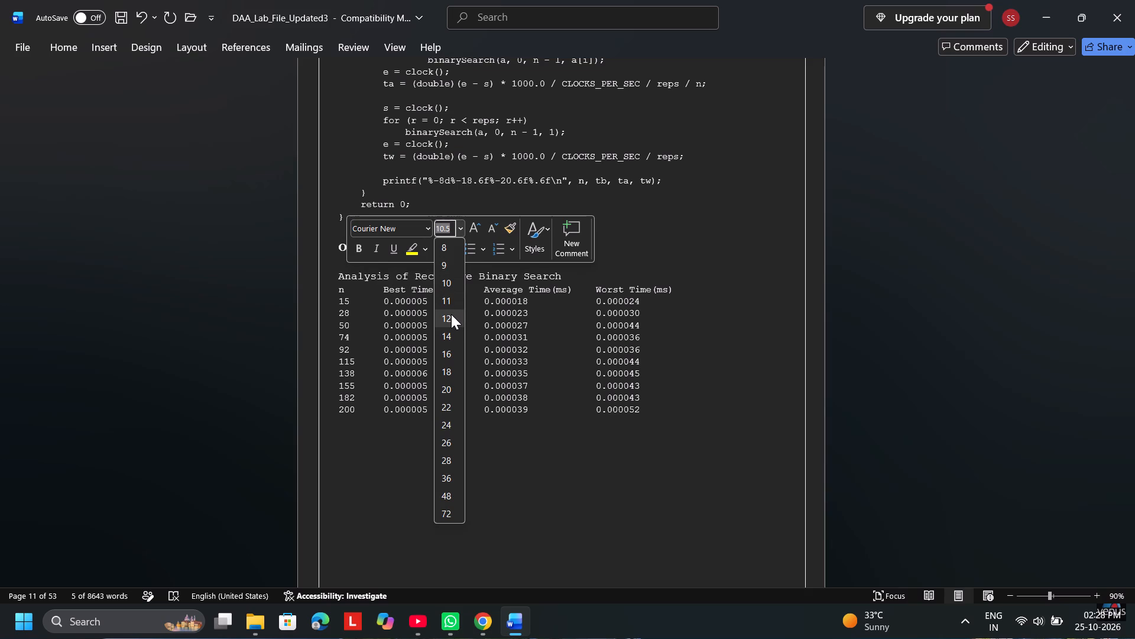
click(451, 314)
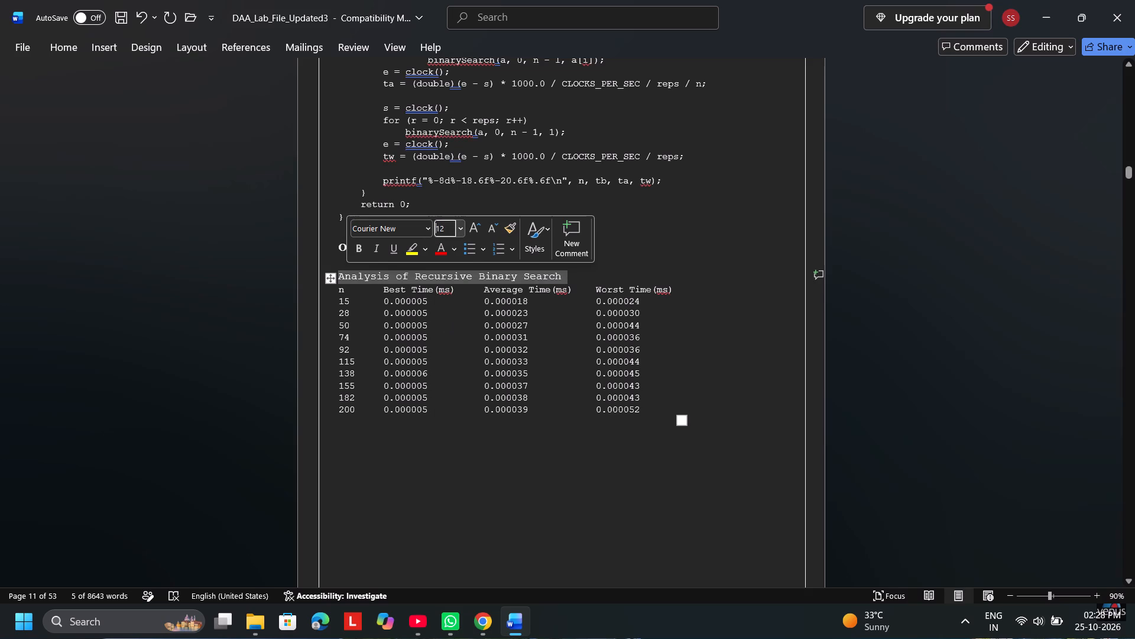
Insert a blank line between the "Analysis of Recursive Binary Search" title and the table's column headers.
click(566, 267)
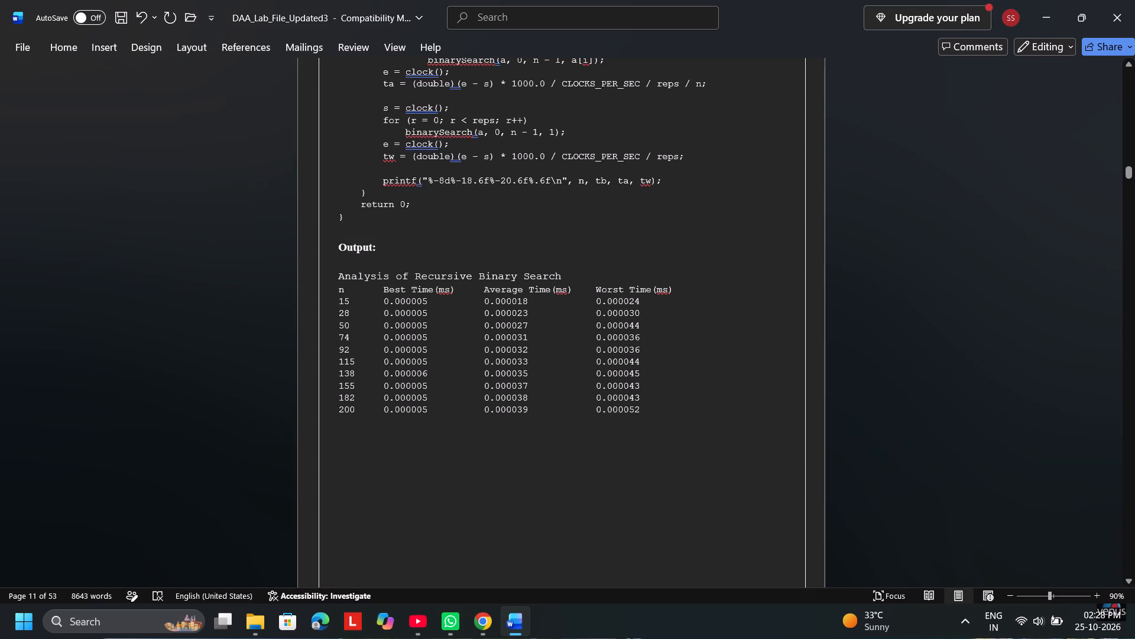
click(569, 275)
key(Return)
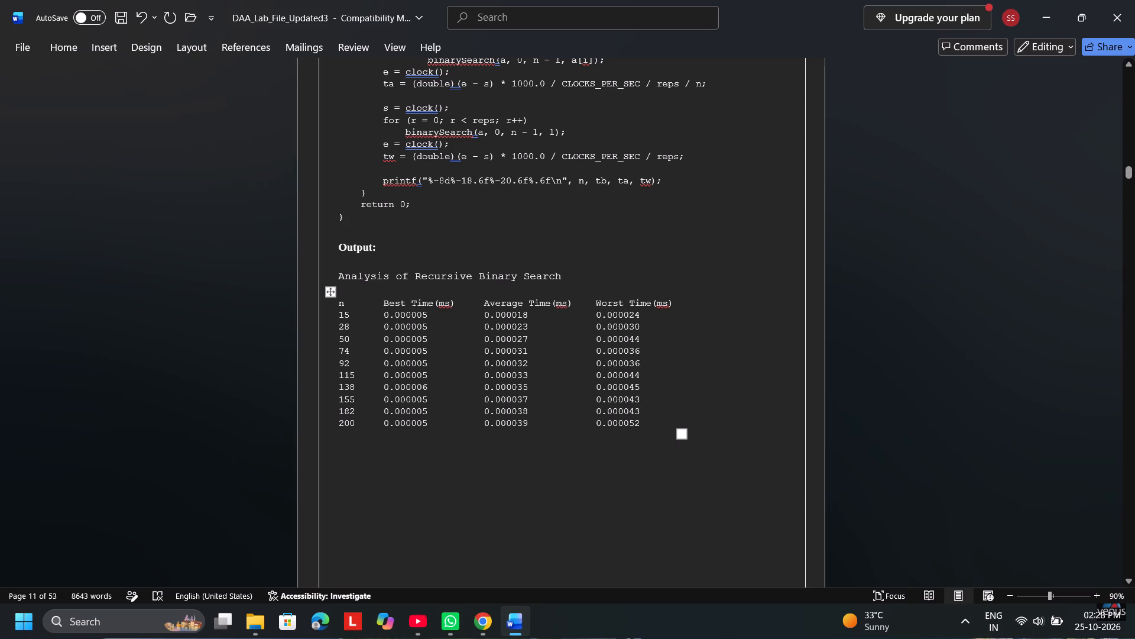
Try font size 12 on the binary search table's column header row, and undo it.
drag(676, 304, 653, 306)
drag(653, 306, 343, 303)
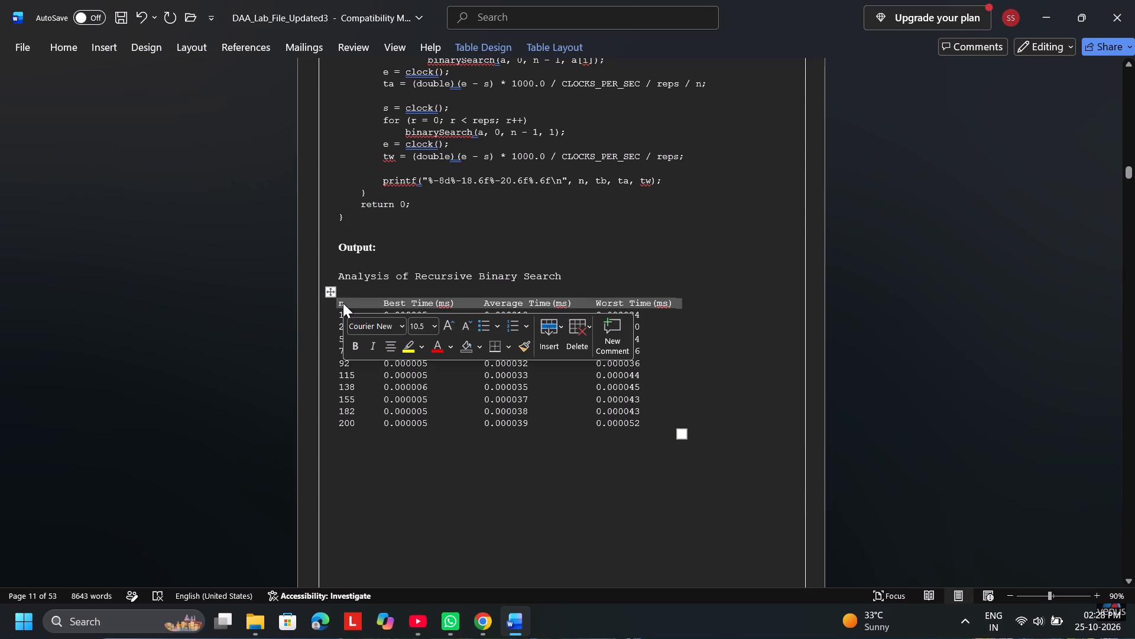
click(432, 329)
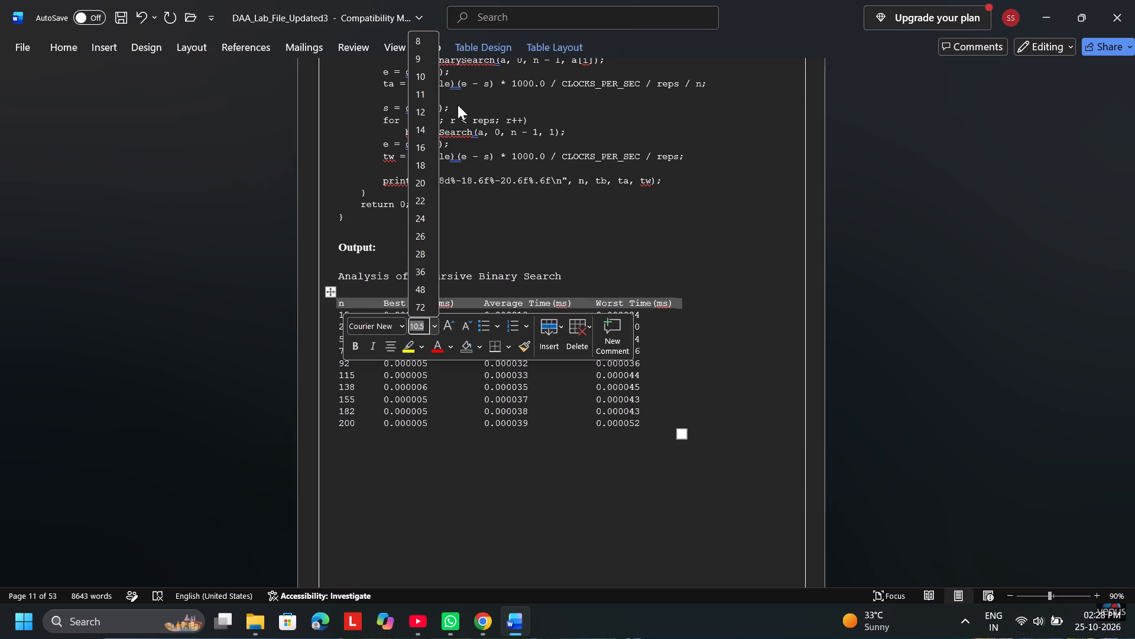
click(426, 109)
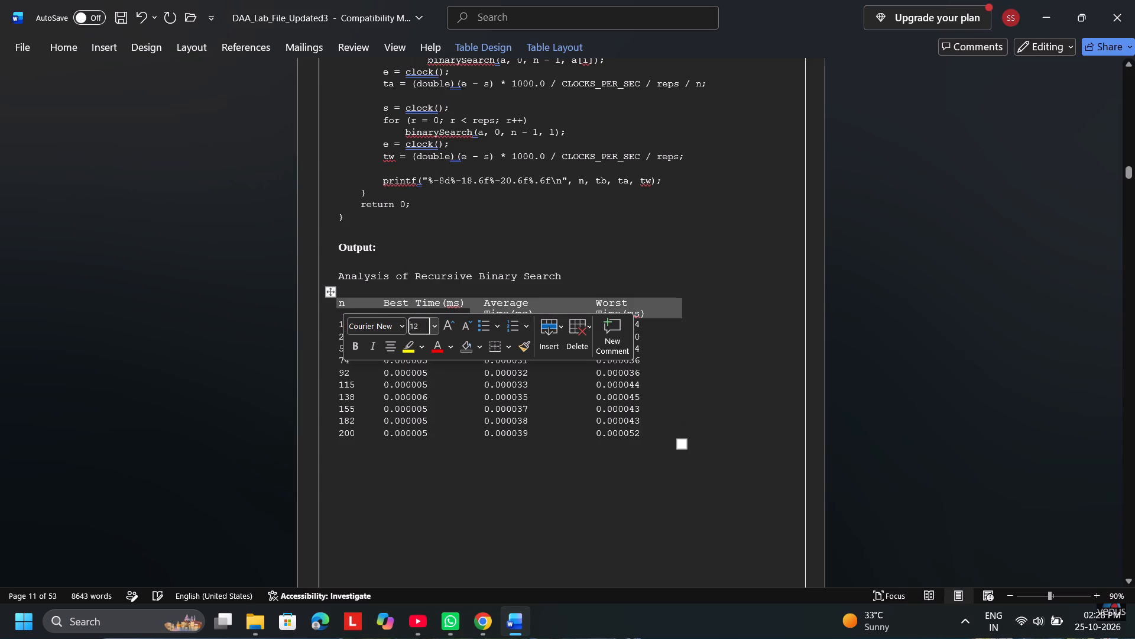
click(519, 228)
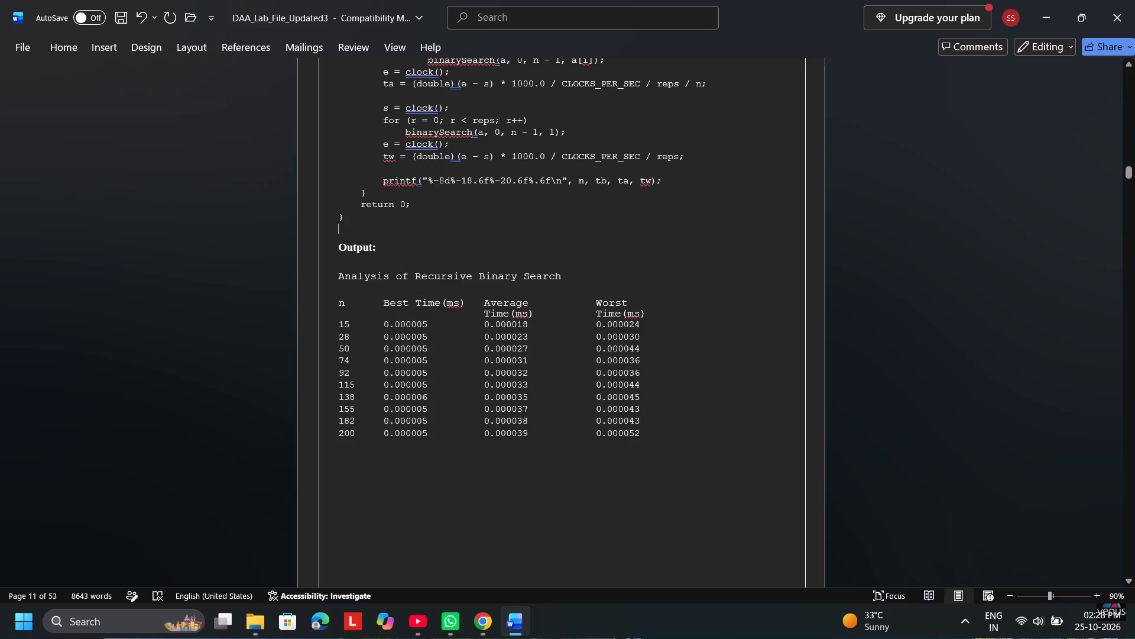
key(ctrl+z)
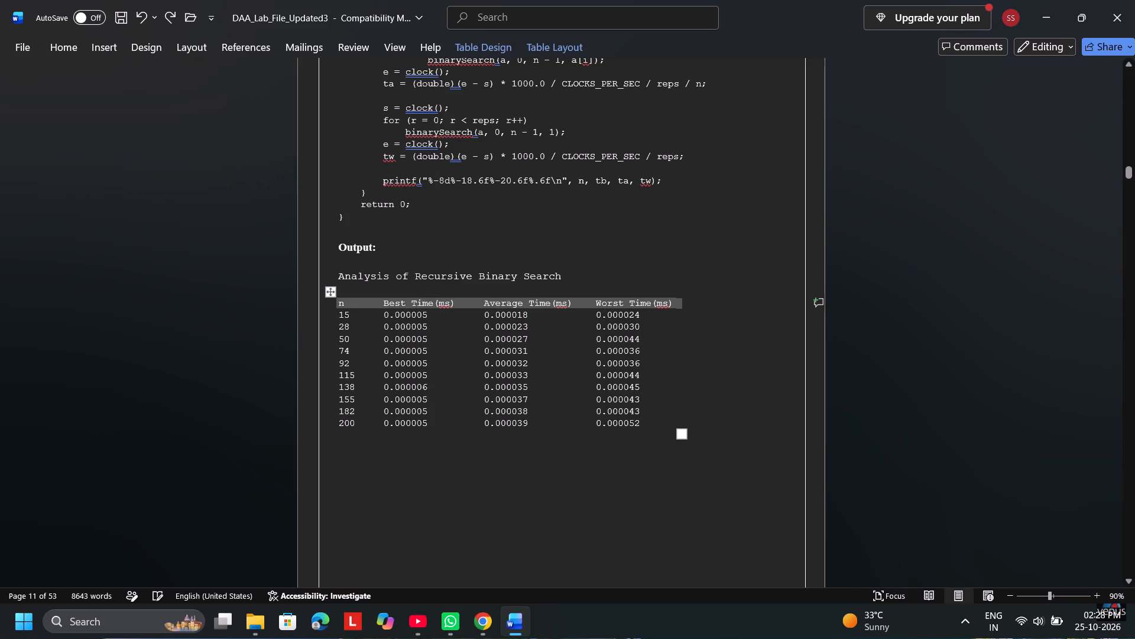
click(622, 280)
Set the "Analysis of Recursive Linear Search" title in Experiment 1's linear search output to font size 12.
scroll(622, 280, up, 1)
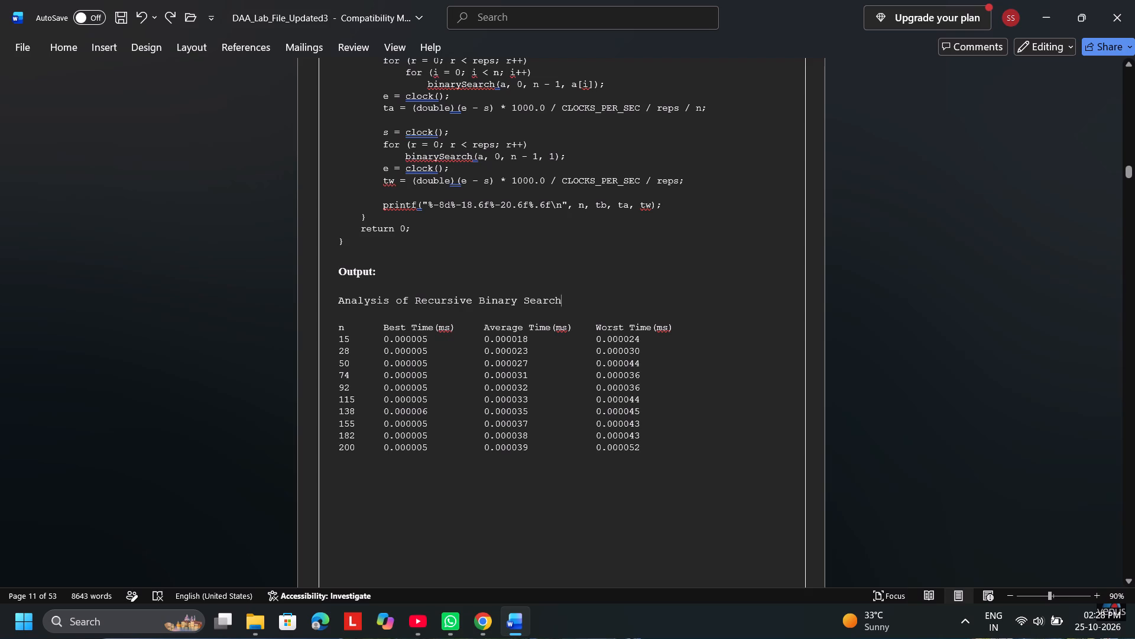
scroll(622, 280, up, 9)
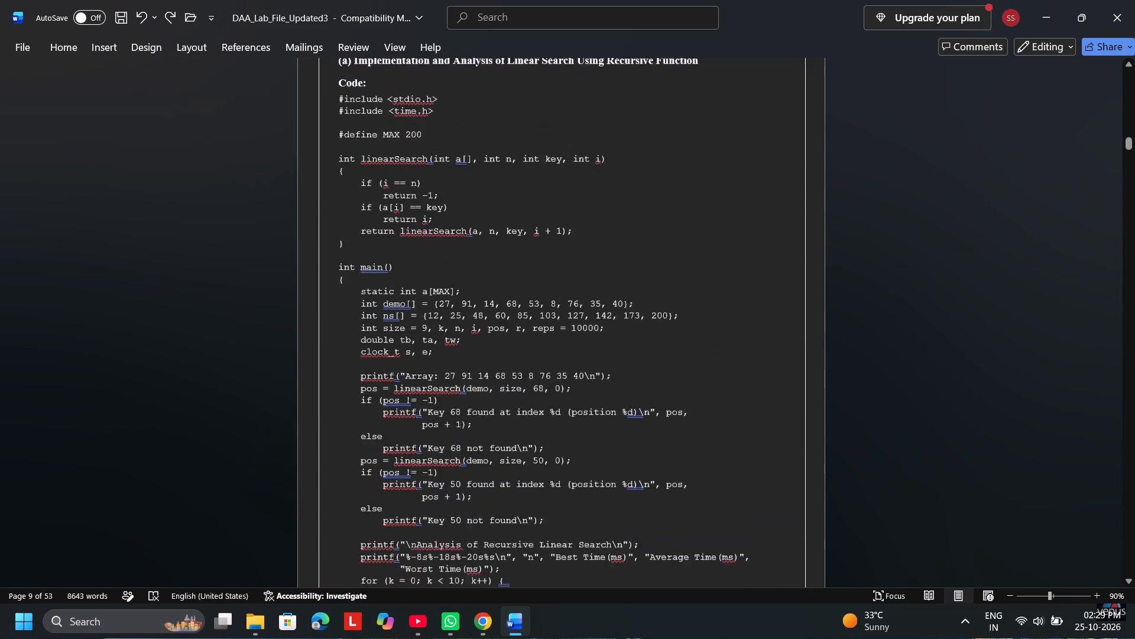
scroll(622, 280, up, 2)
scroll(622, 280, down, 4)
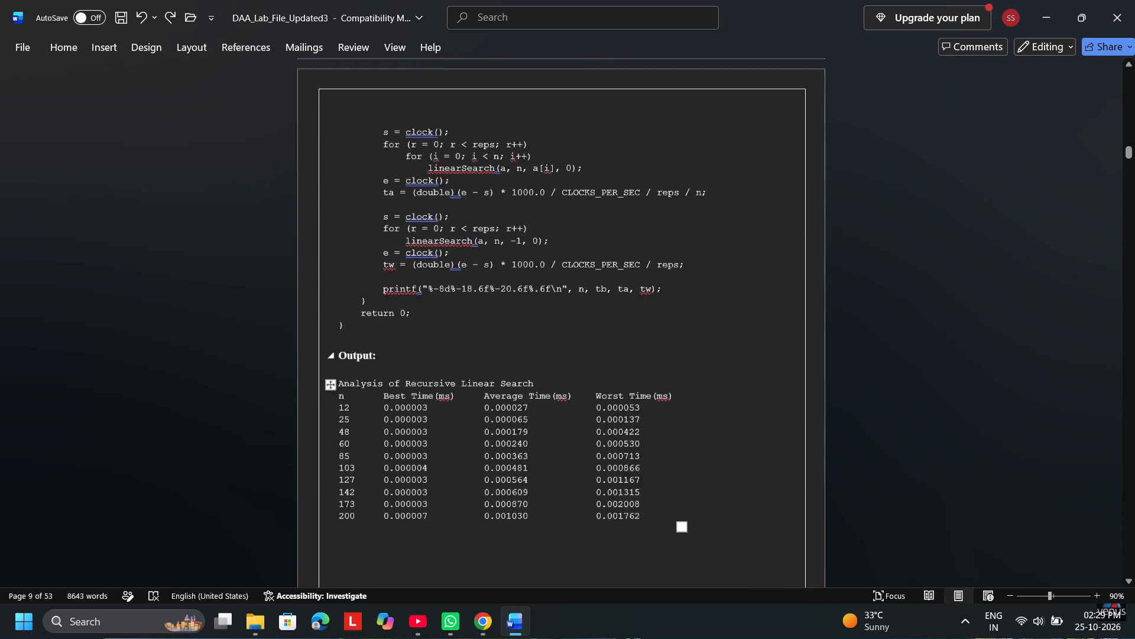
scroll(622, 280, down, 1)
drag(546, 222, 521, 224)
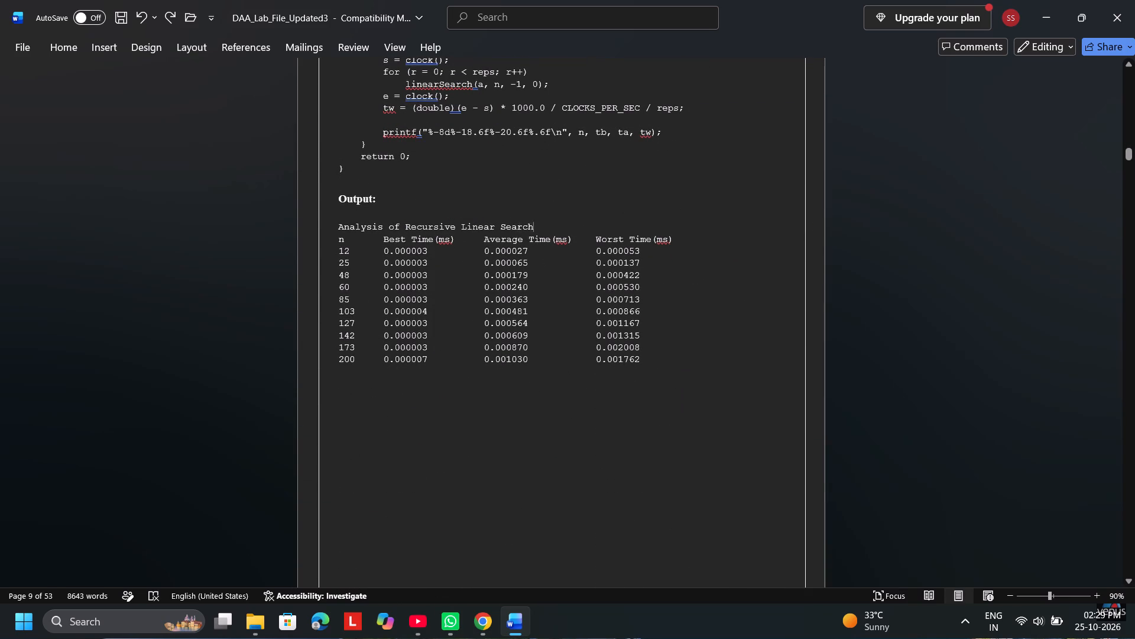
drag(521, 224, 347, 224)
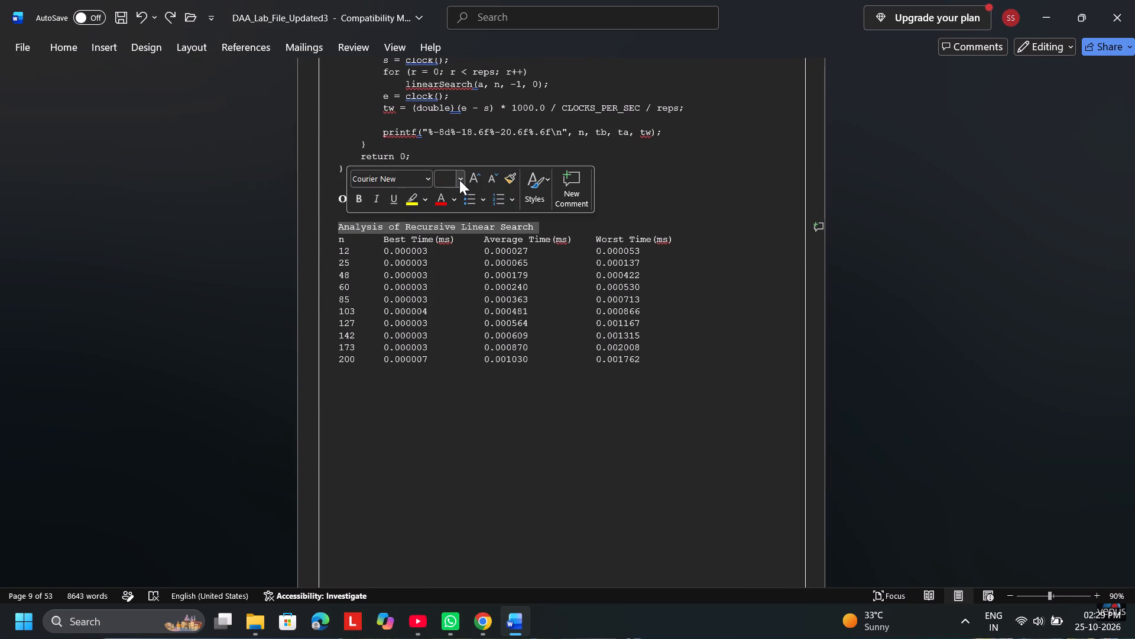
click(459, 180)
click(447, 270)
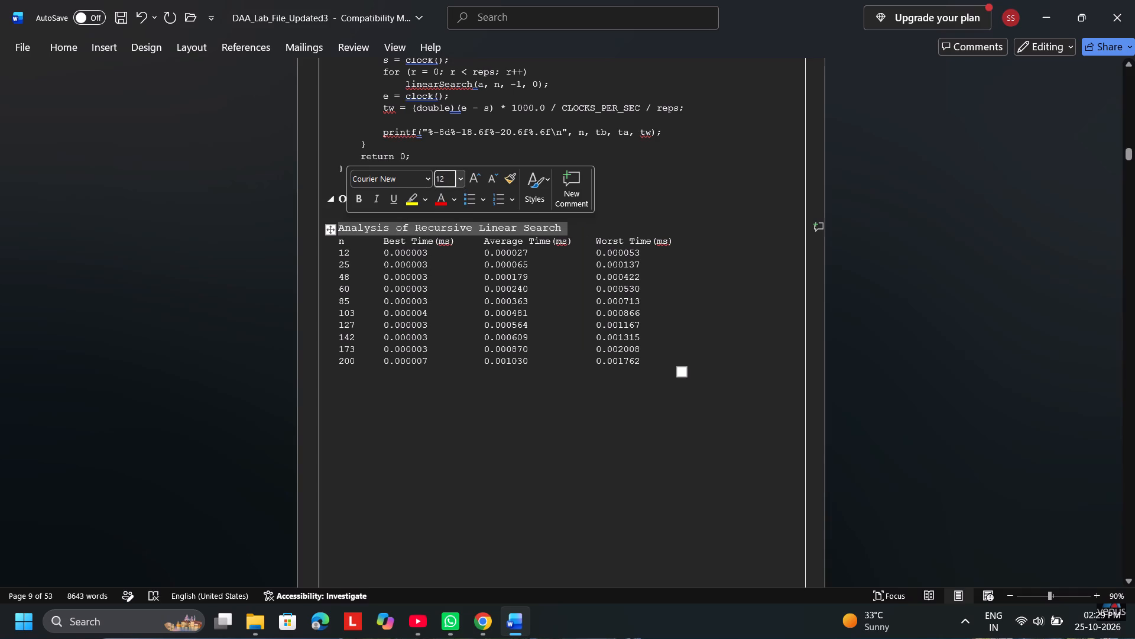
click(611, 221)
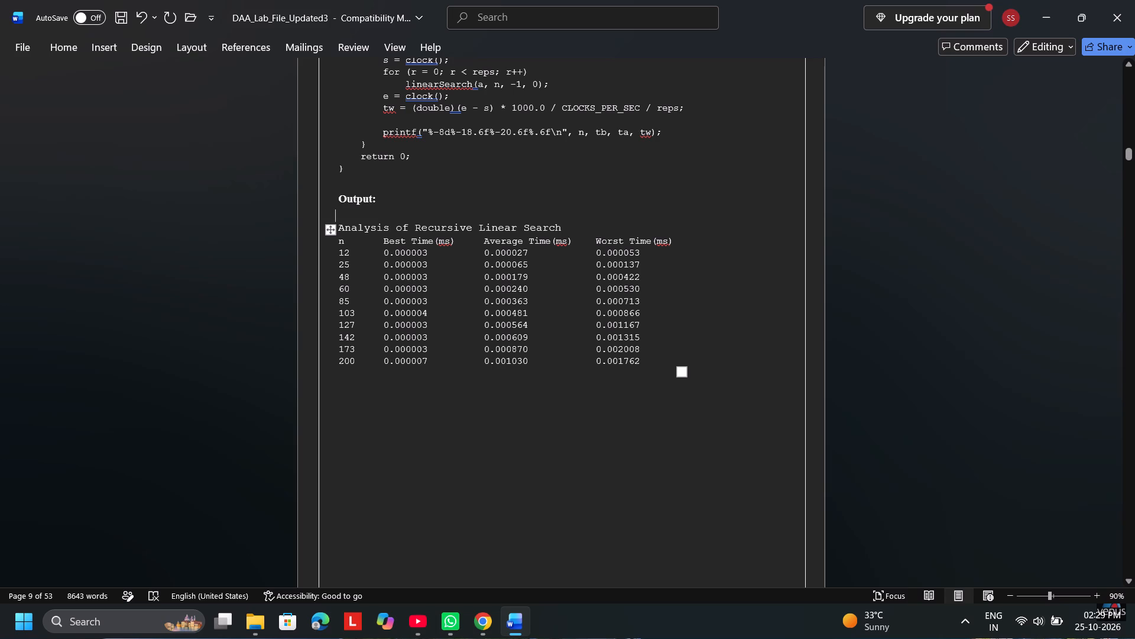
Insert a blank line between the "Analysis of Recursive Linear Search" title and the table's column headers.
scroll(563, 407, down, 7)
scroll(563, 407, up, 1)
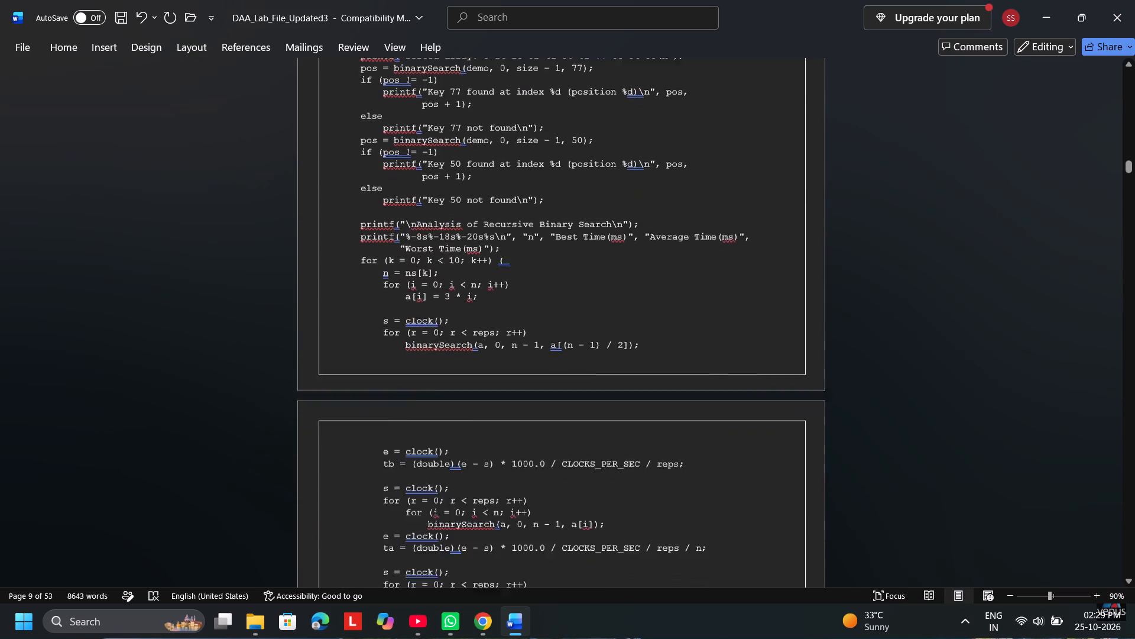
scroll(563, 407, up, 1)
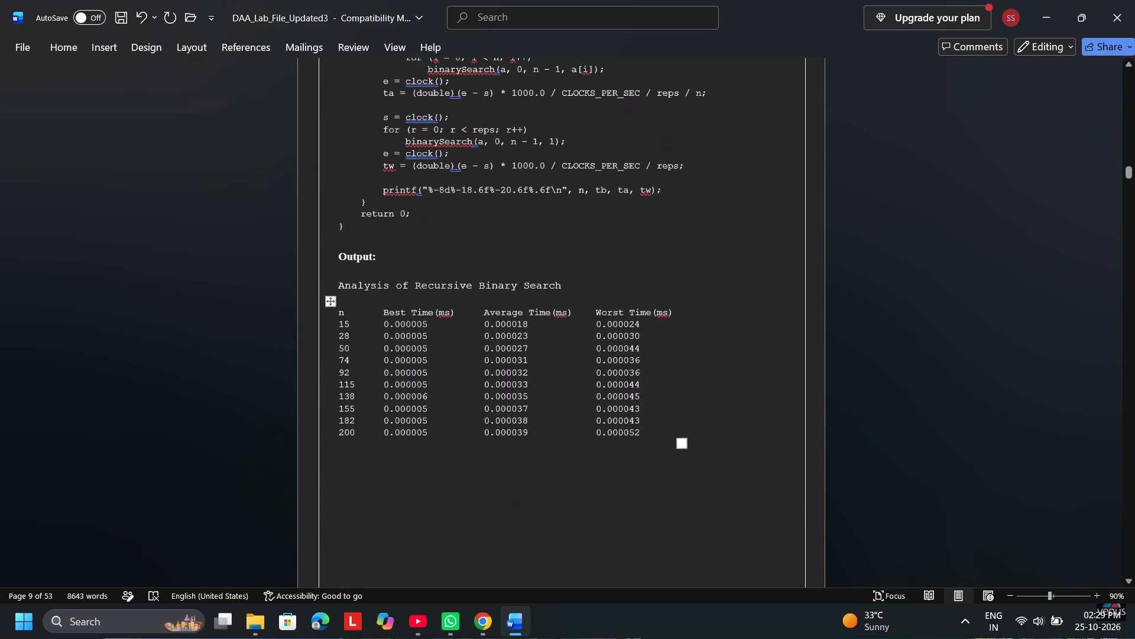
scroll(563, 407, up, 2)
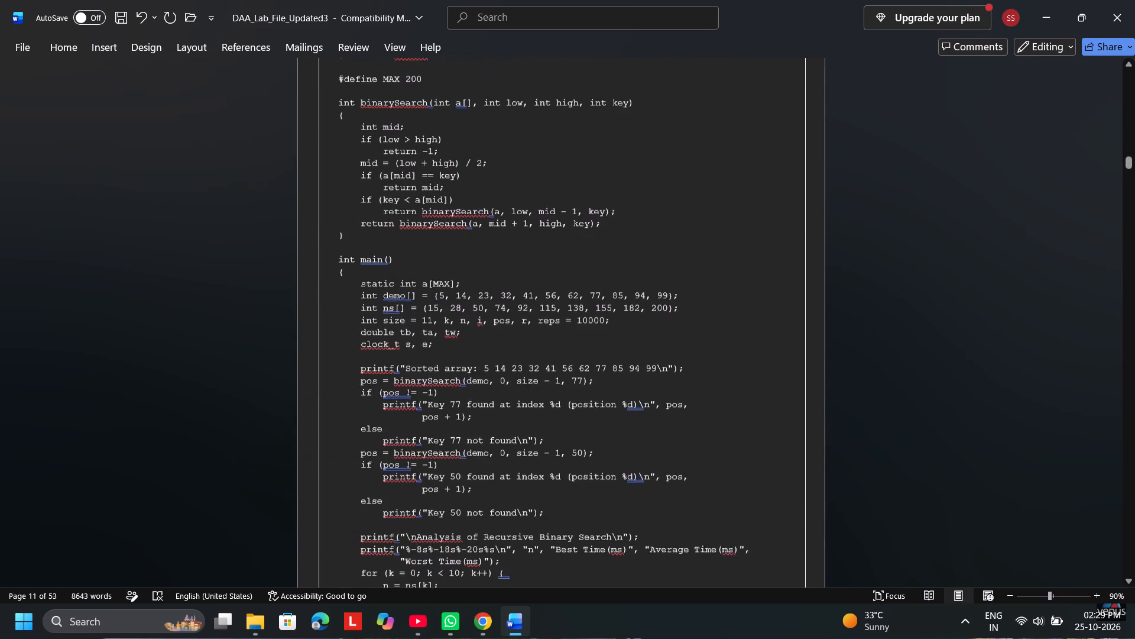
scroll(563, 407, up, 3)
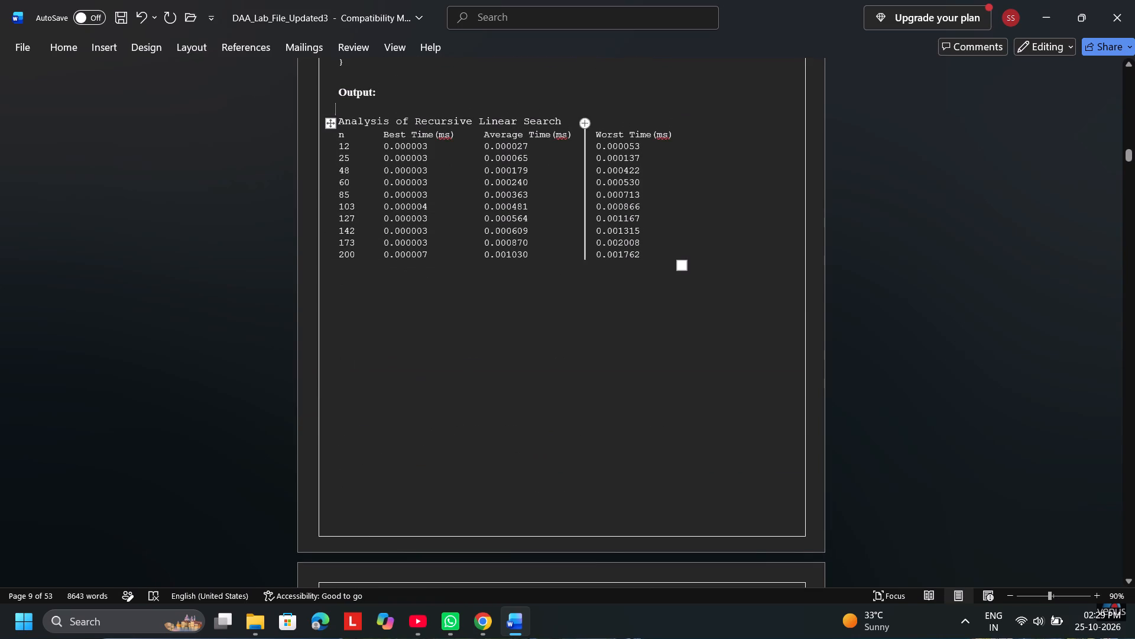
click(564, 123)
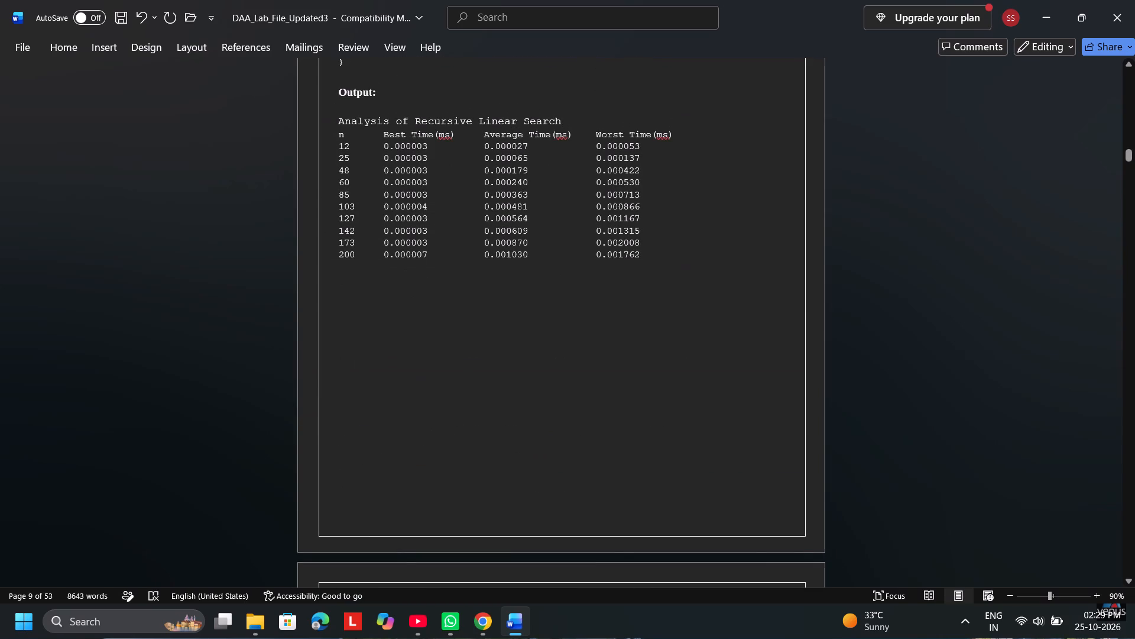
key(Return)
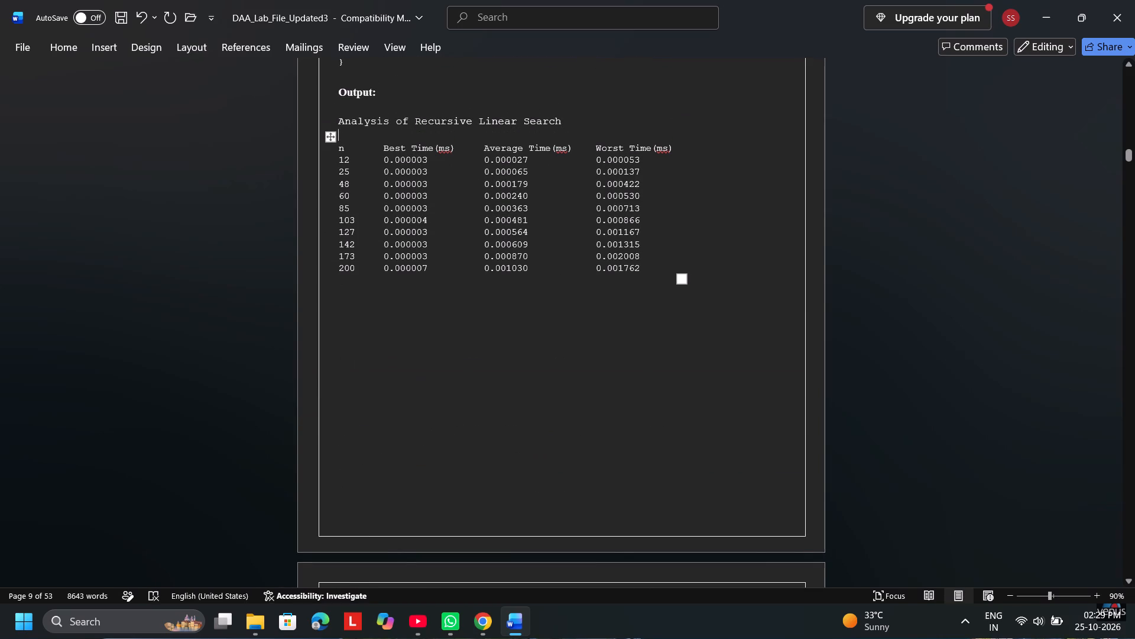
Set the "Analysis of Insertion Sort (execution time" title text in Experiment 2's insertion sort output to font size 12.
scroll(594, 346, down, 3)
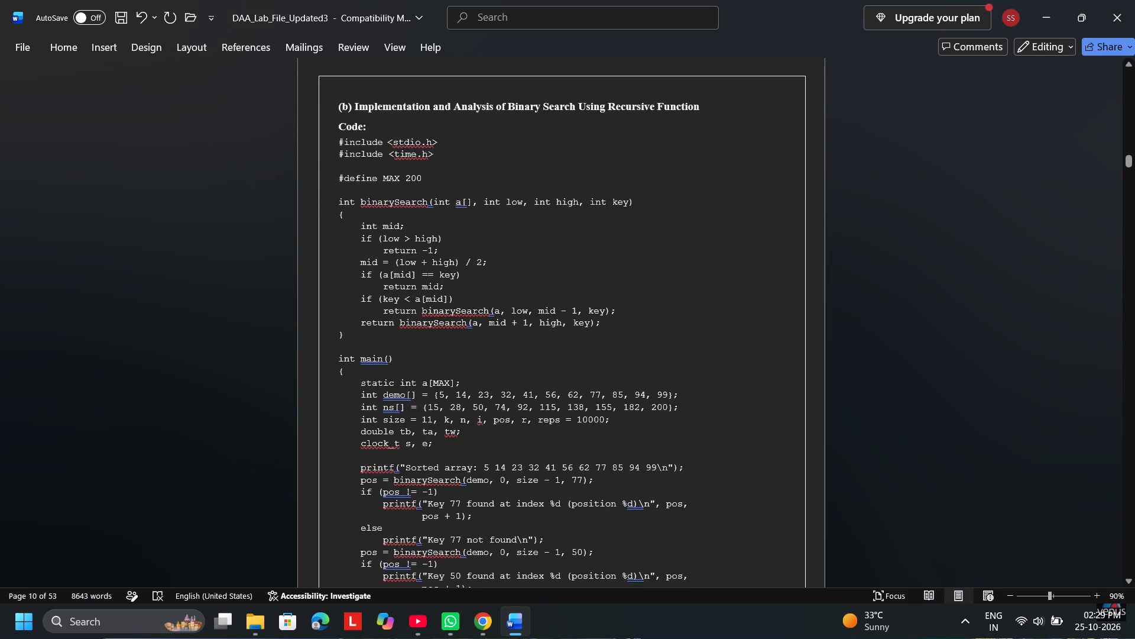
scroll(594, 346, down, 6)
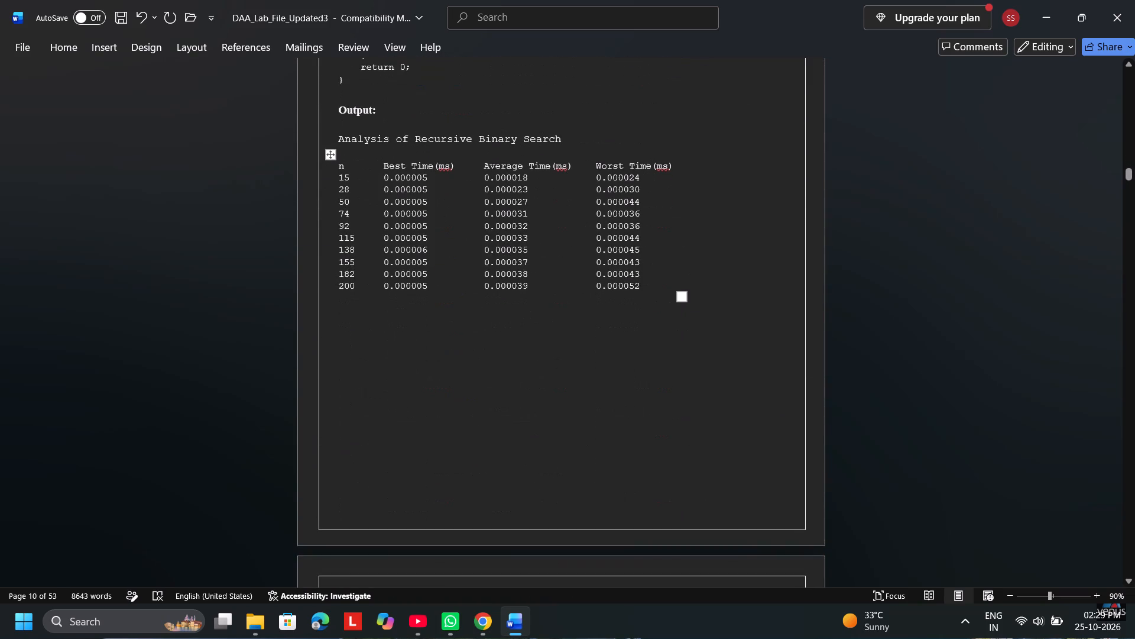
scroll(594, 346, down, 2)
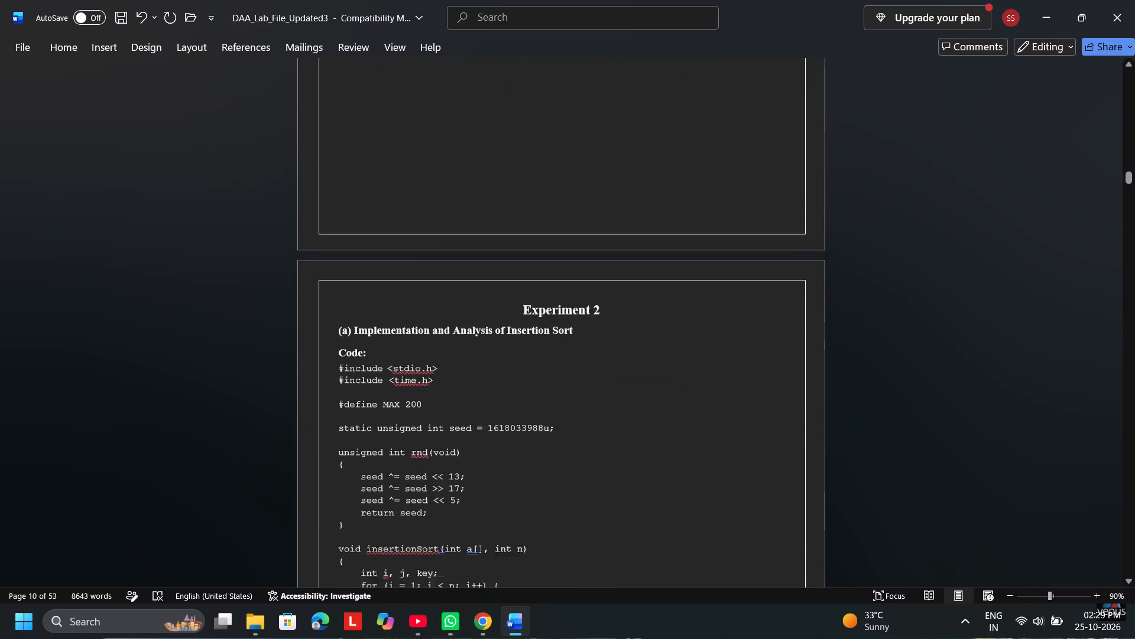
scroll(594, 346, down, 5)
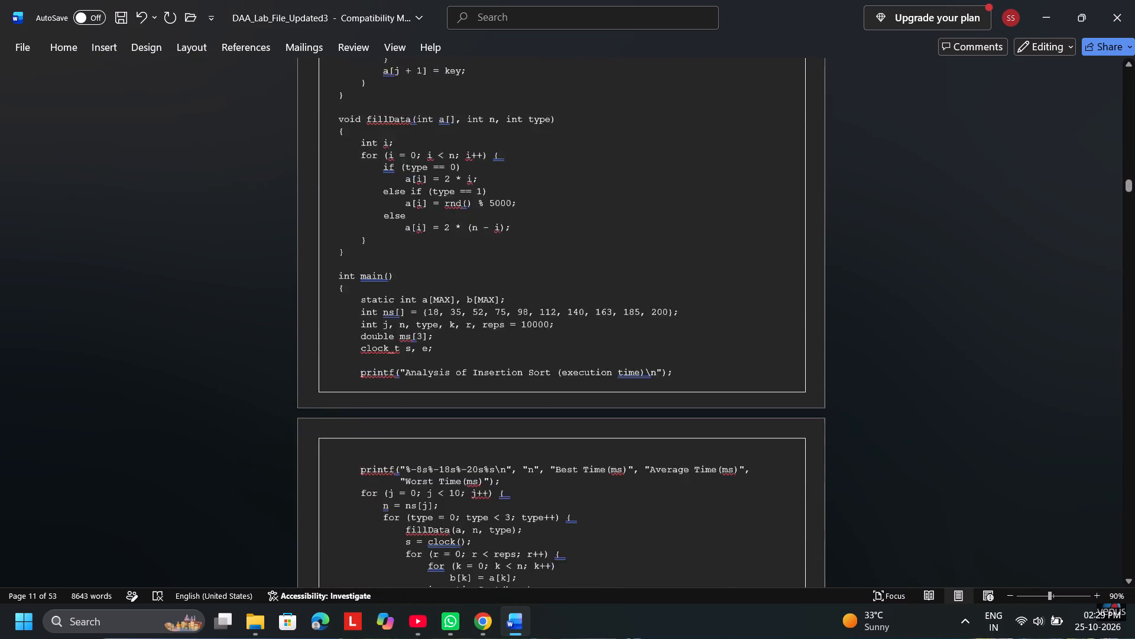
scroll(594, 346, down, 2)
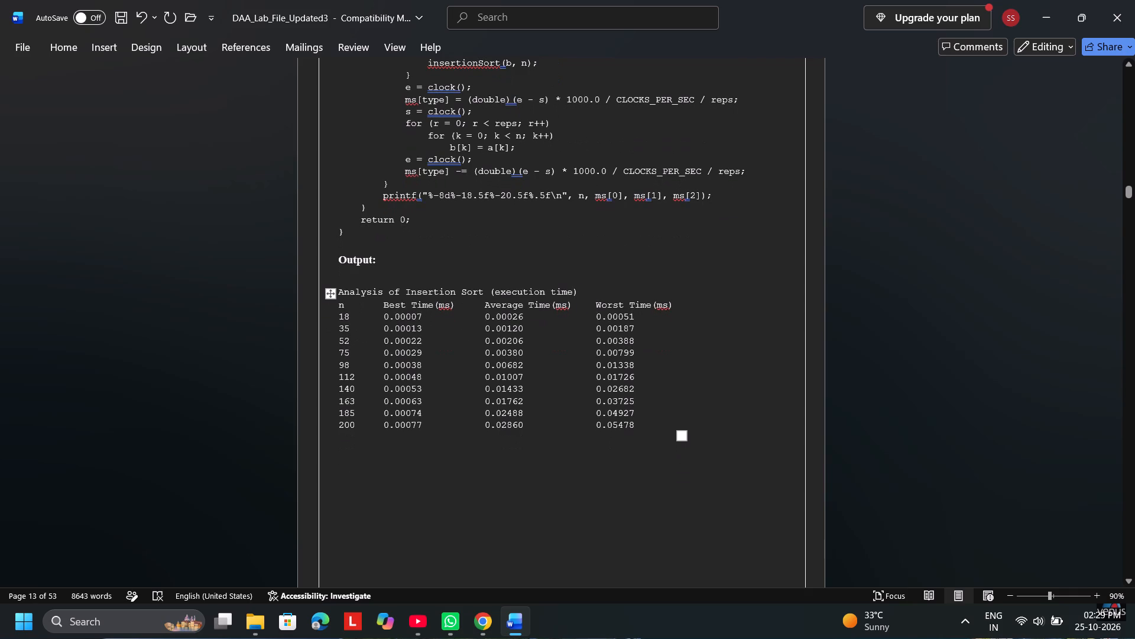
drag(574, 290, 446, 283)
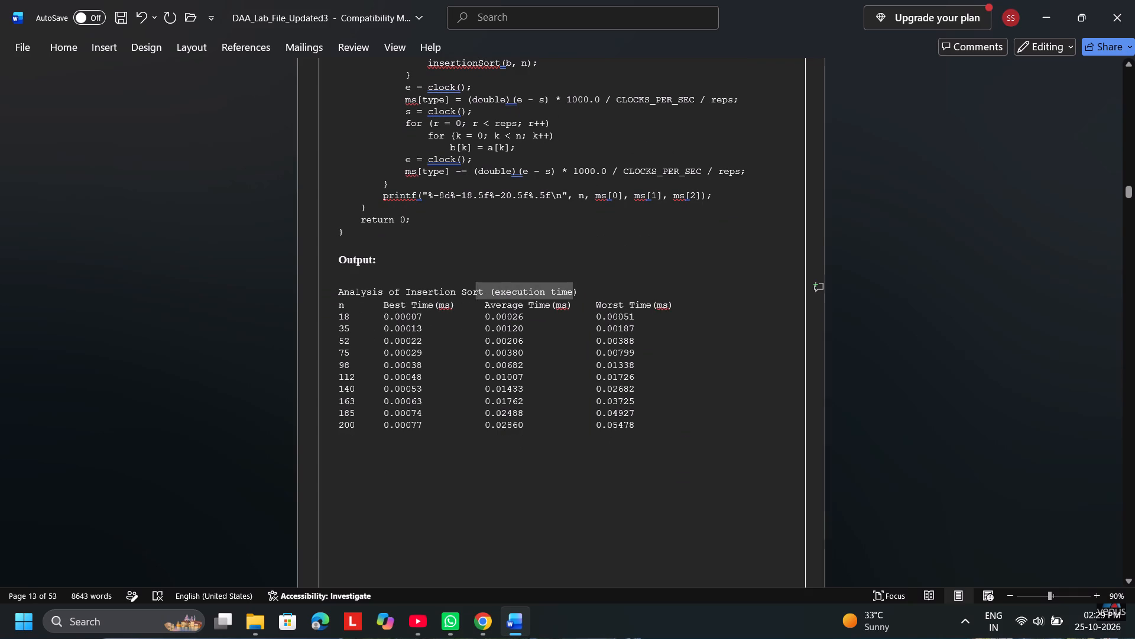
drag(446, 283, 365, 277)
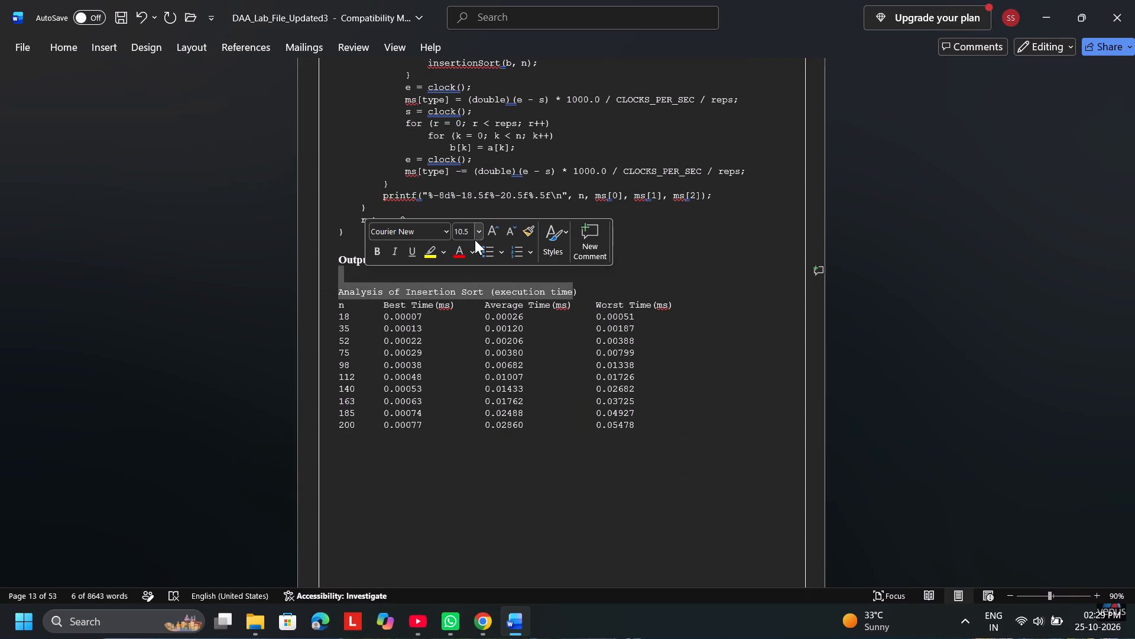
click(478, 234)
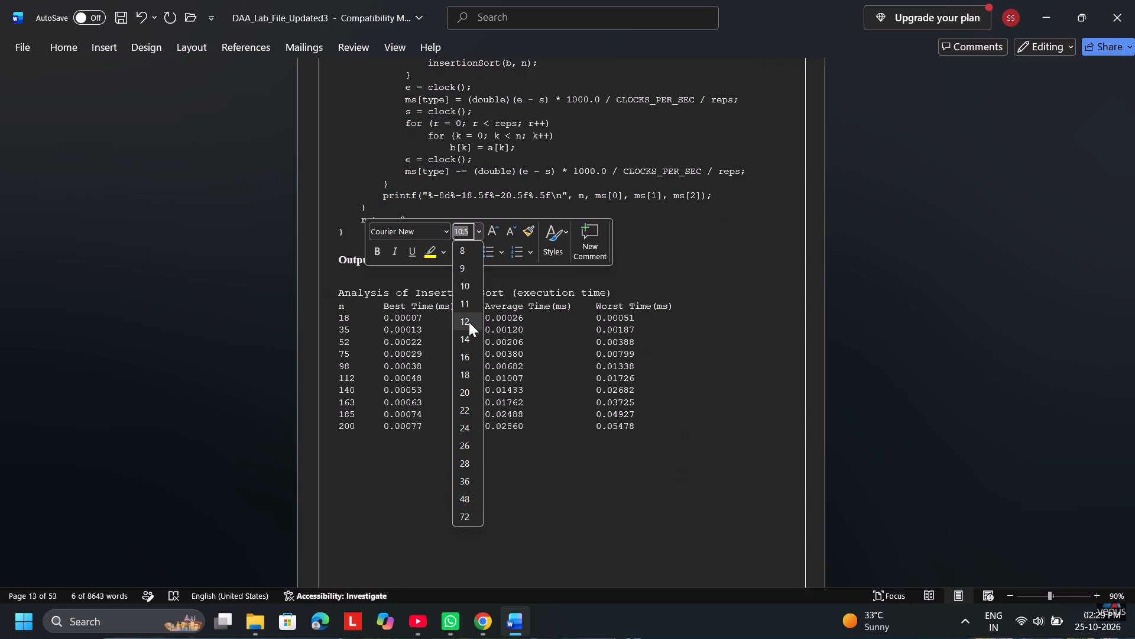
click(469, 322)
Retype the closing parenthesis of the insertion sort output title and set it to font size 12.
click(615, 288)
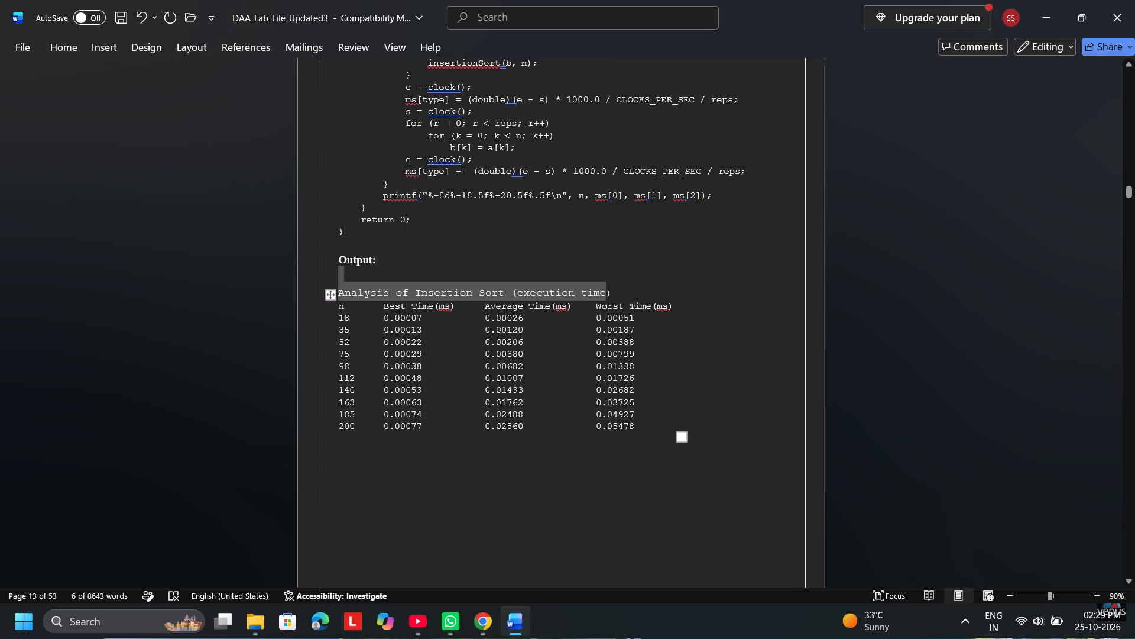
key(Left)
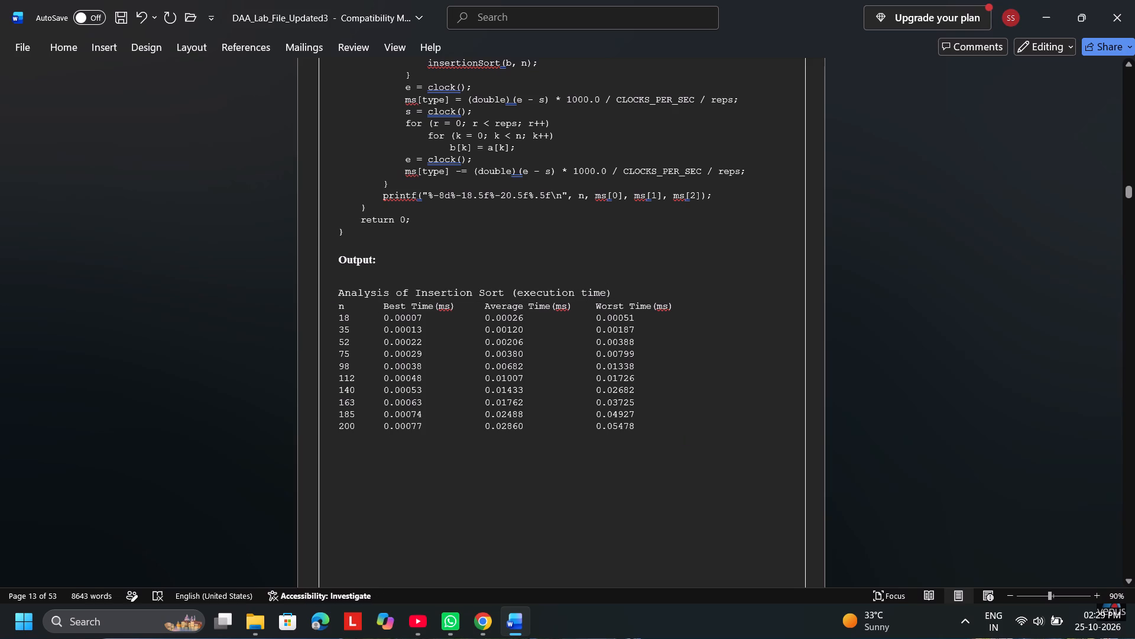
key(Right)
key(BackSpace)
key(shift+parenright)
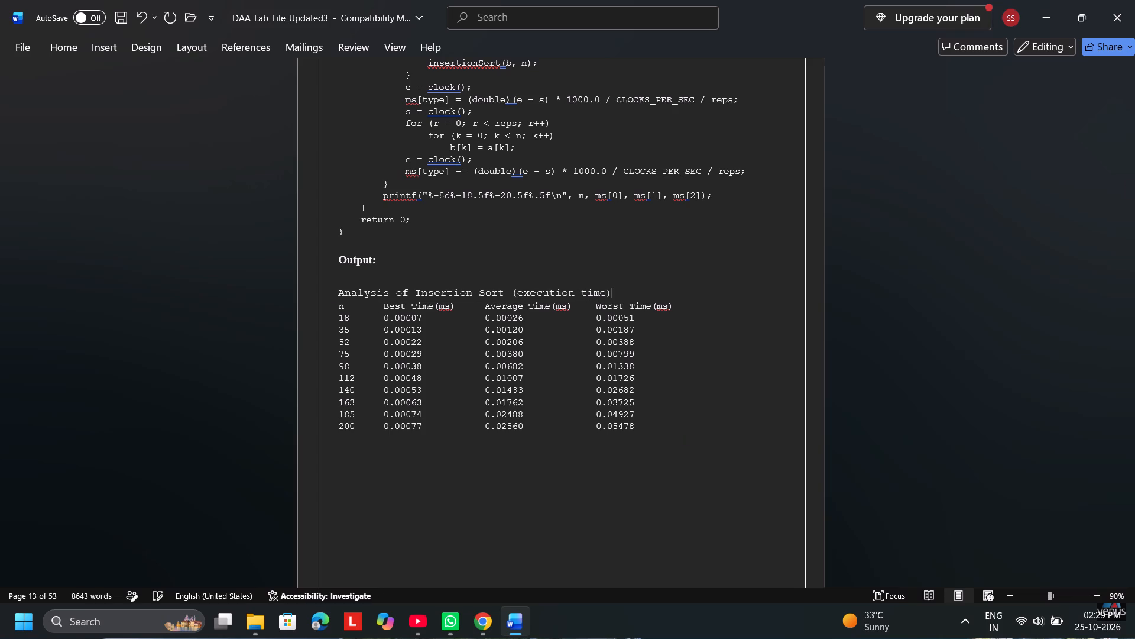
drag(615, 290, 606, 292)
click(720, 245)
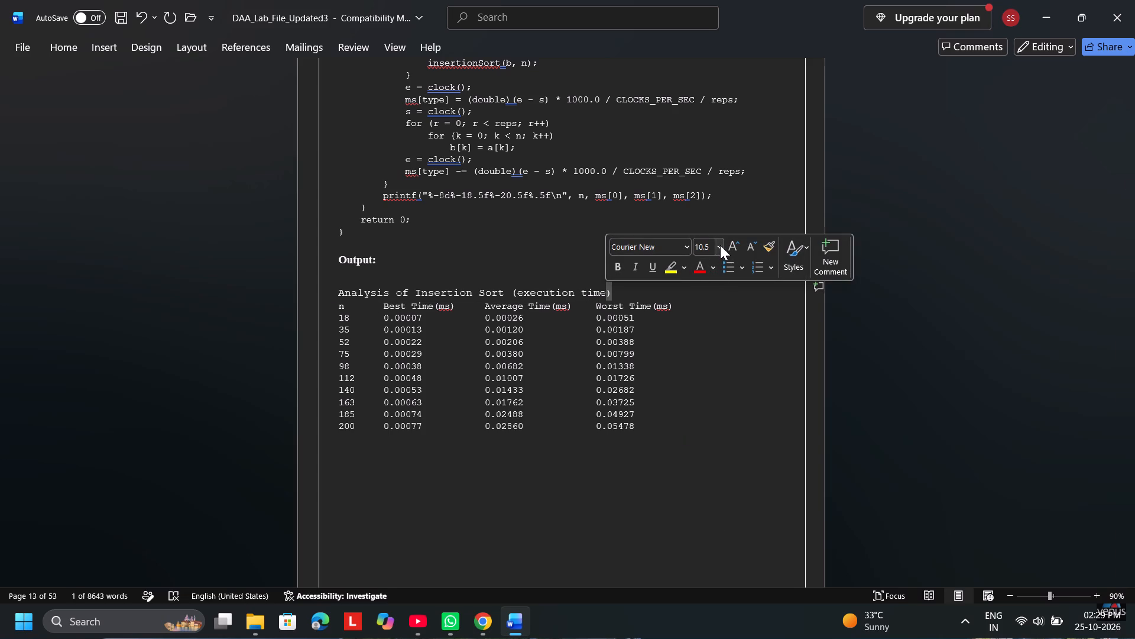
click(707, 335)
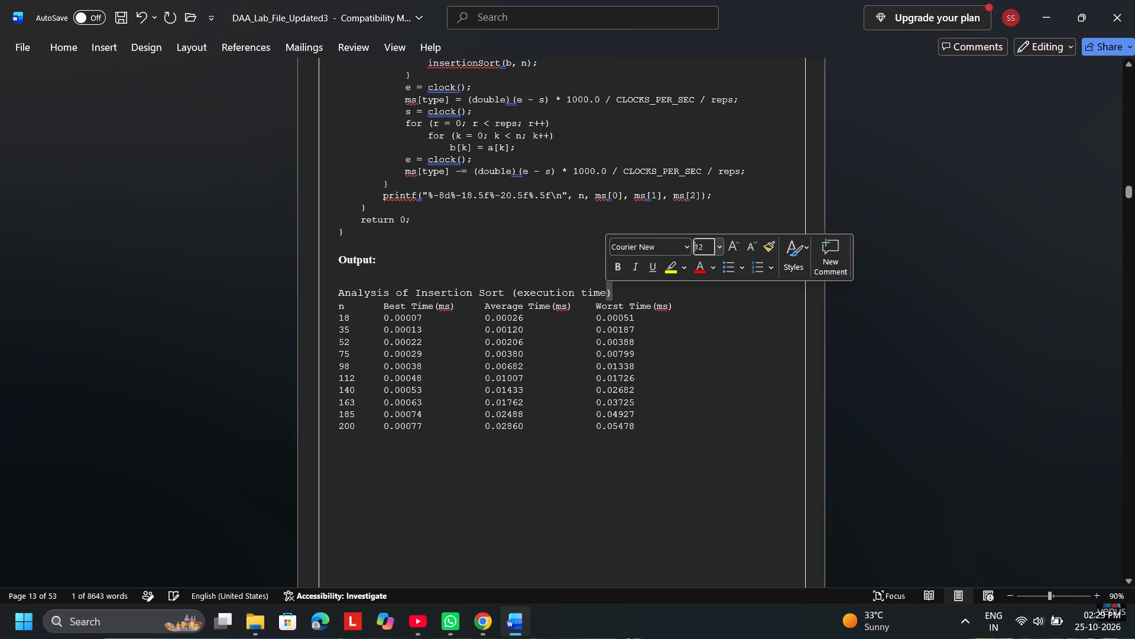
Insert a blank line between the "Analysis of Insertion Sort (execution time)" title and the table's column headers.
click(636, 296)
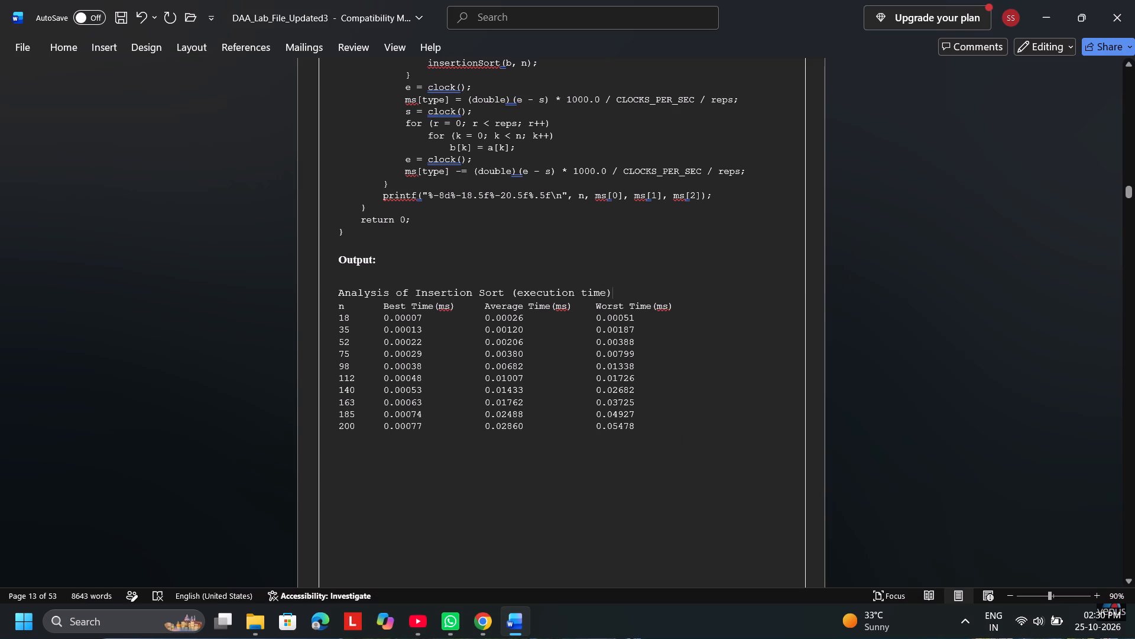
key(Return)
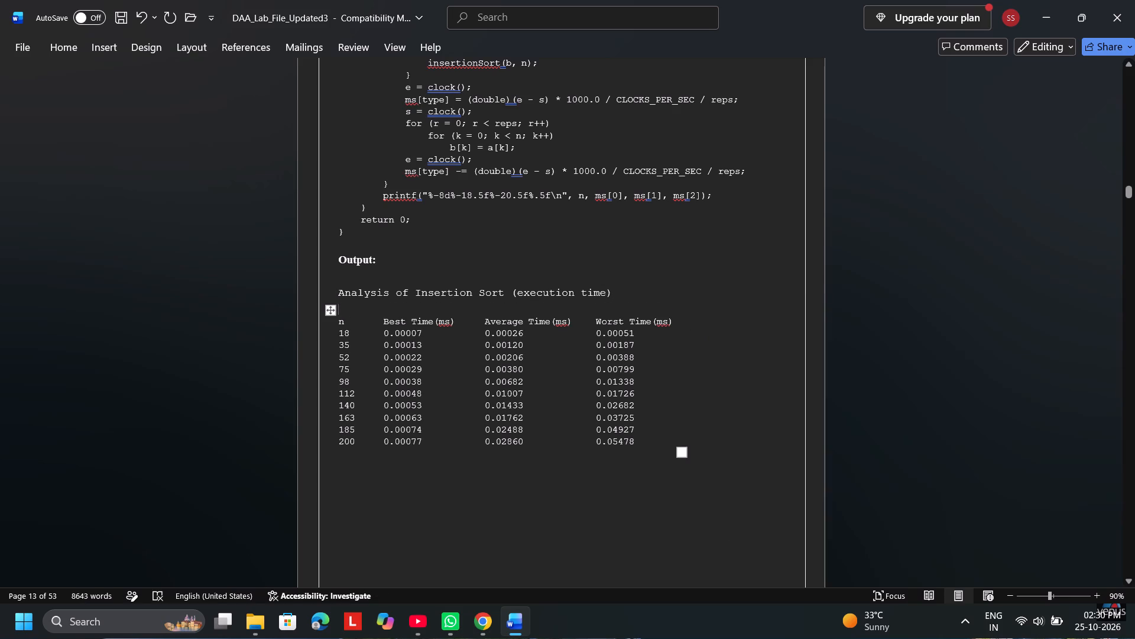
Adjust the spacing between the "(b) Implementation and Analysis of Selection Sort" heading and "Code:" by adding and removing a line break.
scroll(670, 392, down, 2)
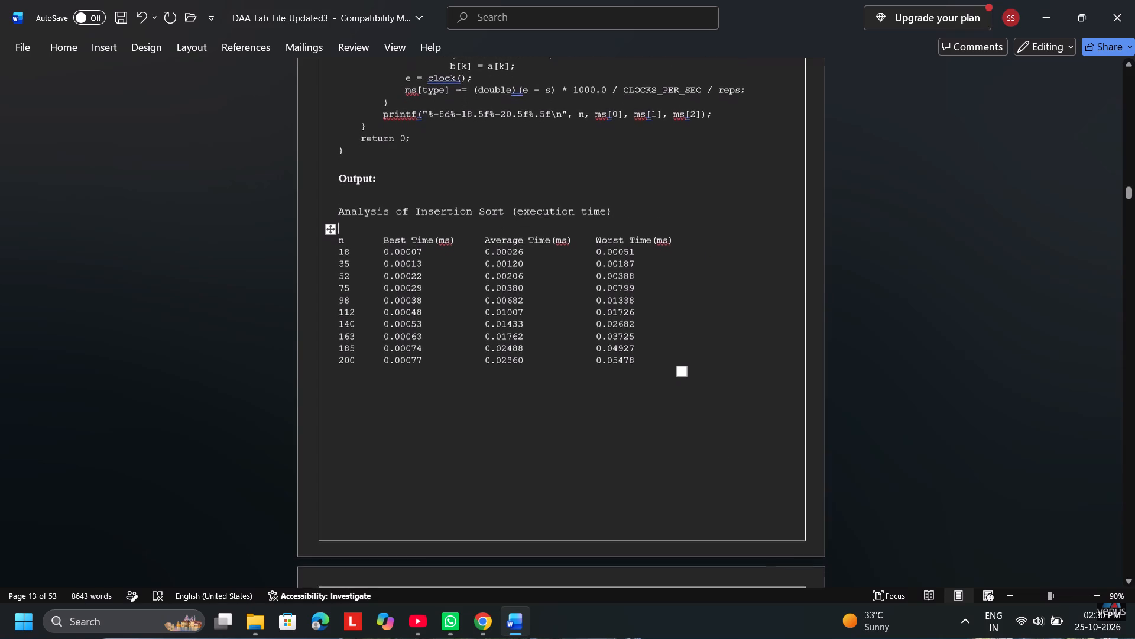
scroll(670, 392, down, 2)
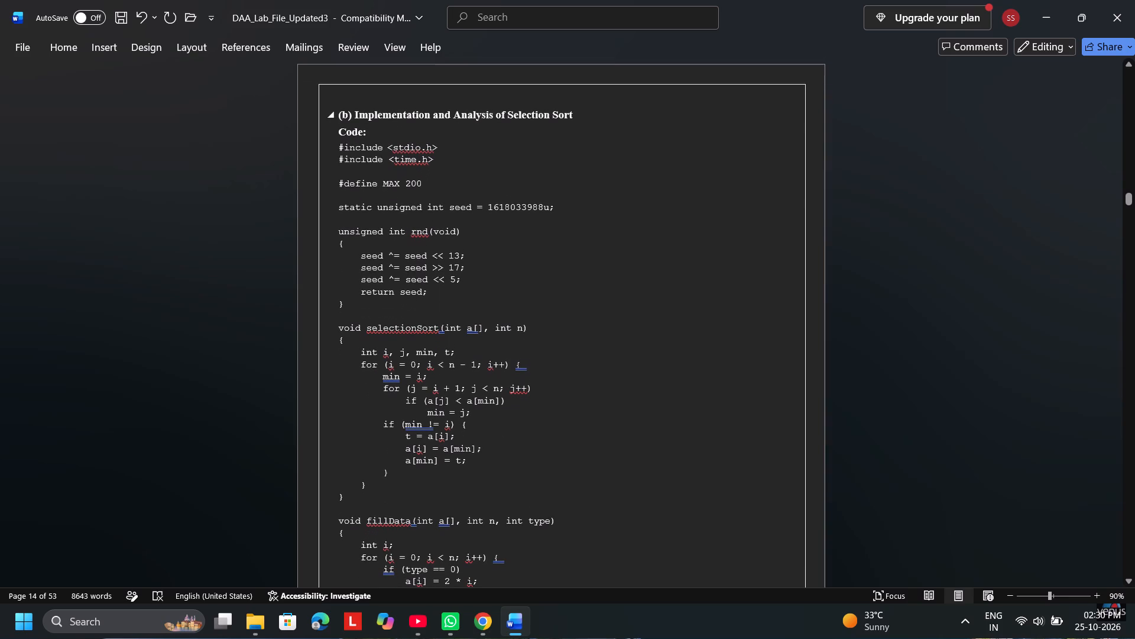
click(339, 133)
key(Return)
key(BackSpace)
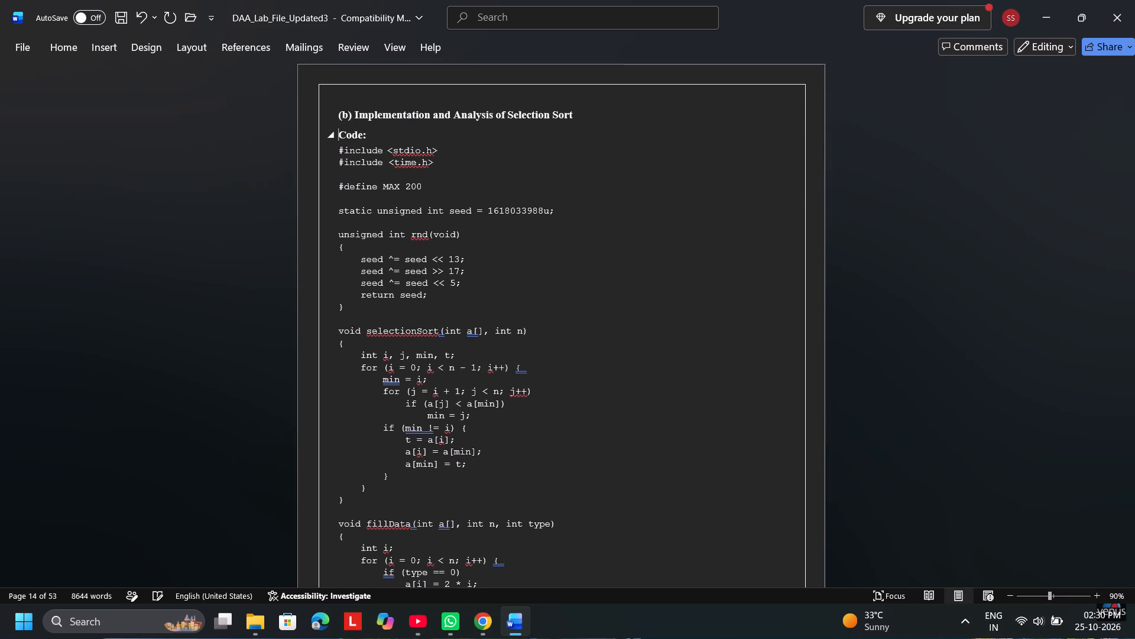
Insert a blank line between the end of the selection sort code and its "Output:" heading.
scroll(595, 279, down, 1)
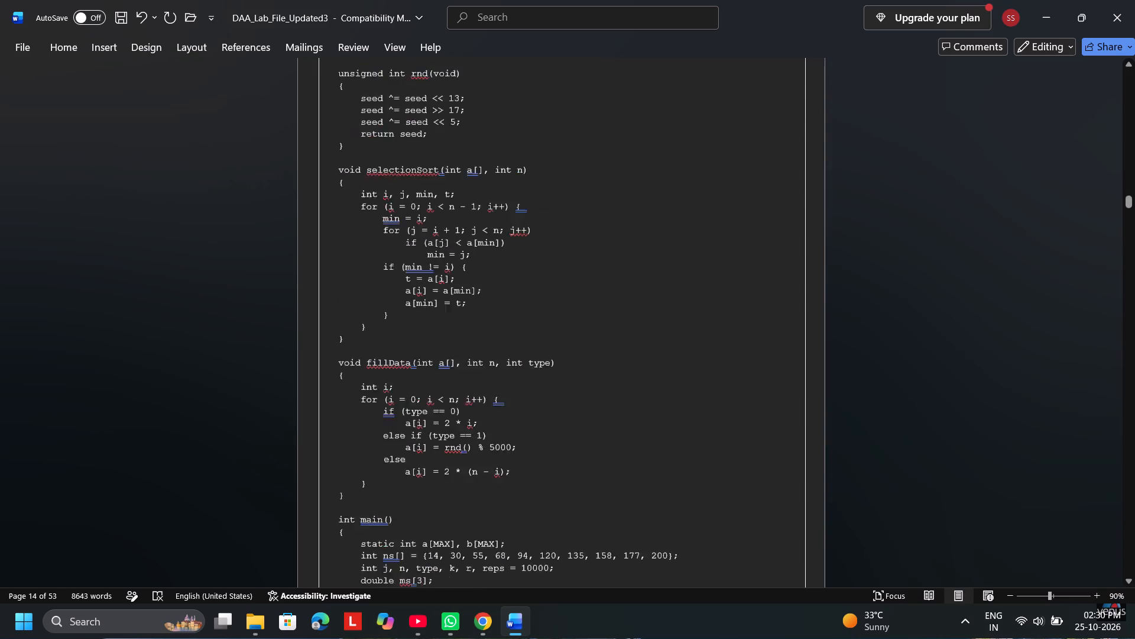
scroll(595, 279, down, 4)
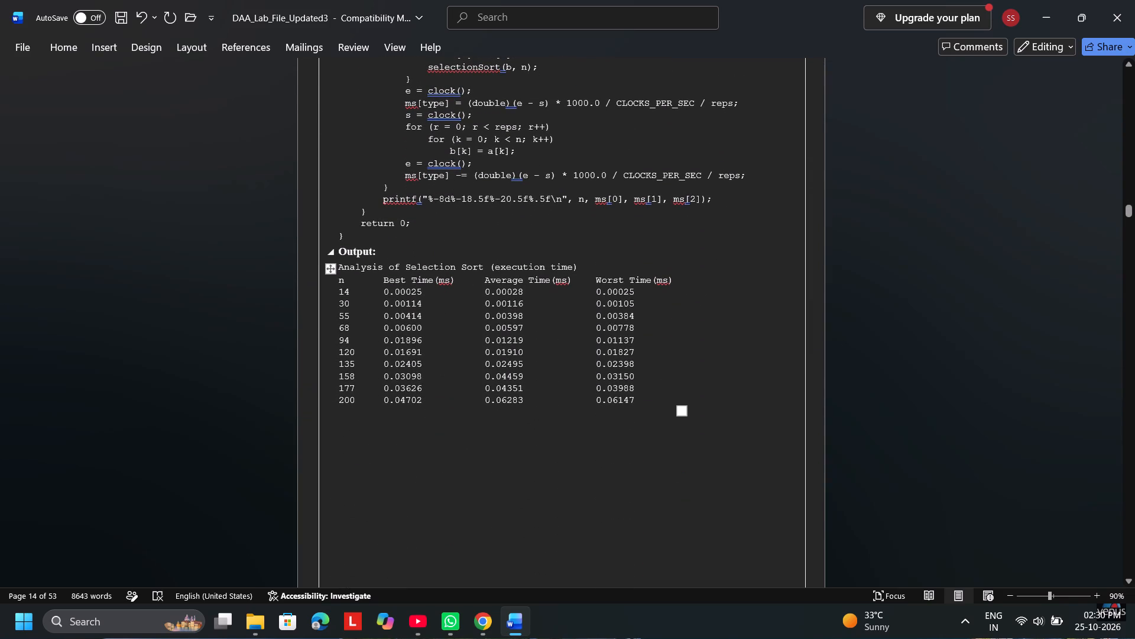
click(356, 241)
key(Return)
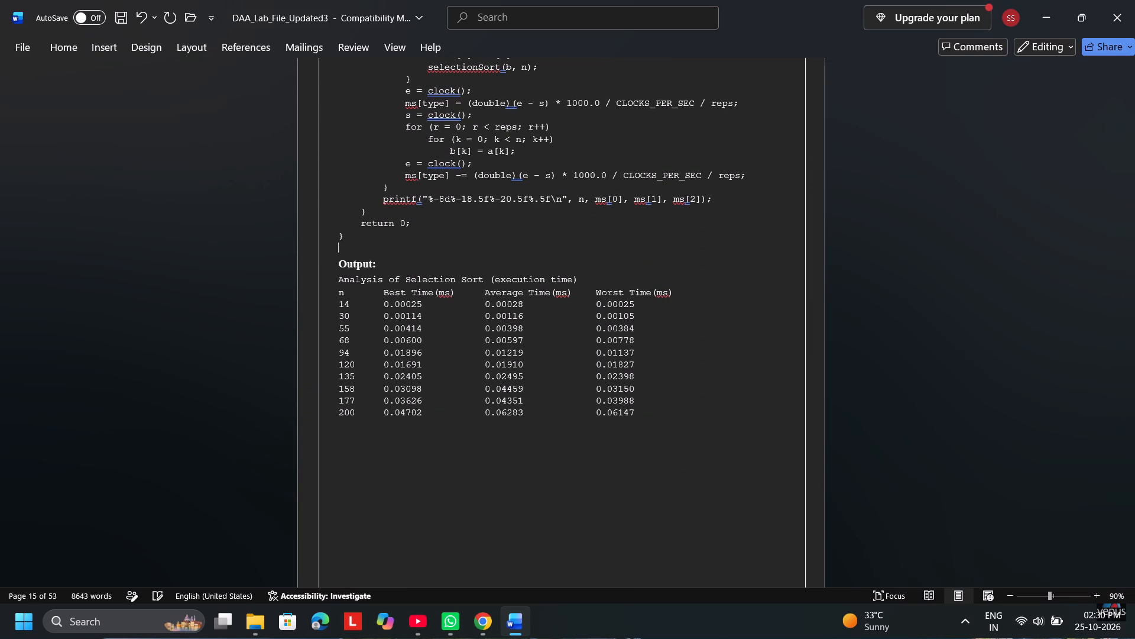
Insert a blank line above and below the "Analysis of Selection Sort (execution time)" output title.
click(381, 266)
key(Return)
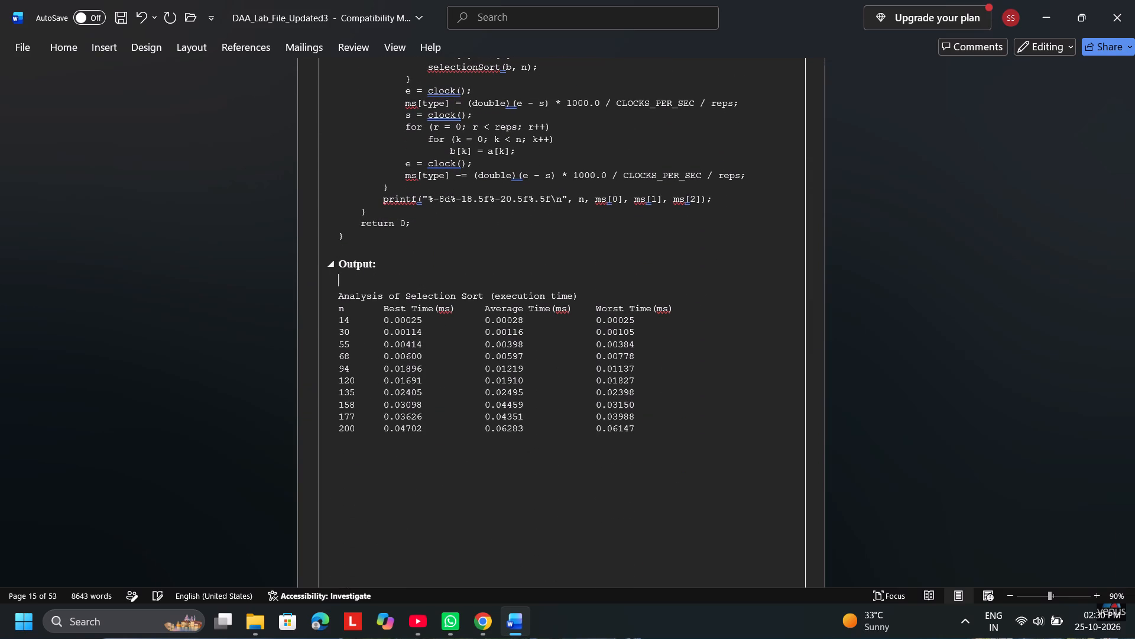
click(588, 295)
key(Return)
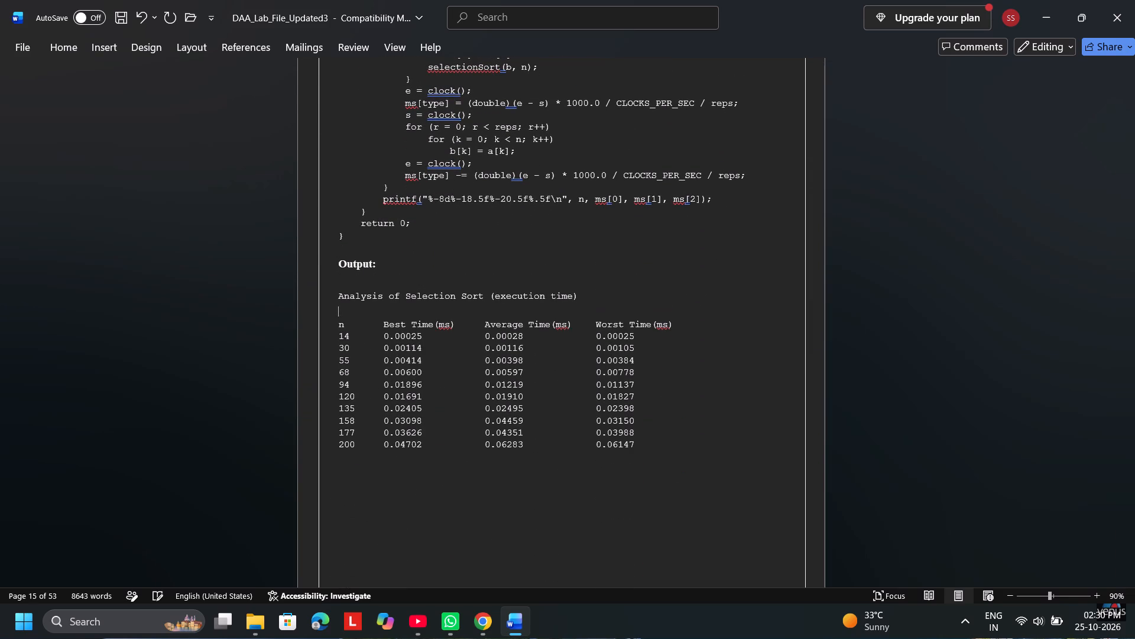
Set the "Analysis of Selection Sort (execution time)" title to font size 12.
drag(592, 296, 343, 307)
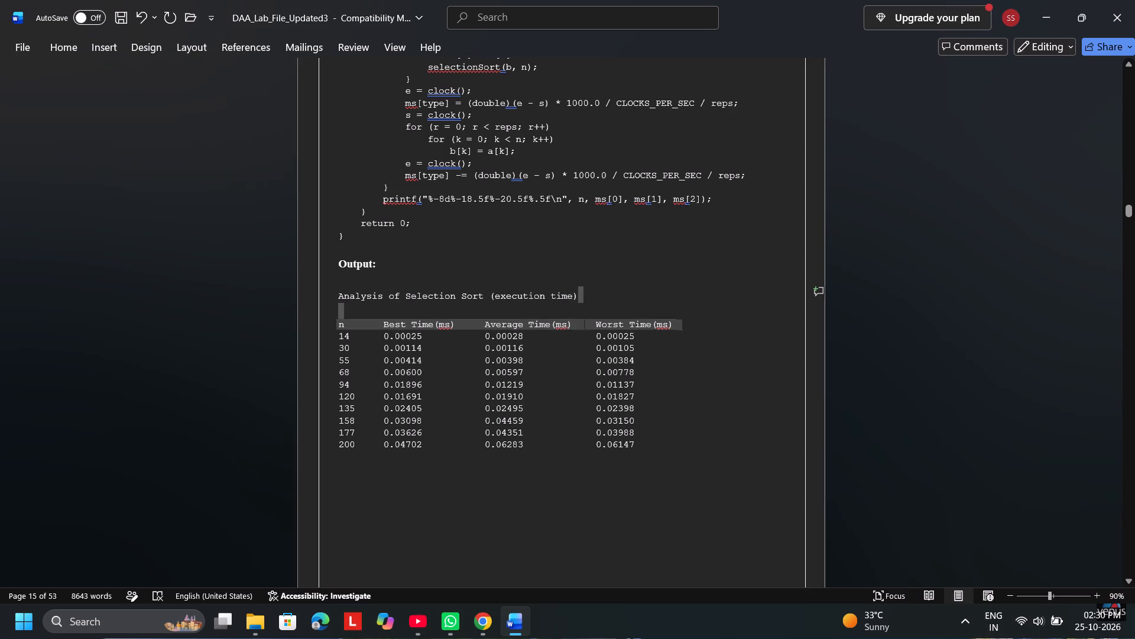
drag(343, 307, 335, 298)
click(444, 247)
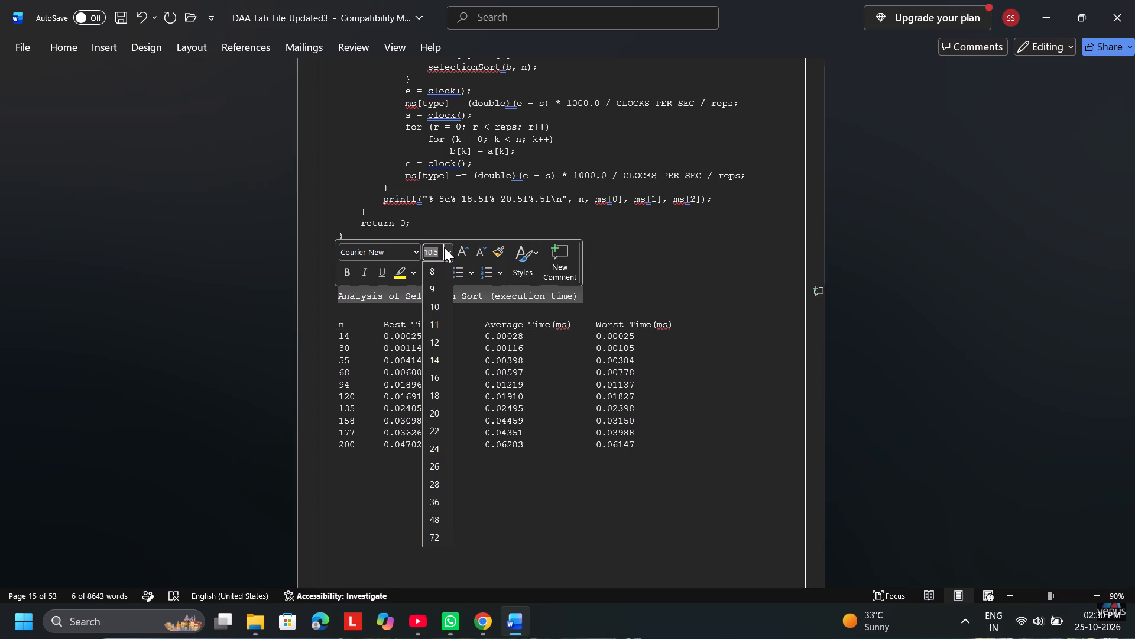
click(436, 342)
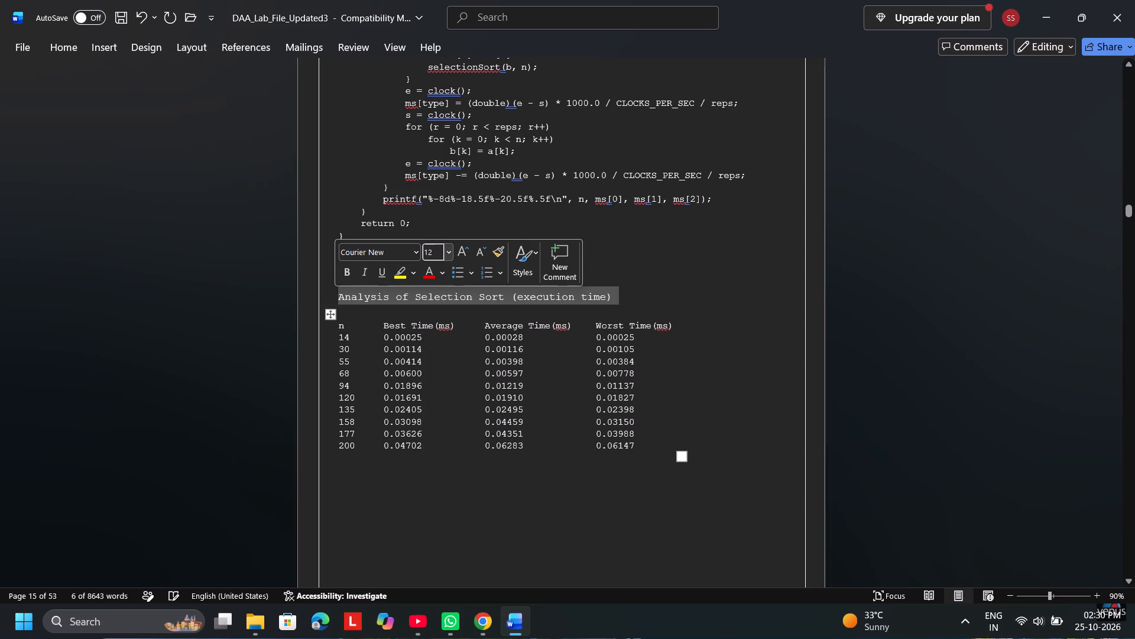
click(907, 309)
Adjust the spacing between the "(c) Implementation and Analysis of Bubble Sort" heading and "Code:" by adding and removing a line break.
scroll(710, 330, down, 1)
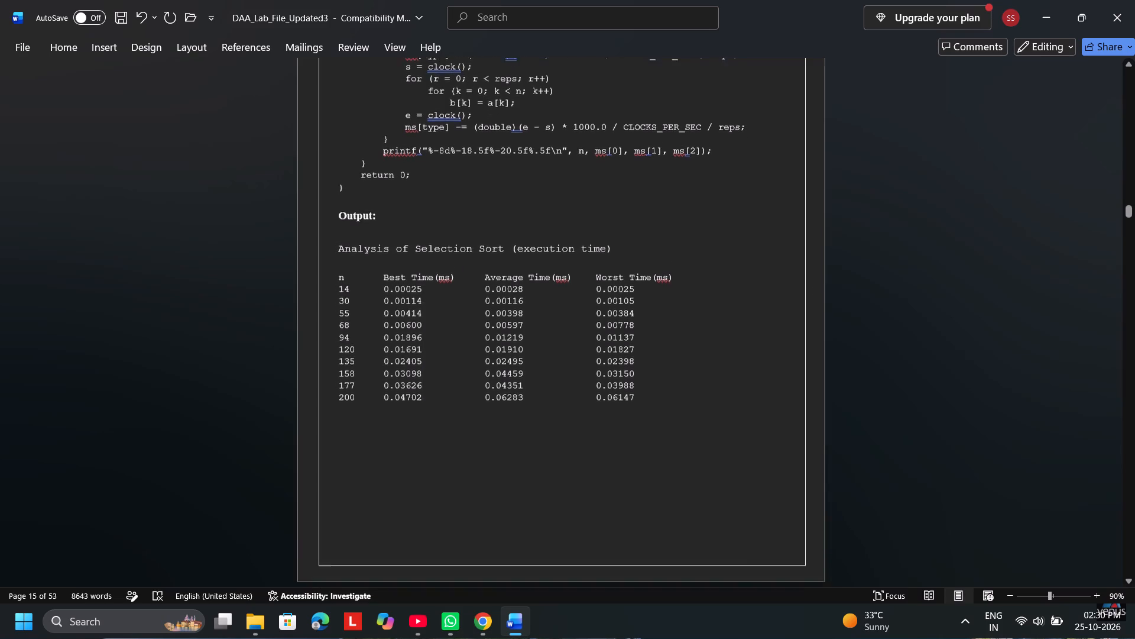
scroll(710, 330, down, 2)
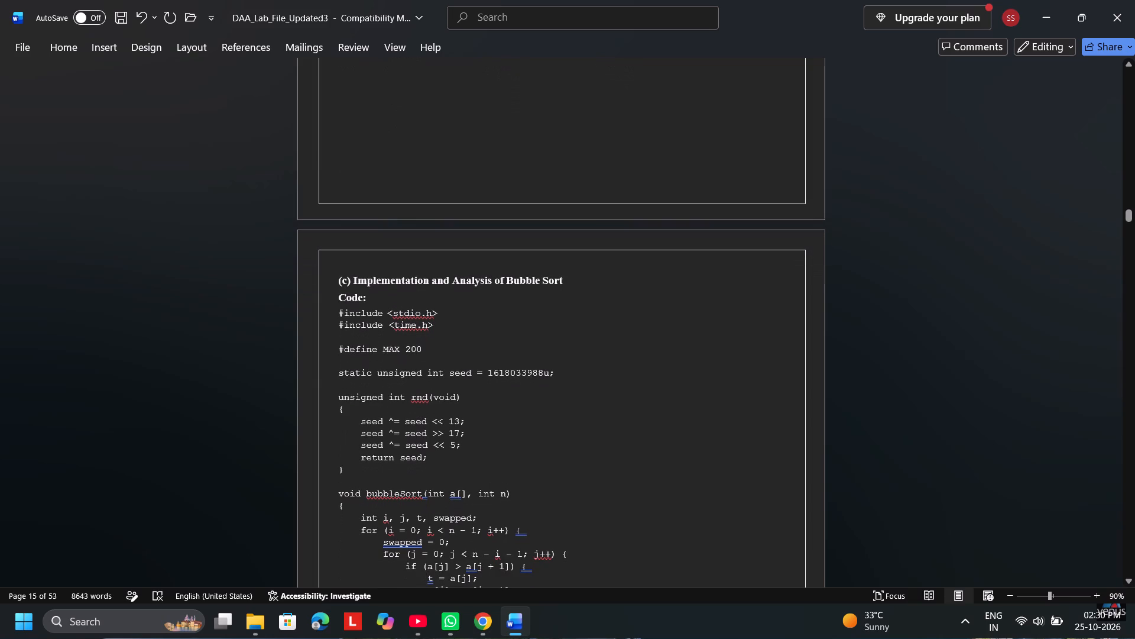
click(340, 296)
key(Return)
key(BackSpace)
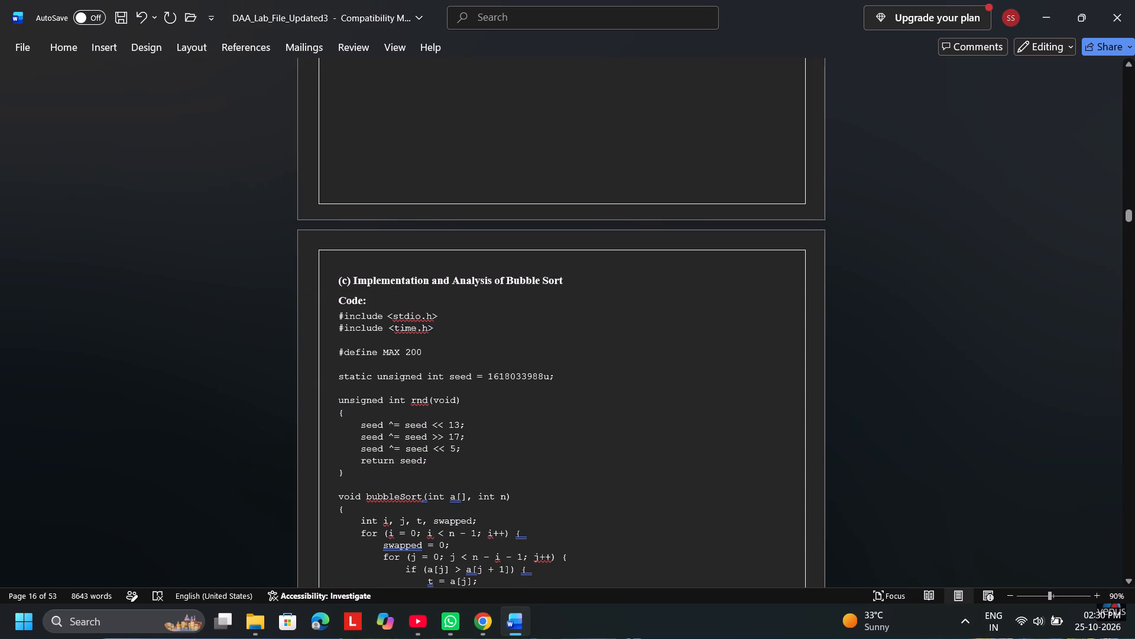
Insert blank lines before and after the bubble sort "Output:" heading and below the "Analysis of Bubble Sort (execution time)" title.
scroll(579, 396, down, 6)
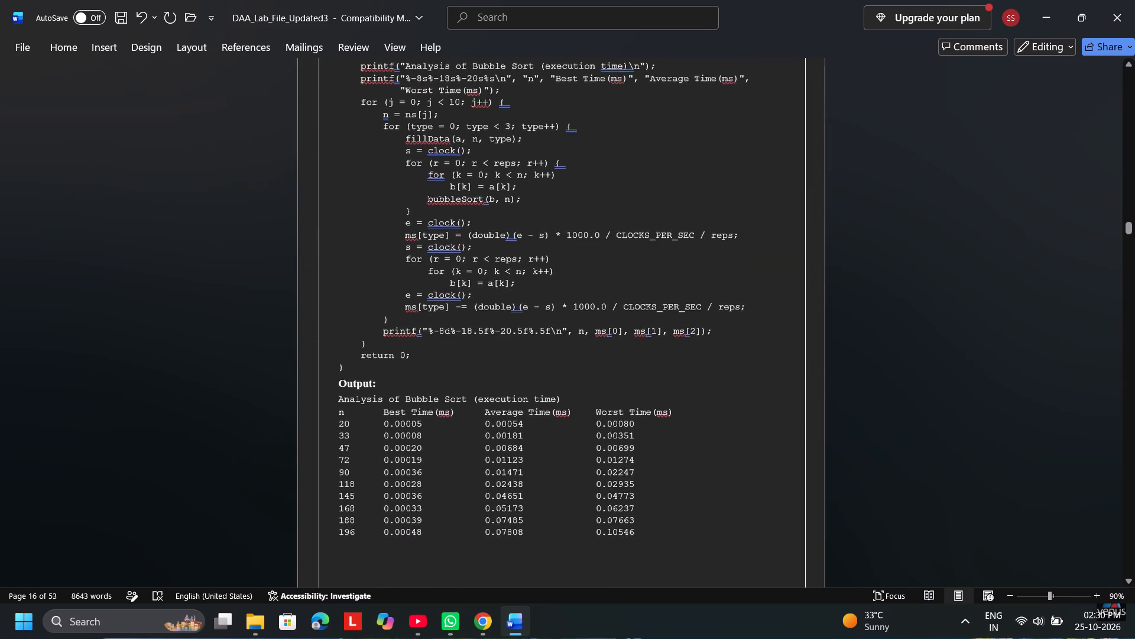
scroll(579, 396, down, 1)
click(354, 266)
key(Return)
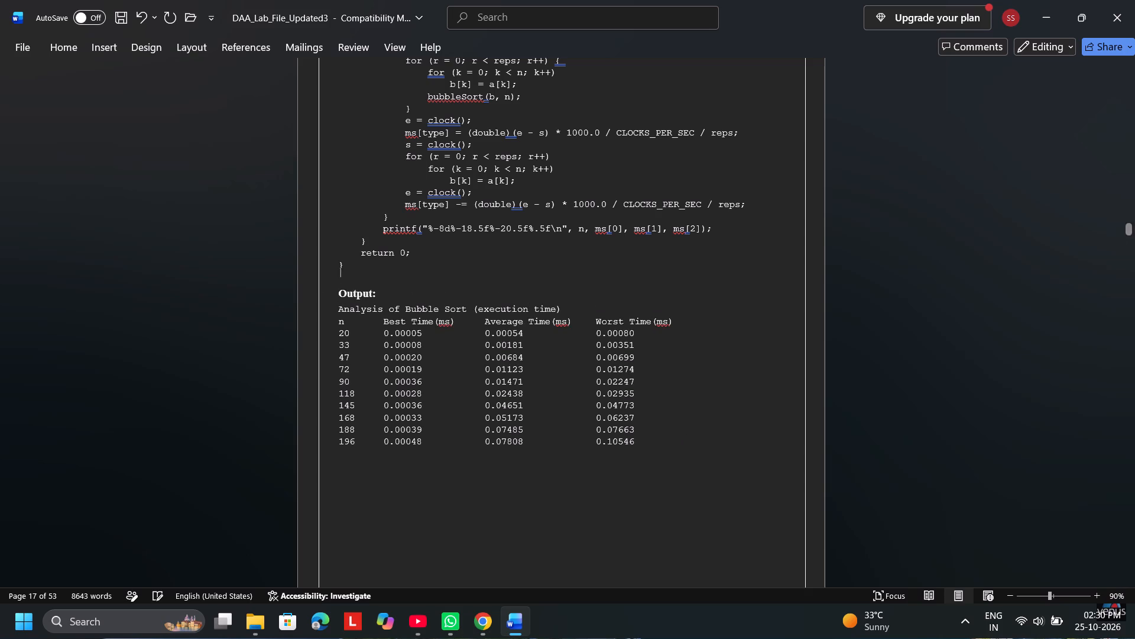
click(380, 295)
key(Return)
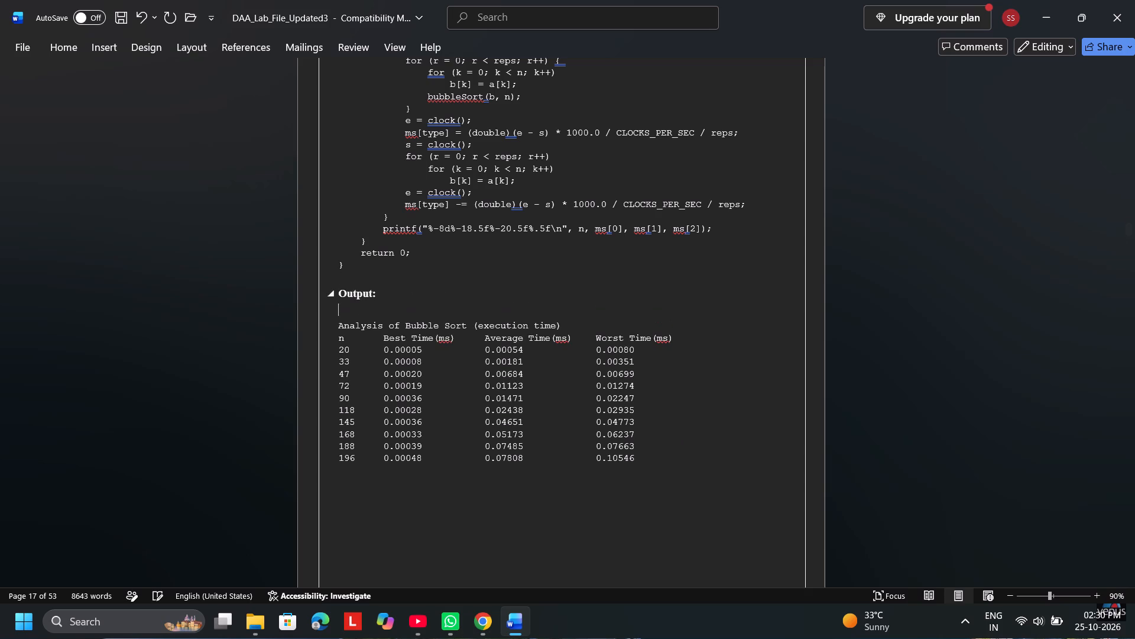
click(568, 320)
key(Return)
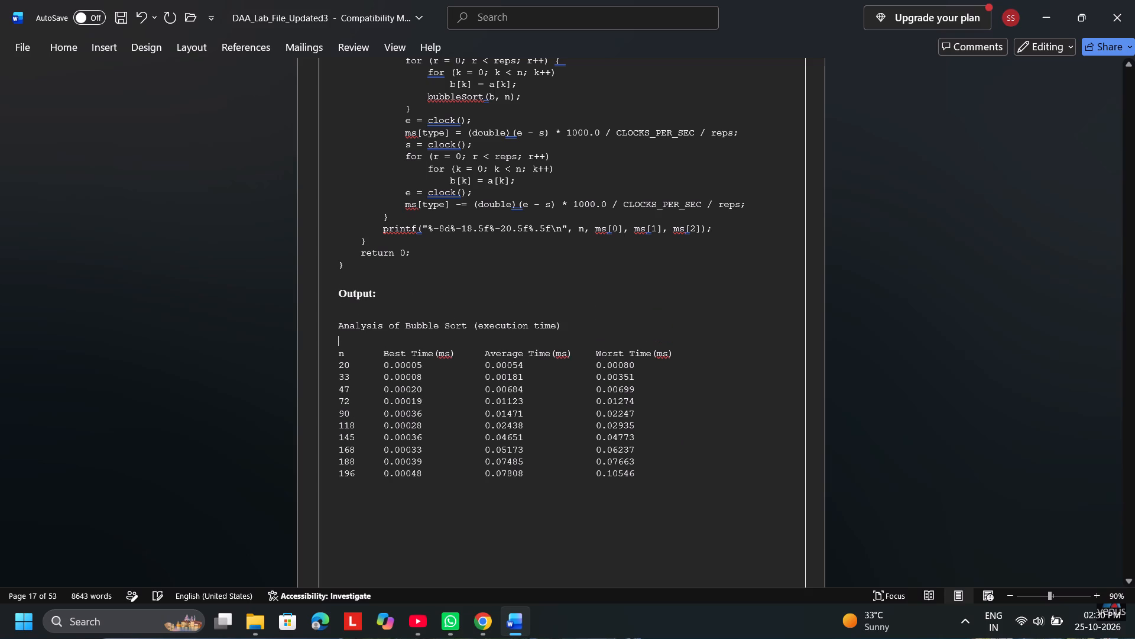
Set the "Analysis of Bubble Sort (execution time)" title to font size 12.
triple_click(608, 324)
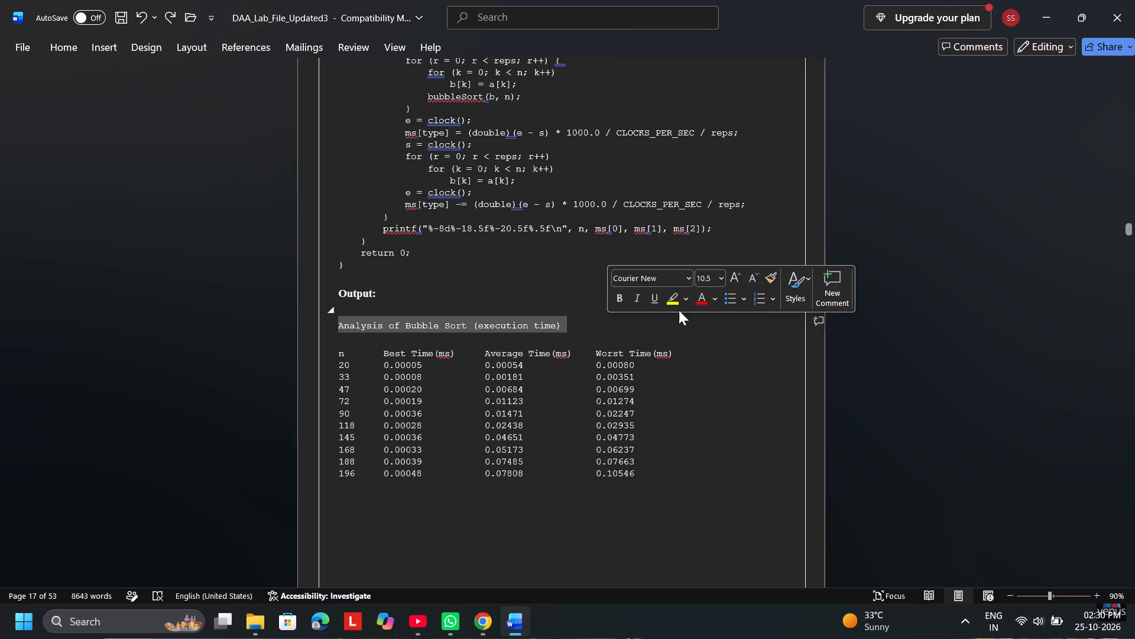
click(722, 277)
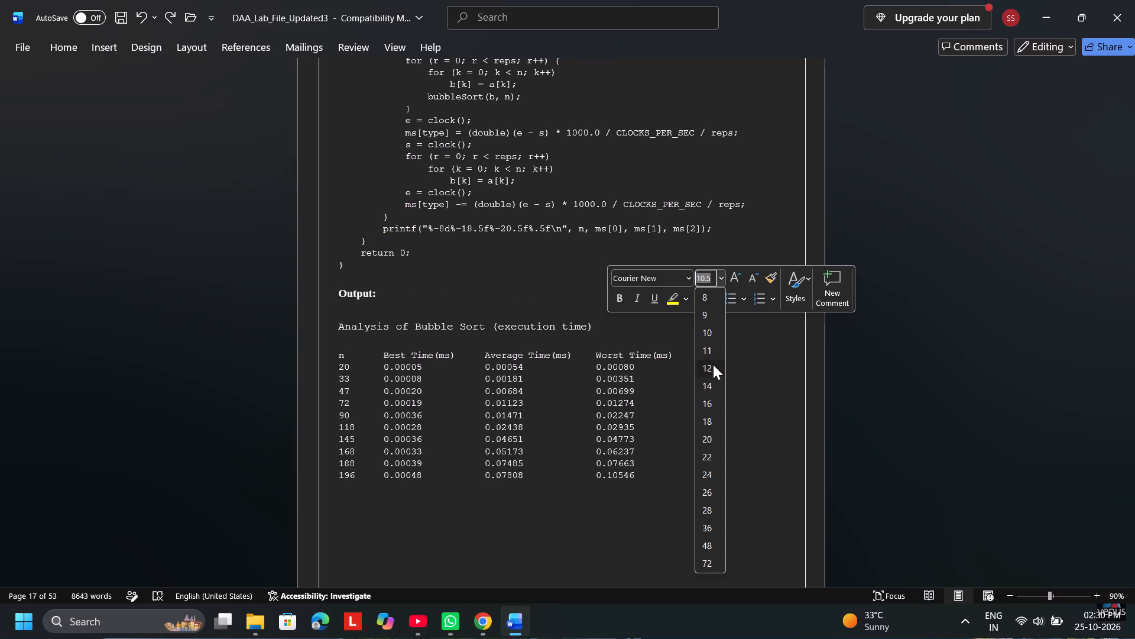
click(713, 364)
click(631, 519)
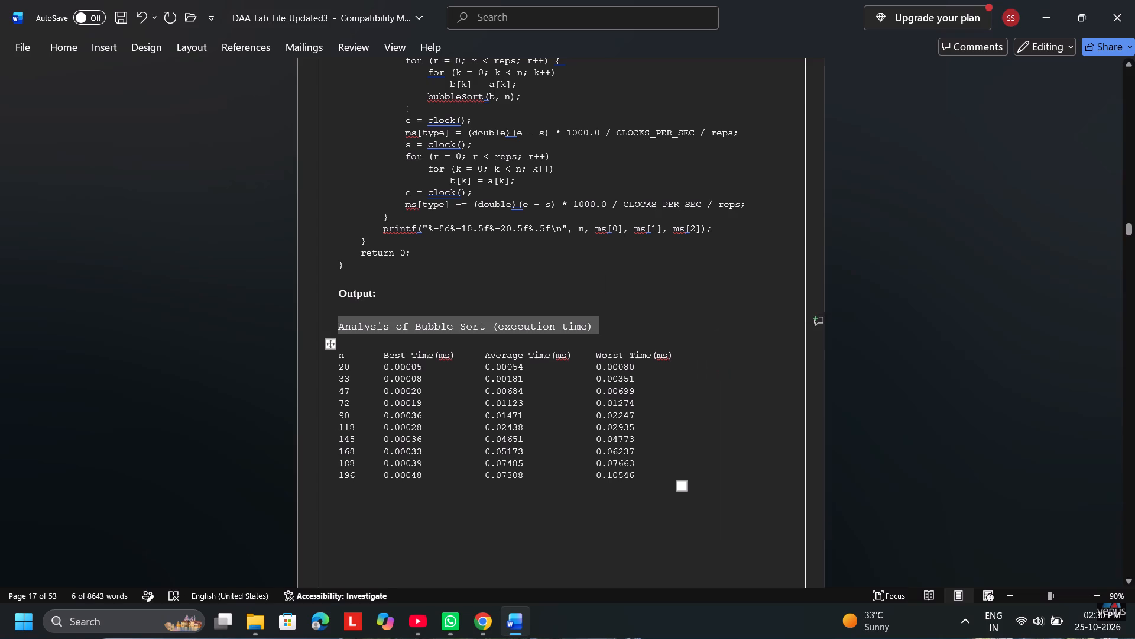
Adjust the spacing between Experiment 3's "(a) Implementation and Analysis of Merge Sort" heading and "Code:" by adding and removing a line break.
scroll(631, 519, down, 2)
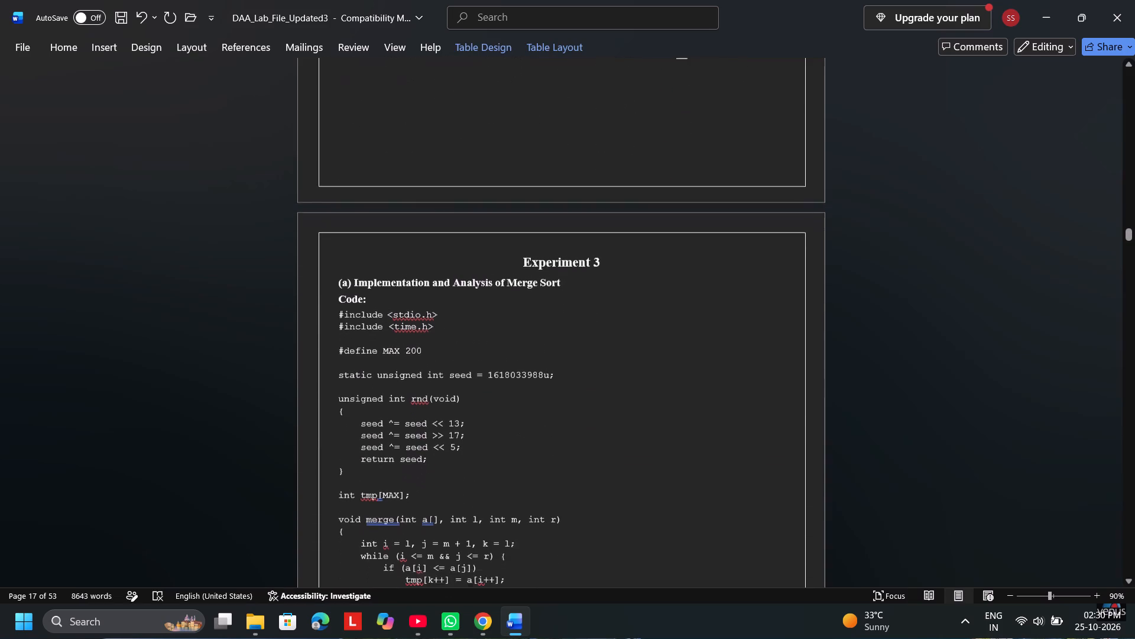
scroll(631, 519, down, 1)
click(337, 291)
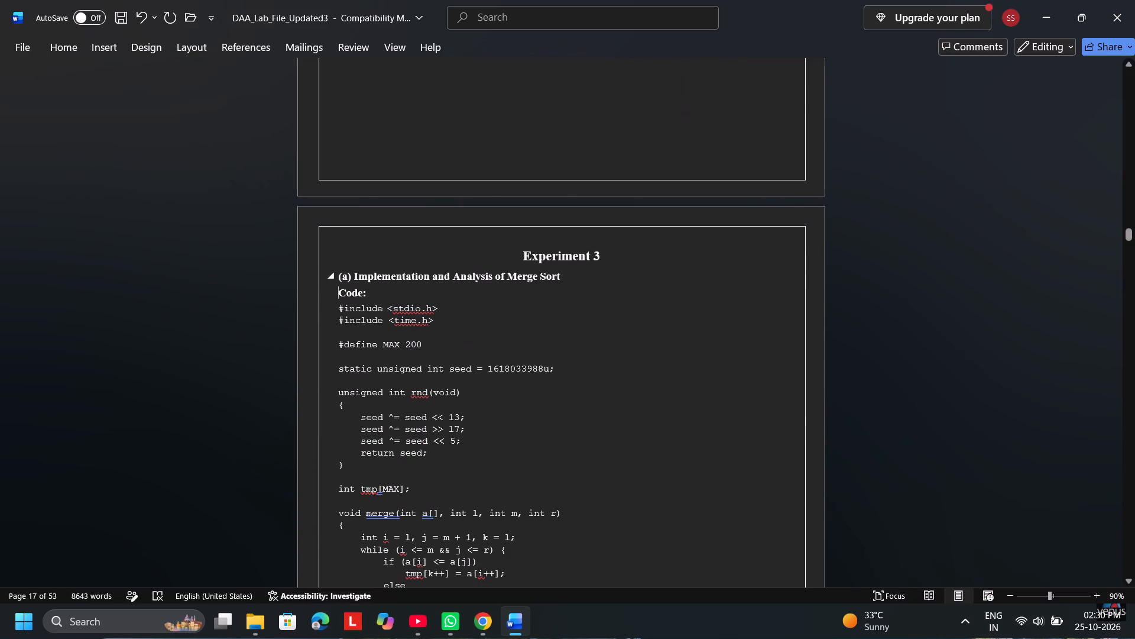
key(Return)
key(BackSpace)
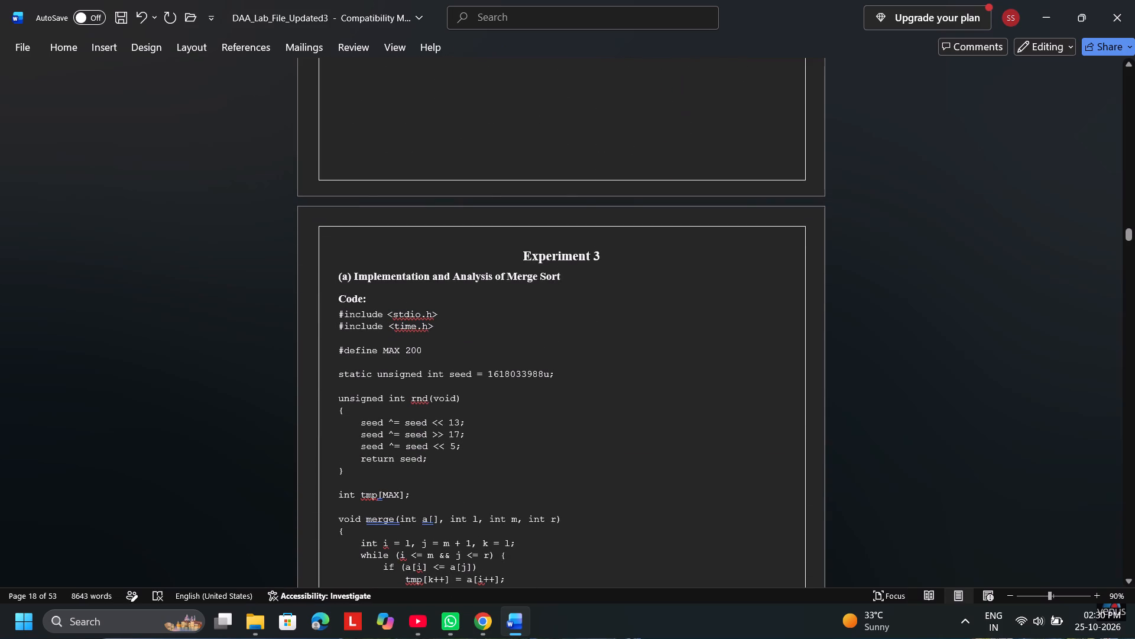
Insert a blank line above and below the "Analysis of Merge Sort (execution time)" output title.
scroll(650, 411, down, 1)
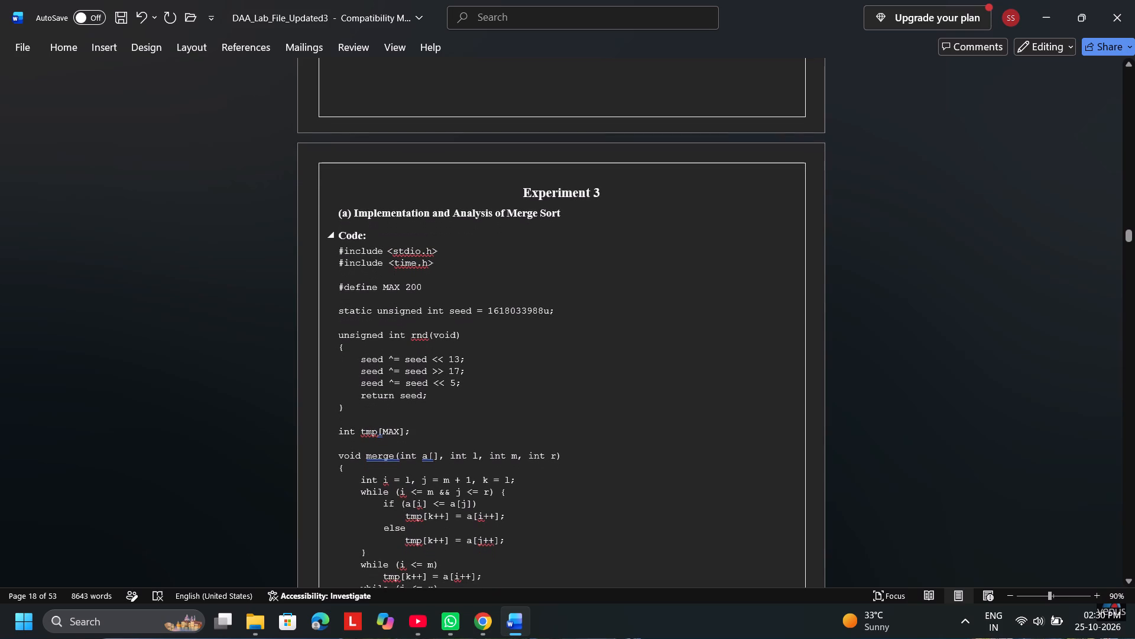
scroll(406, 241, down, 3)
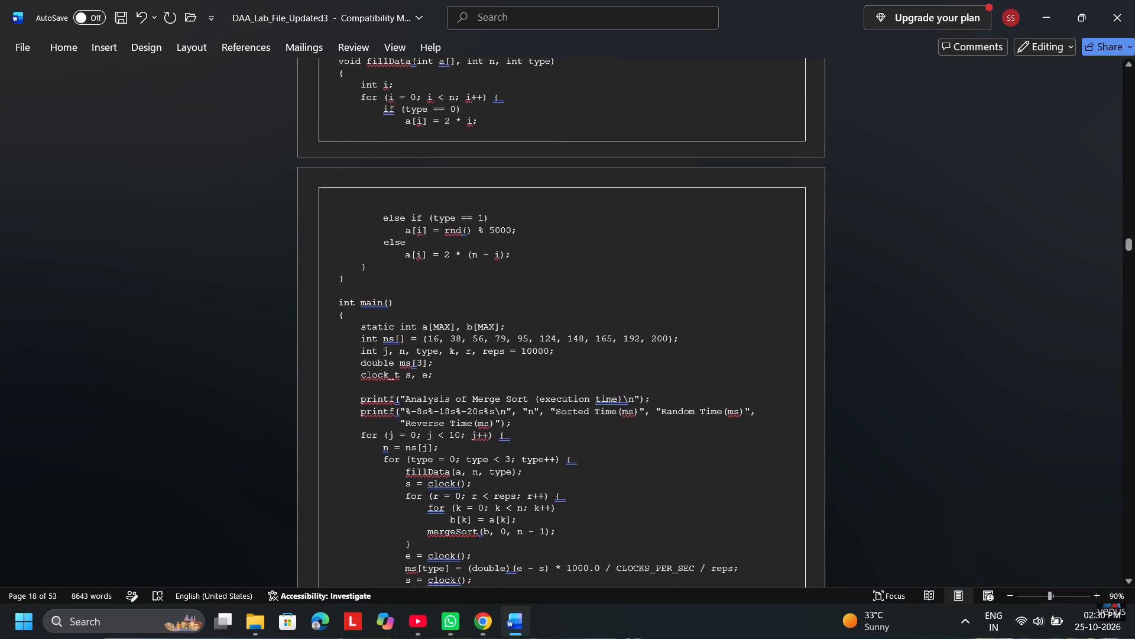
scroll(406, 241, down, 3)
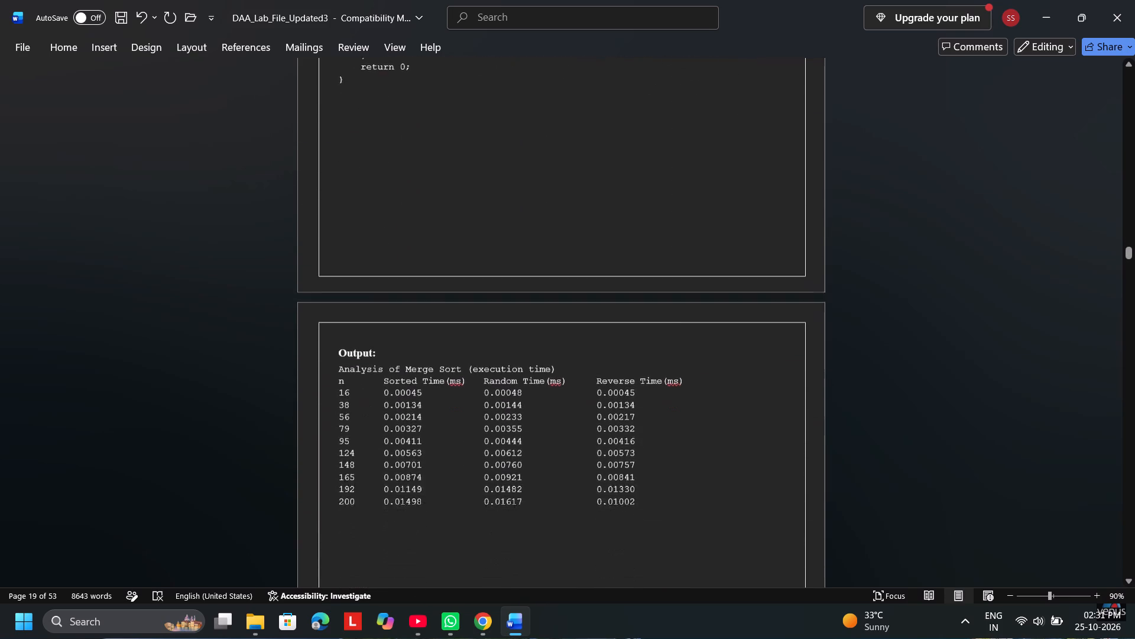
scroll(406, 241, down, 1)
click(387, 222)
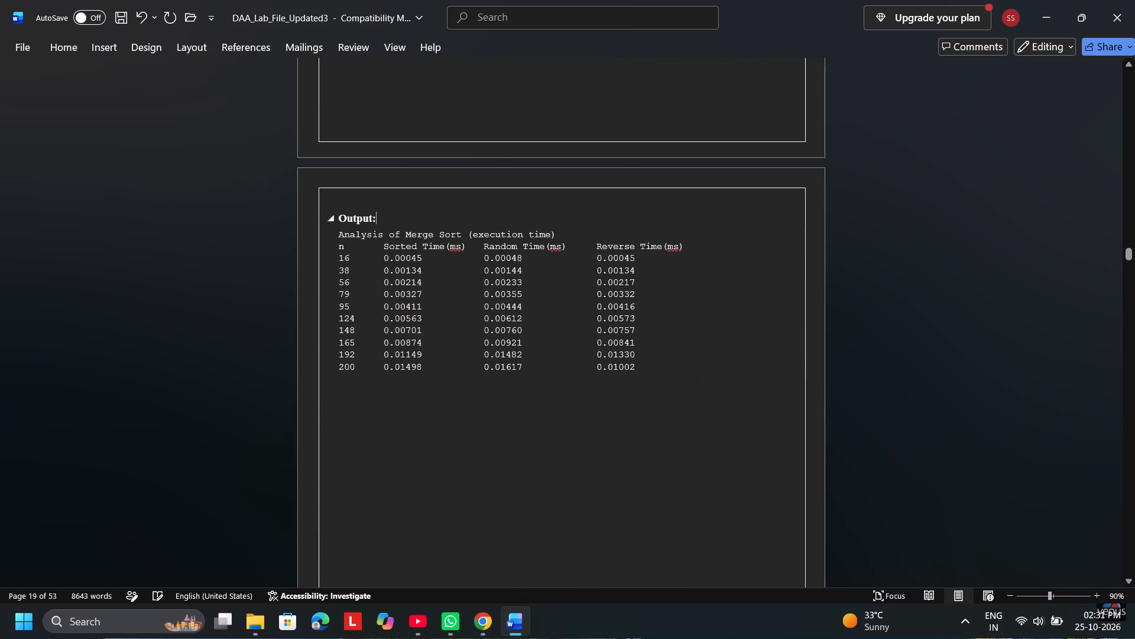
key(Return)
click(562, 254)
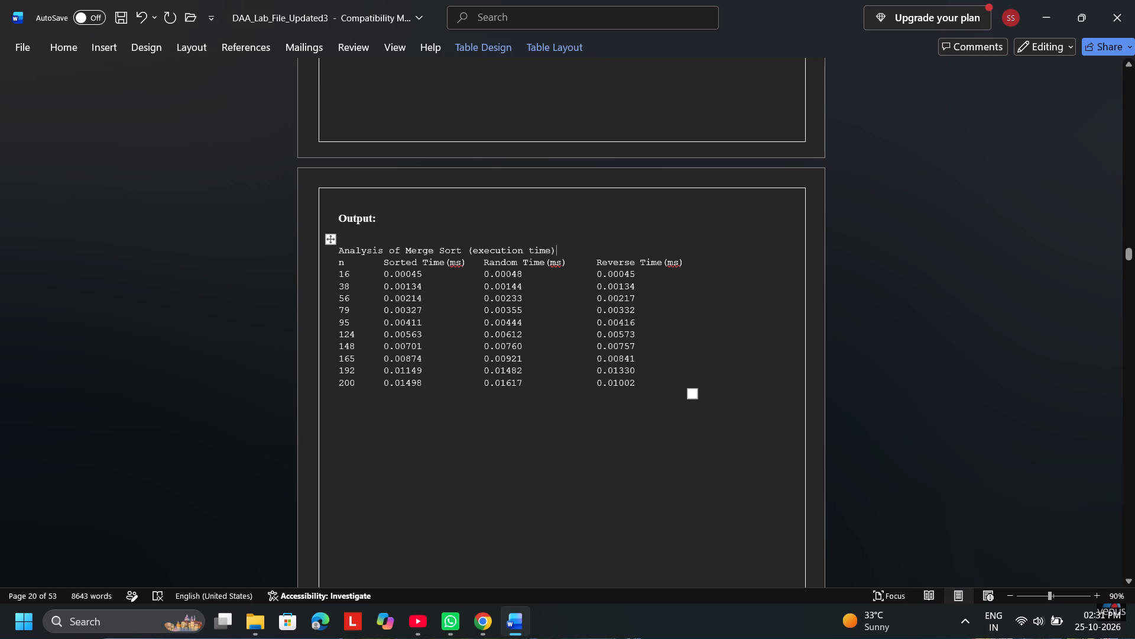
key(Return)
Set the "Analysis of Merge Sort (execution time)" title to font size 12.
drag(586, 246, 563, 257)
click(563, 257)
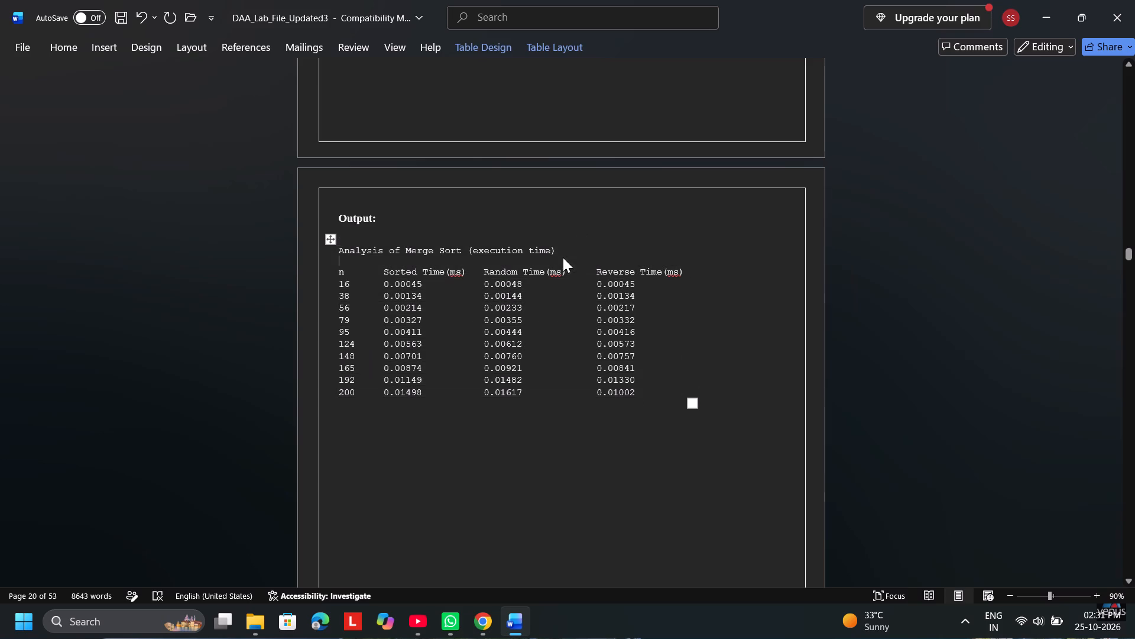
triple_click(558, 249)
double_click(558, 249)
click(558, 249)
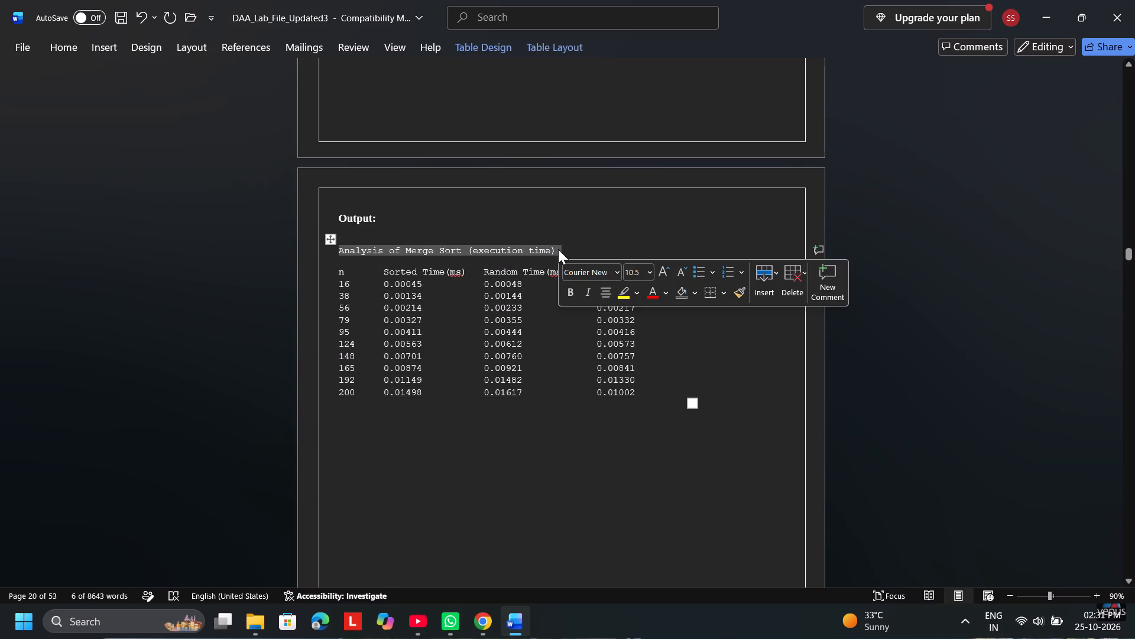
double_click(558, 249)
double_click(558, 249)
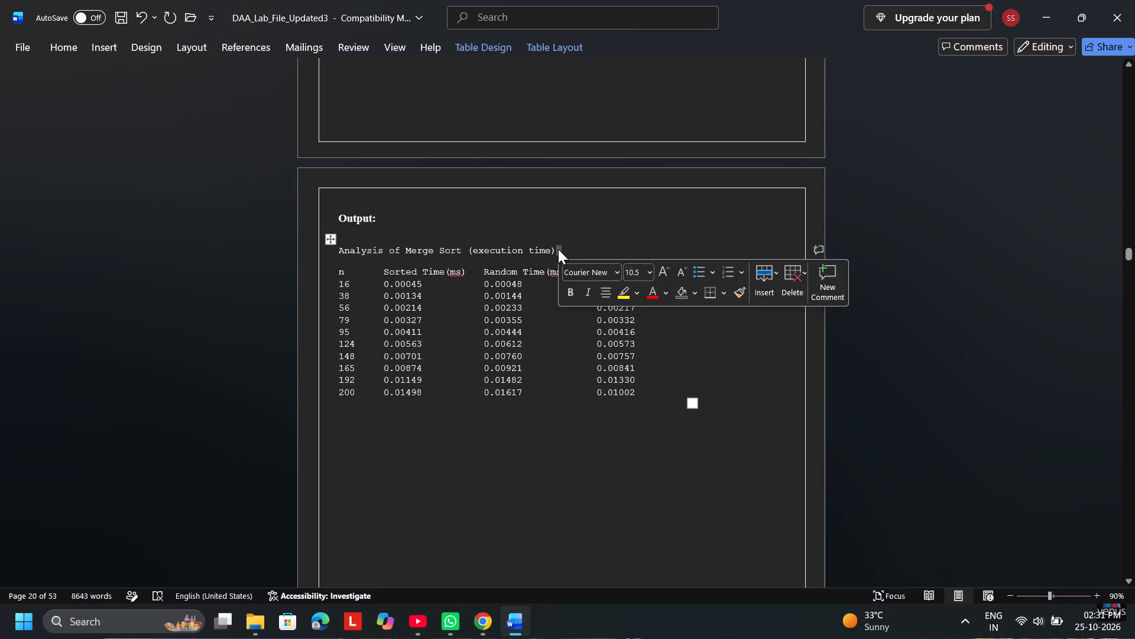
click(558, 249)
double_click(558, 249)
double_click(558, 249)
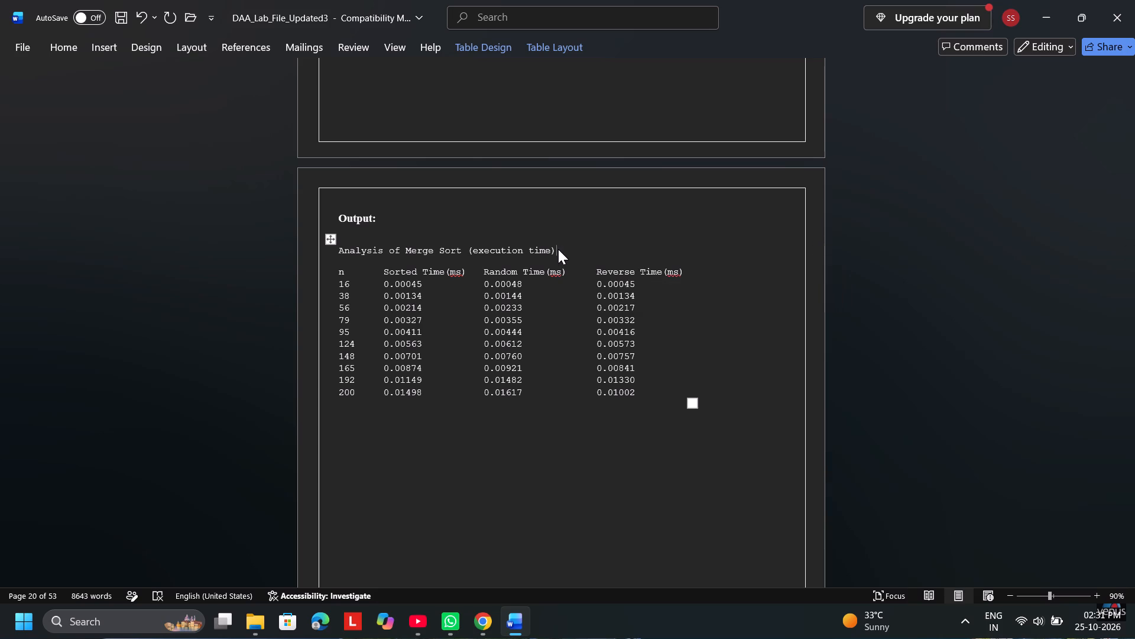
click(556, 247)
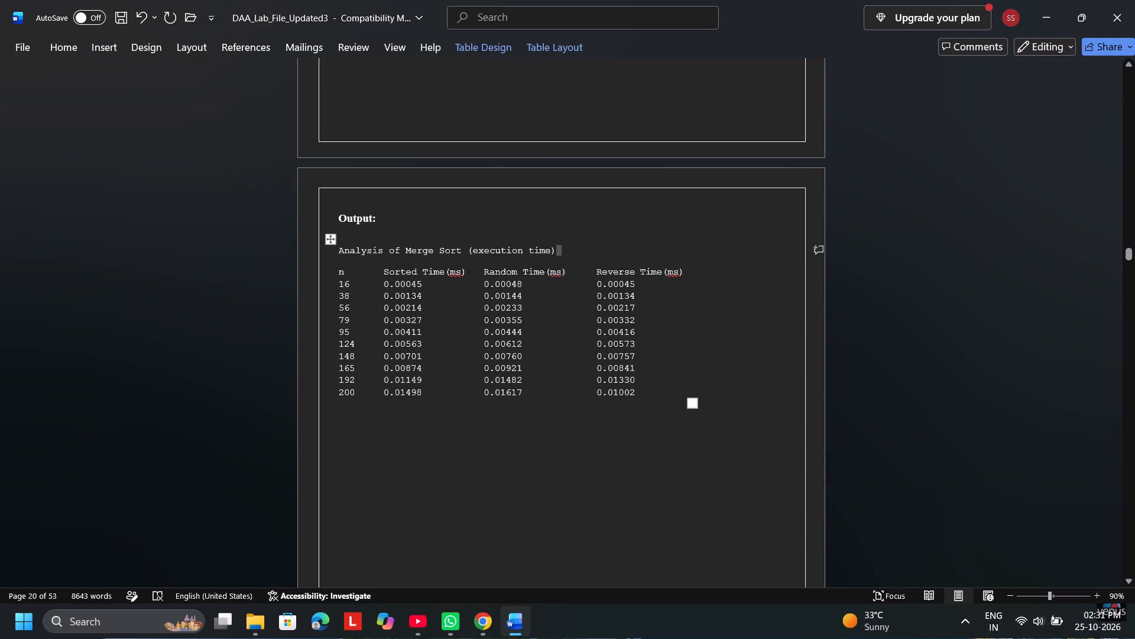
triple_click(556, 247)
click(556, 247)
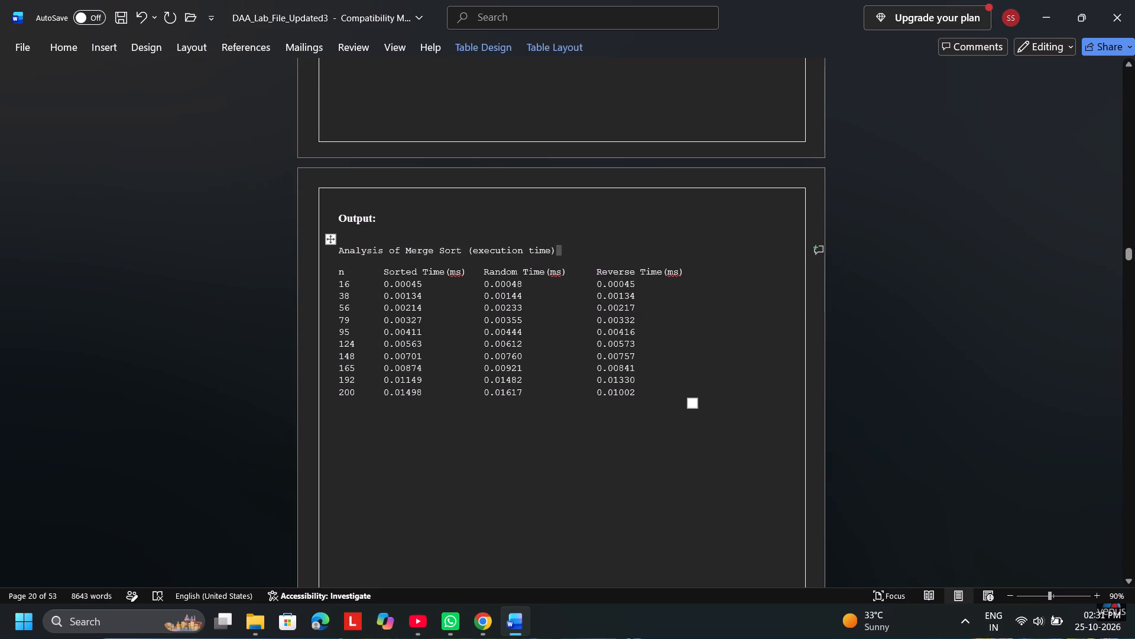
double_click(556, 247)
click(556, 247)
double_click(556, 247)
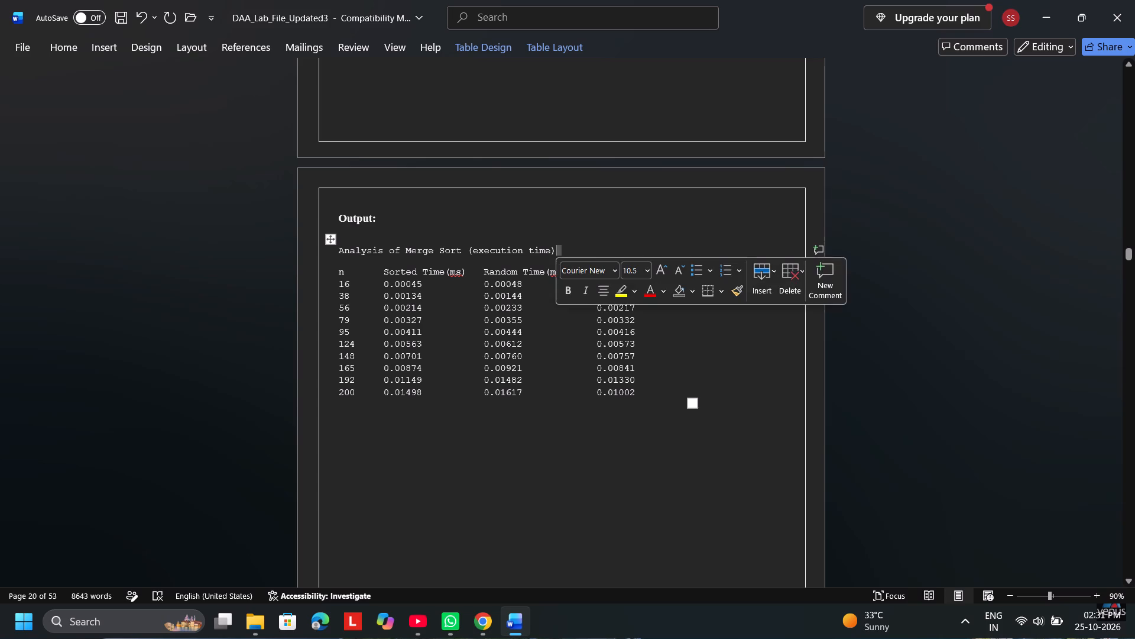
drag(556, 247, 339, 237)
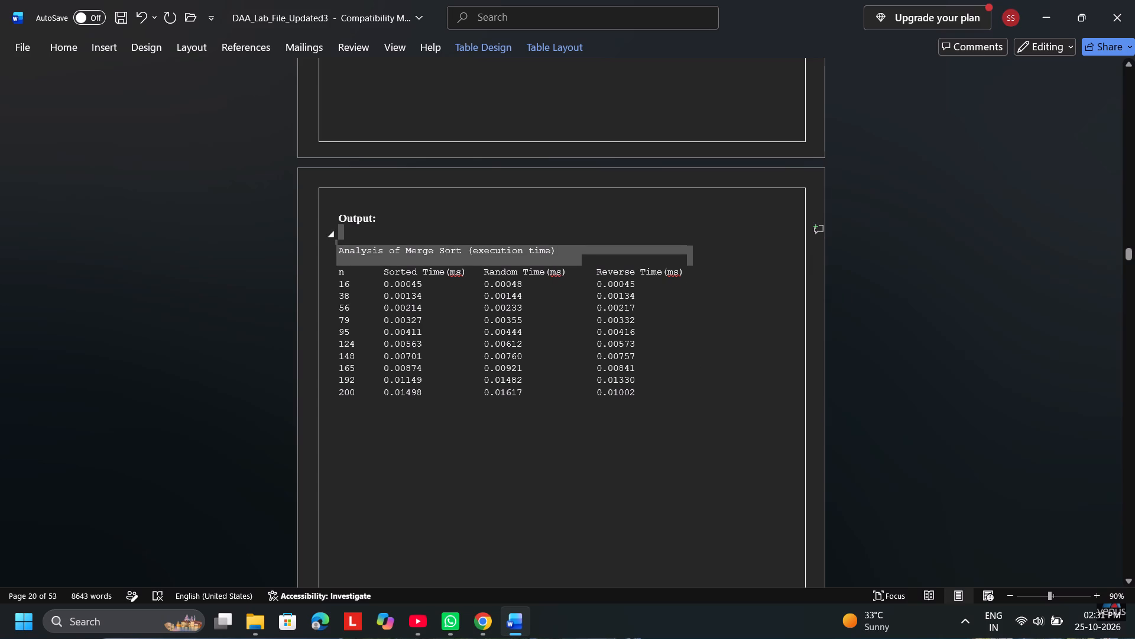
drag(339, 237, 338, 249)
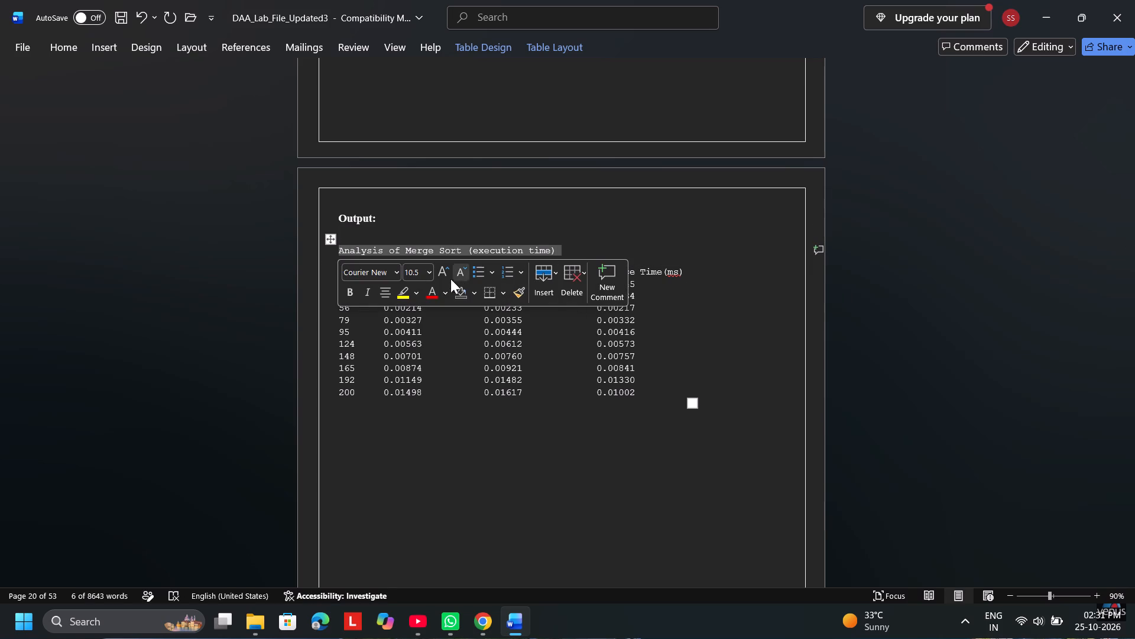
click(430, 272)
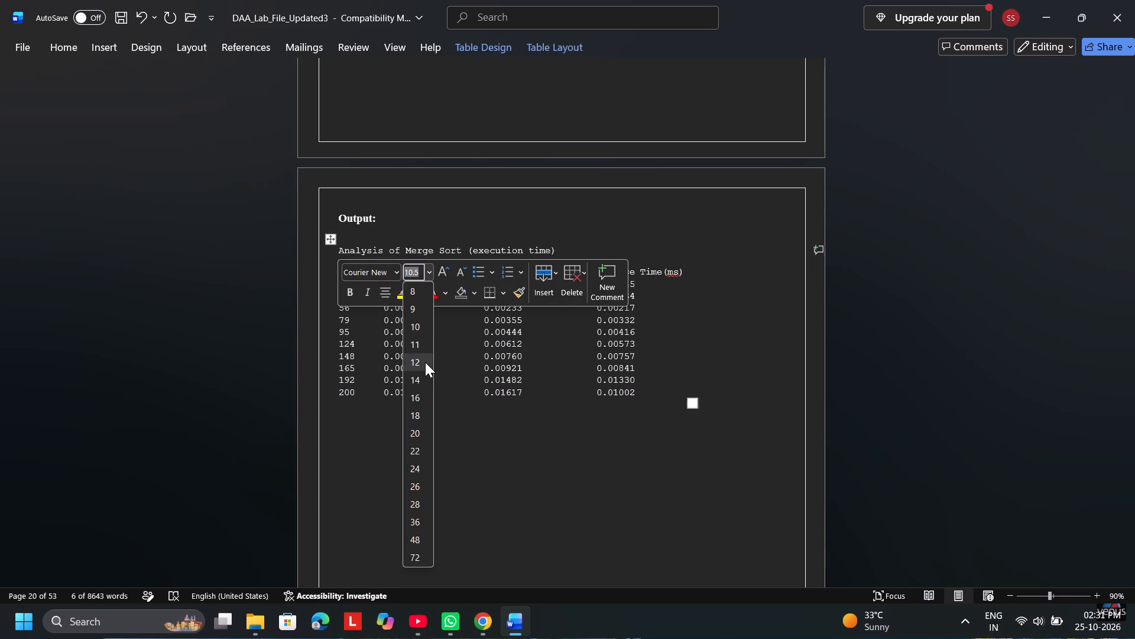
click(425, 362)
click(614, 247)
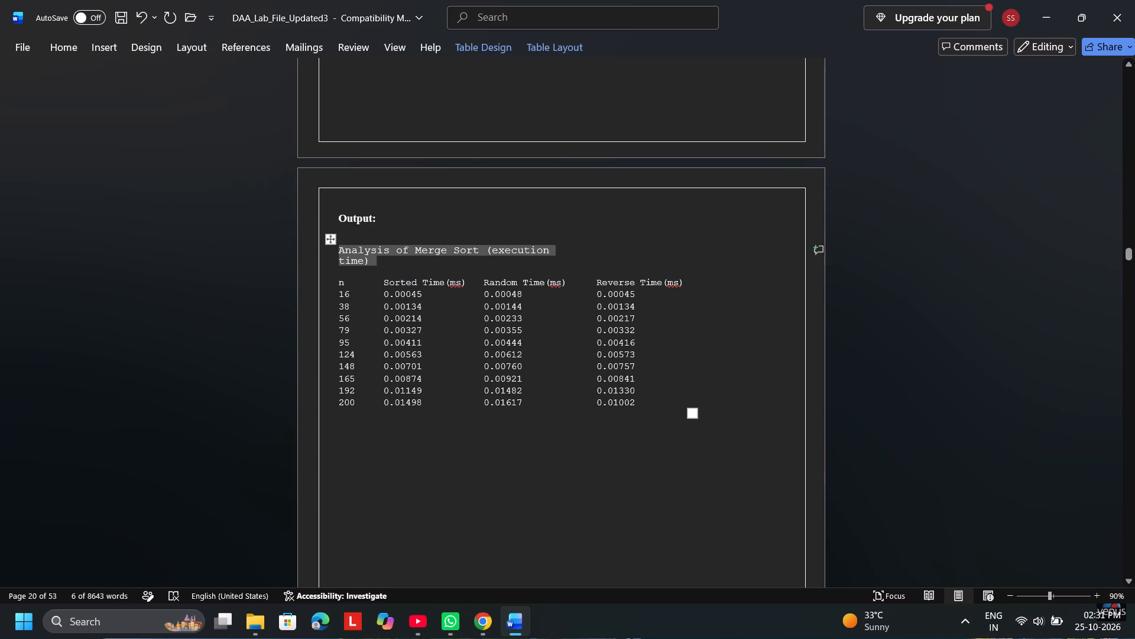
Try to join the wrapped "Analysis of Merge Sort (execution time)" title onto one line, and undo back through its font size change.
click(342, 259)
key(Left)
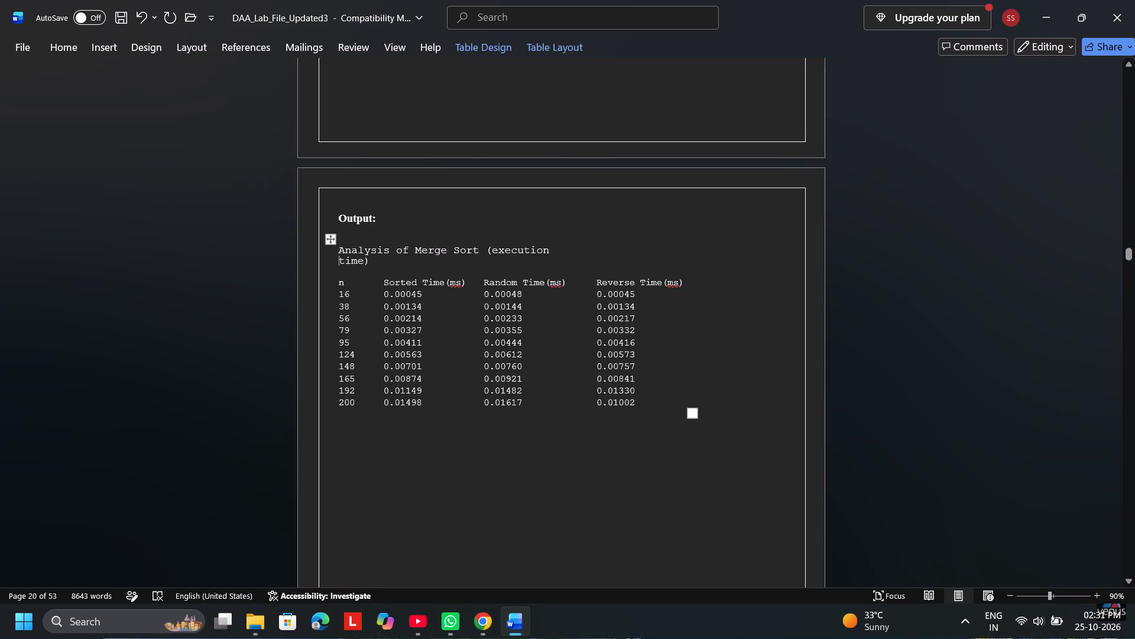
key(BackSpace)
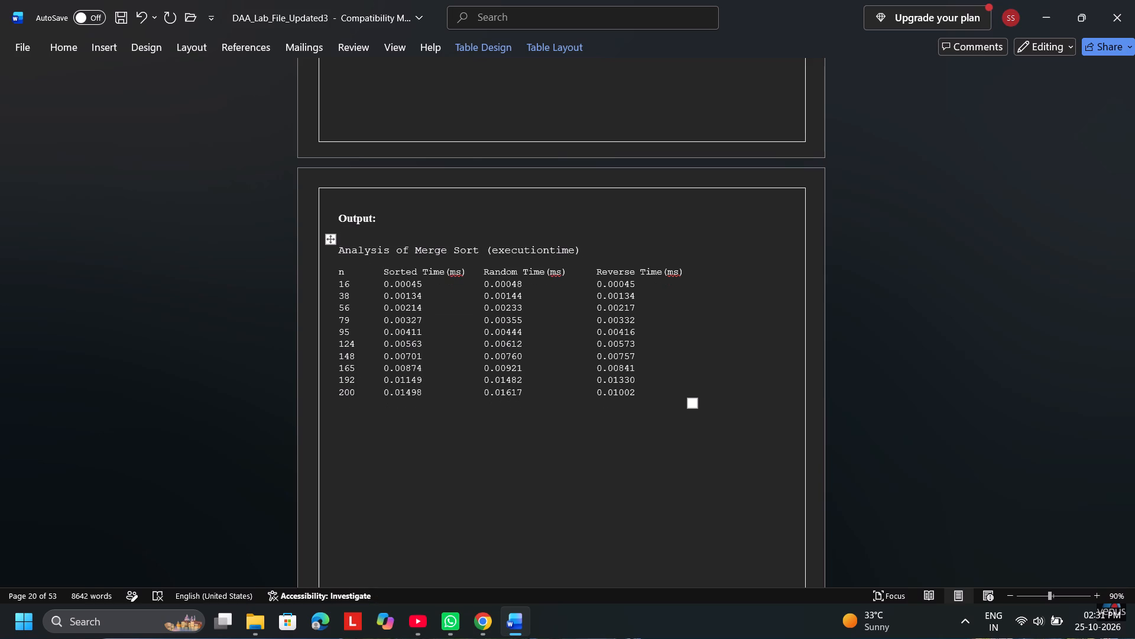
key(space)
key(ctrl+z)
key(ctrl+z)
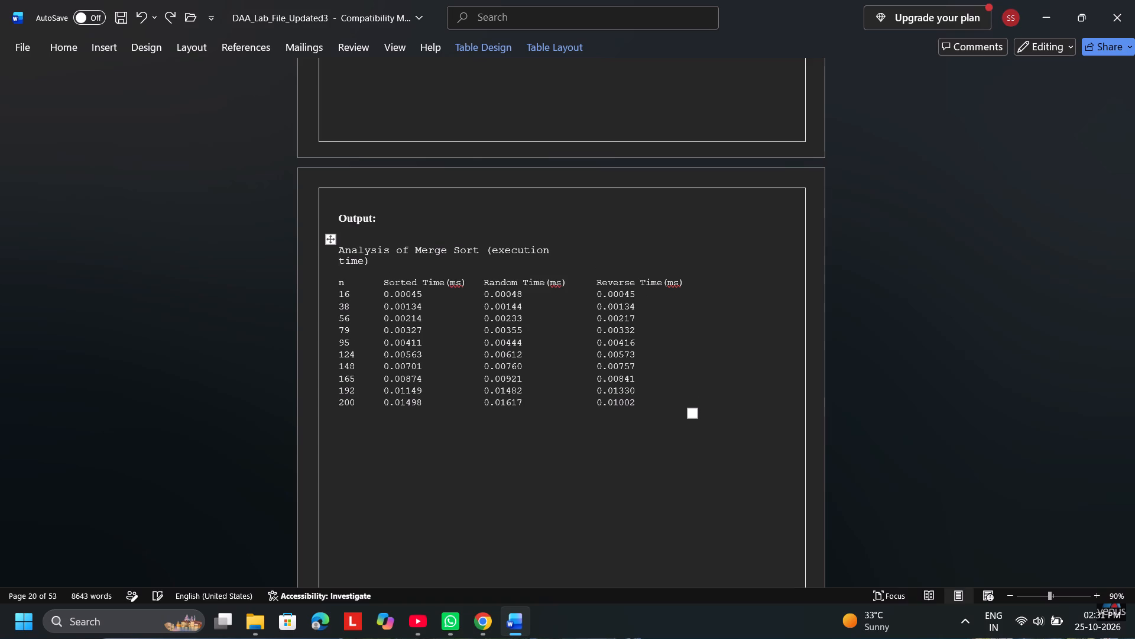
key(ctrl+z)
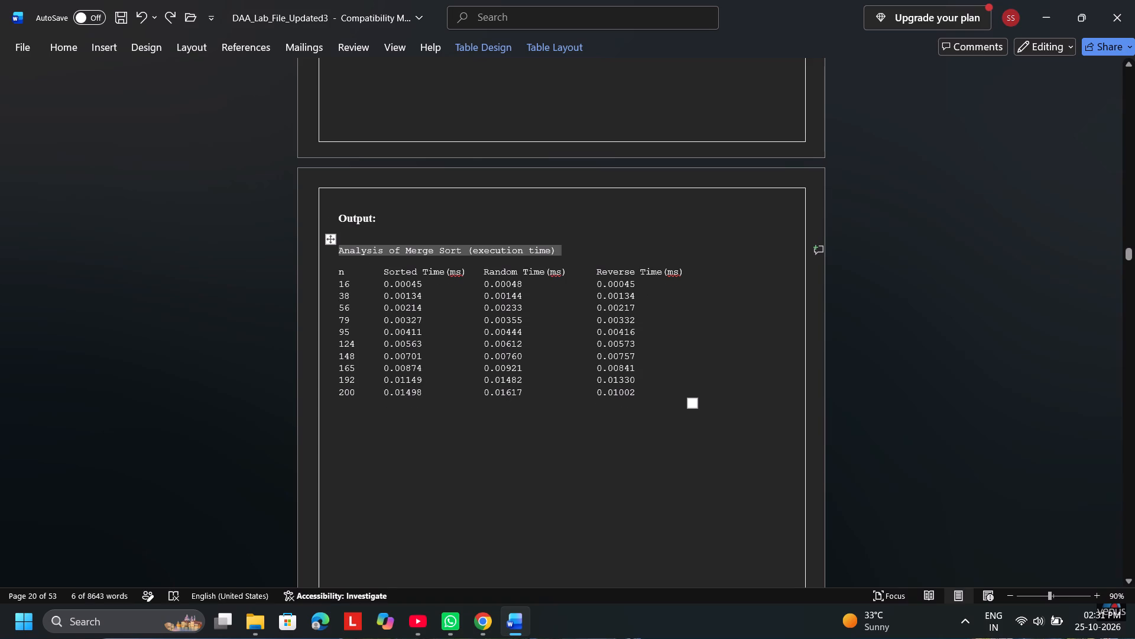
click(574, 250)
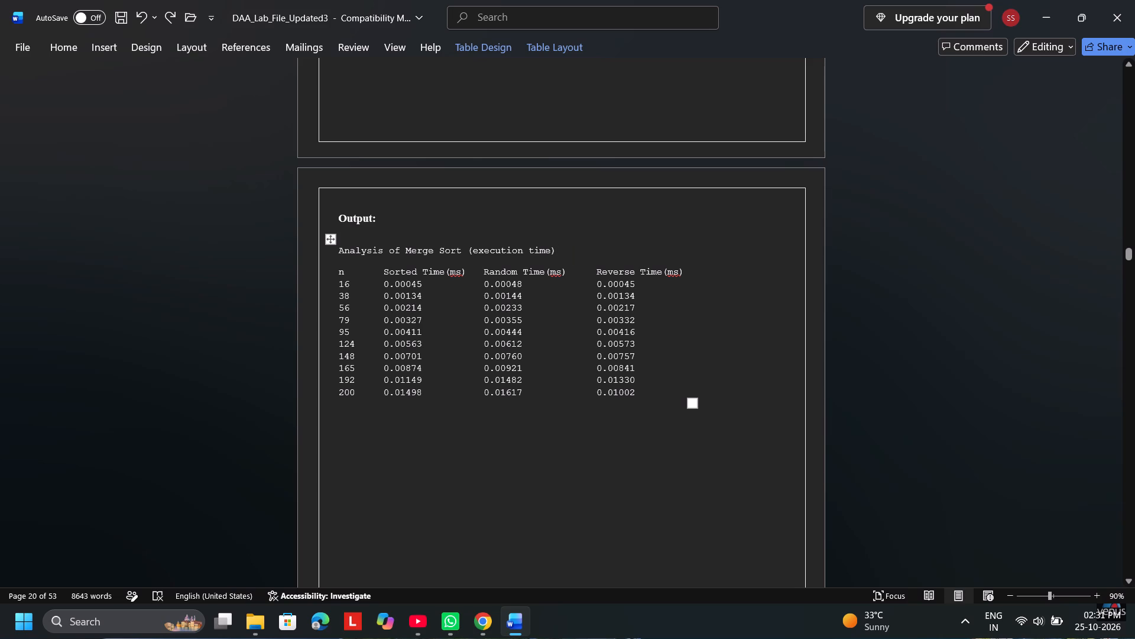
Set the "Analysis of Merge Sort (execution time)" title to font size 11.
drag(340, 250, 514, 260)
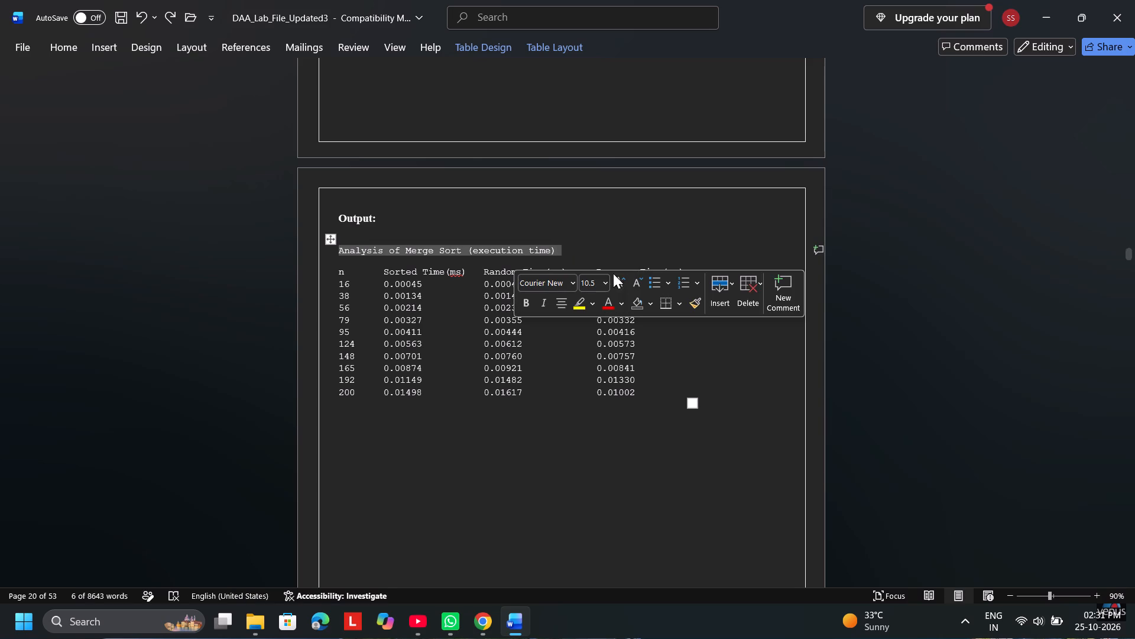
click(602, 282)
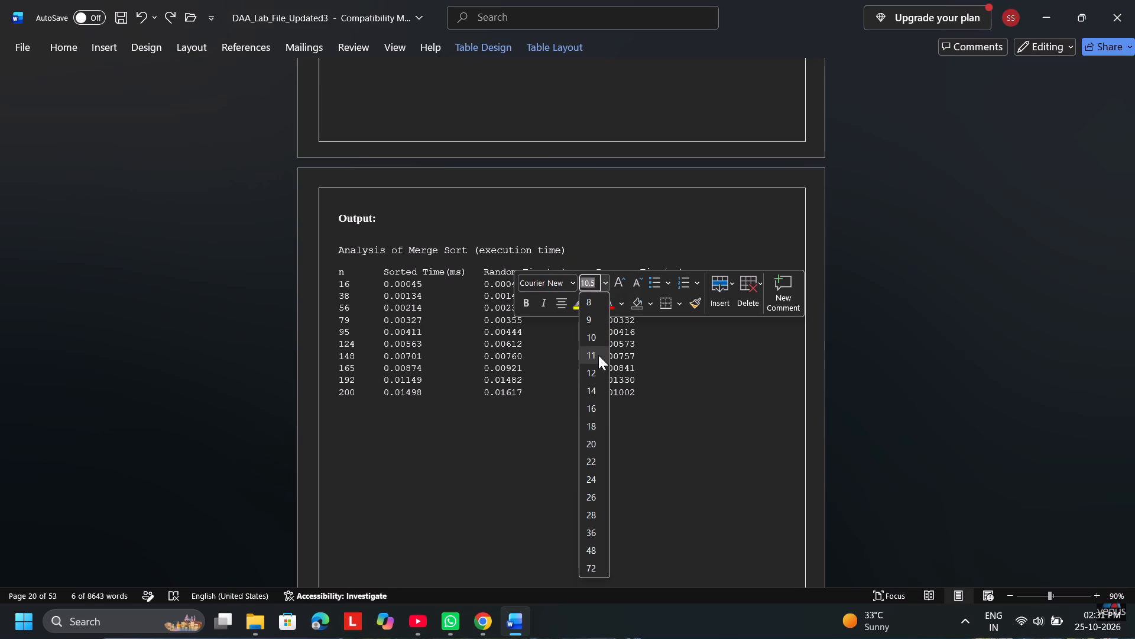
click(598, 355)
click(602, 254)
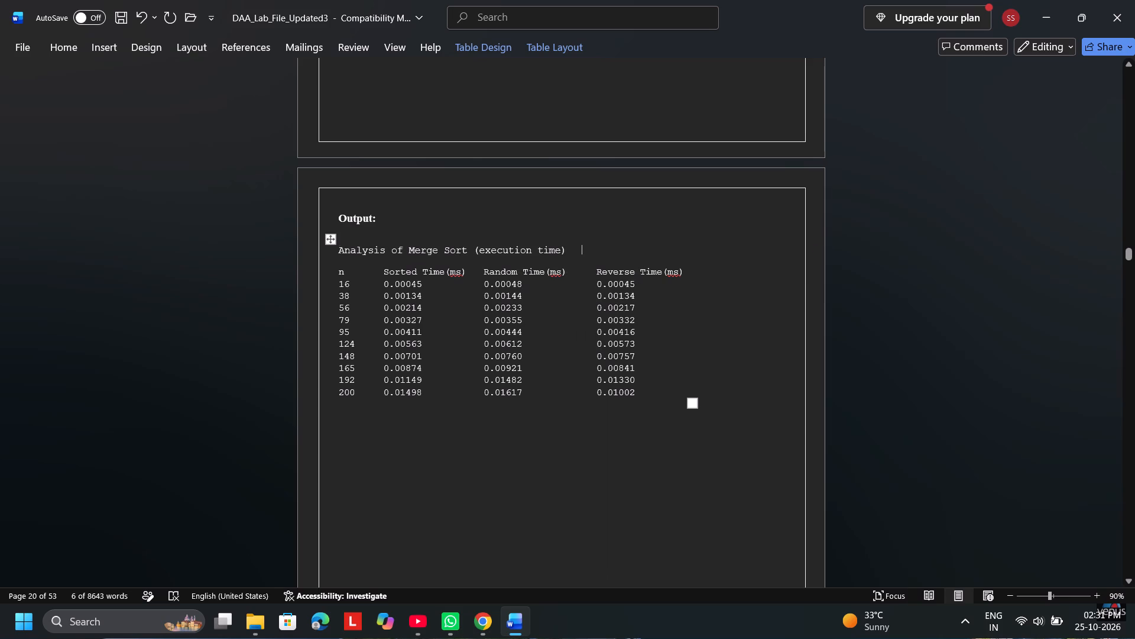
Adjust the spacing between the "(b) Implementation and Analysis of Quick Sort" heading and "Code:" by adding and removing a line break.
scroll(602, 254, down, 2)
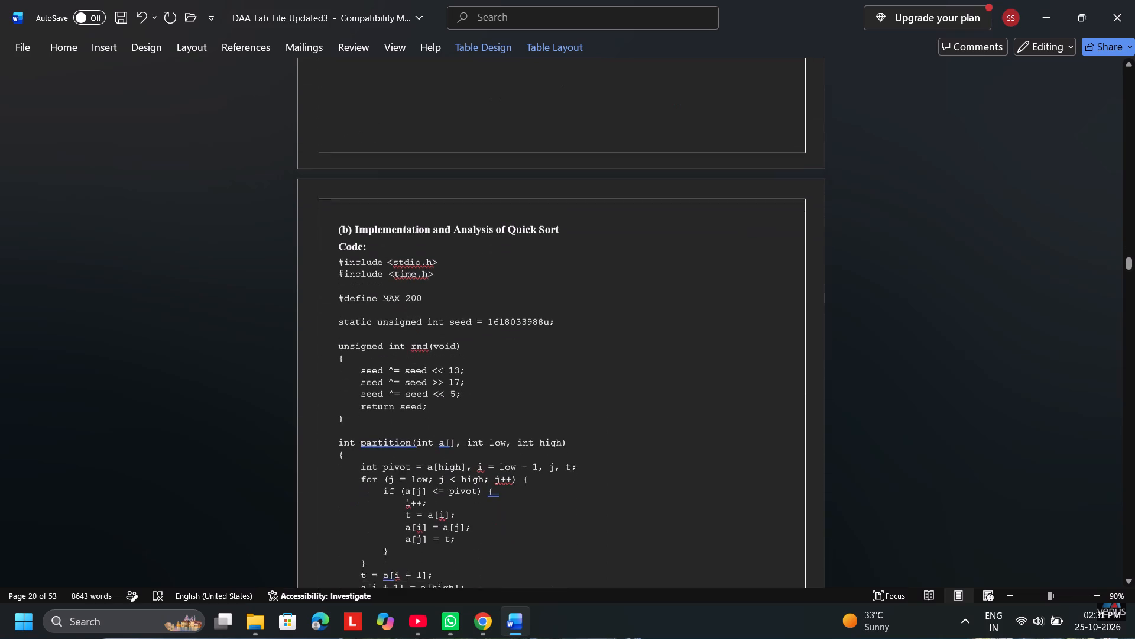
scroll(602, 254, down, 1)
click(341, 234)
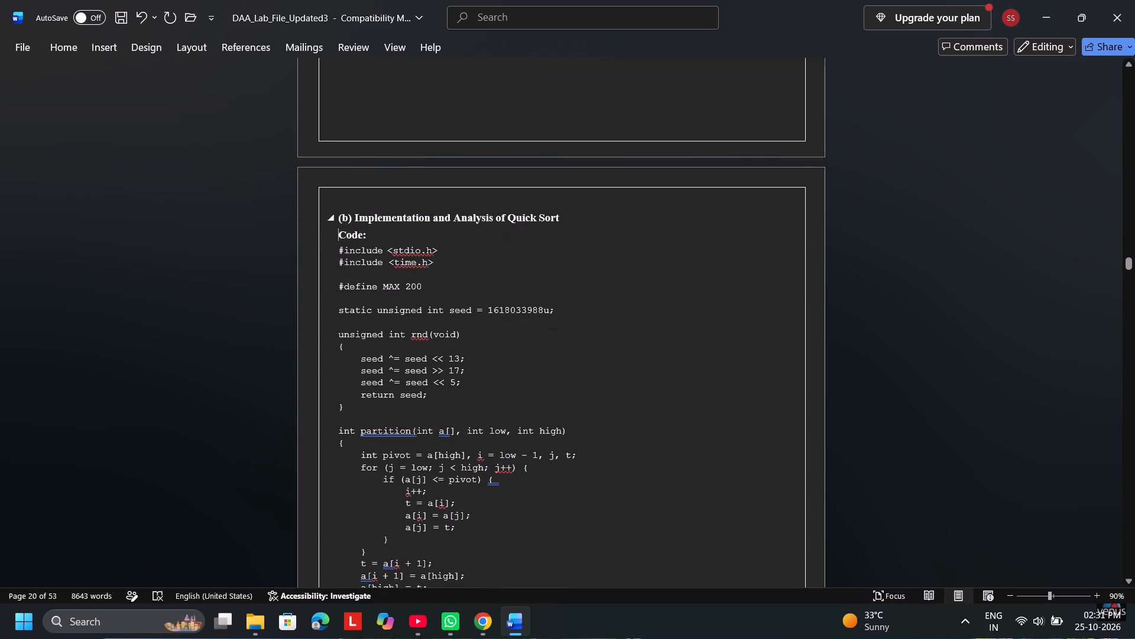
key(Return)
key(BackSpace)
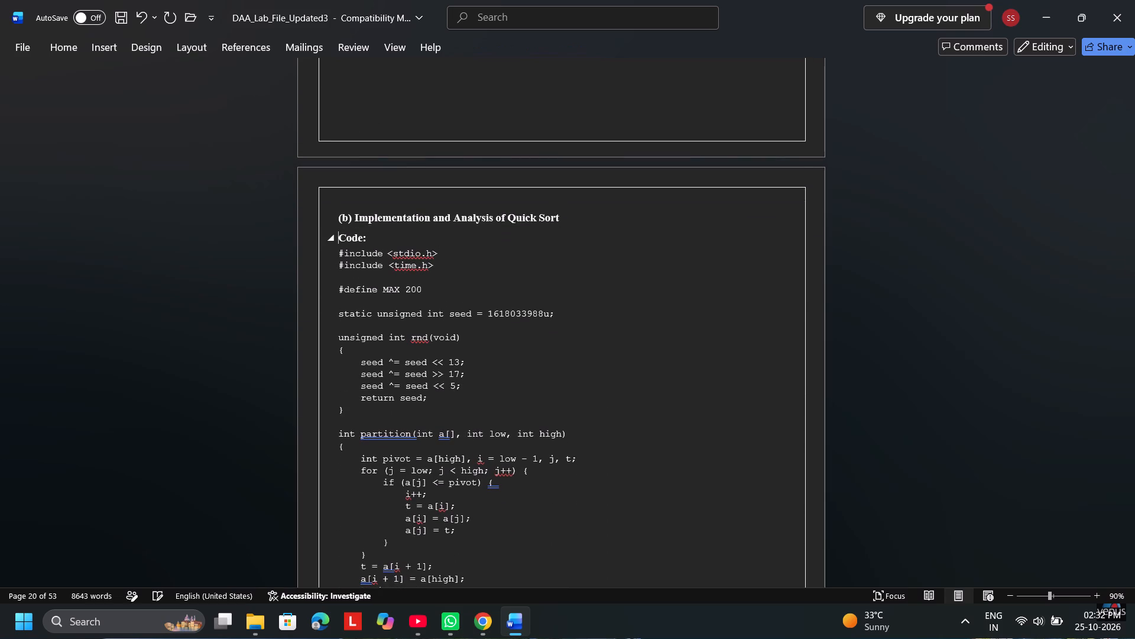
Insert a blank line above and below both Quick Sort output titles, "Average case (random input)" and "Worst case (already sorted input)".
scroll(592, 392, down, 4)
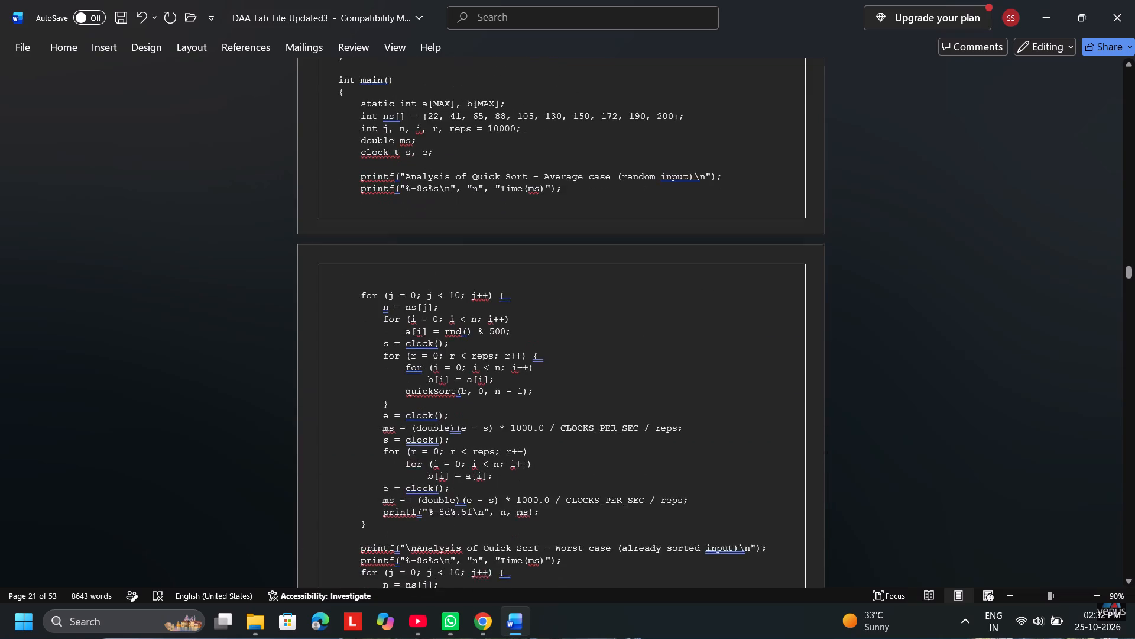
scroll(592, 392, down, 4)
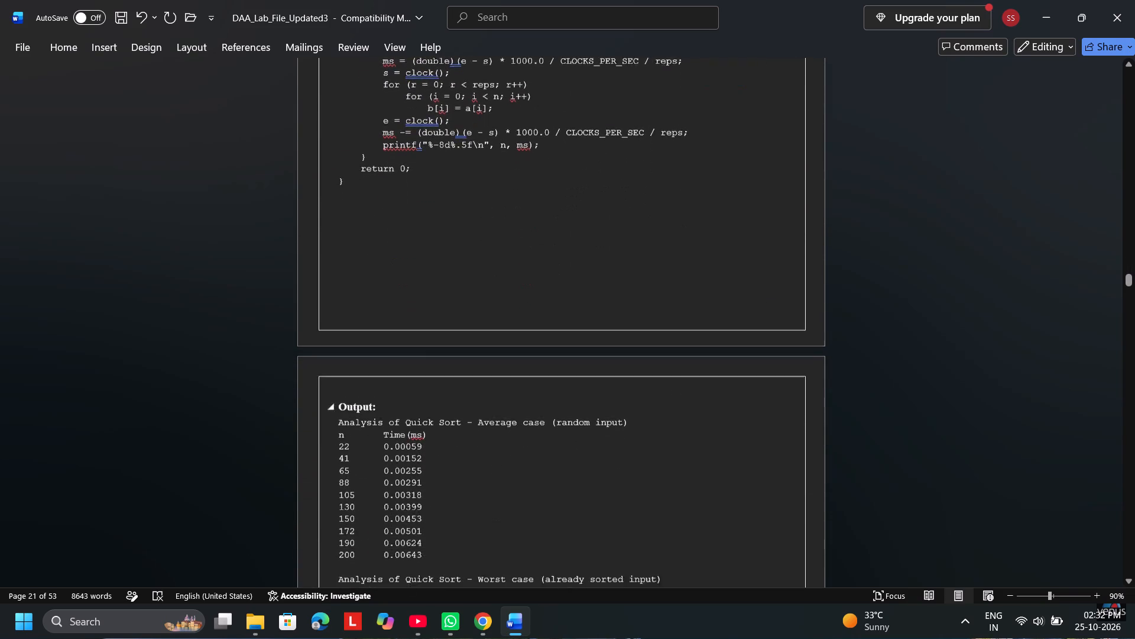
scroll(592, 392, down, 1)
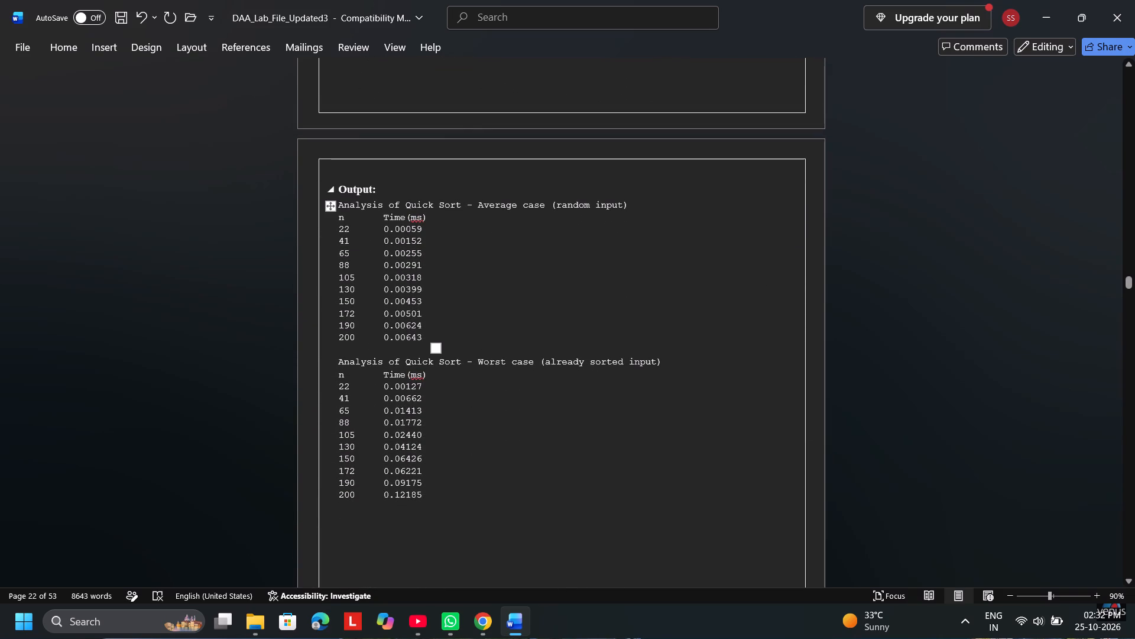
click(380, 184)
key(Return)
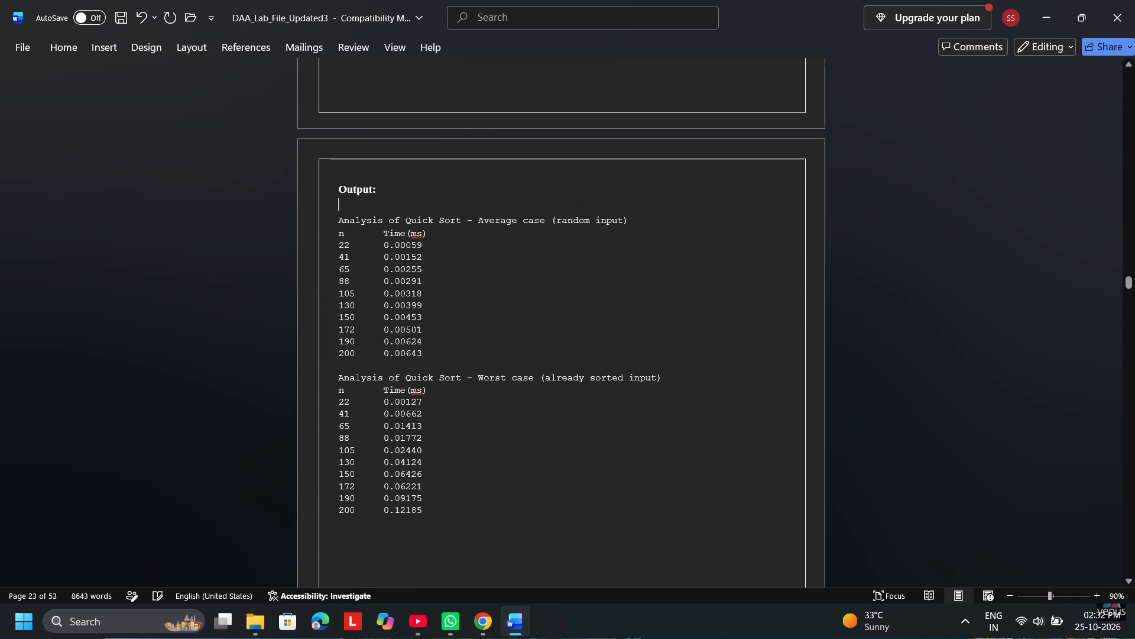
click(643, 216)
key(Return)
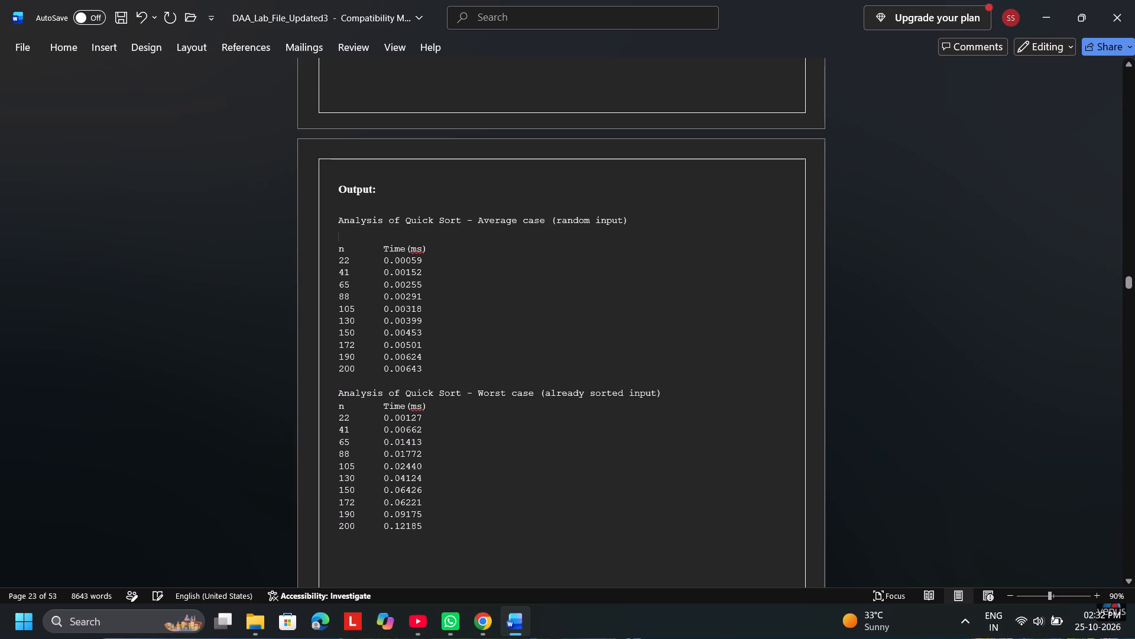
click(478, 381)
key(Return)
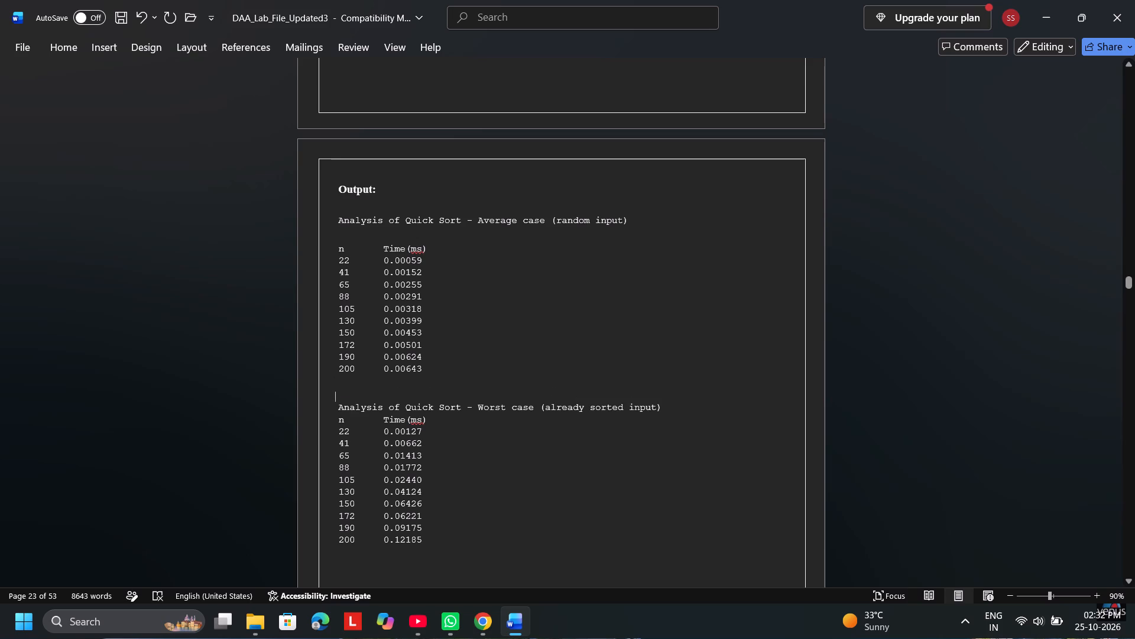
click(669, 408)
key(Return)
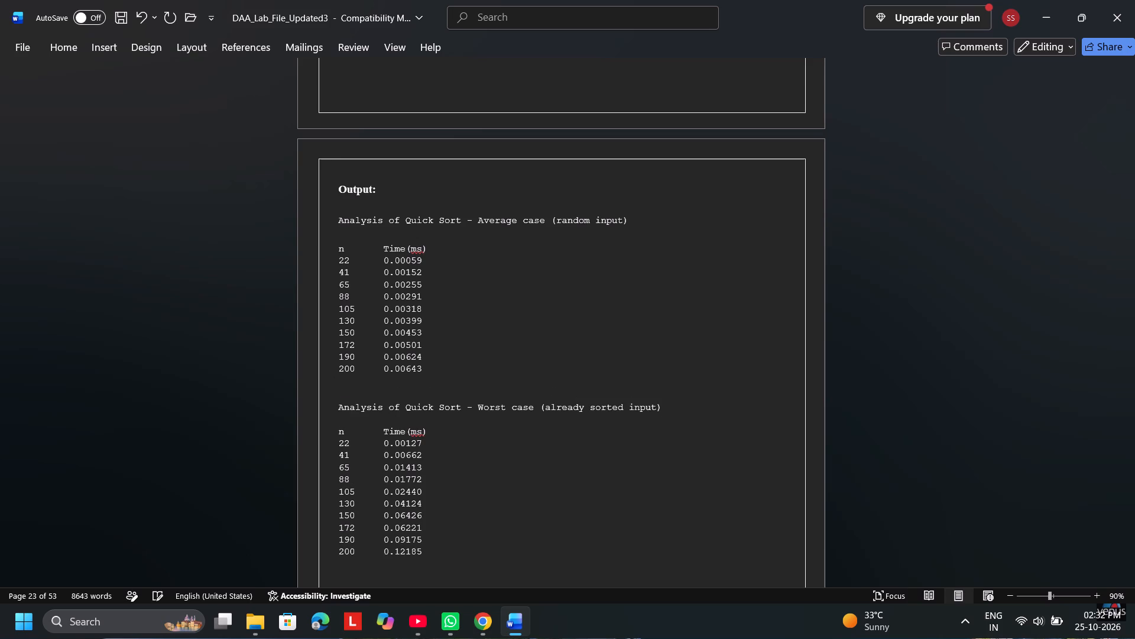
Set the average-case and worst-case Quick Sort output titles to font size 12.
triple_click(628, 218)
click(742, 169)
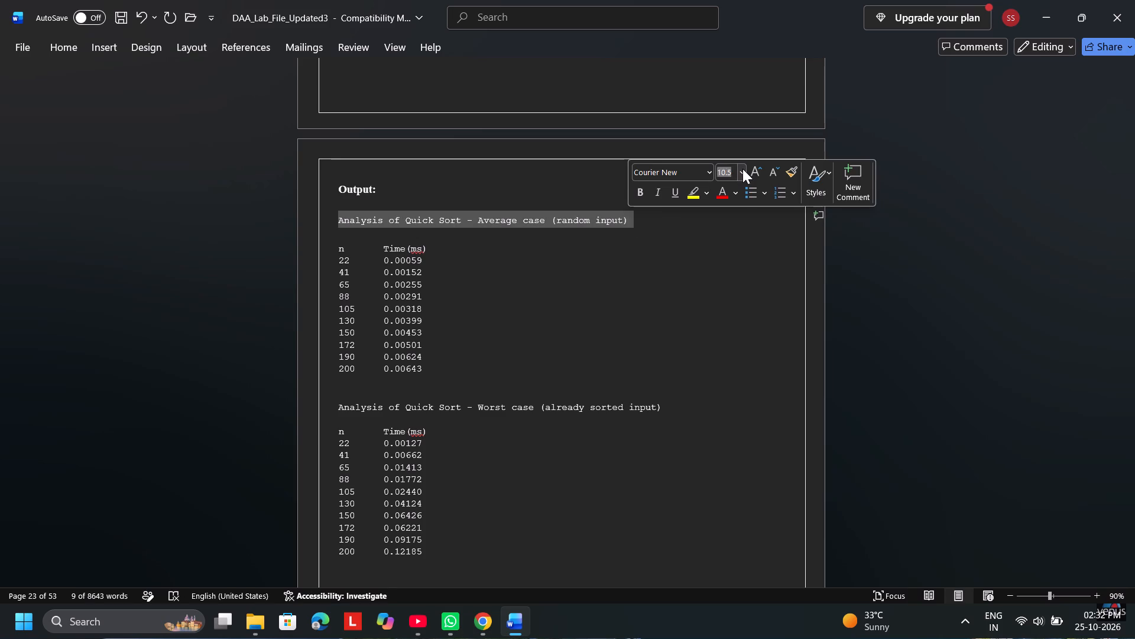
click(732, 257)
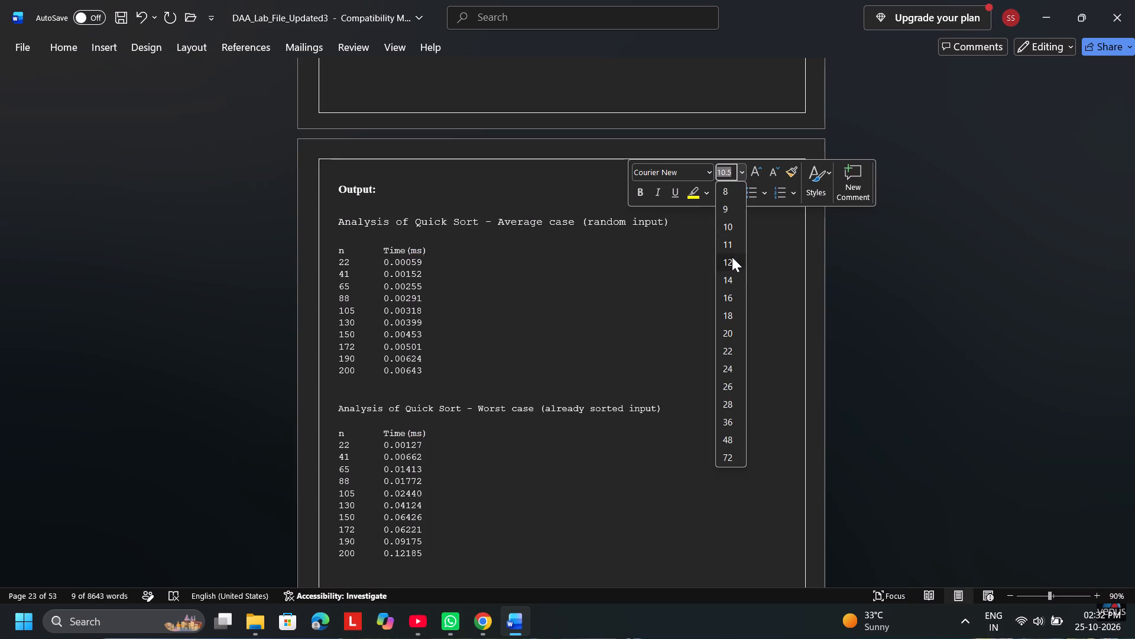
triple_click(674, 407)
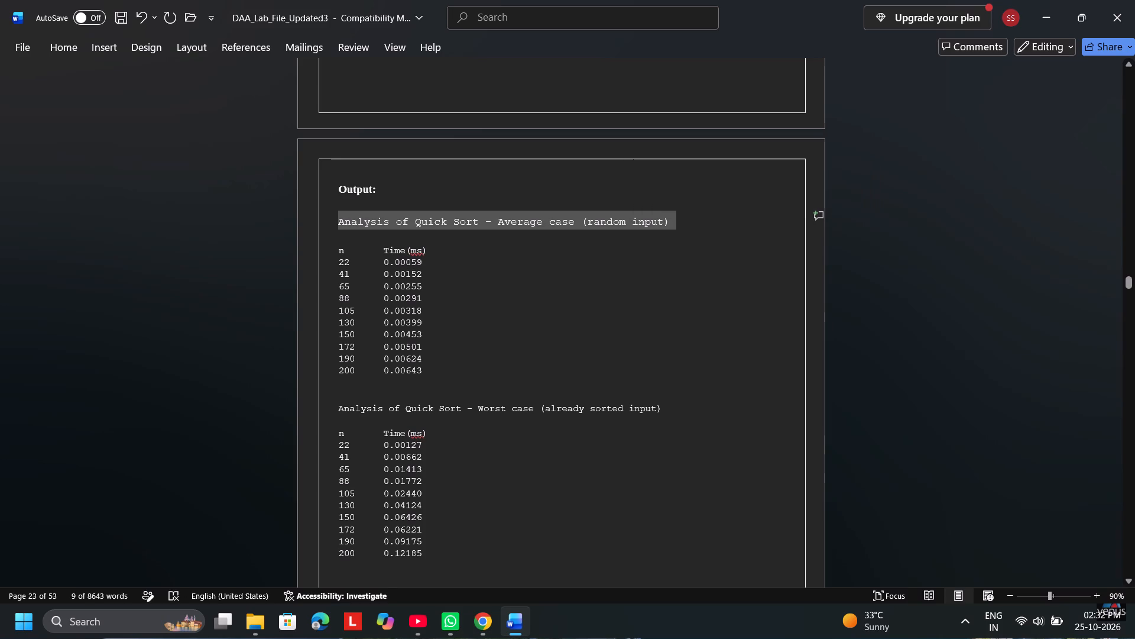
double_click(674, 407)
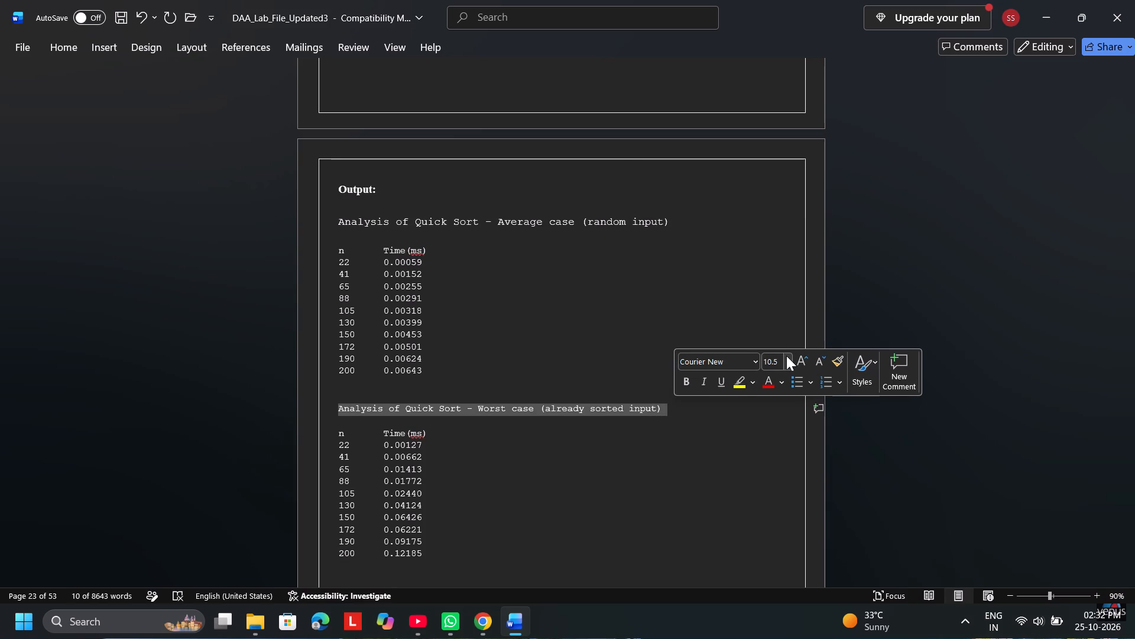
click(787, 358)
click(765, 152)
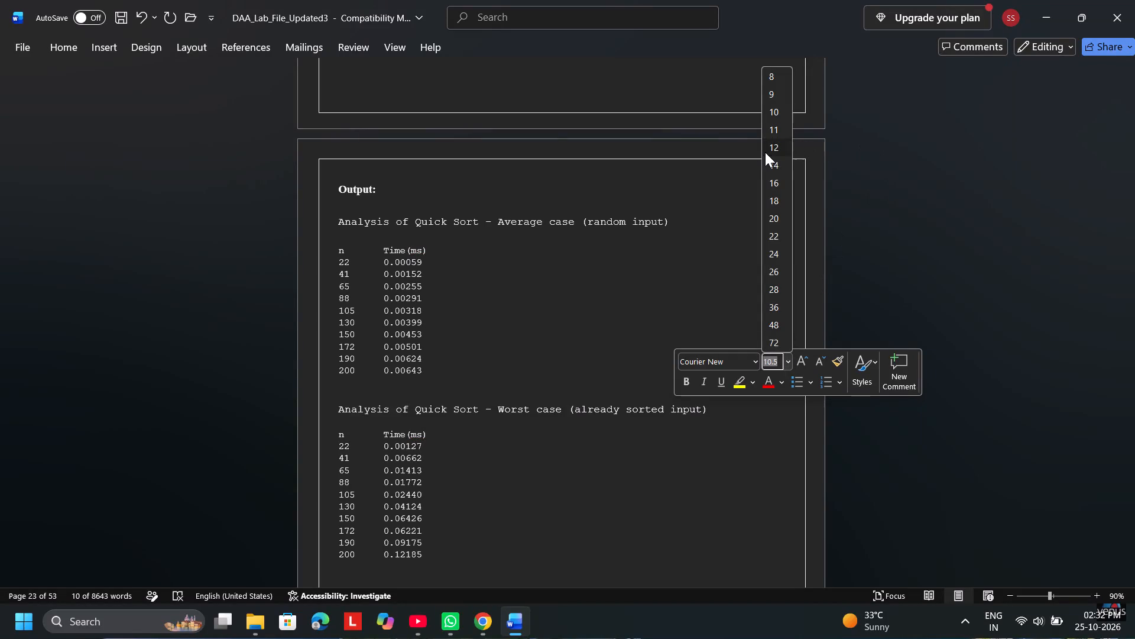
click(613, 272)
Adjust the spacing between Experiment 4's "(a) Implementation and Analysis of Heap Sort" heading and "Code:" by adding and removing a line break.
scroll(613, 272, down, 2)
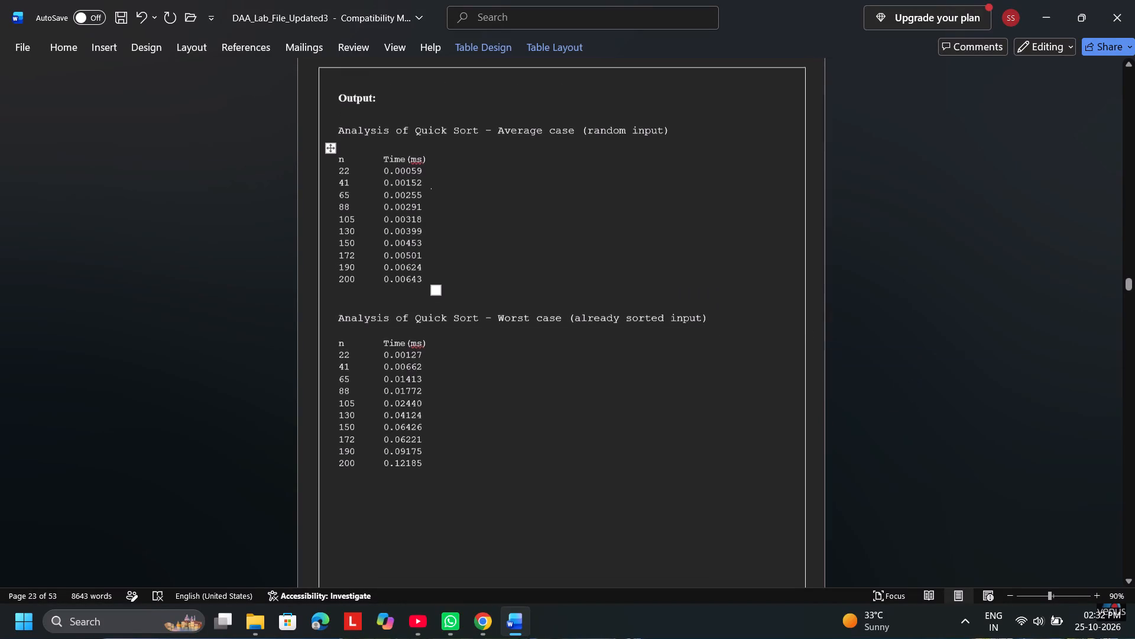
scroll(613, 272, down, 2)
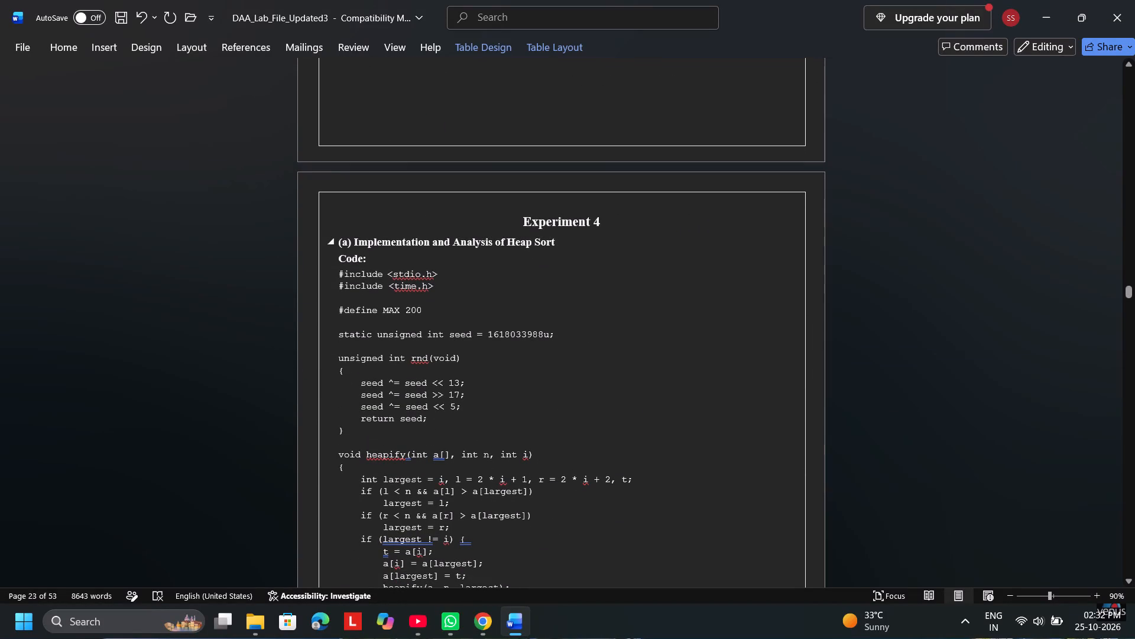
click(339, 256)
key(Return)
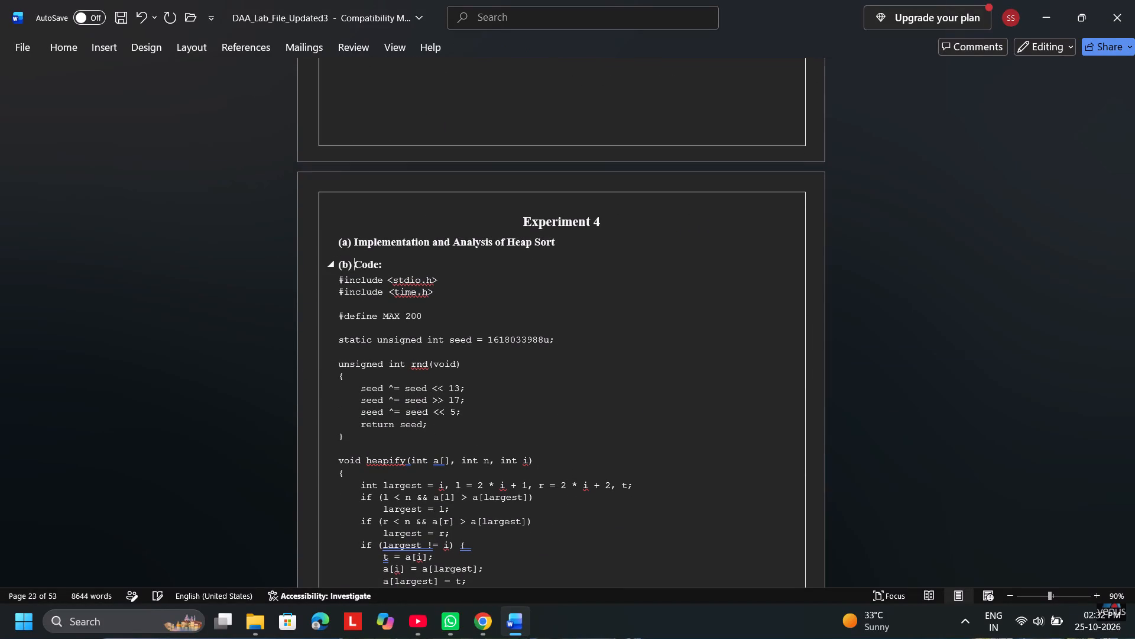
key(BackSpace)
Insert a blank line between the end of the Heap Sort code and its "Output:" heading.
scroll(568, 318, down, 1)
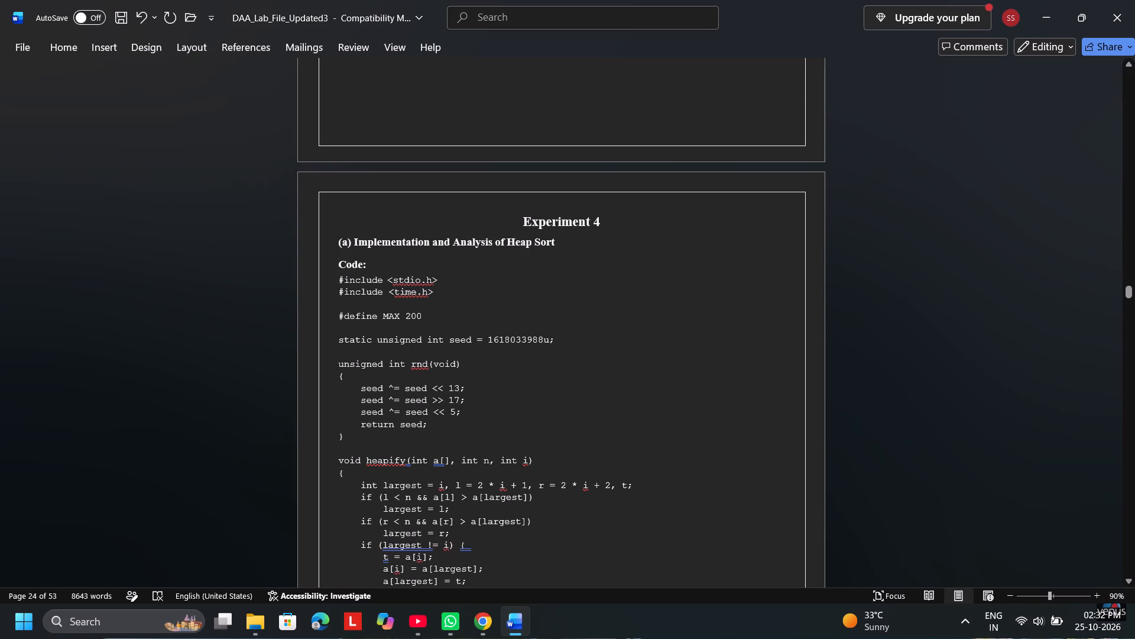
scroll(568, 318, down, 4)
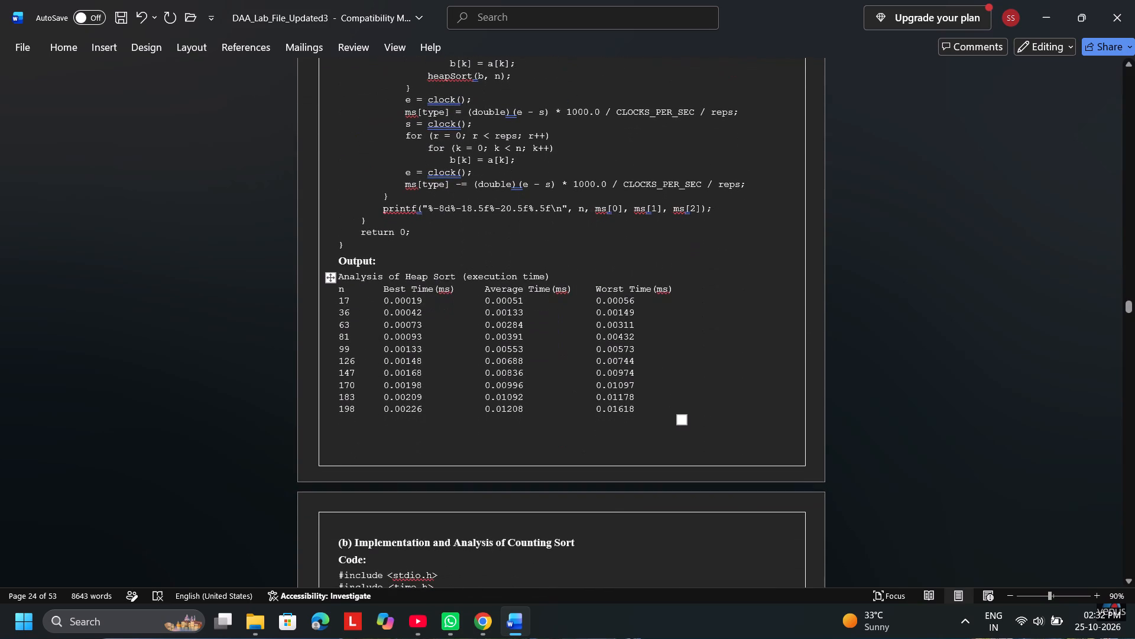
click(360, 245)
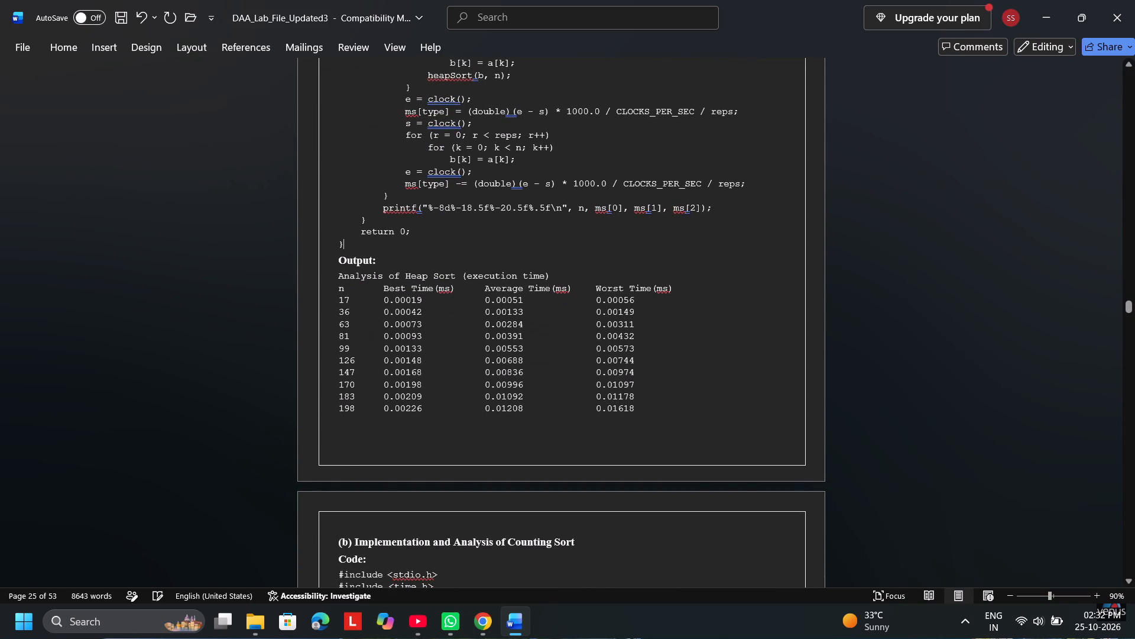
key(Return)
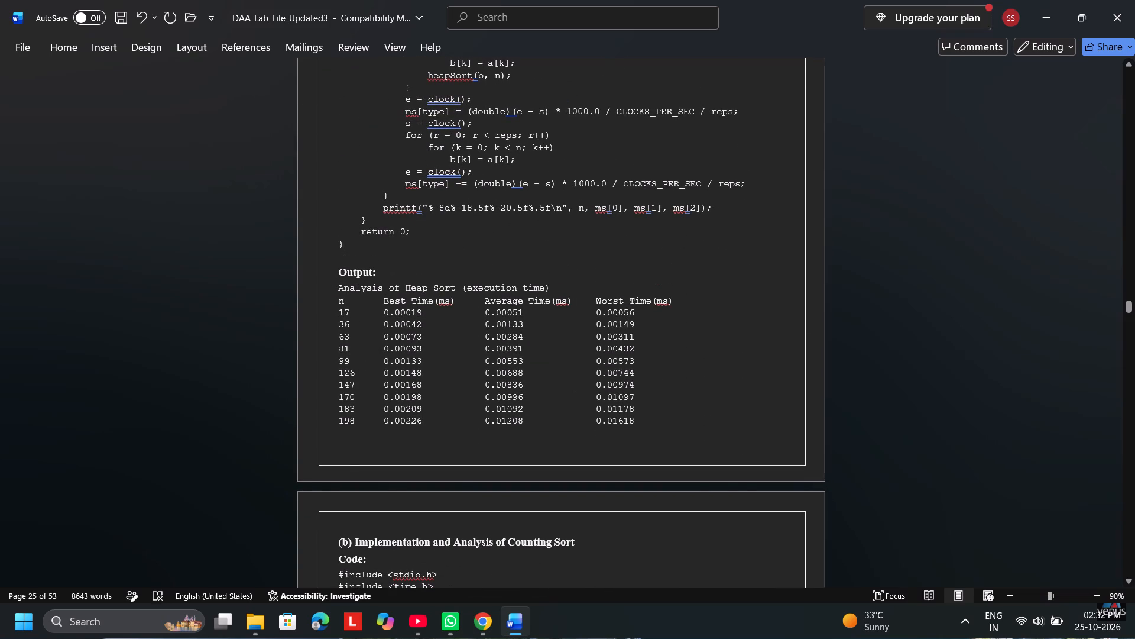
Insert a blank line above and below the "Analysis of Heap Sort (execution time)" output title.
click(408, 278)
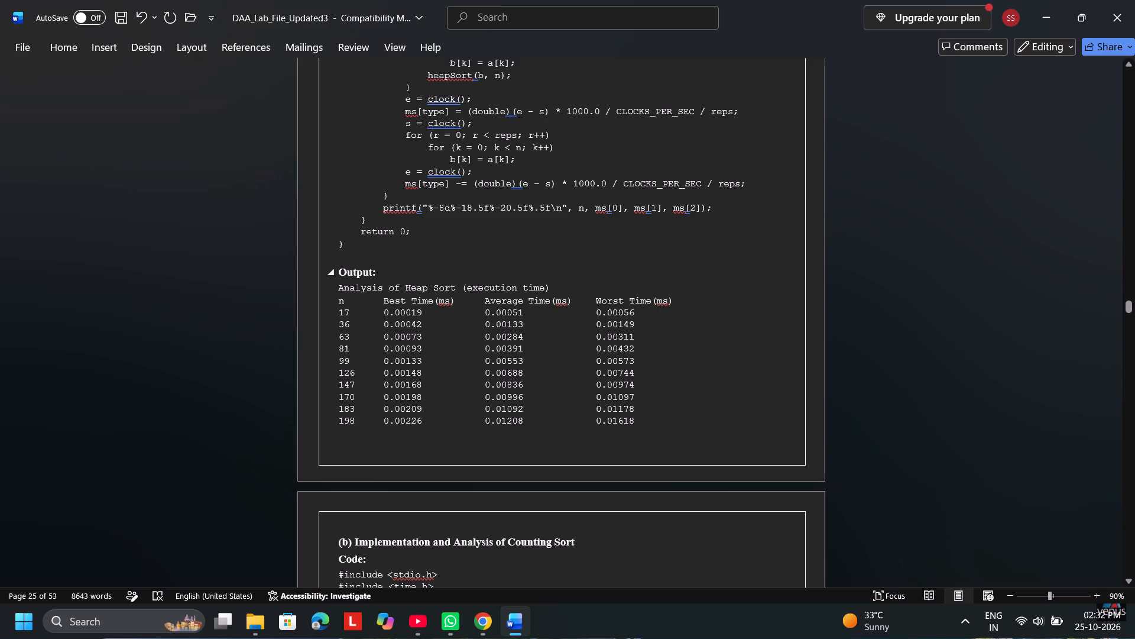
click(400, 274)
key(Return)
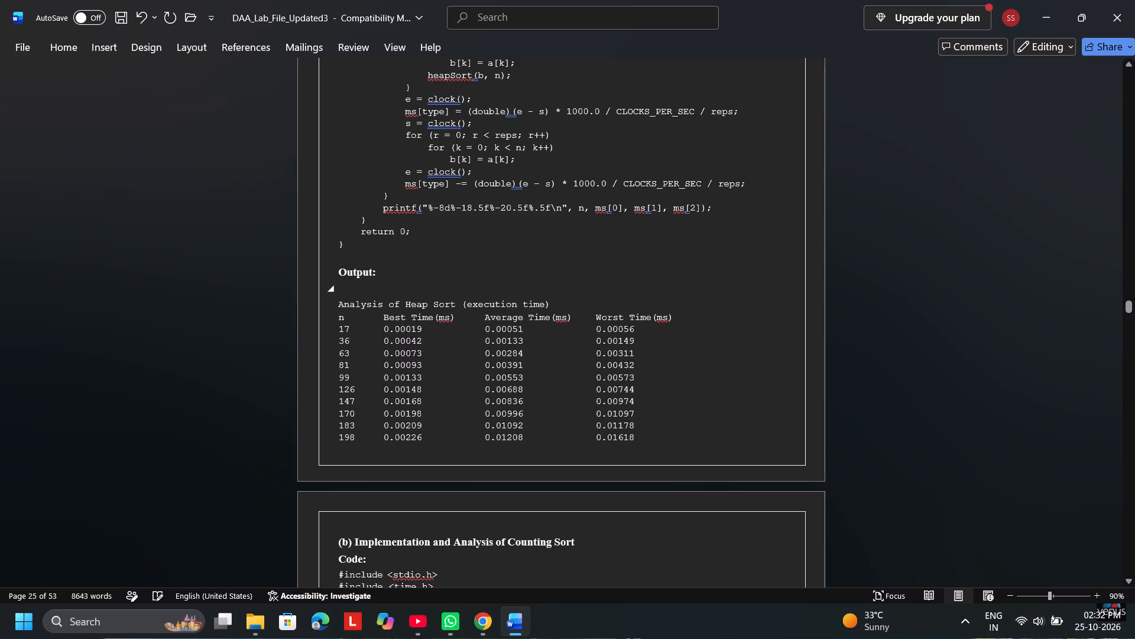
click(556, 304)
key(Return)
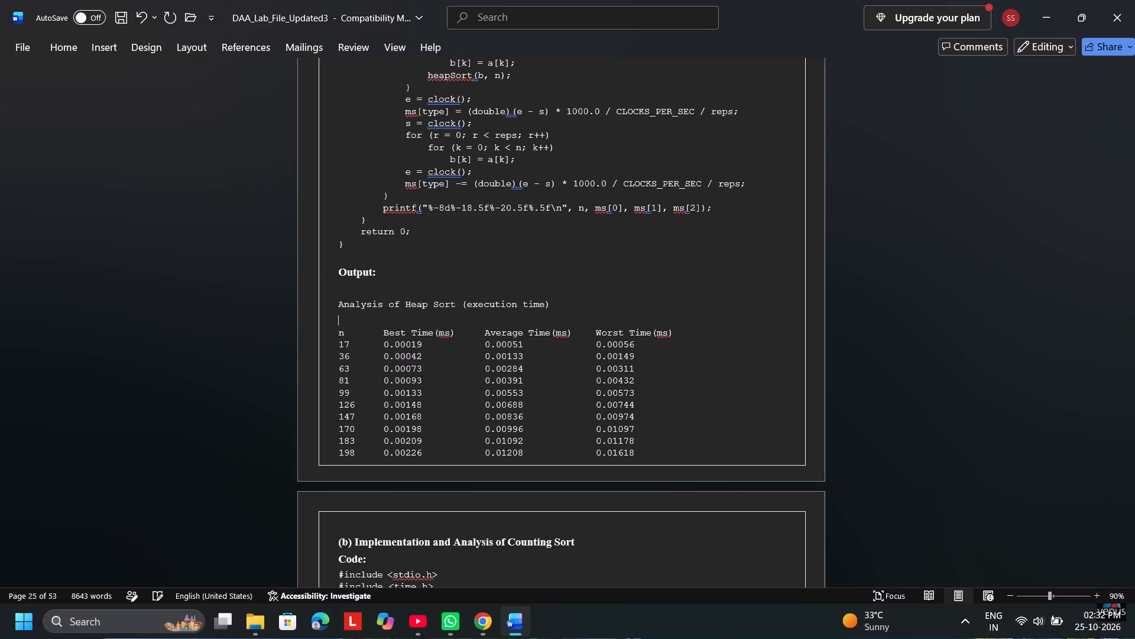
Set the "Analysis of Heap Sort (execution time)" output title to font size 12.
triple_click(568, 305)
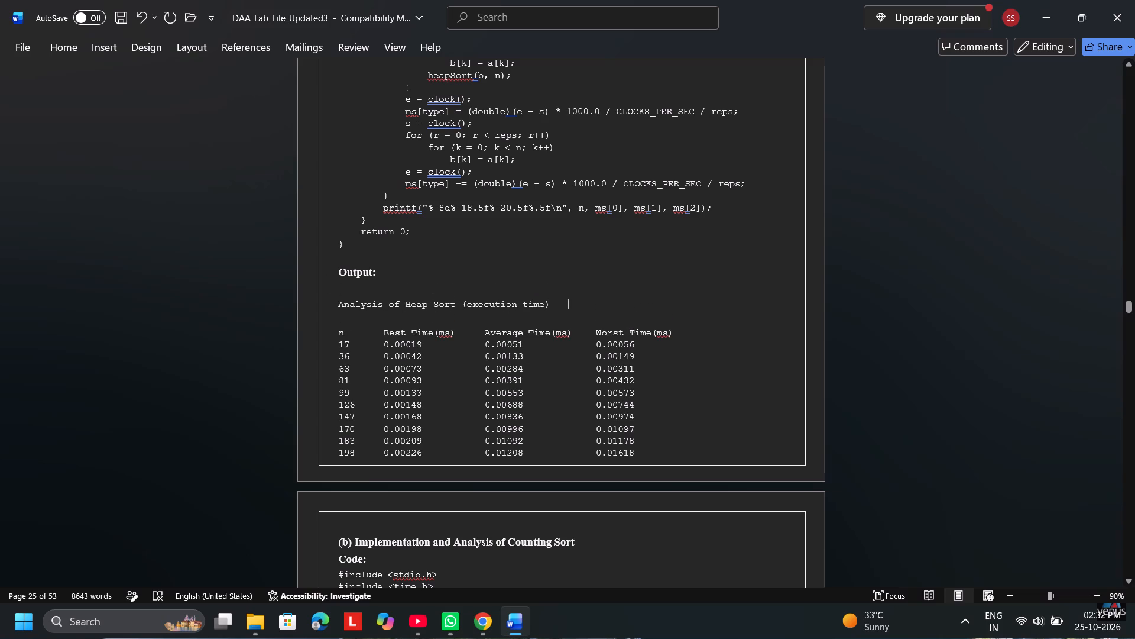
click(684, 262)
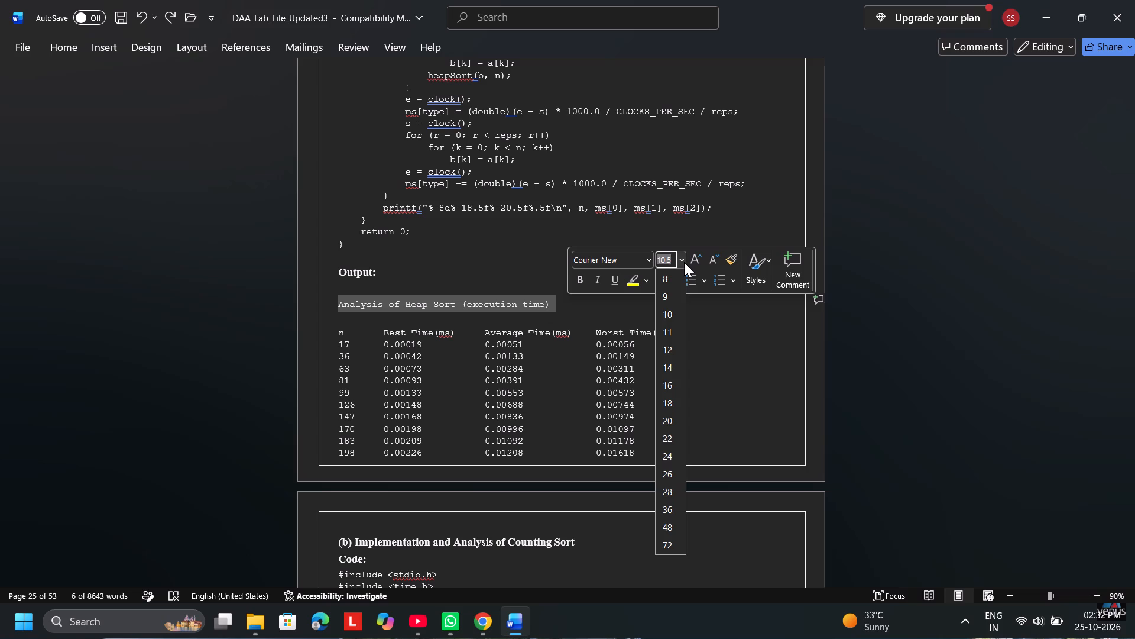
click(670, 345)
click(705, 360)
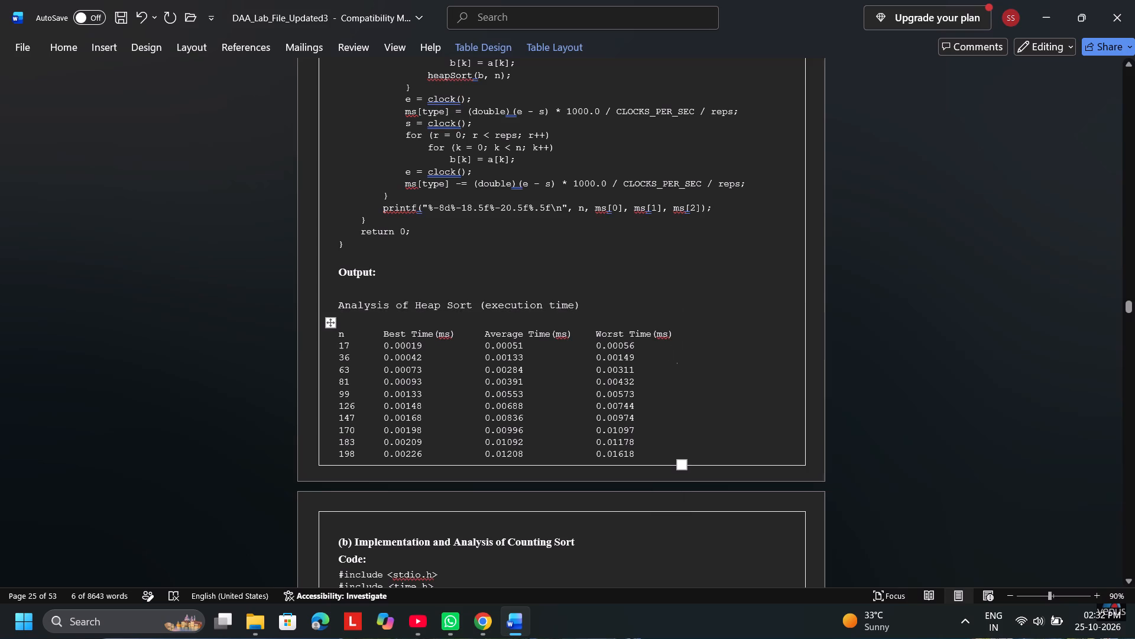
Adjust the spacing between the "(b) Implementation and Analysis of Counting Sort" heading and "Code:" by adding and removing a line break.
scroll(705, 360, down, 2)
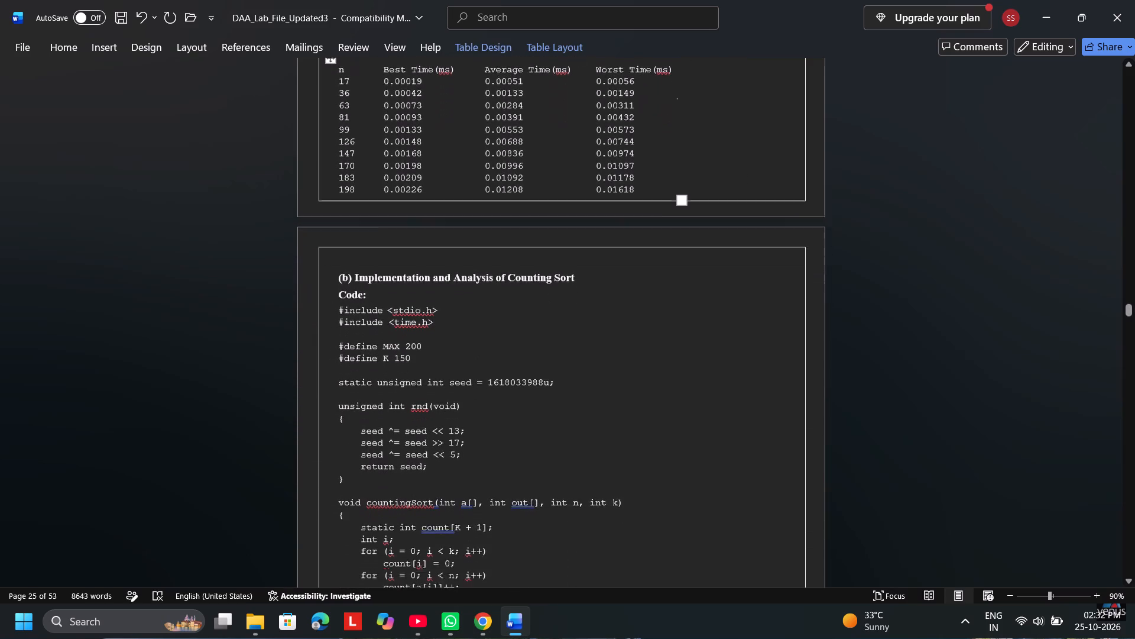
scroll(705, 360, down, 1)
click(338, 256)
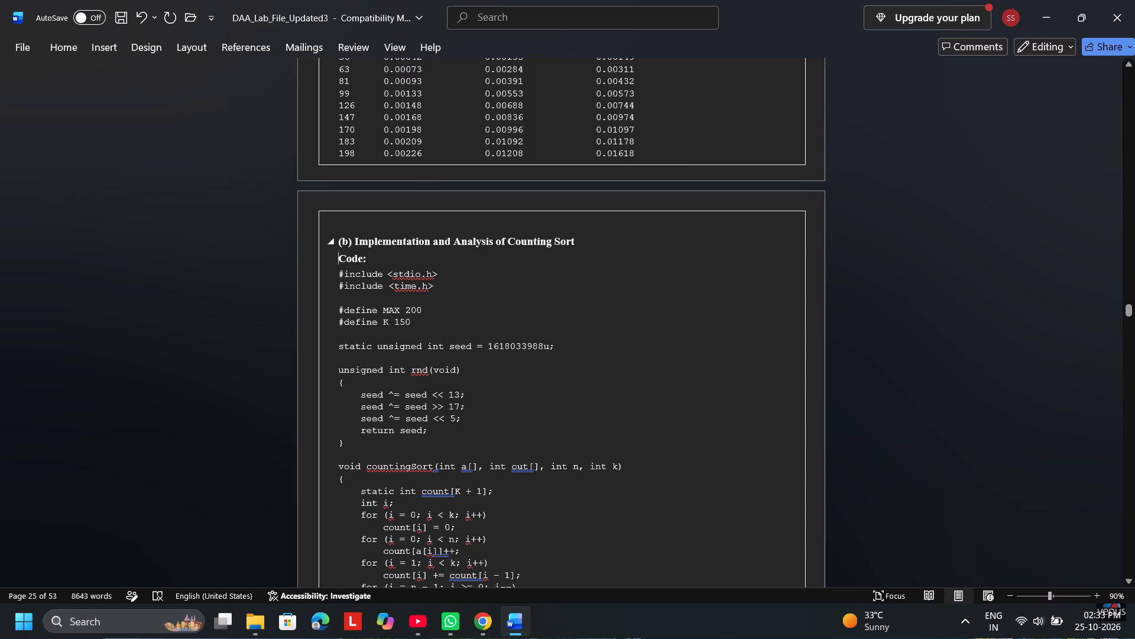
key(Return)
key(BackSpace)
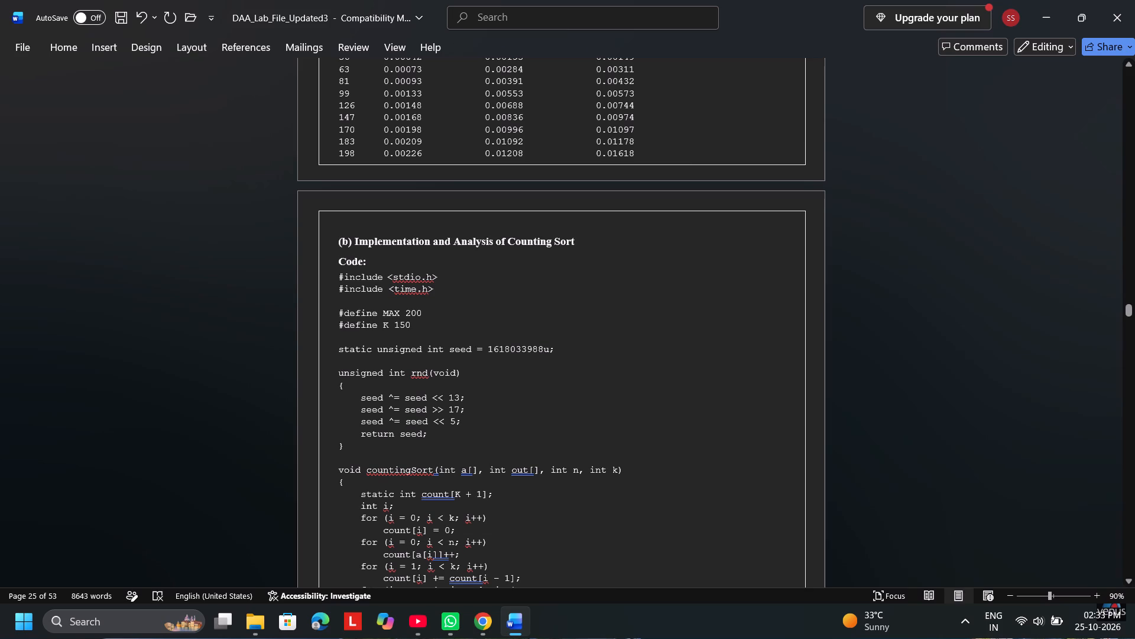
Insert a line break above and below the "Output:" heading that follows the Counting Sort code.
scroll(577, 366, down, 4)
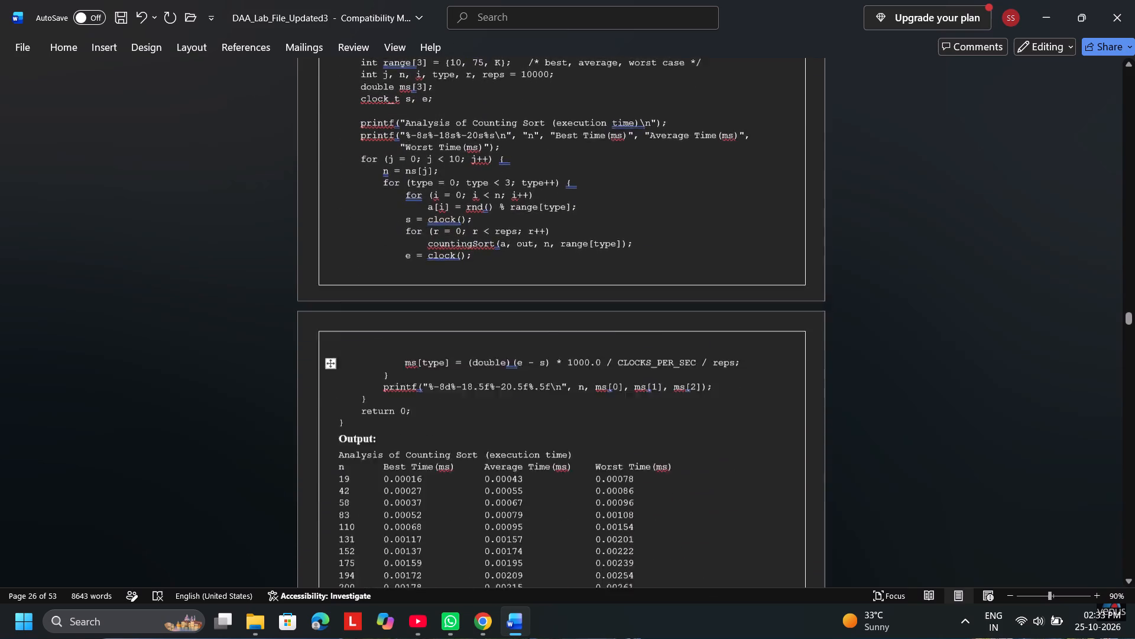
scroll(577, 366, down, 1)
click(352, 248)
key(Return)
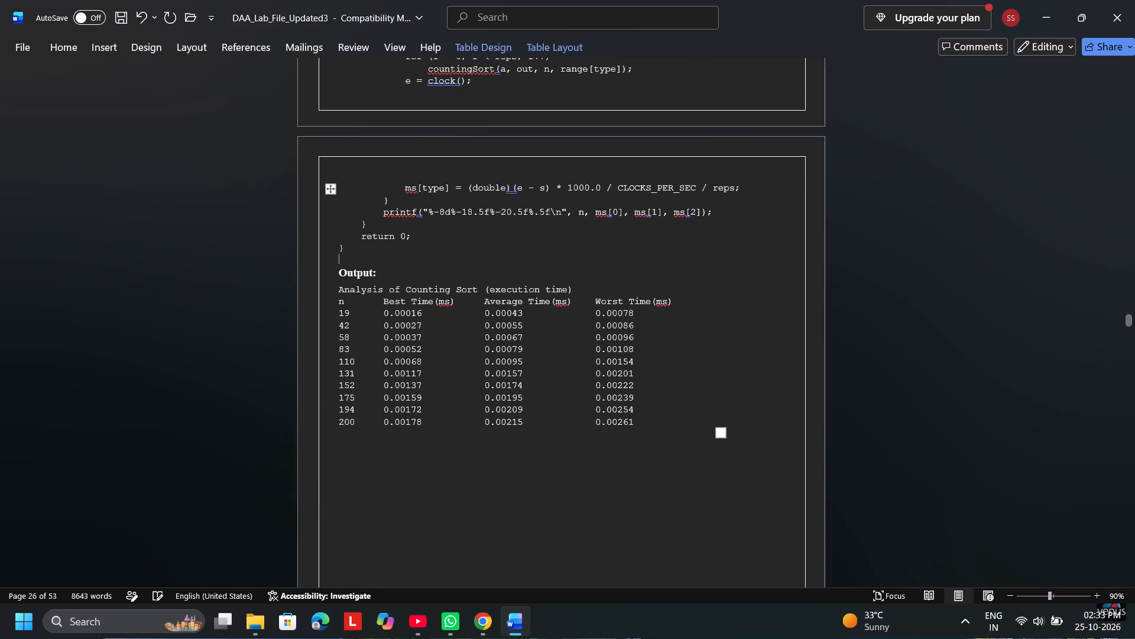
click(381, 275)
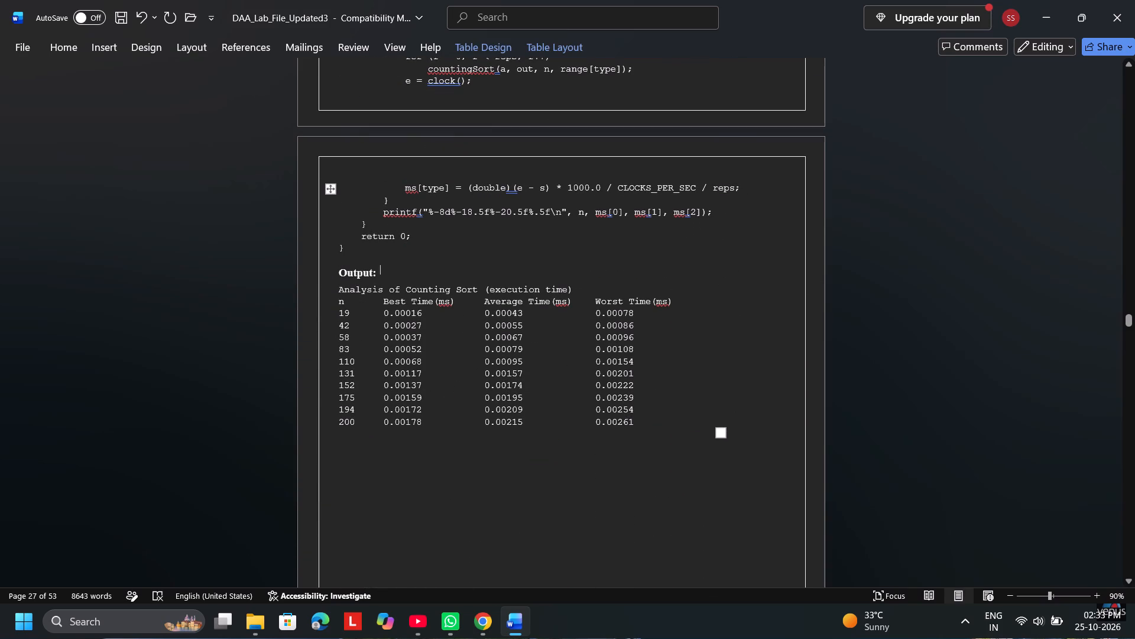
key(Return)
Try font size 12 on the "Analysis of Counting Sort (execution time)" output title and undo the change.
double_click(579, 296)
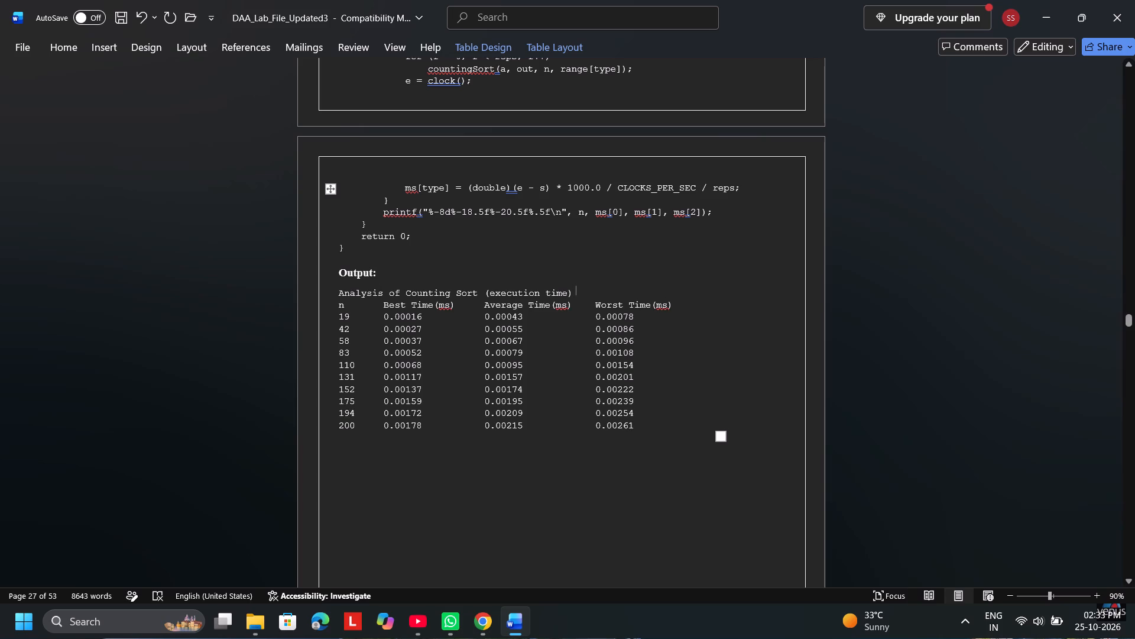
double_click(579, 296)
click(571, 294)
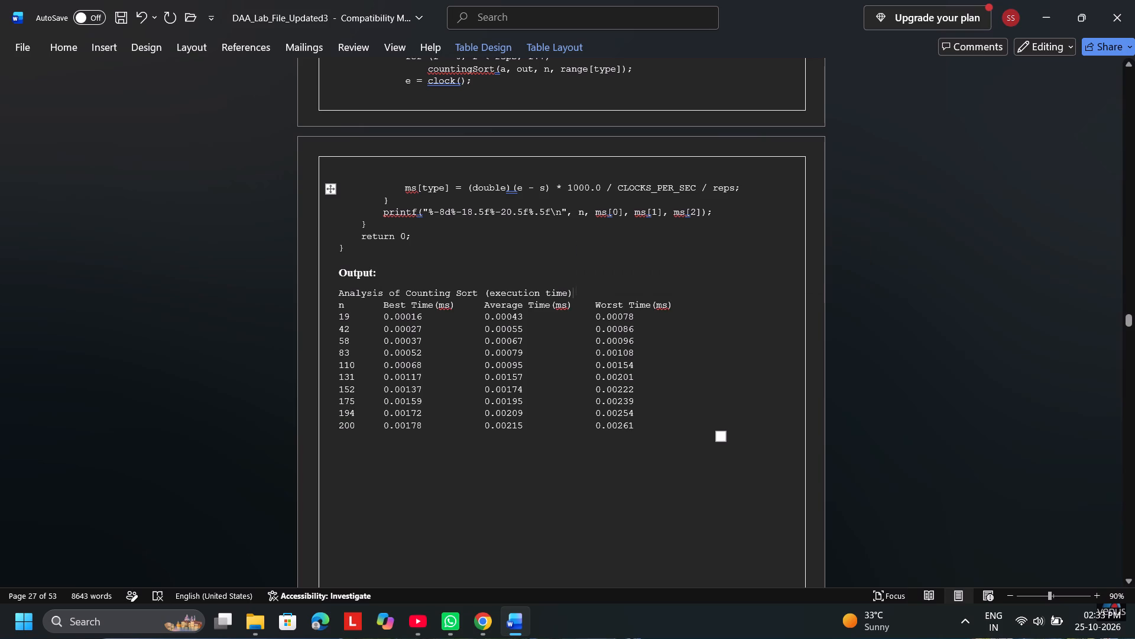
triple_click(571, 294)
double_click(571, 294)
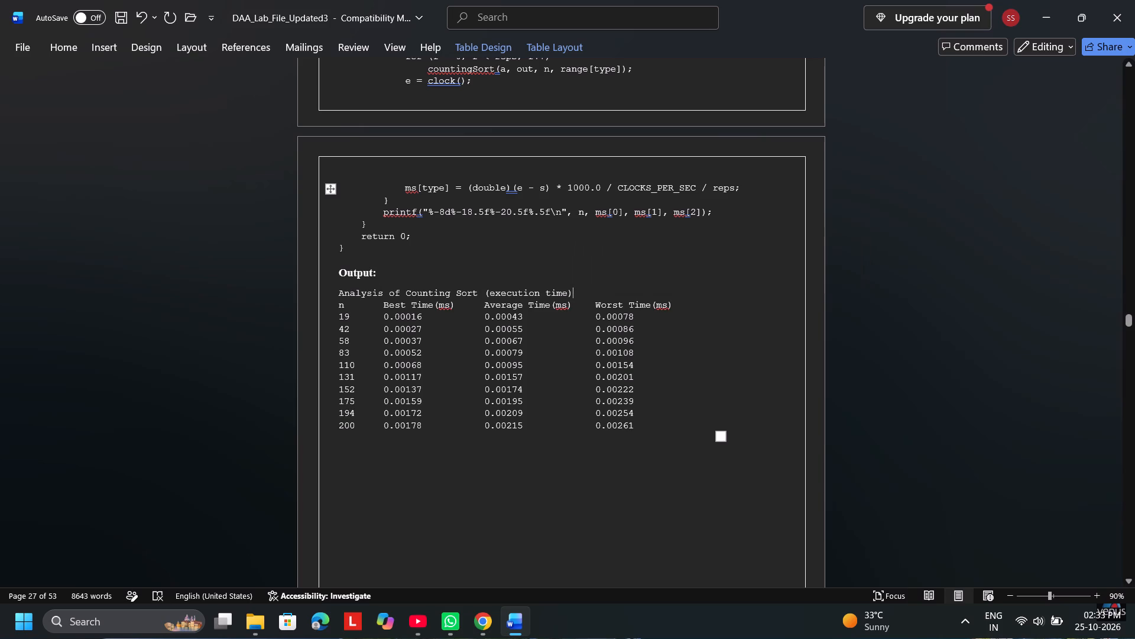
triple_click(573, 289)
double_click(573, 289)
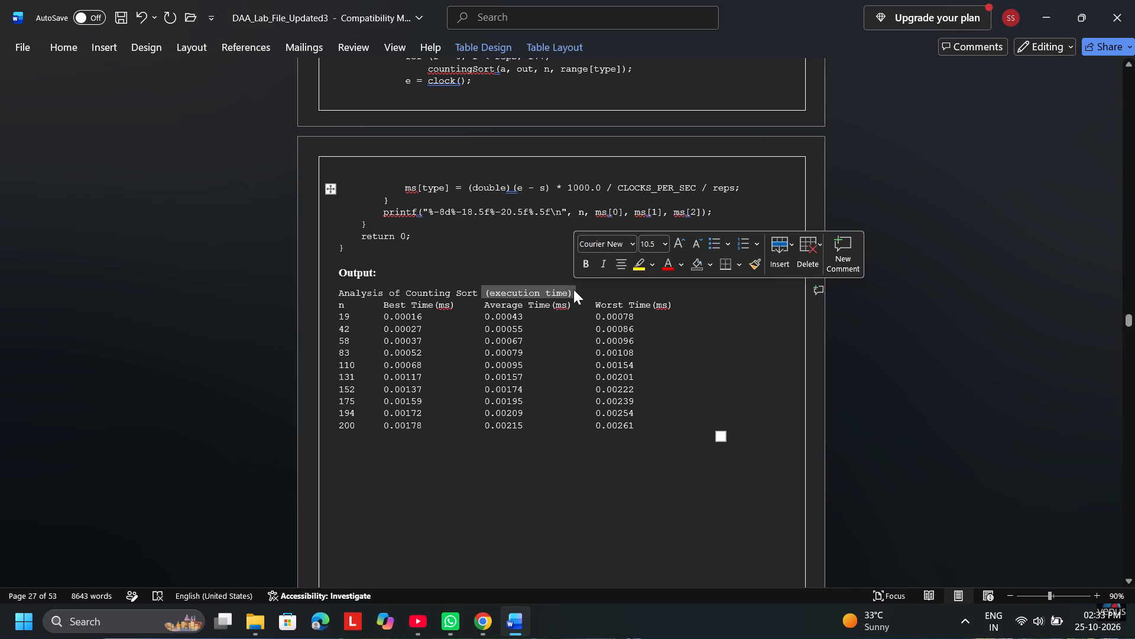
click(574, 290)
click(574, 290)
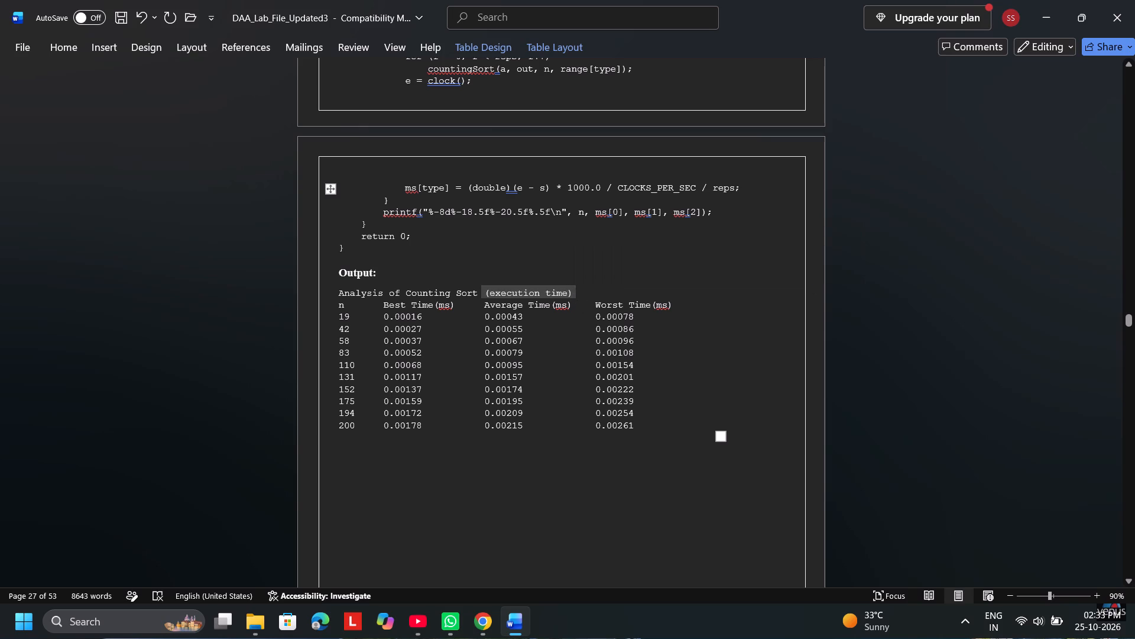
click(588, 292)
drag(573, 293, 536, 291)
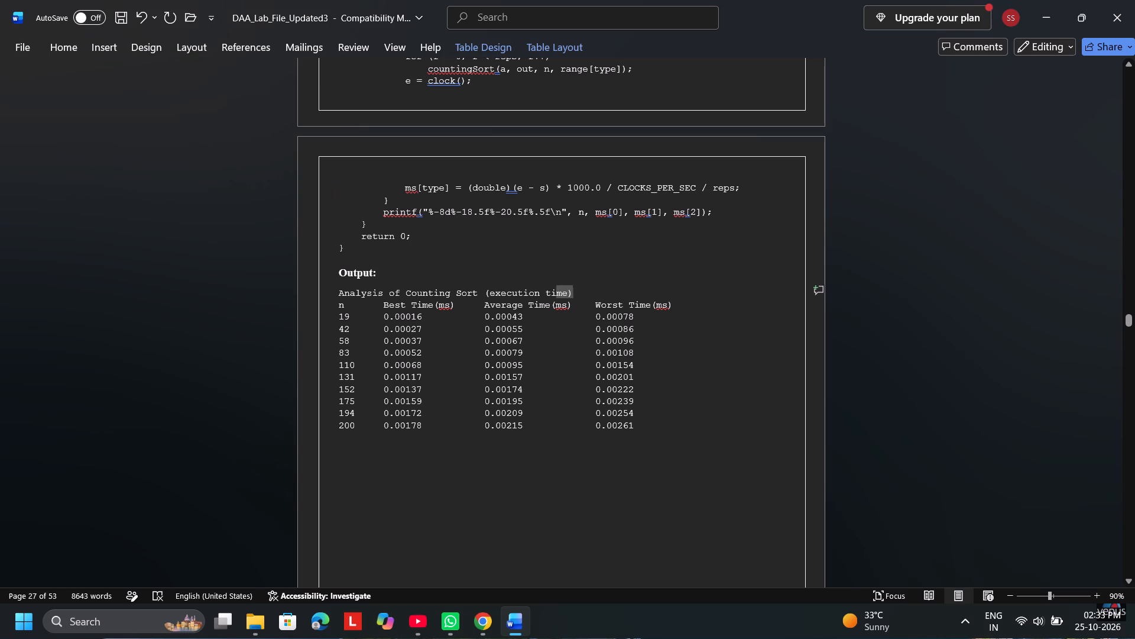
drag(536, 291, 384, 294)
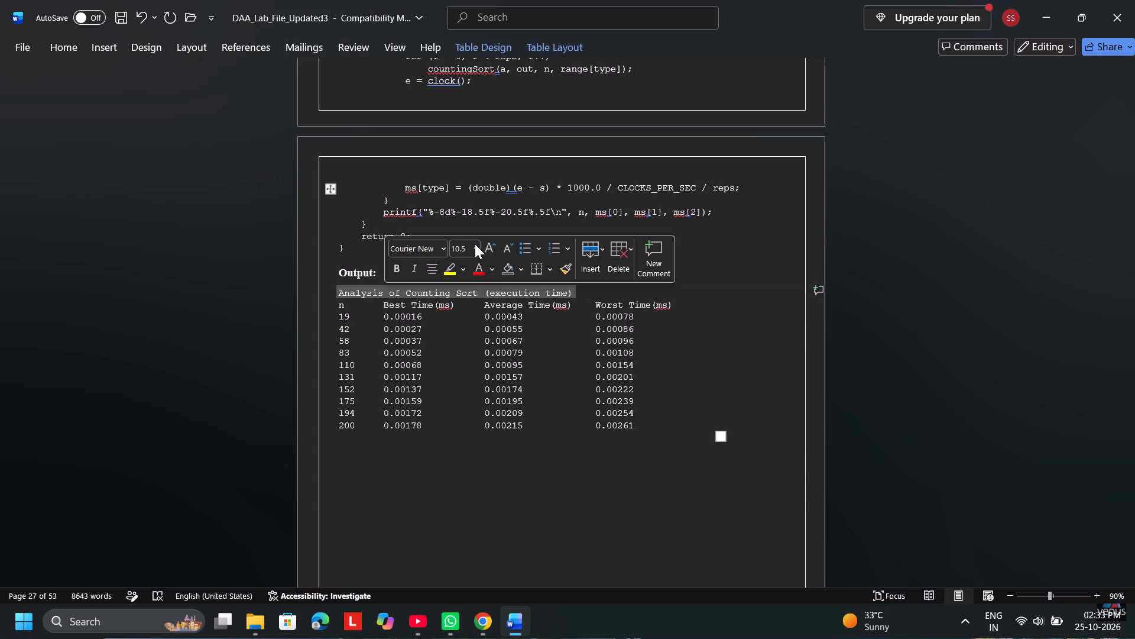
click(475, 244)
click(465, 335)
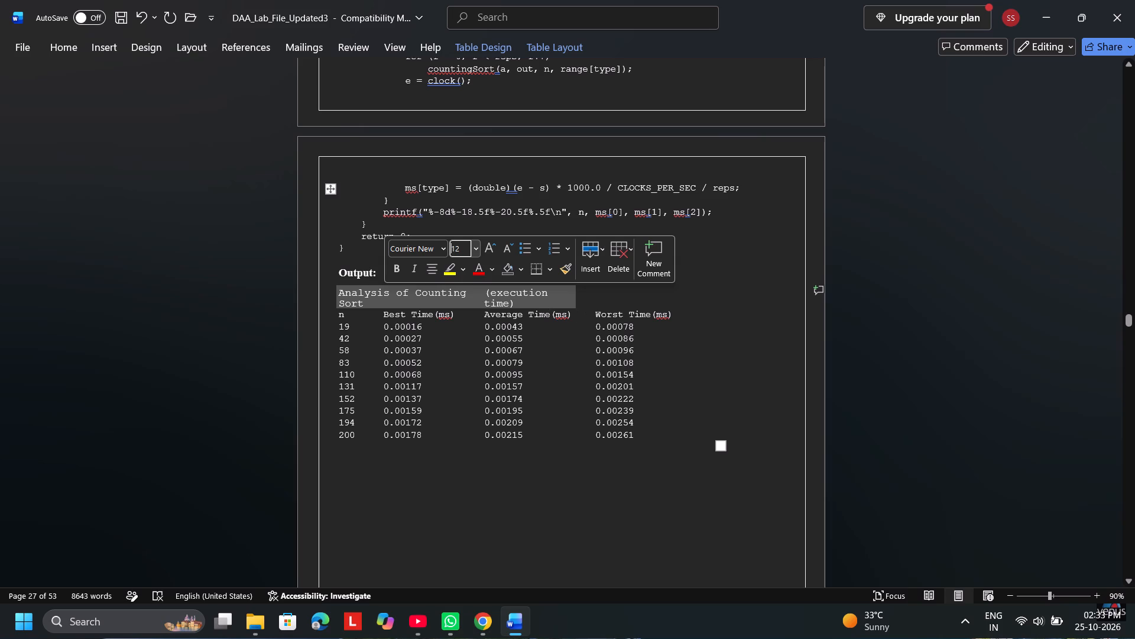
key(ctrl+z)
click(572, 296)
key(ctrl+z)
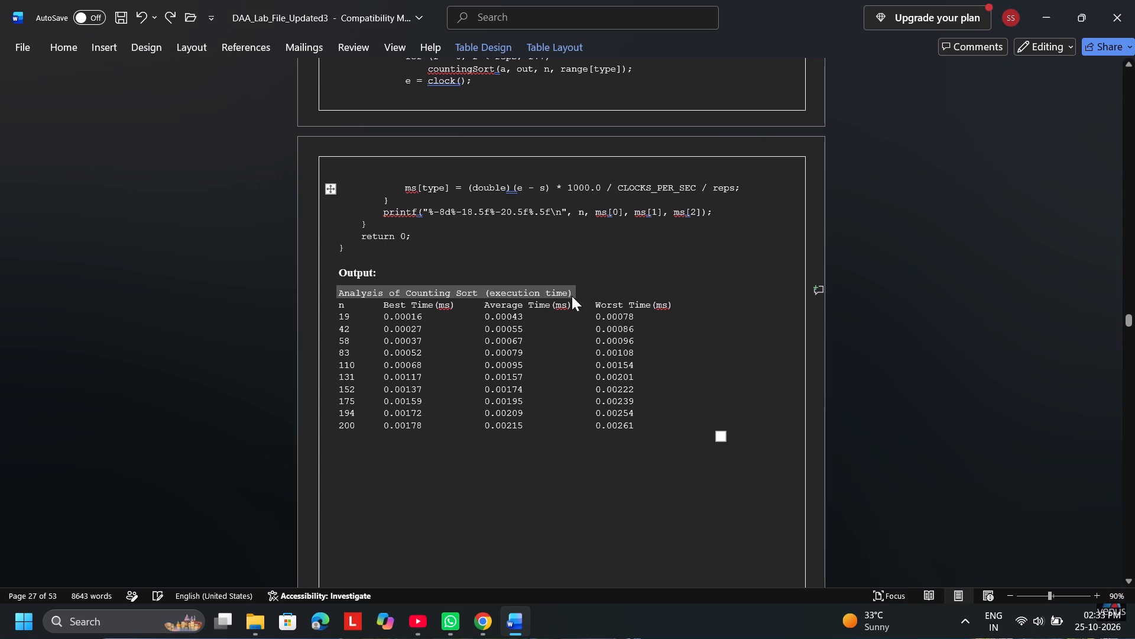
Insert a line break between the Counting Sort output title and its results table.
click(588, 291)
key(Return)
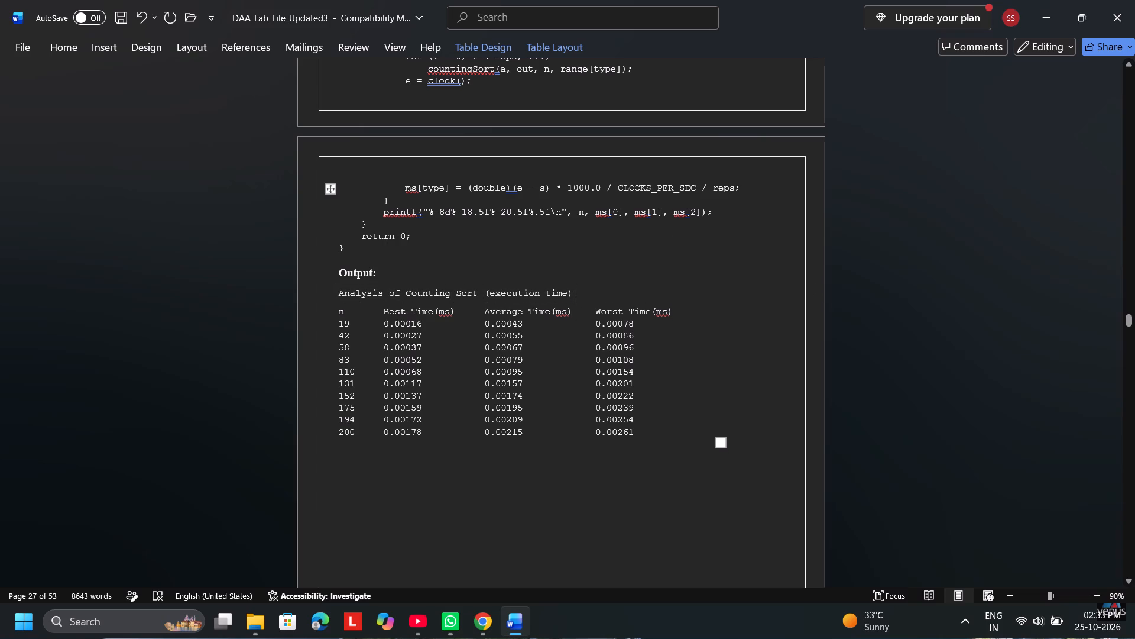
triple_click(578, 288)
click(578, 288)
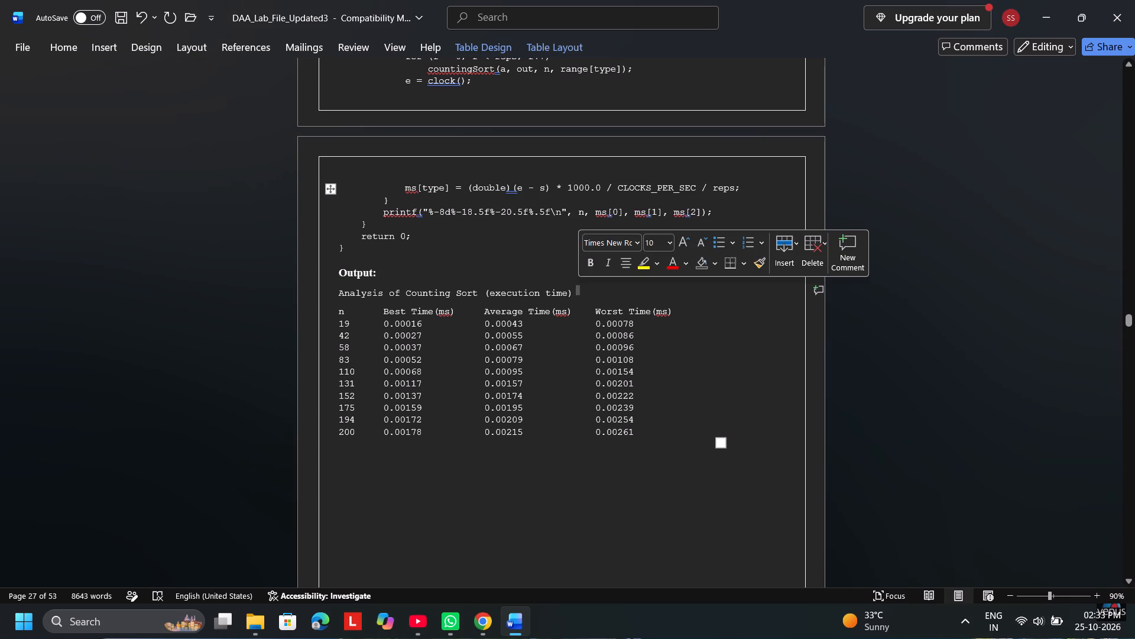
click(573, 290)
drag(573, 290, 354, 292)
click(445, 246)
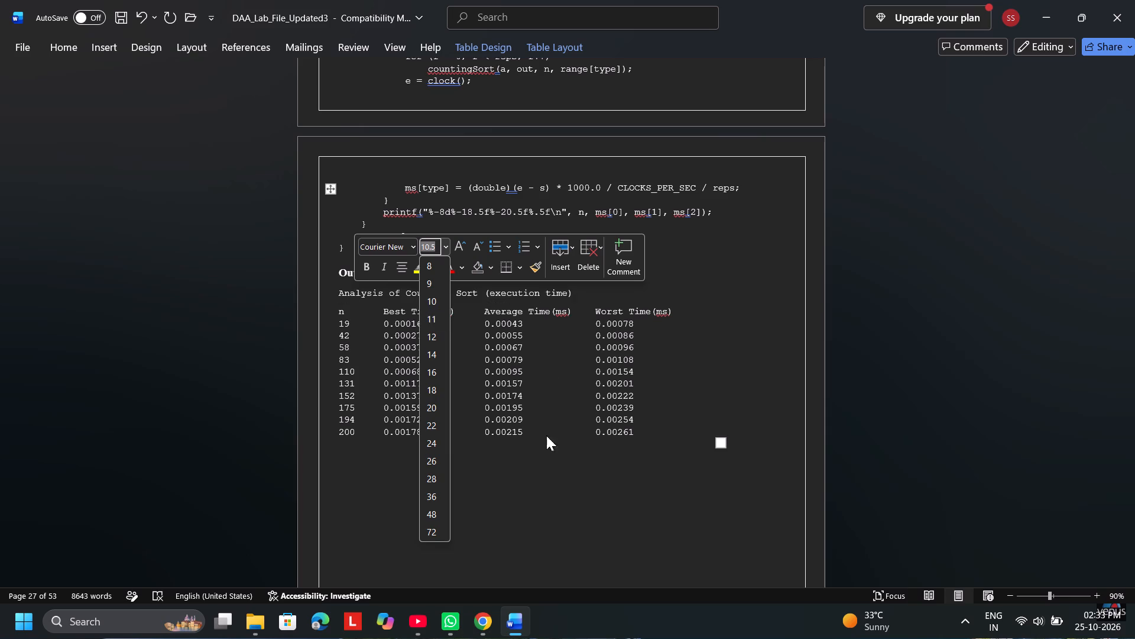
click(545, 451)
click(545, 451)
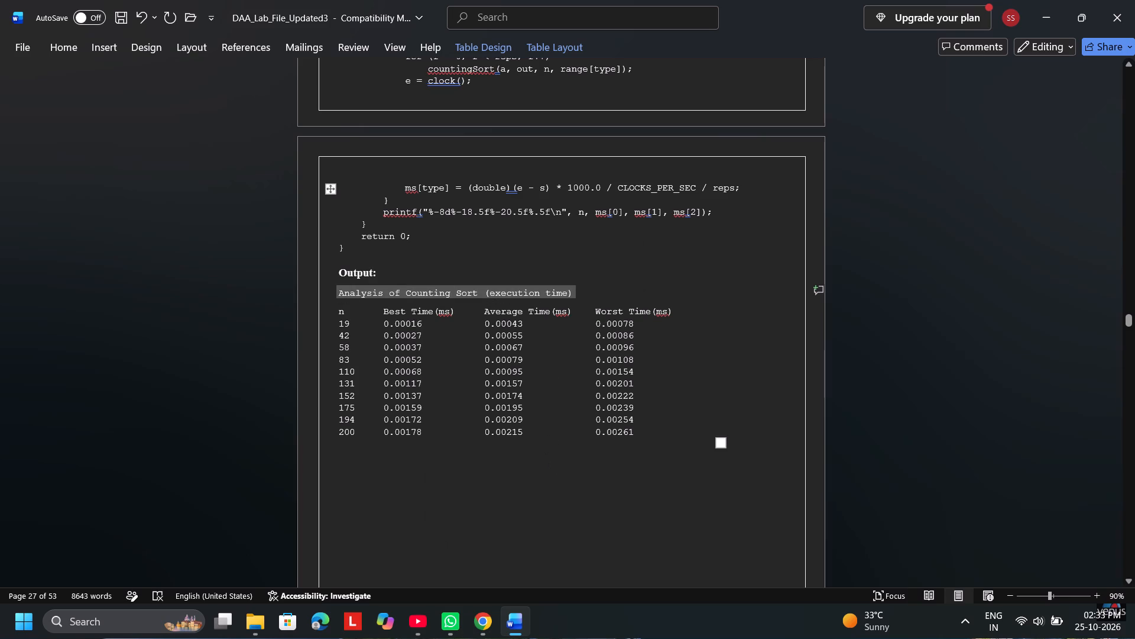
Adjust the spacing between the "(c) Implementation and Analysis of Radix Sort" heading and "Code:" by adding and removing a line break.
scroll(507, 480, down, 2)
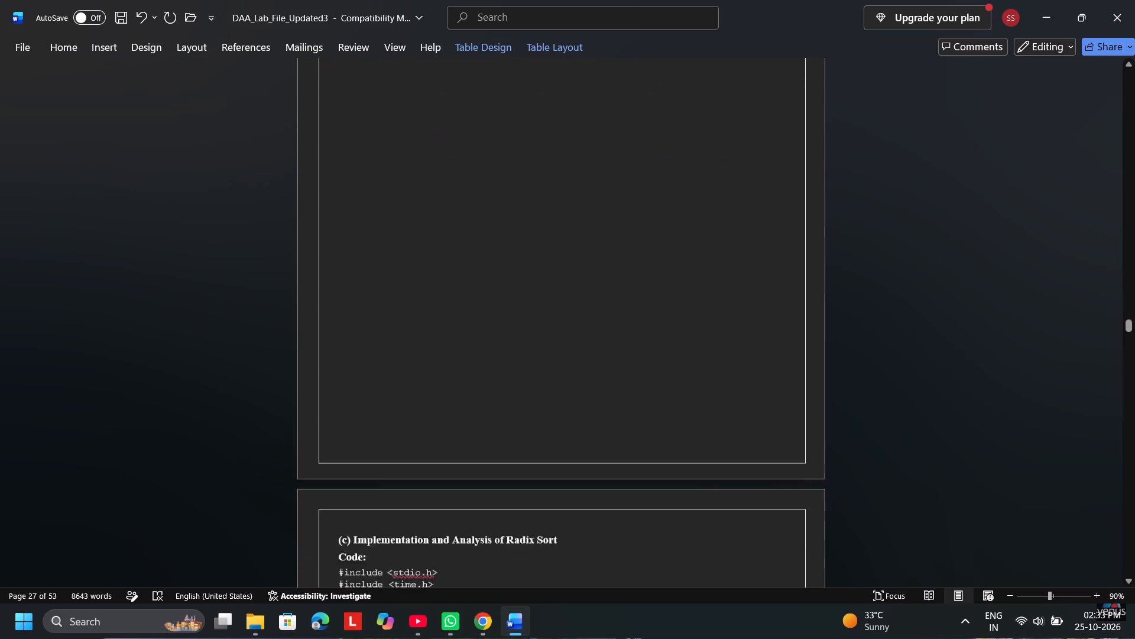
scroll(507, 480, down, 2)
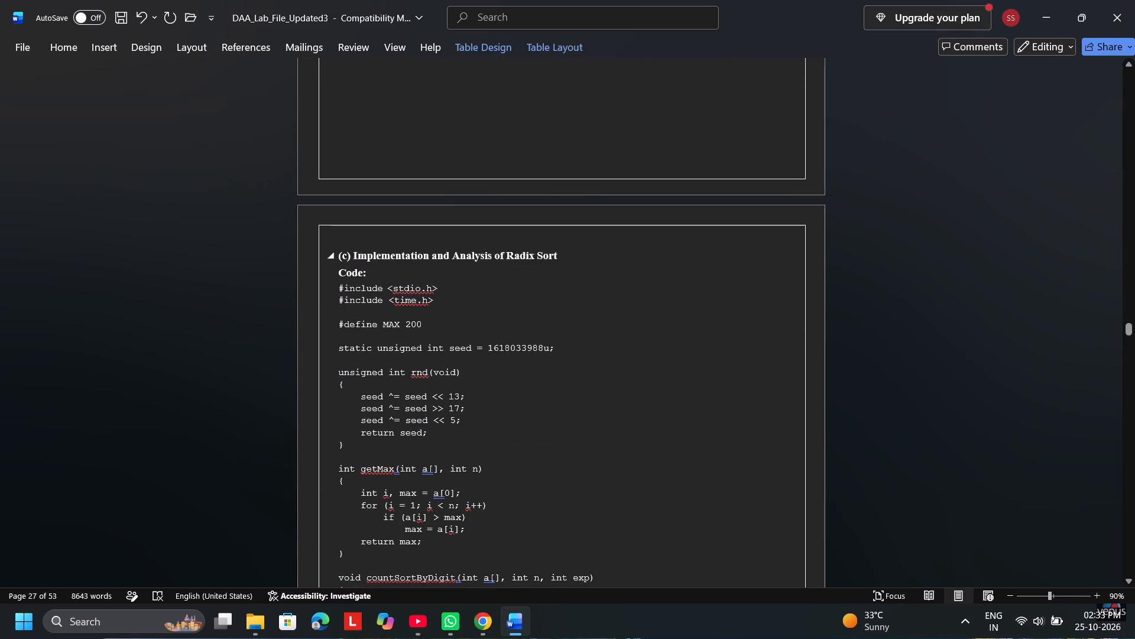
click(341, 270)
key(Return)
key(BackSpace)
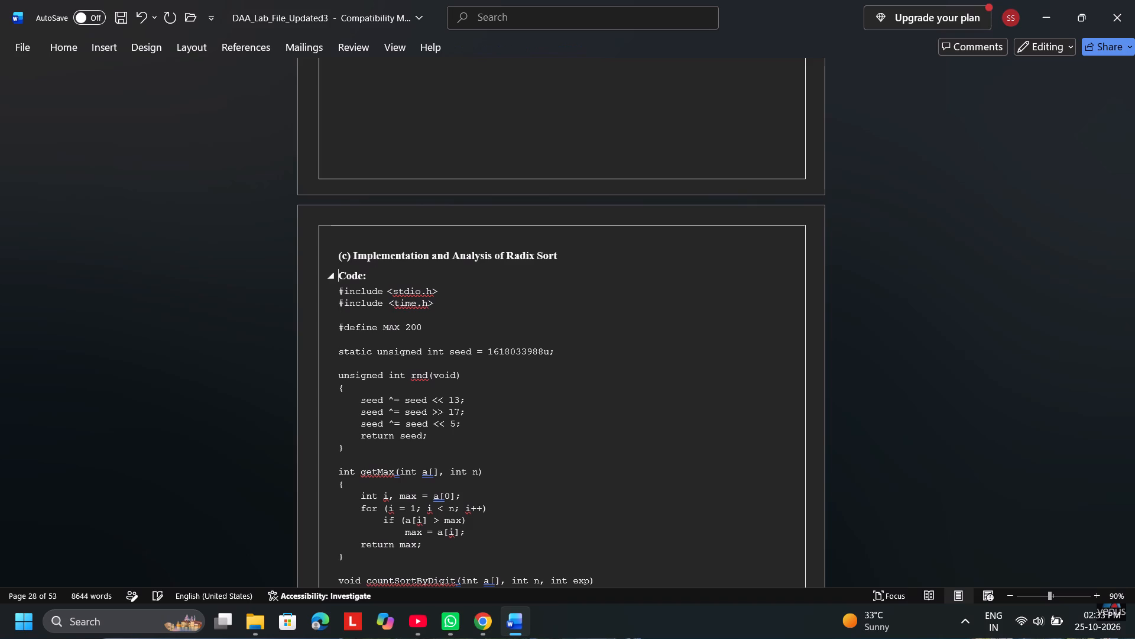
Insert a blank line between the end of the Radix Sort code and its "Output:" heading.
scroll(627, 482, down, 4)
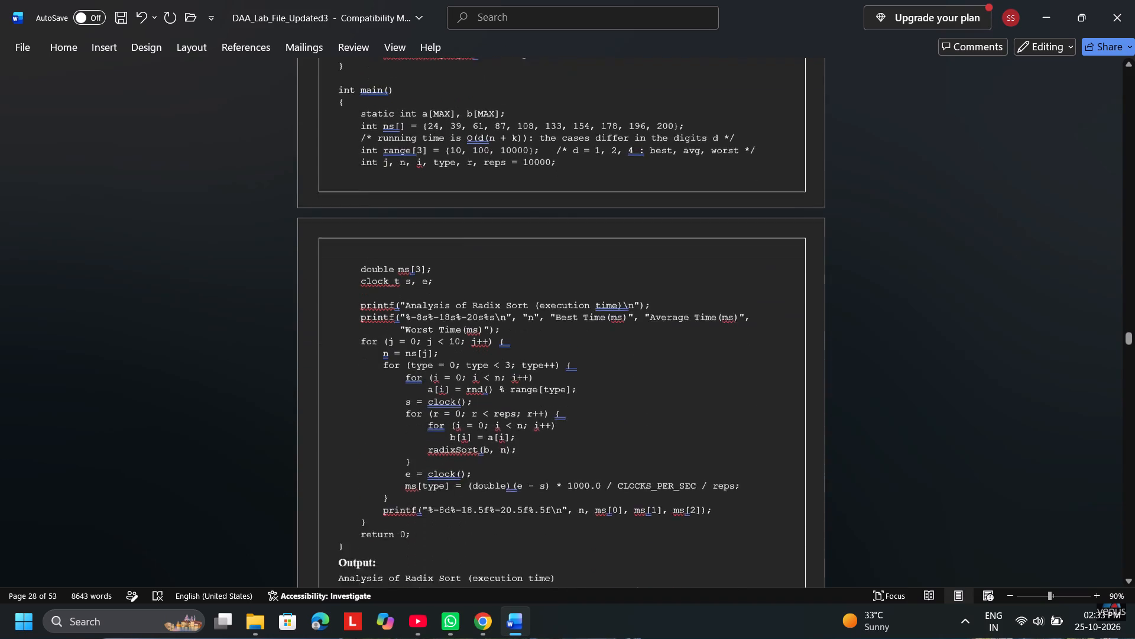
scroll(627, 482, down, 2)
click(627, 480)
scroll(645, 457, down, 1)
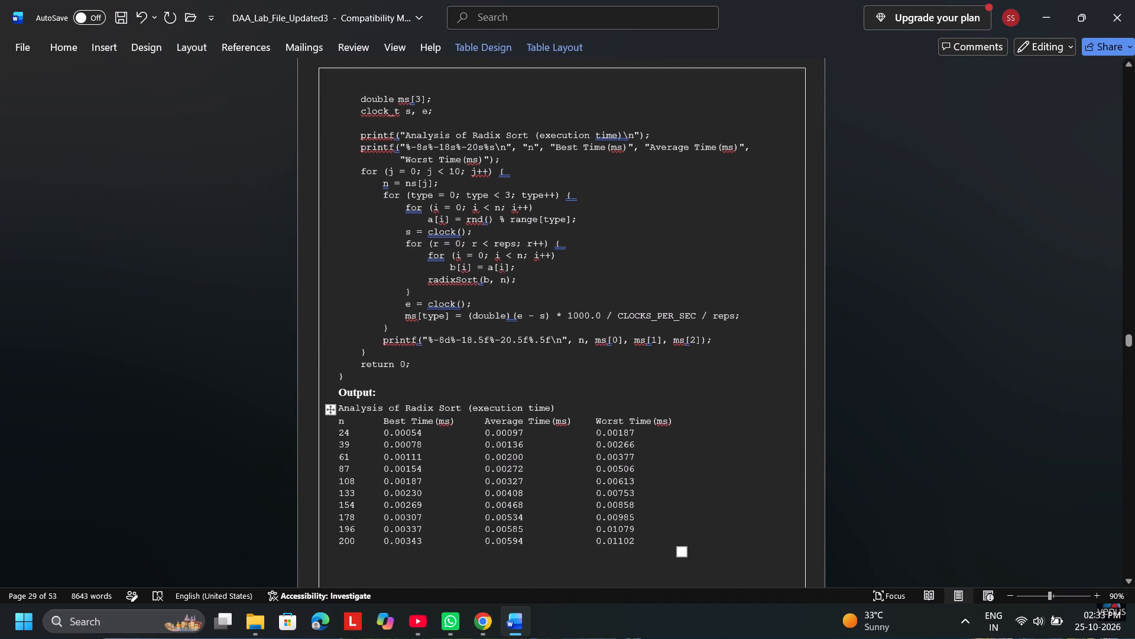
scroll(645, 457, down, 1)
click(348, 308)
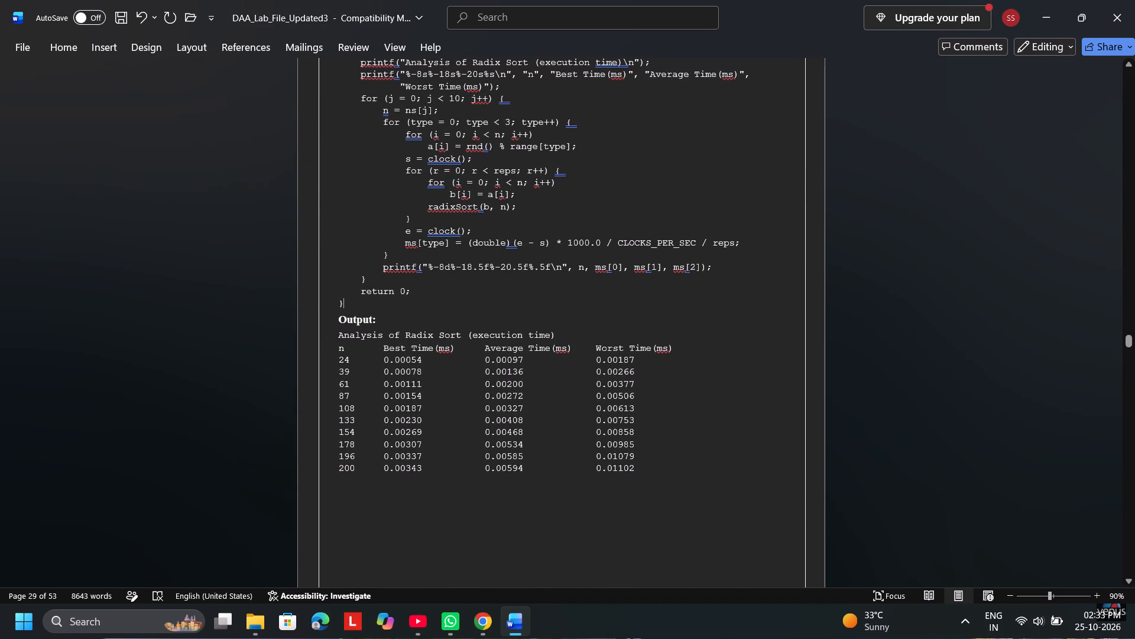
key(Return)
Insert a blank line above and below the "Analysis of Radix Sort (execution time)" output title.
click(380, 328)
key(Return)
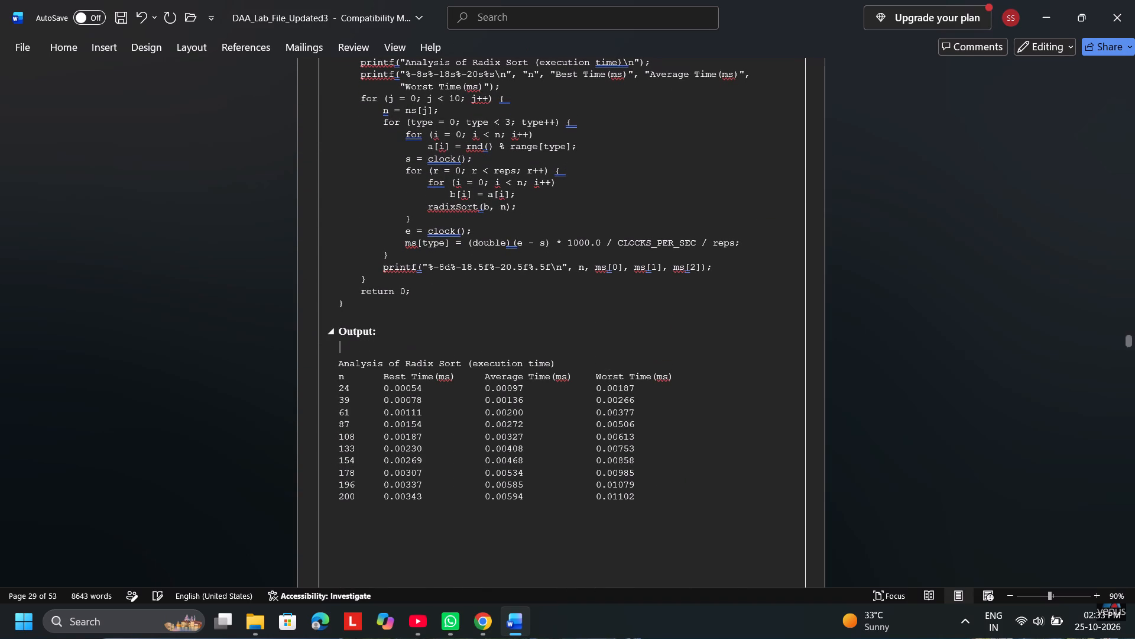
click(562, 367)
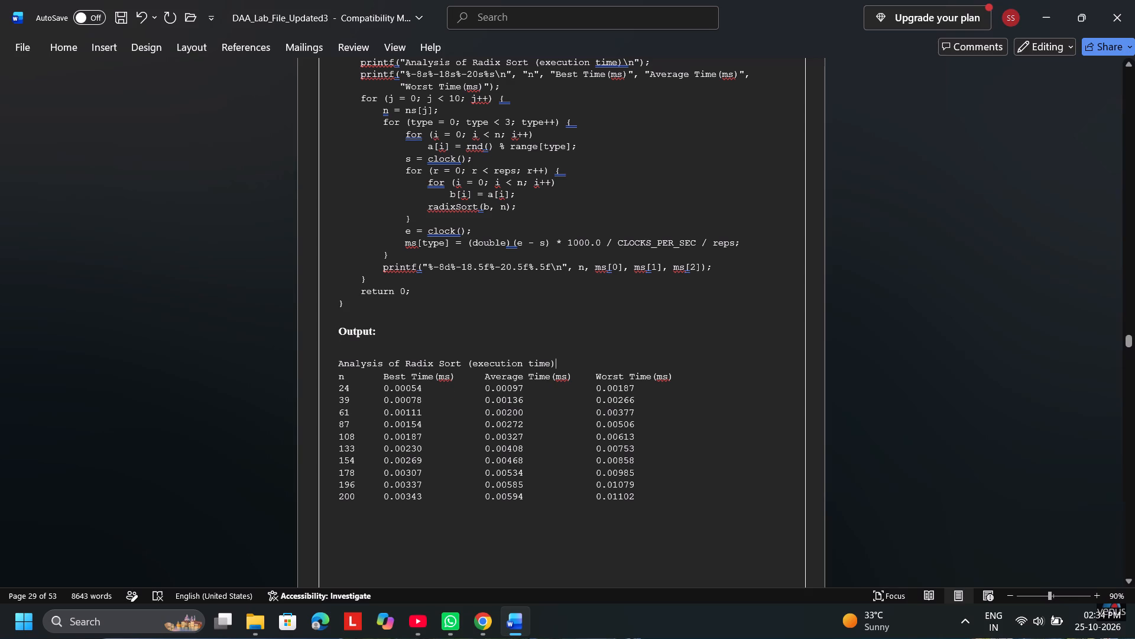
key(Return)
Set the "Analysis of Radix Sort (execution time)" output title to font size 12.
click(556, 363)
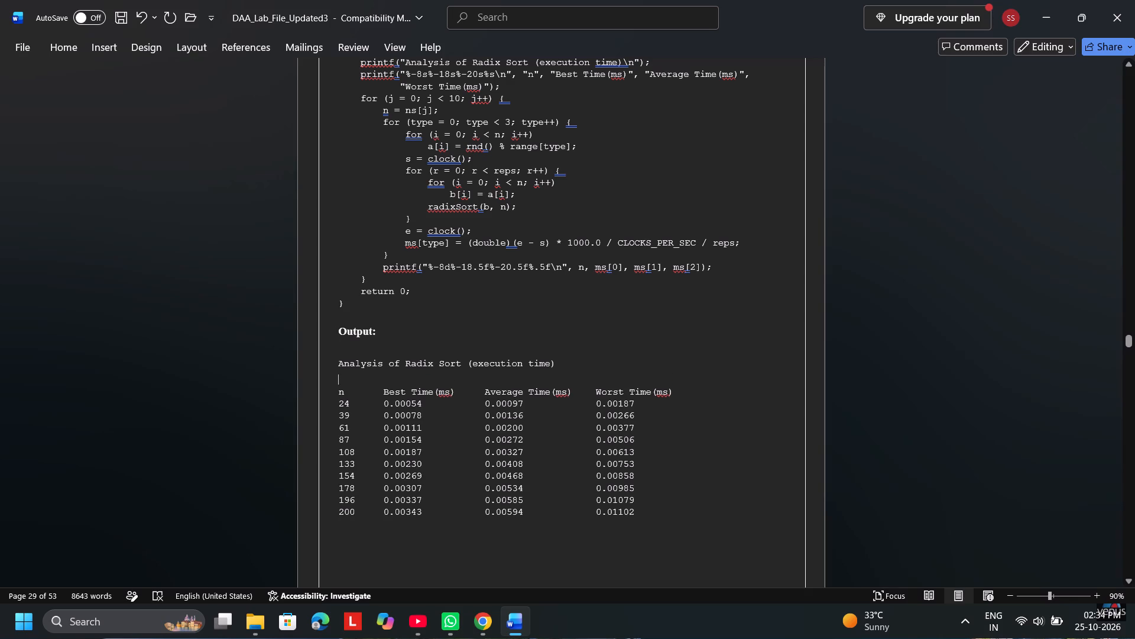
drag(556, 363, 345, 367)
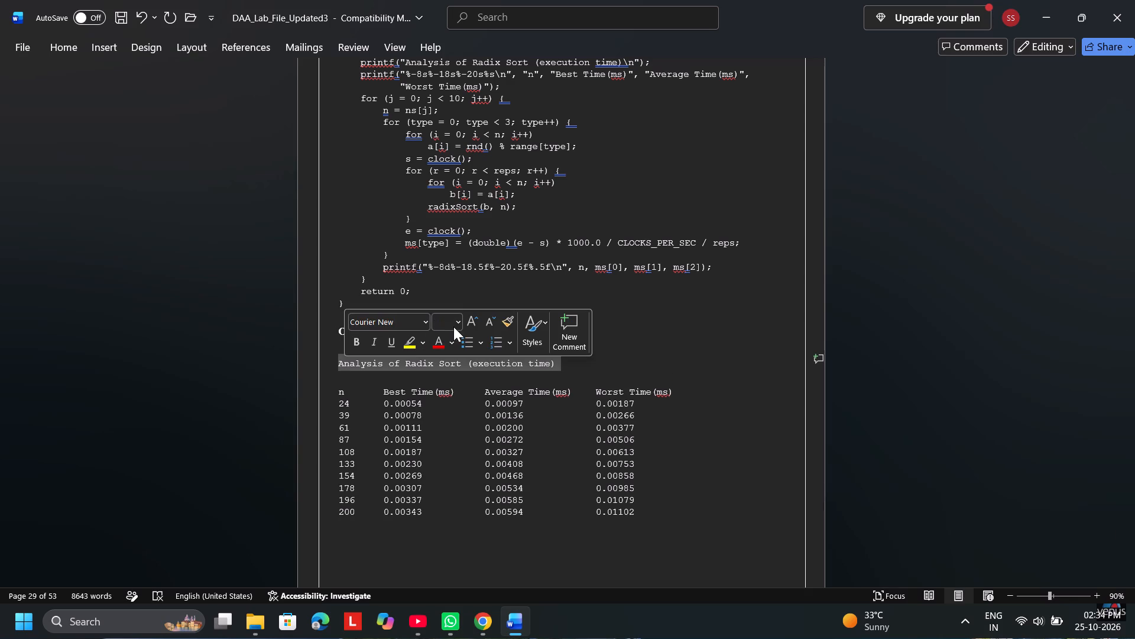
click(458, 325)
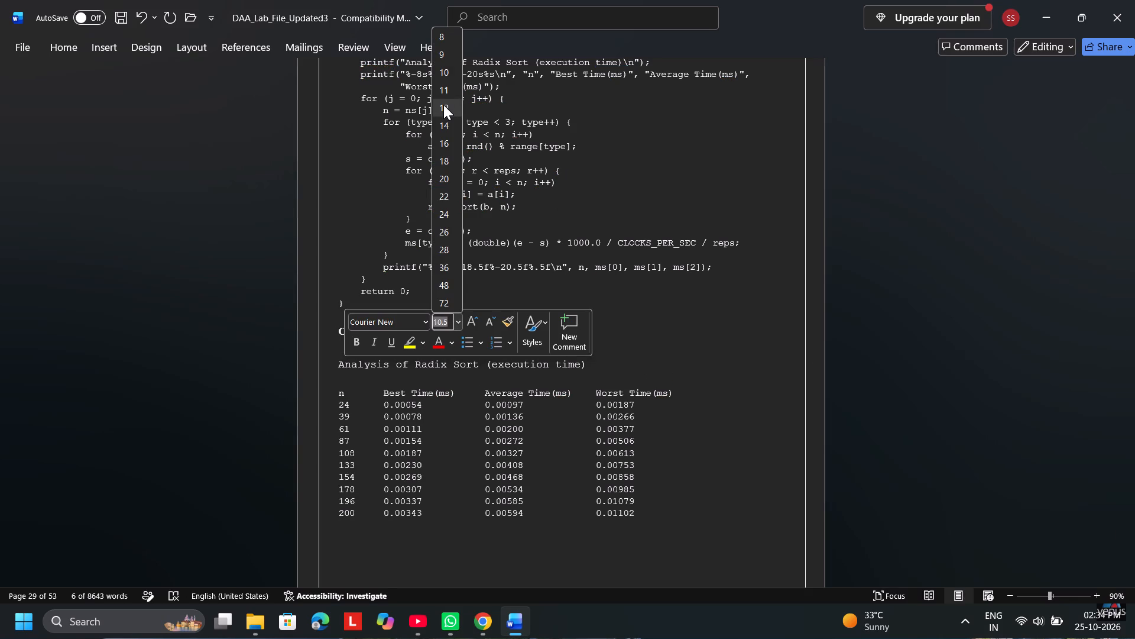
click(443, 106)
click(627, 335)
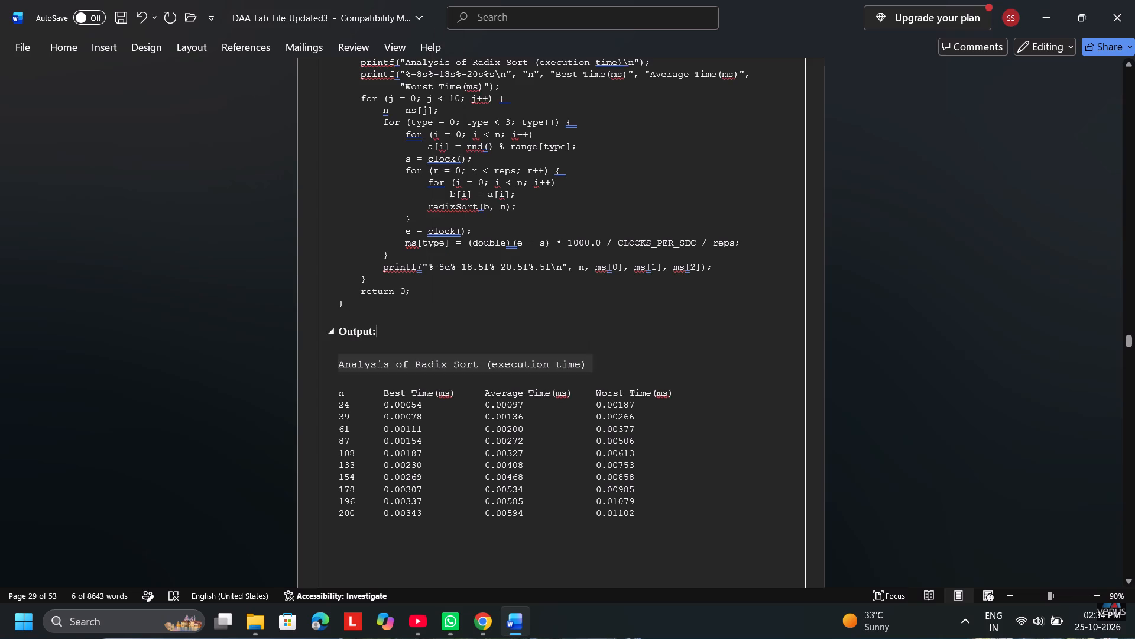
Insert a blank line between the "Implementation of Shell Sort" heading and "Code:" in Experiment 5.
scroll(627, 335, down, 3)
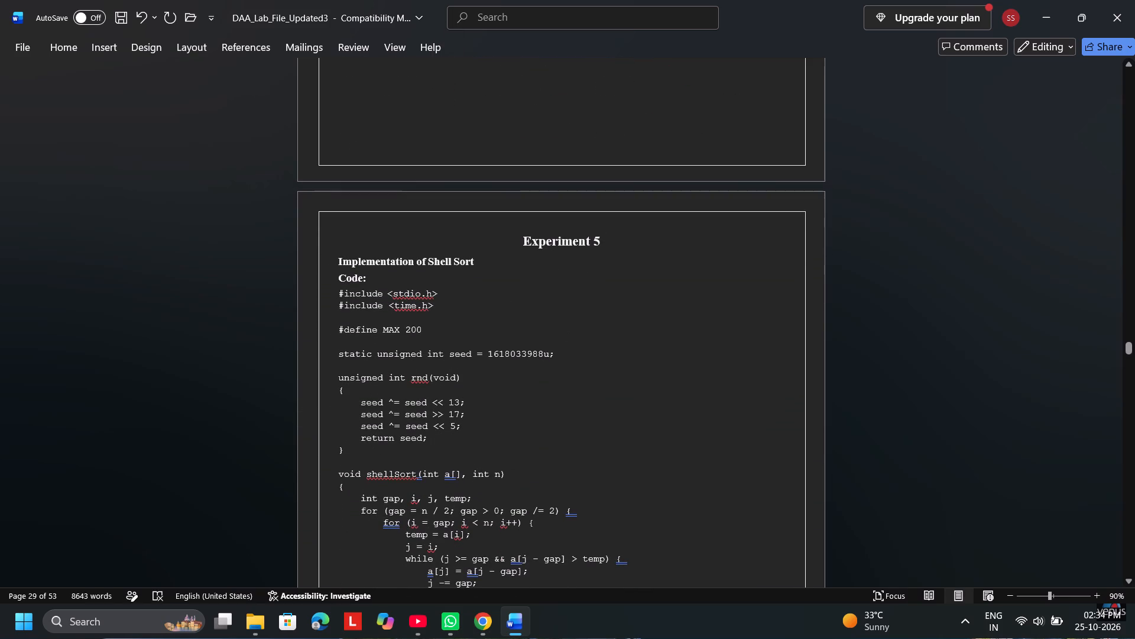
click(340, 276)
key(Return)
Insert a blank line between the end of the Shell Sort code and its "Output:" heading.
scroll(627, 381, down, 1)
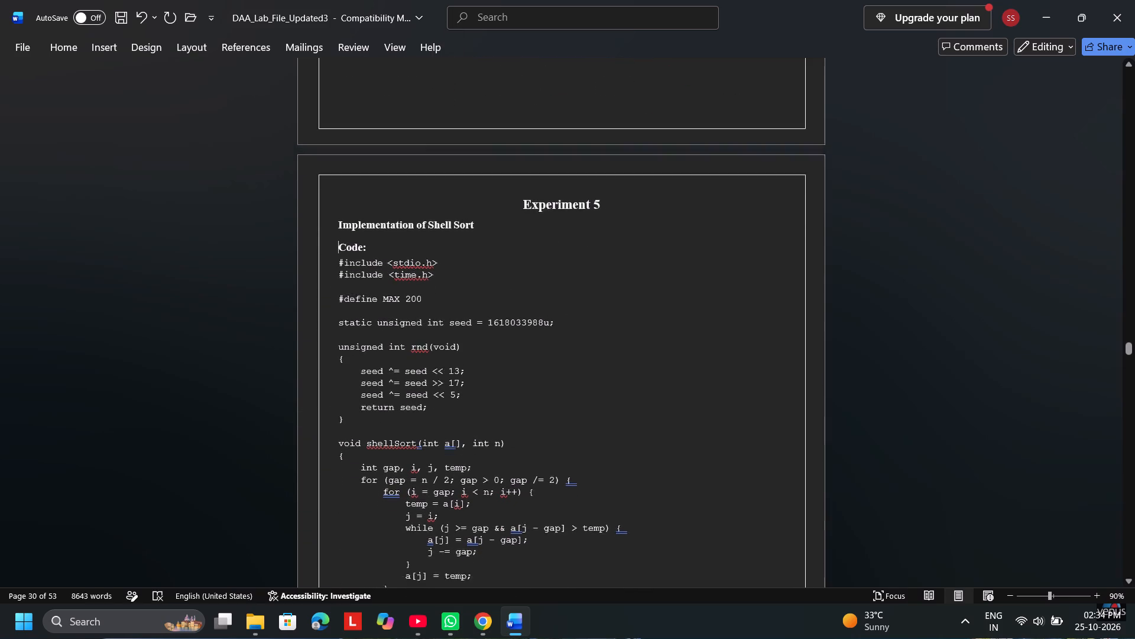
scroll(627, 381, down, 1)
scroll(604, 274, down, 1)
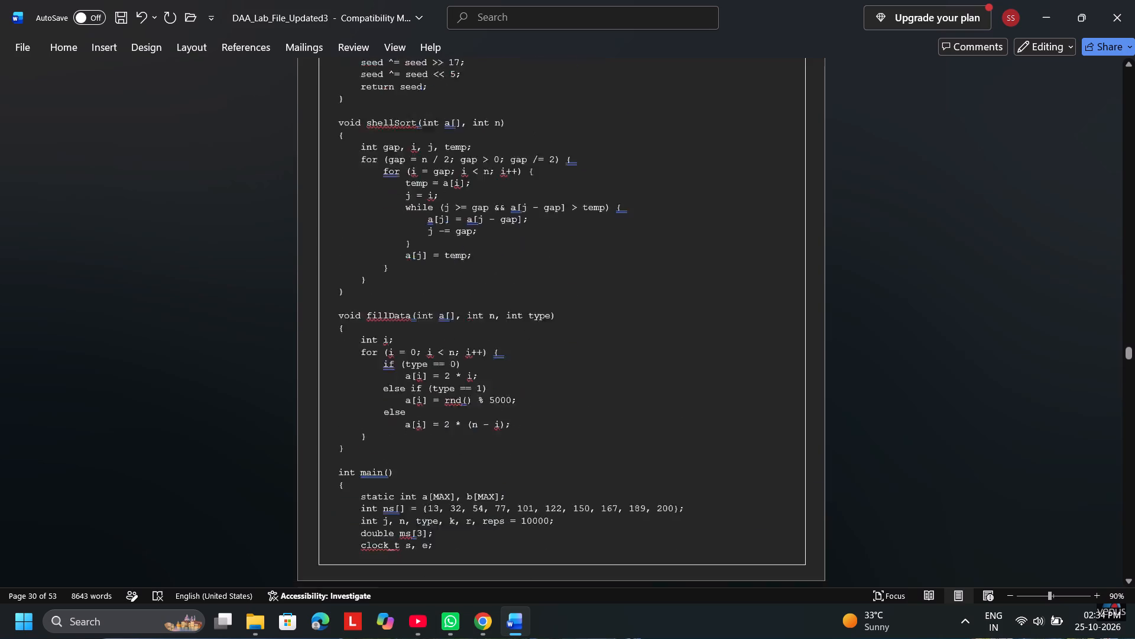
scroll(604, 274, down, 4)
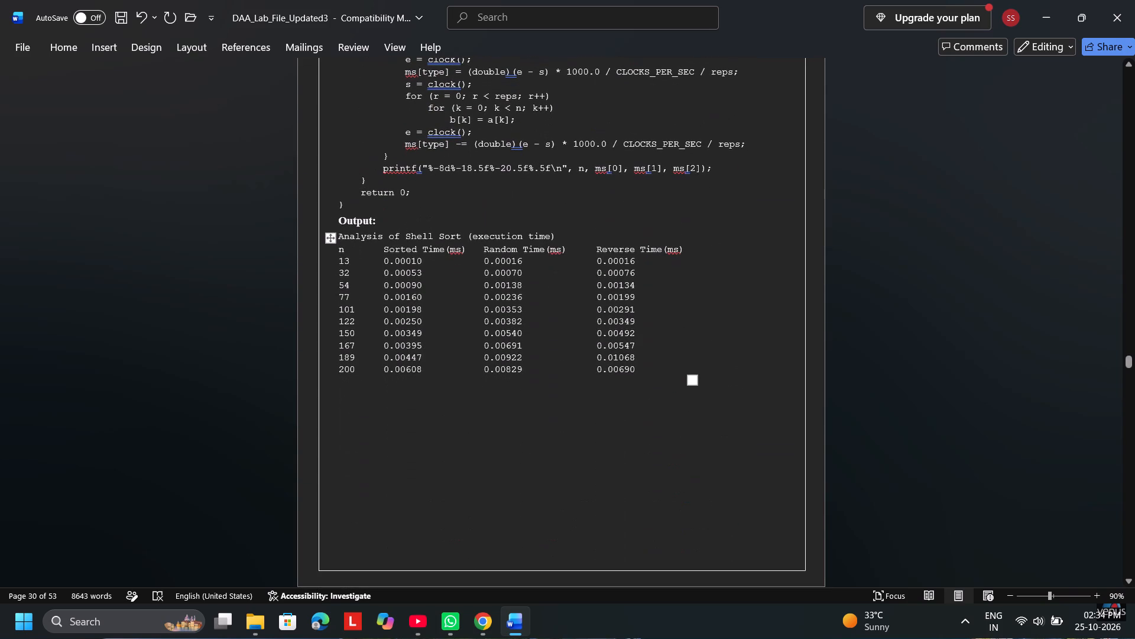
click(358, 211)
key(Return)
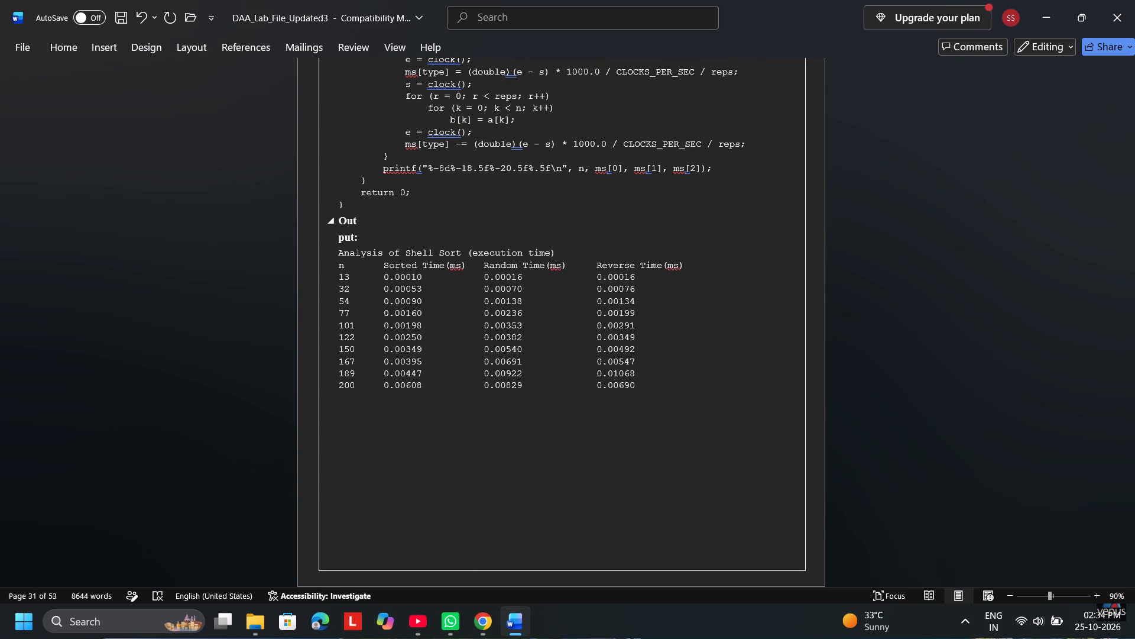
key(ctrl+z)
click(356, 205)
key(Return)
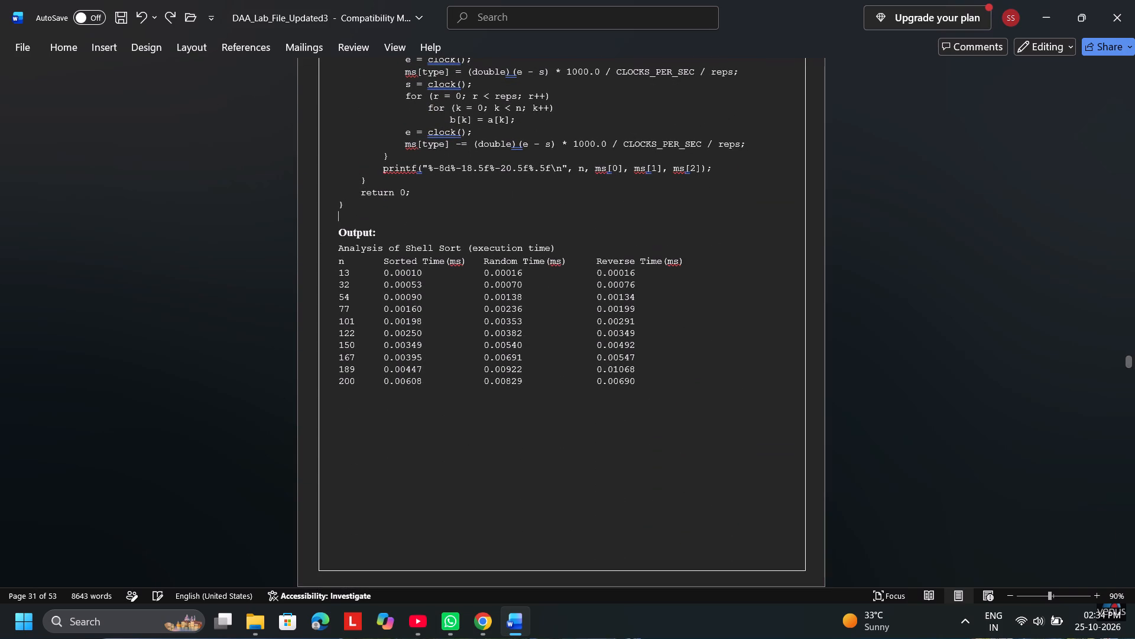
Insert a blank line above and below the "Analysis of Shell Sort (execution time)" output title.
click(381, 234)
key(Return)
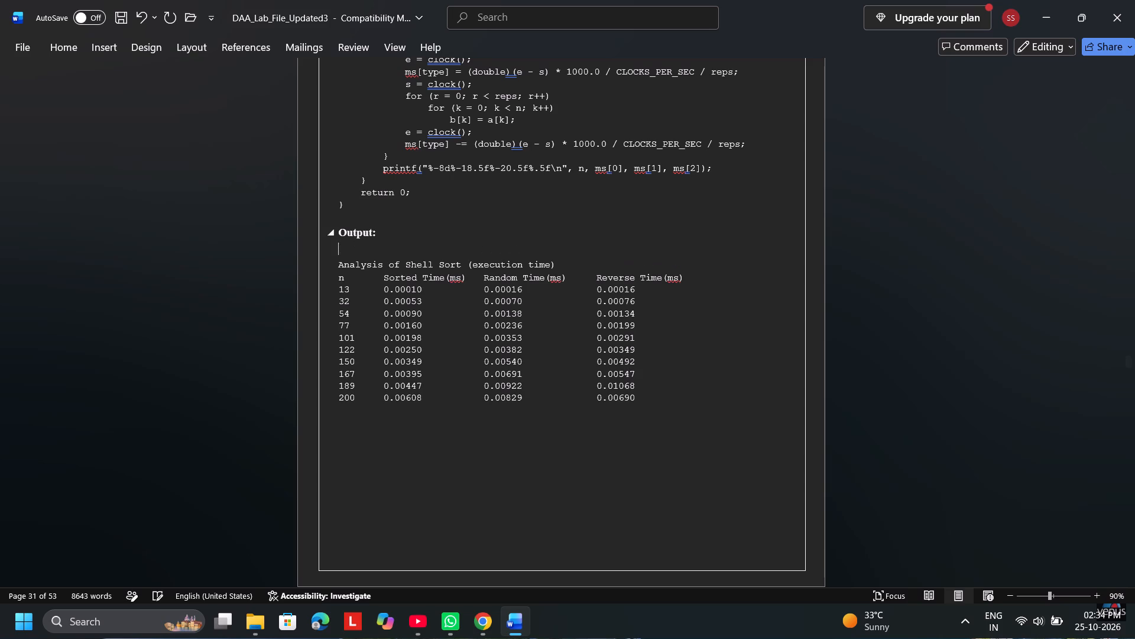
click(565, 266)
key(Return)
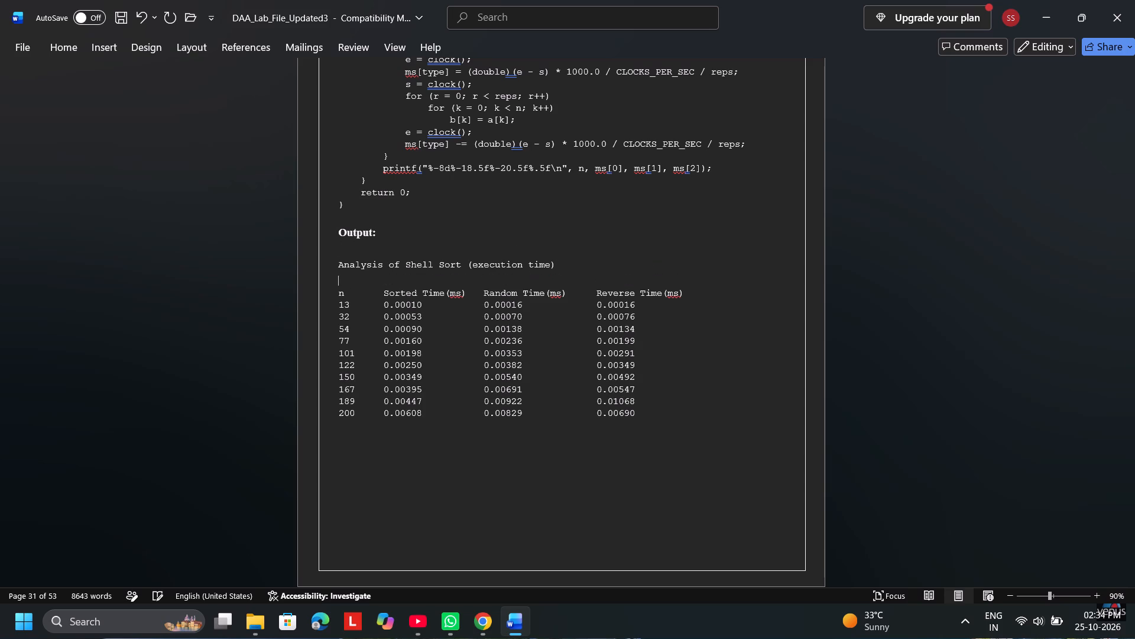
Set the "Analysis of Shell Sort (execution time)" output title to font size 12.
click(570, 263)
drag(570, 263, 408, 272)
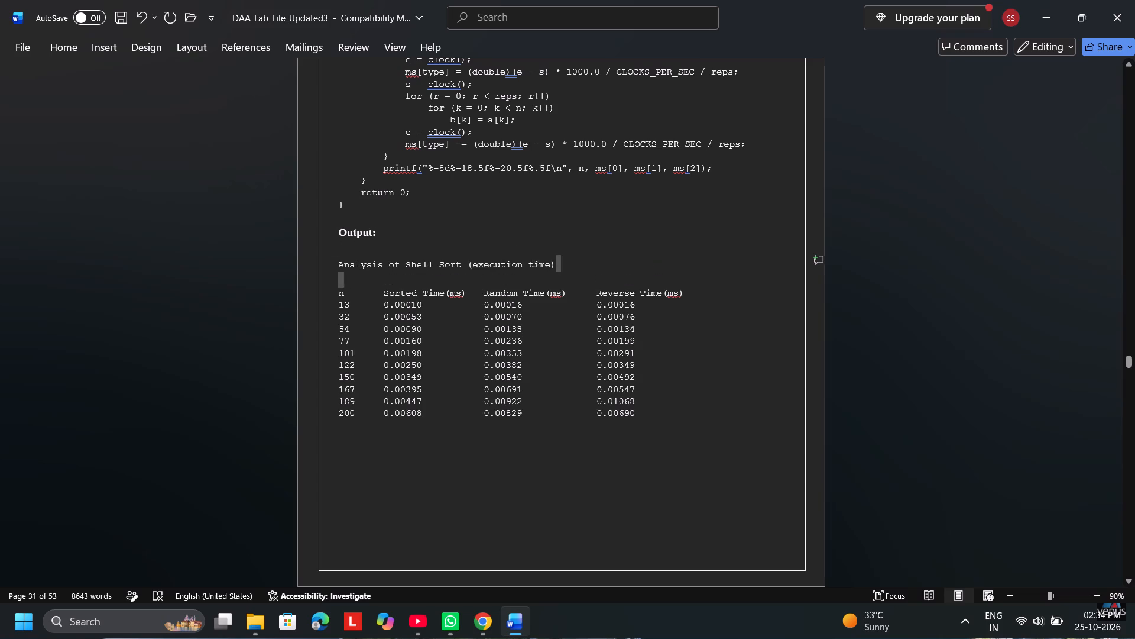
drag(408, 272, 335, 267)
click(447, 221)
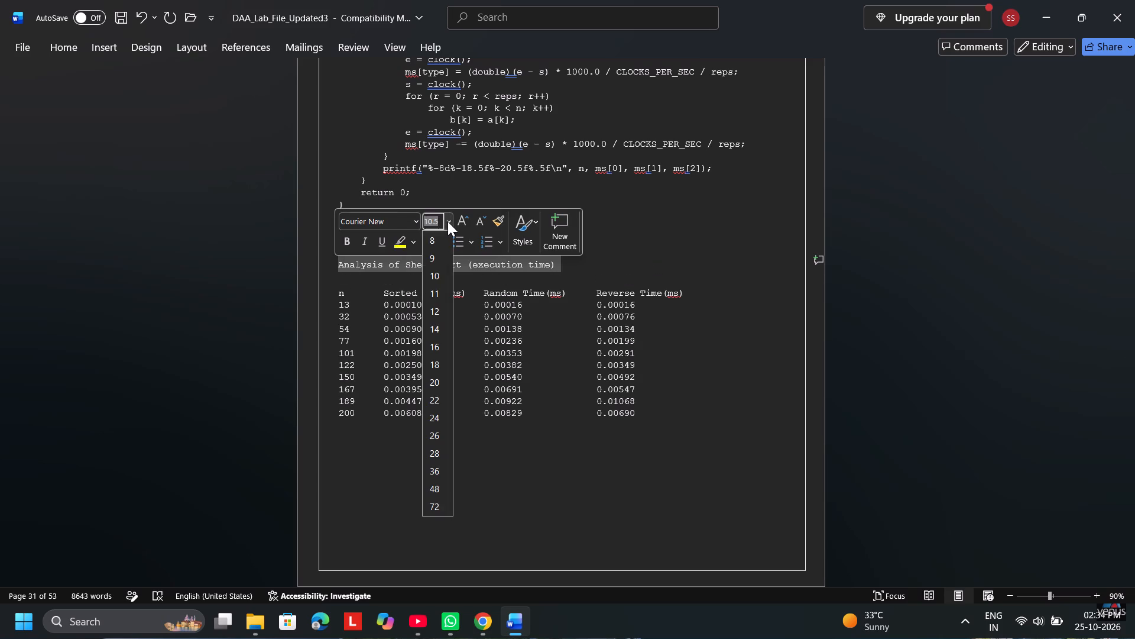
click(432, 318)
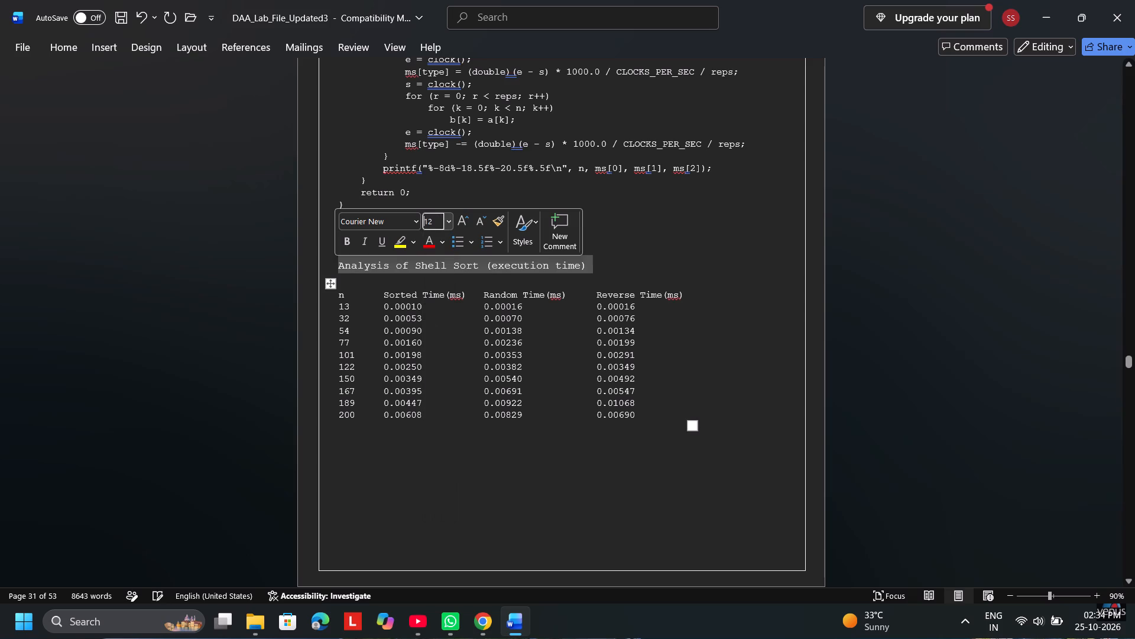
click(446, 475)
Add a blank line above and below the "Code:" heading of the Activity Selection Problem, removing the automatic "(b)" numbering.
scroll(446, 475, down, 1)
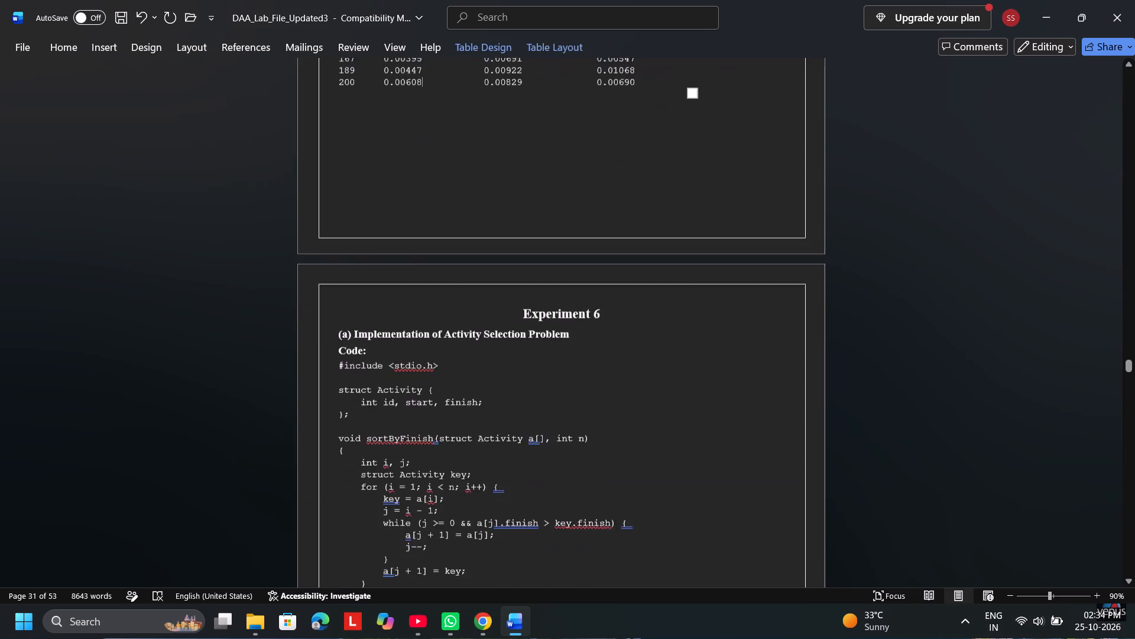
scroll(446, 475, down, 1)
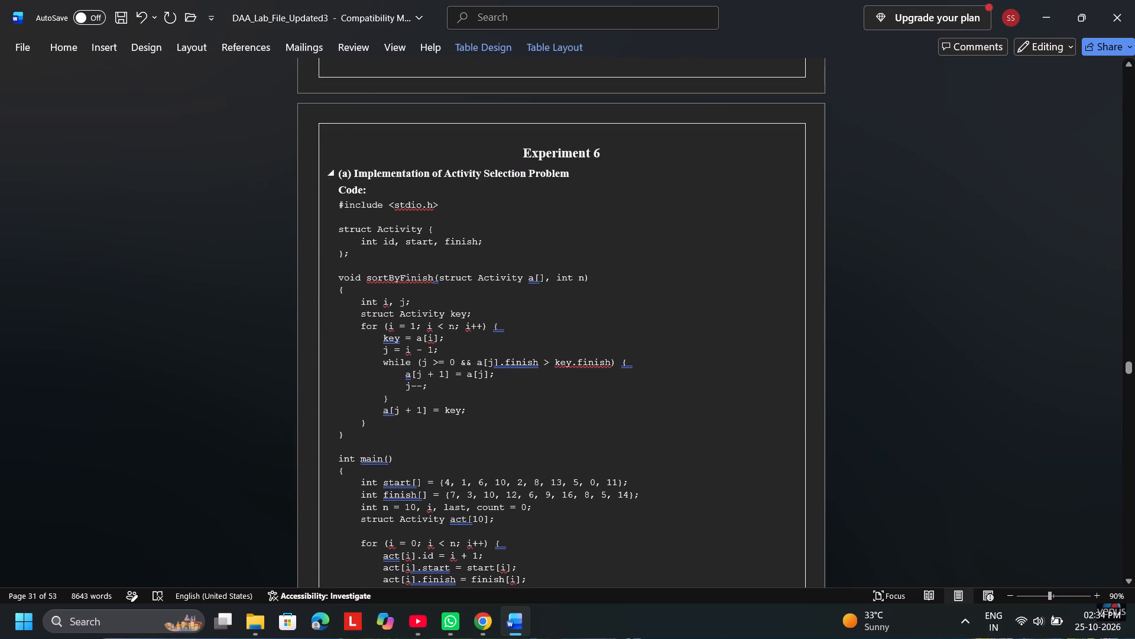
click(340, 192)
key(Return)
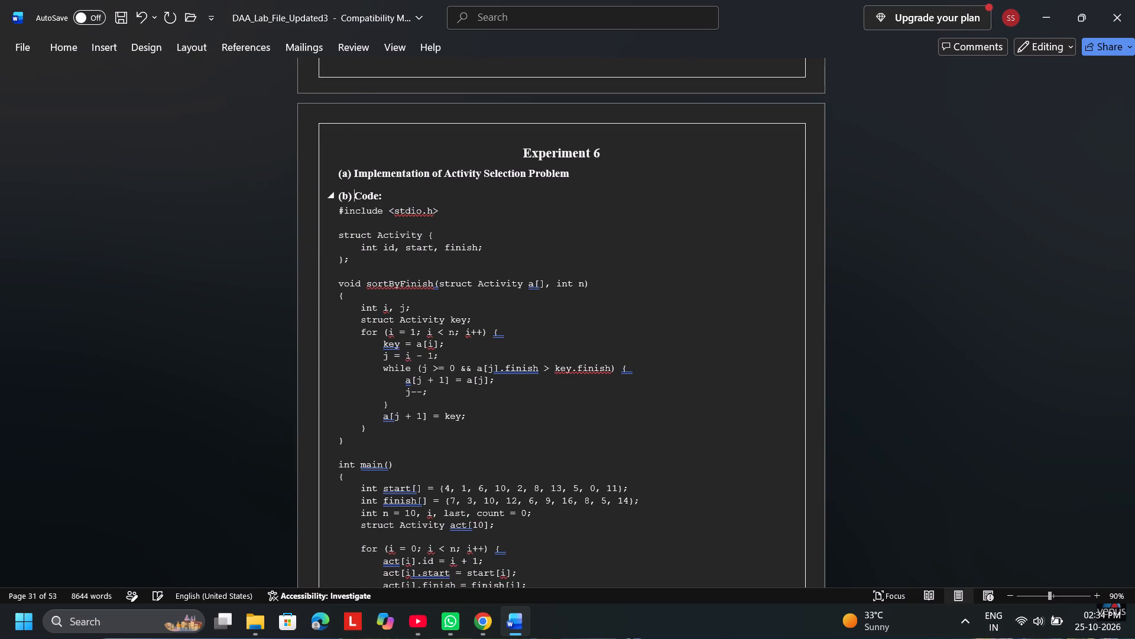
key(BackSpace)
click(372, 196)
key(Return)
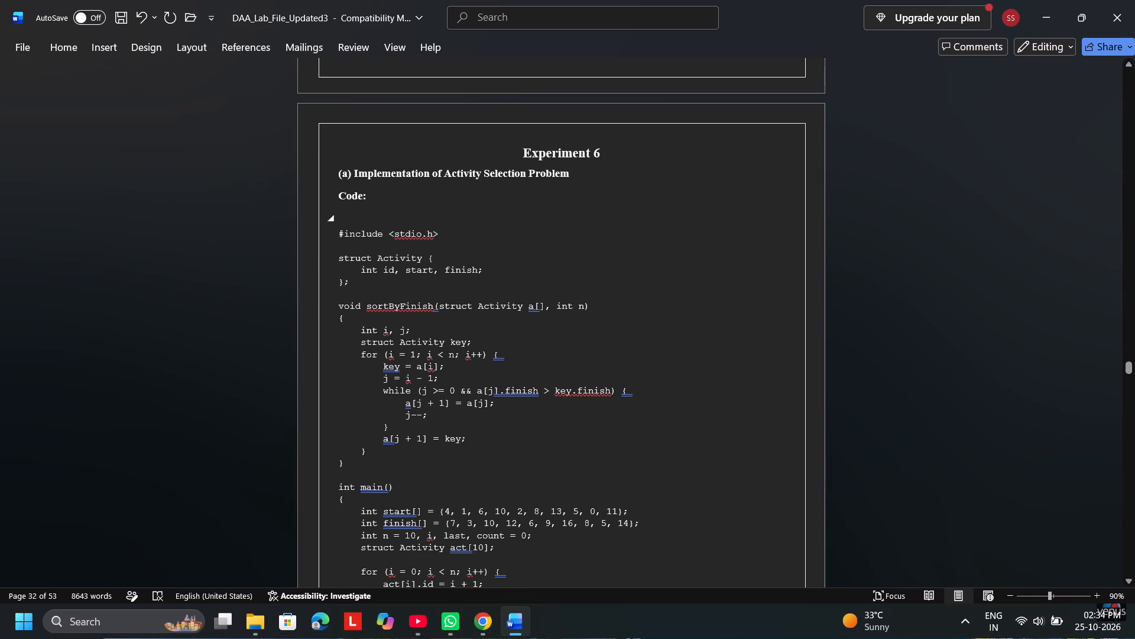
Insert a blank line between the end of the Activity Selection code and its "Output:" heading.
scroll(510, 220, down, 1)
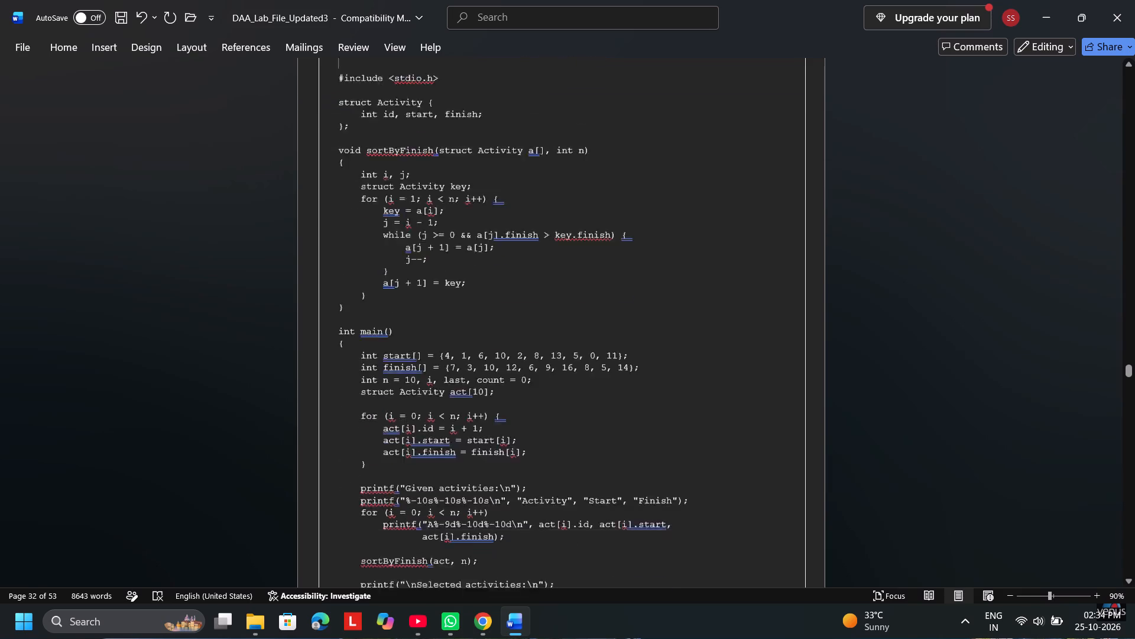
scroll(510, 220, down, 4)
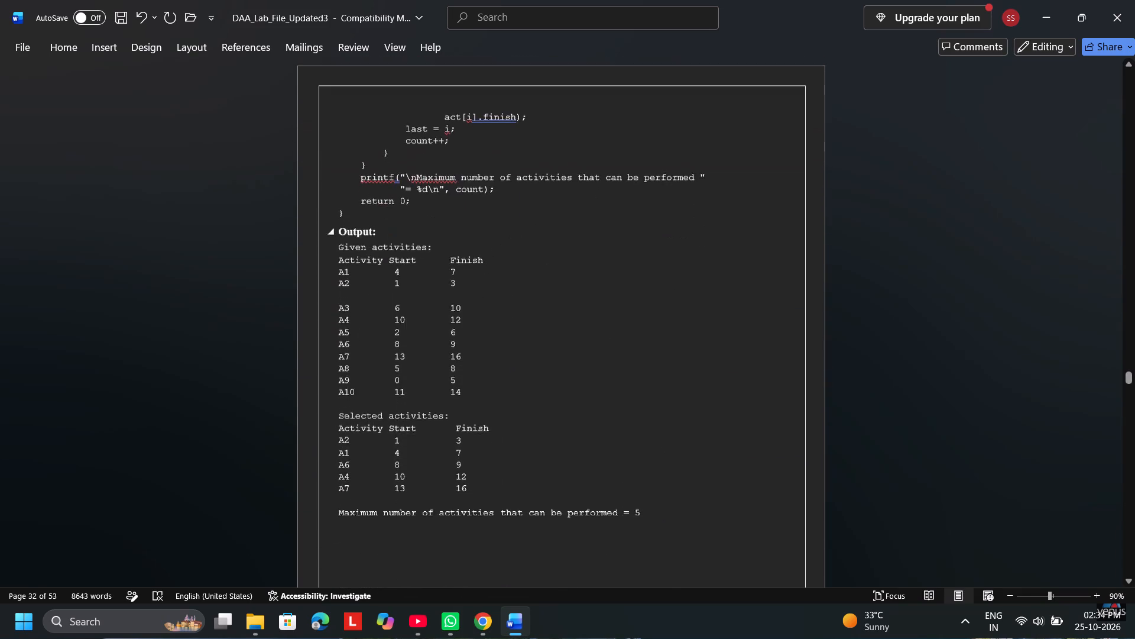
scroll(510, 220, down, 1)
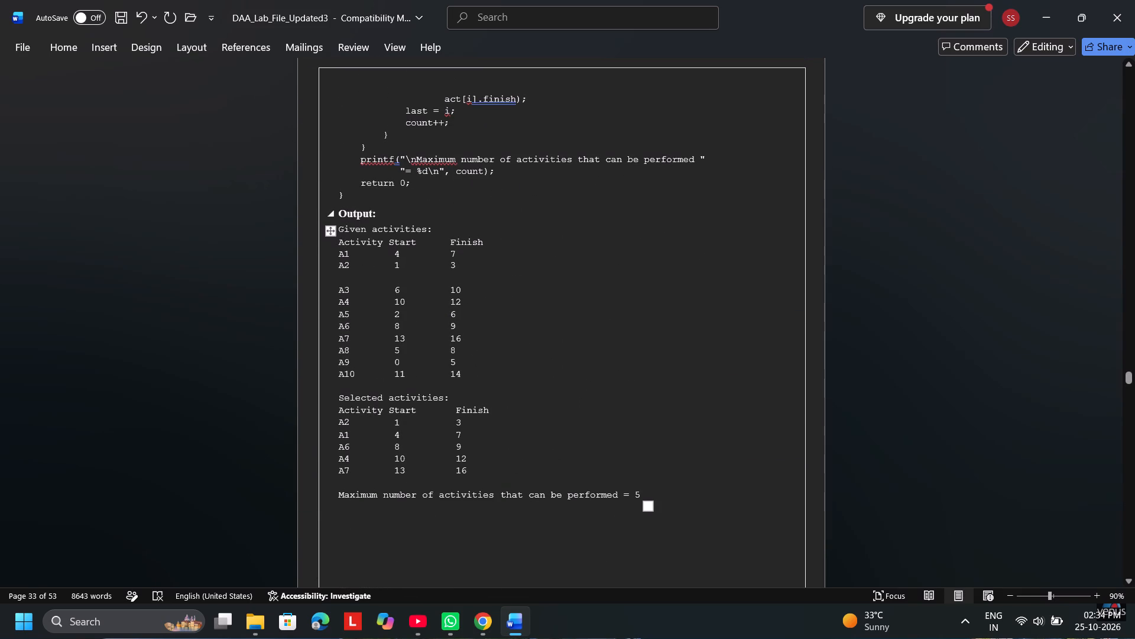
click(344, 201)
click(345, 195)
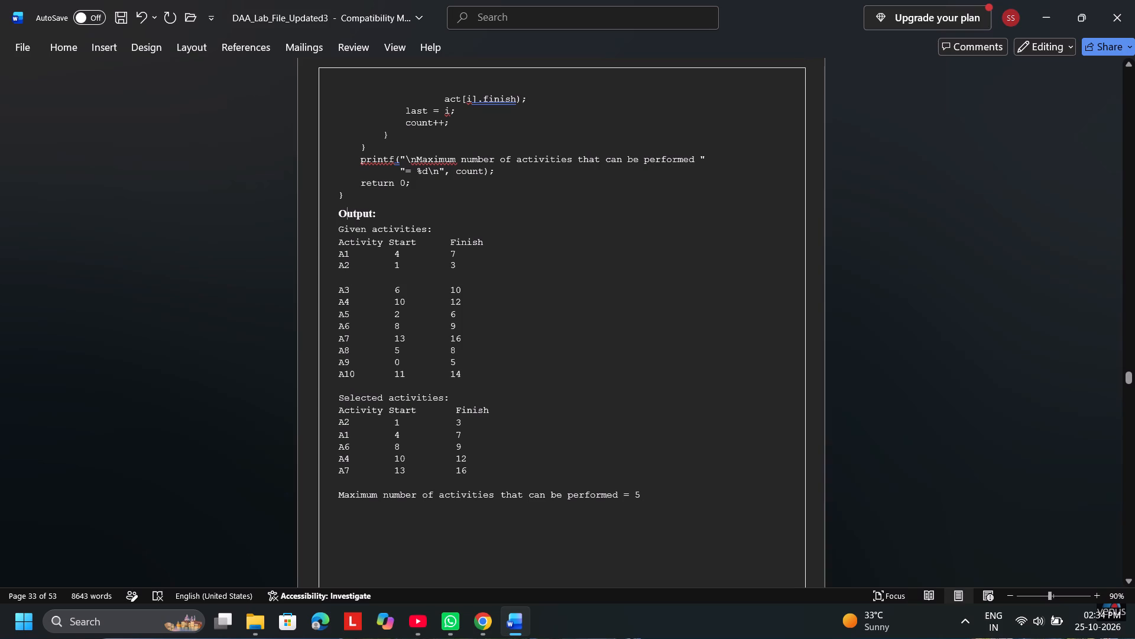
key(Return)
Insert a blank line above and below the "Given activities:" output title.
click(380, 225)
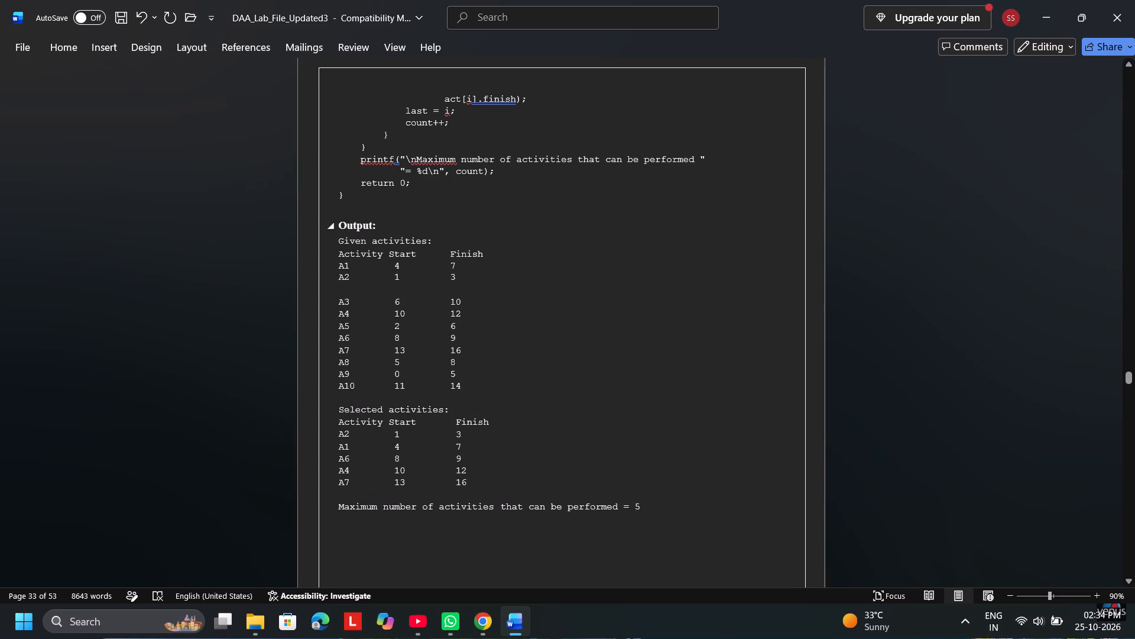
key(Return)
click(434, 259)
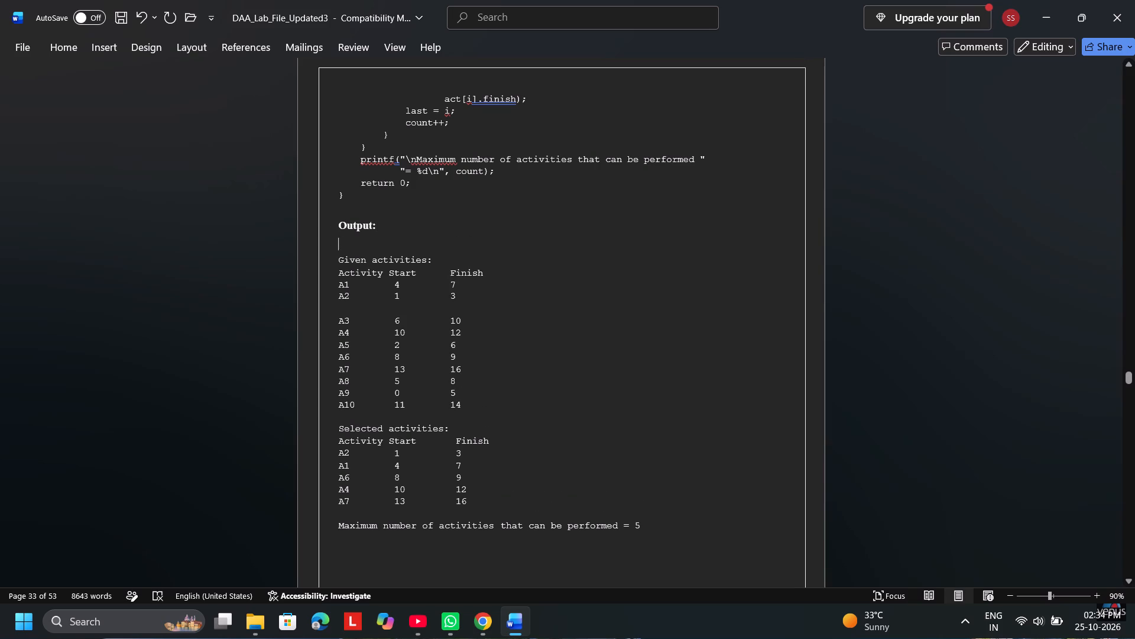
key(Return)
Add a line break after the A10 row to widen the gap above the "Selected activities:" title.
scroll(434, 259, down, 1)
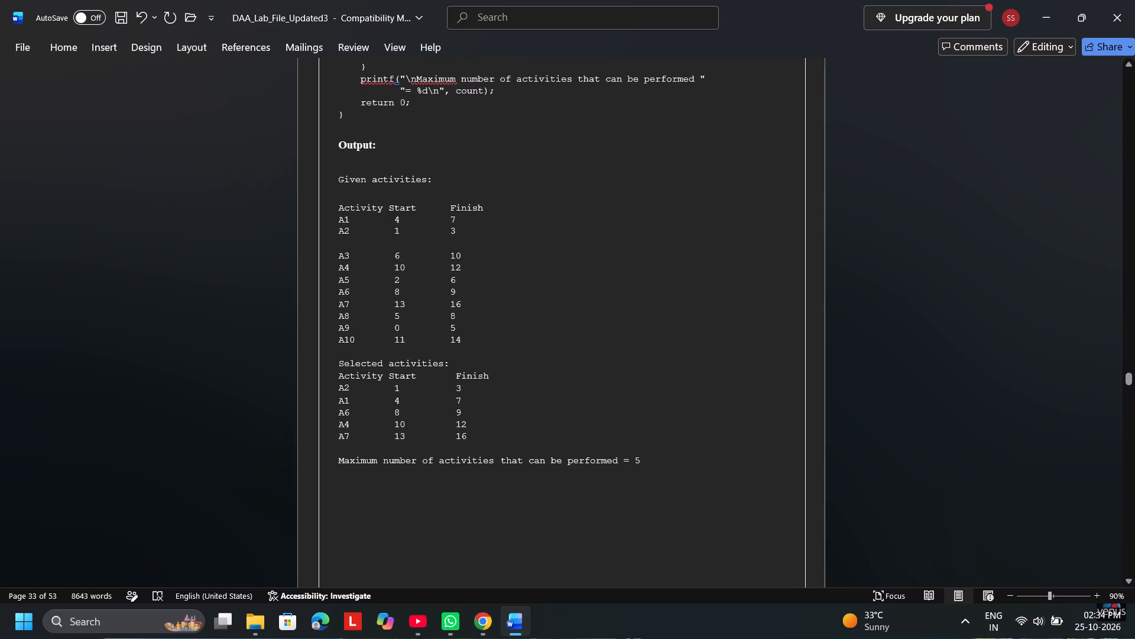
click(437, 350)
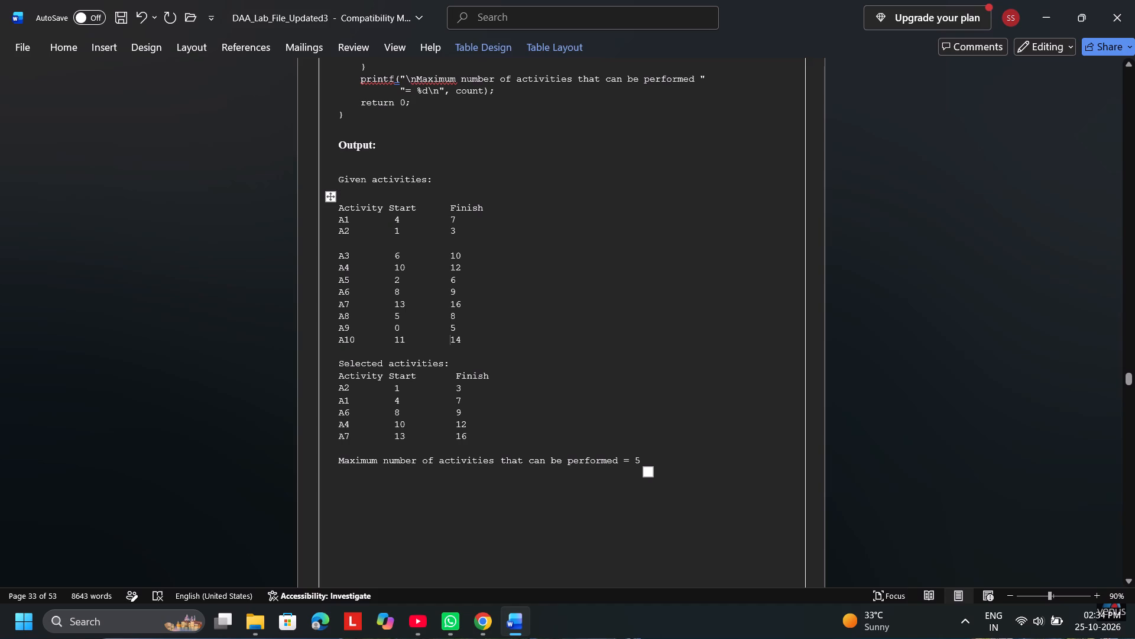
click(479, 340)
key(Return)
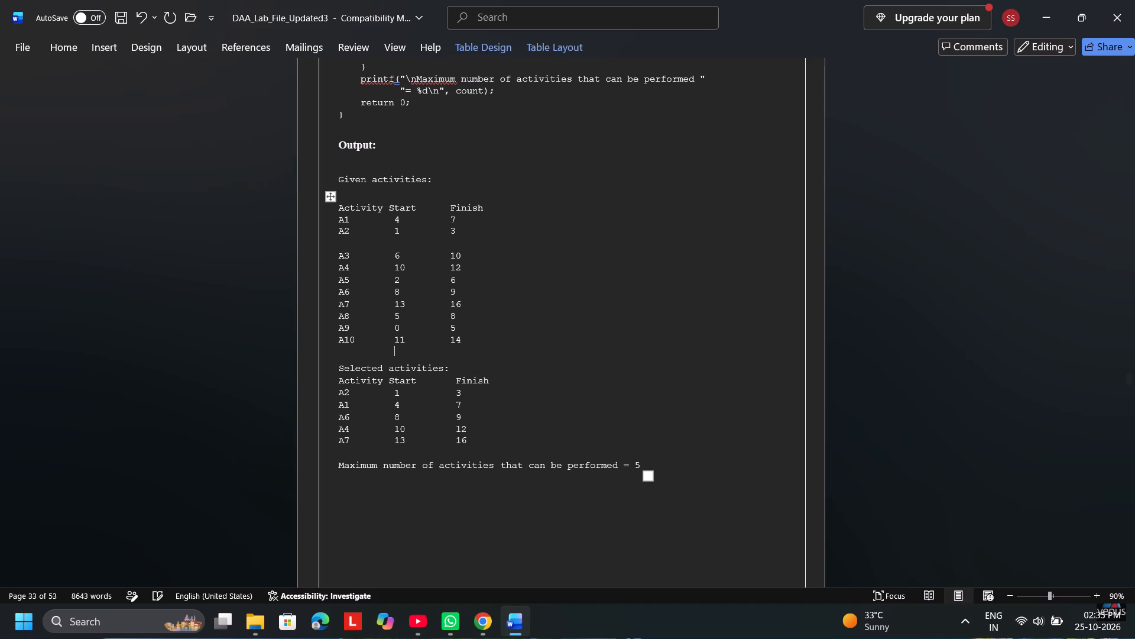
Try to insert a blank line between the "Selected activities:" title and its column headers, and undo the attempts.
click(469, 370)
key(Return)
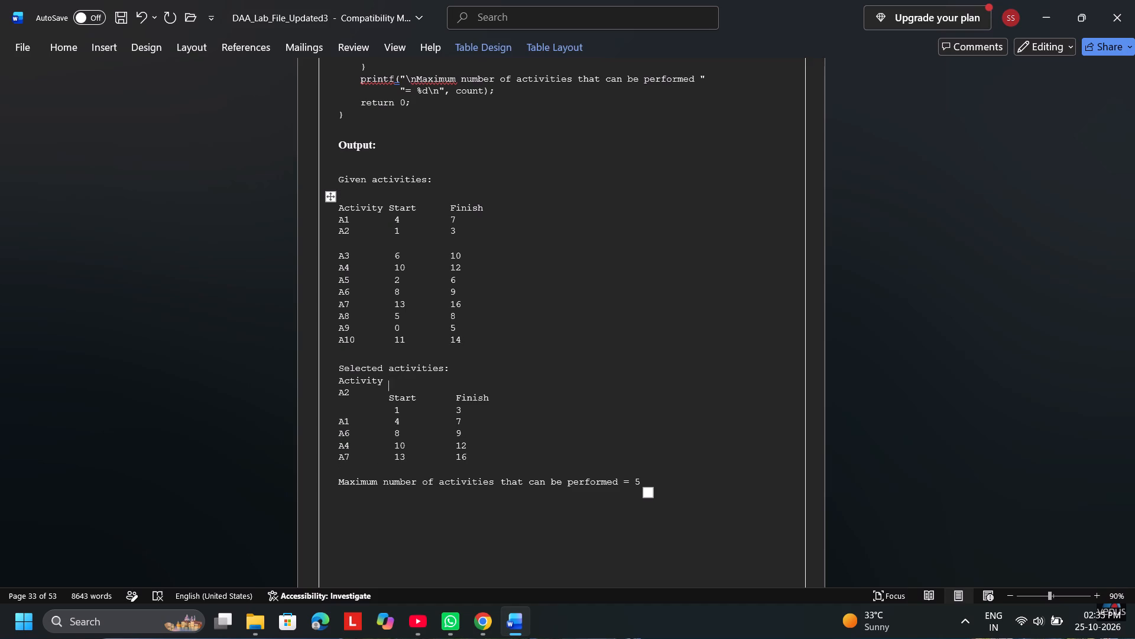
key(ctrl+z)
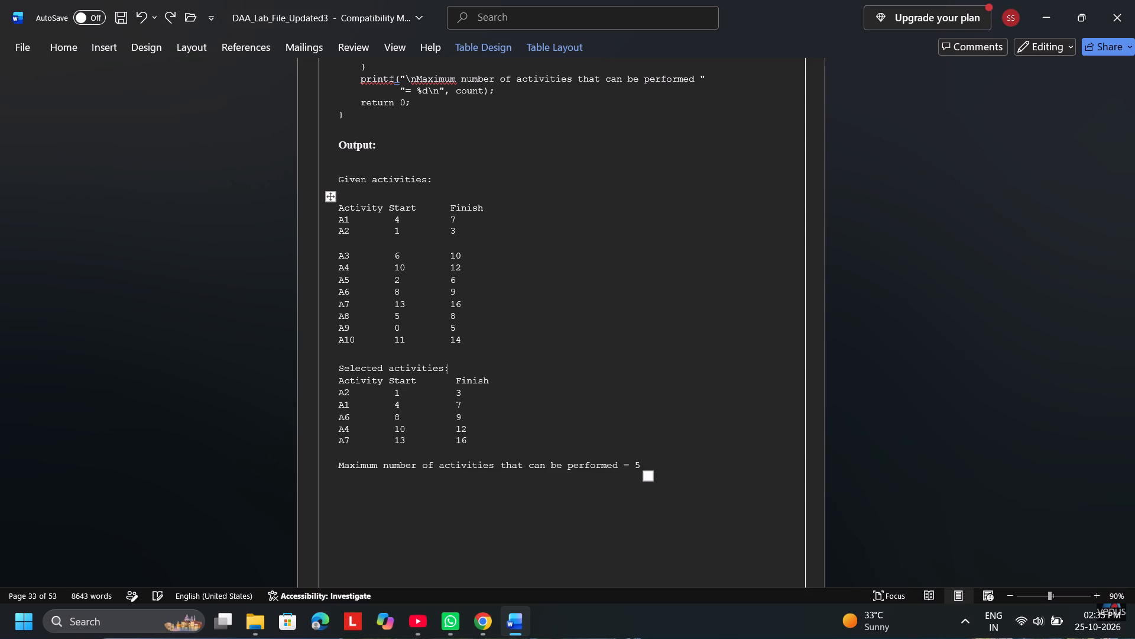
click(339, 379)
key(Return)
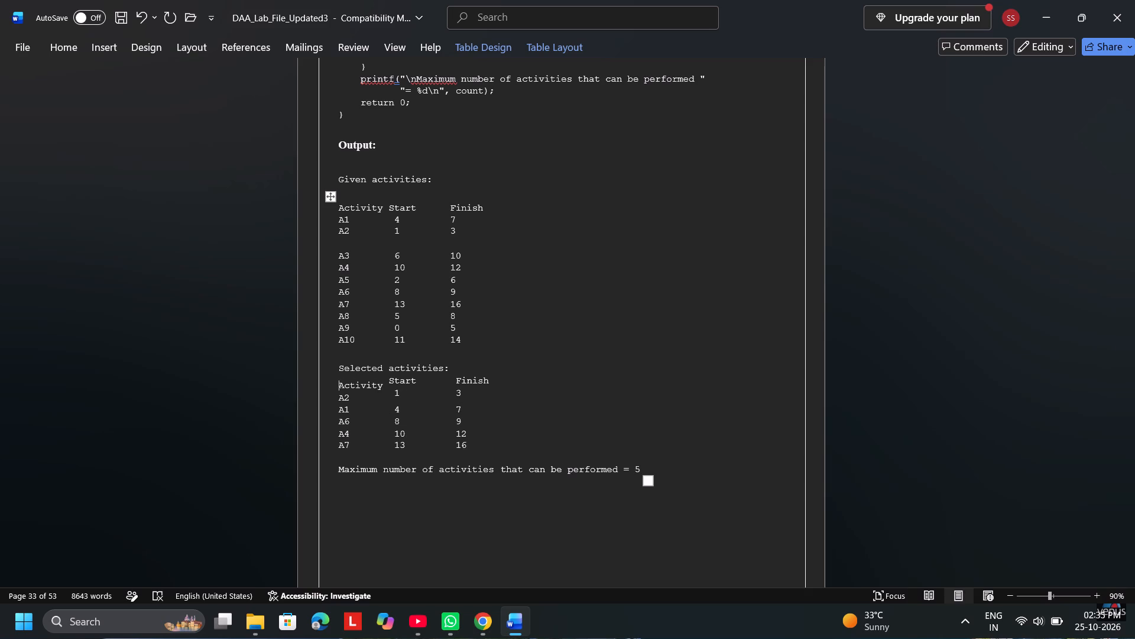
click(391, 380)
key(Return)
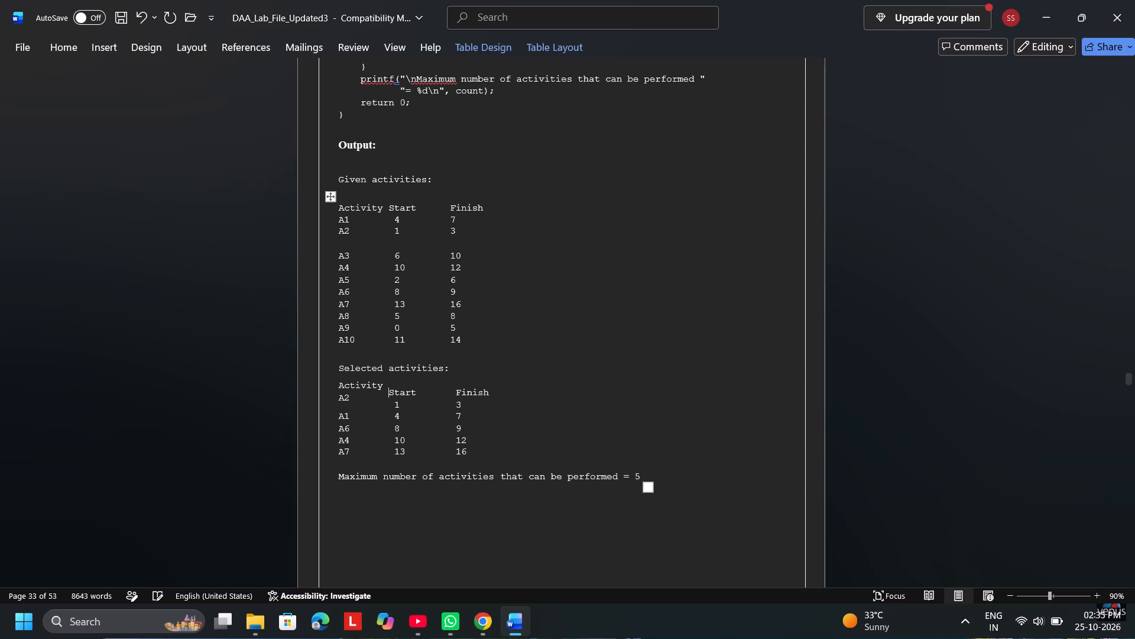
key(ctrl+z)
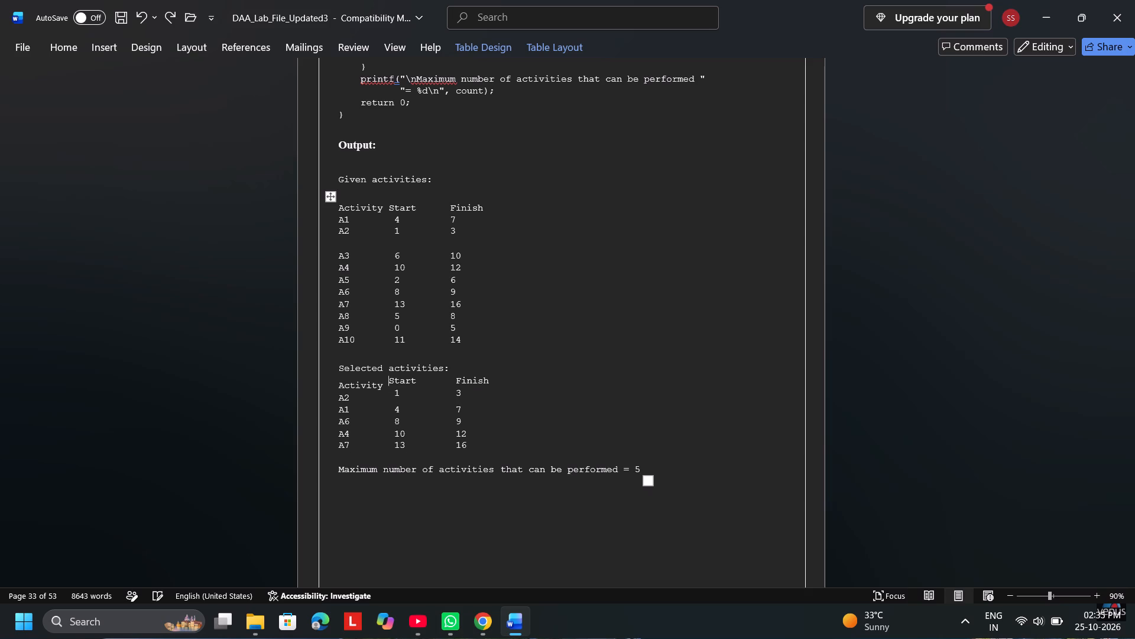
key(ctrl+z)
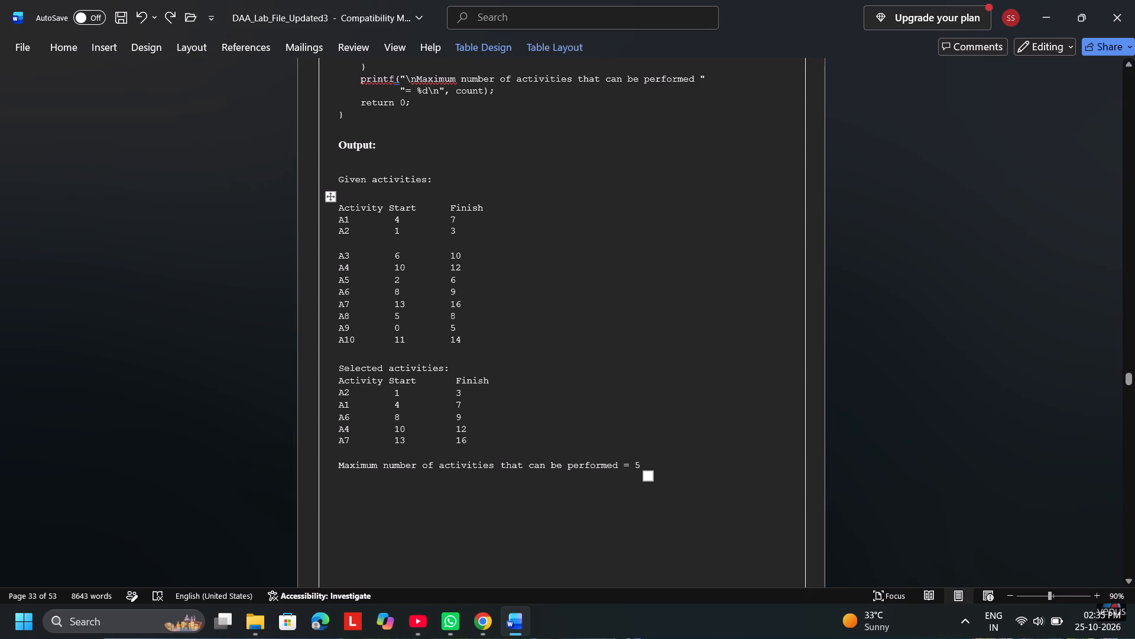
Set the "Given activities:" output title to font size 12.
drag(436, 183, 333, 175)
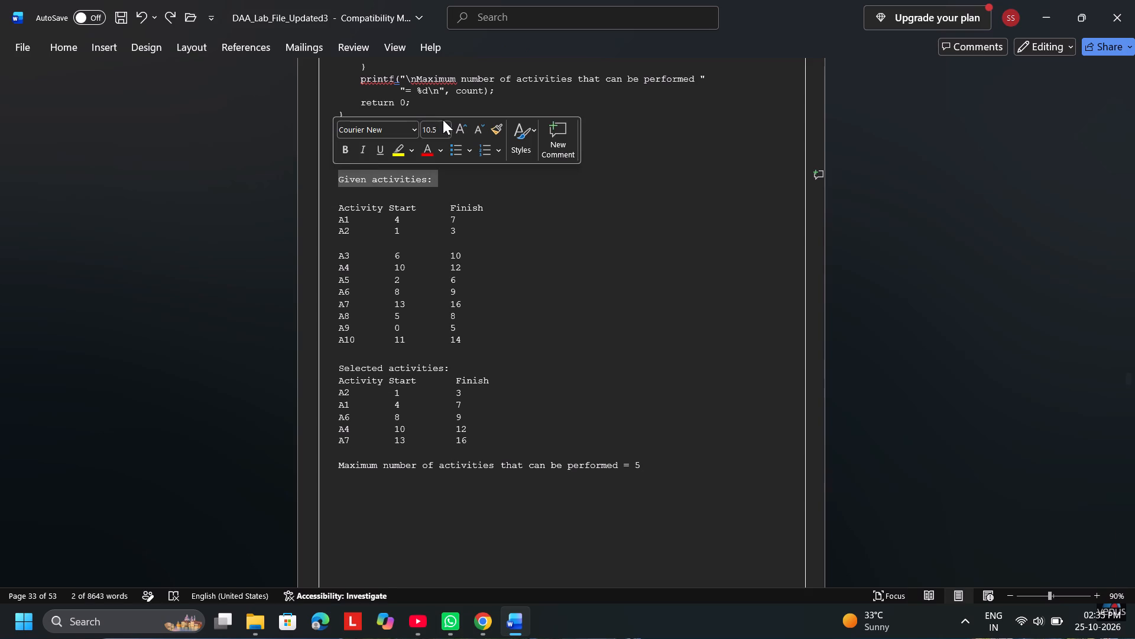
click(445, 125)
click(439, 218)
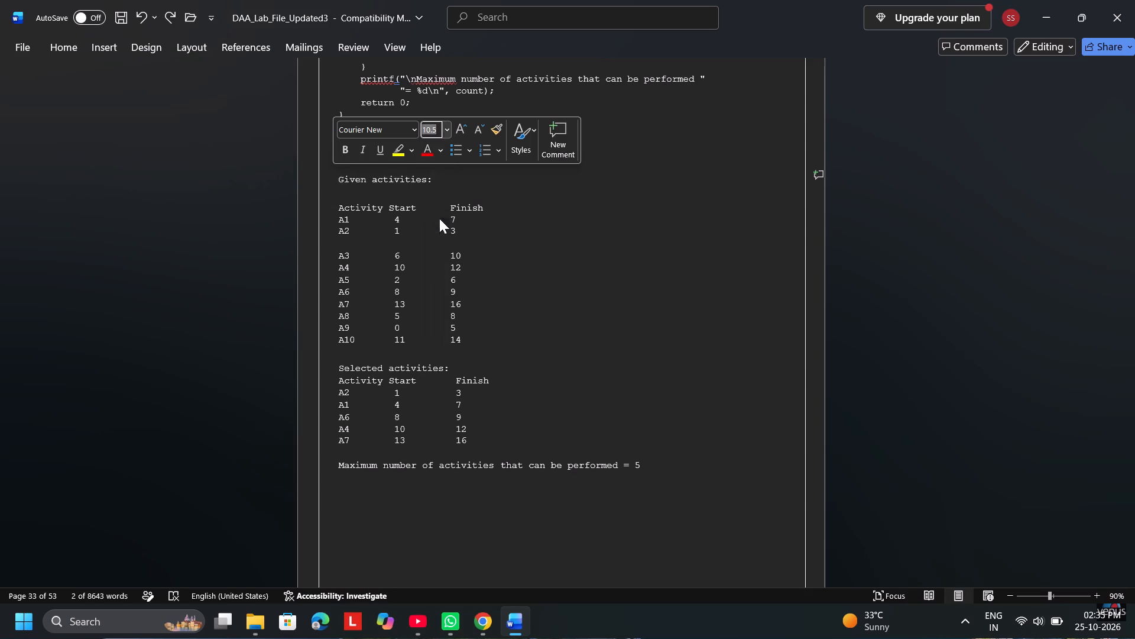
click(472, 180)
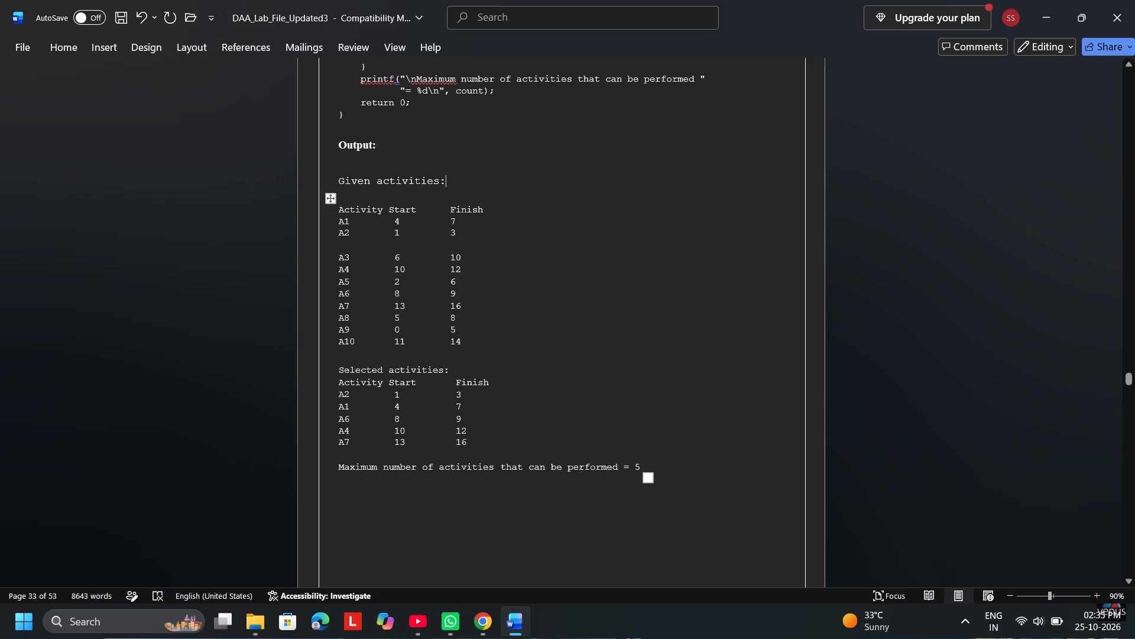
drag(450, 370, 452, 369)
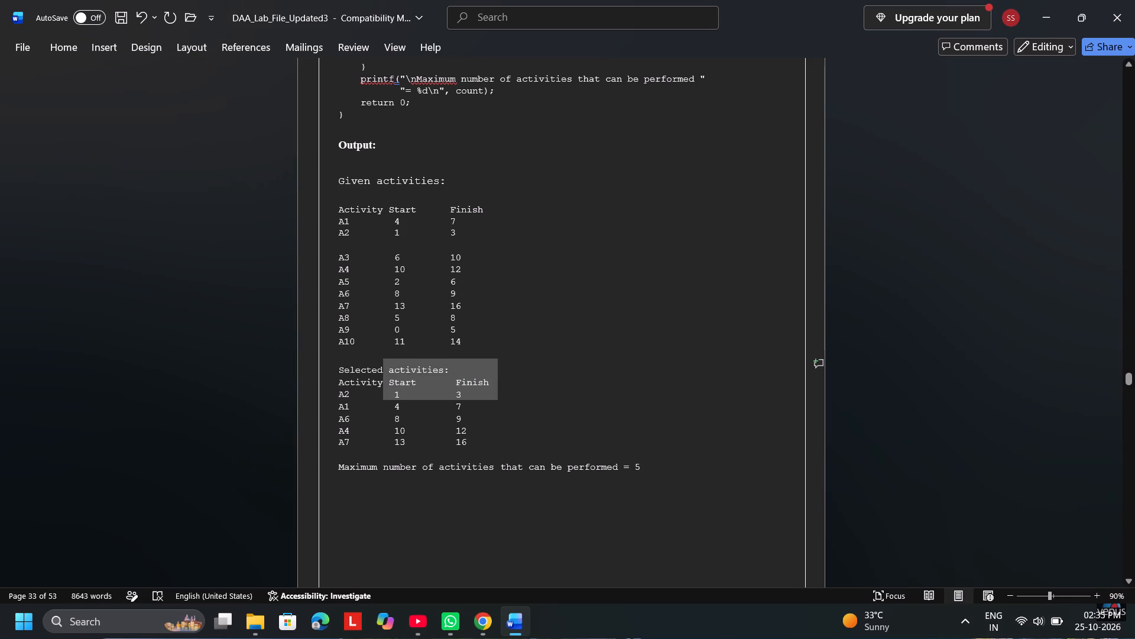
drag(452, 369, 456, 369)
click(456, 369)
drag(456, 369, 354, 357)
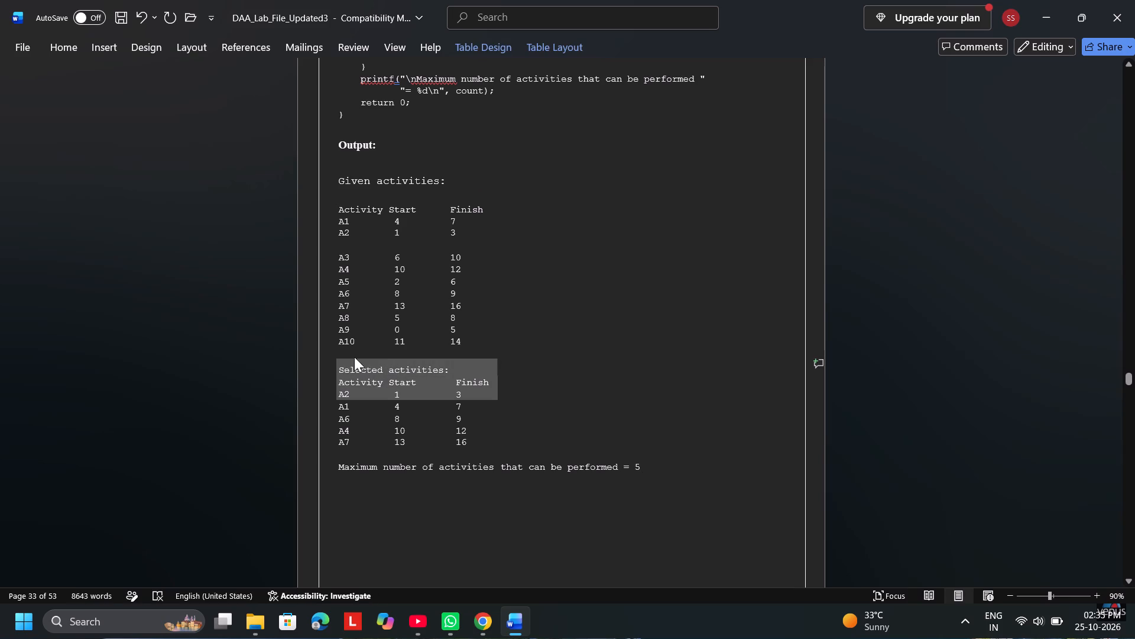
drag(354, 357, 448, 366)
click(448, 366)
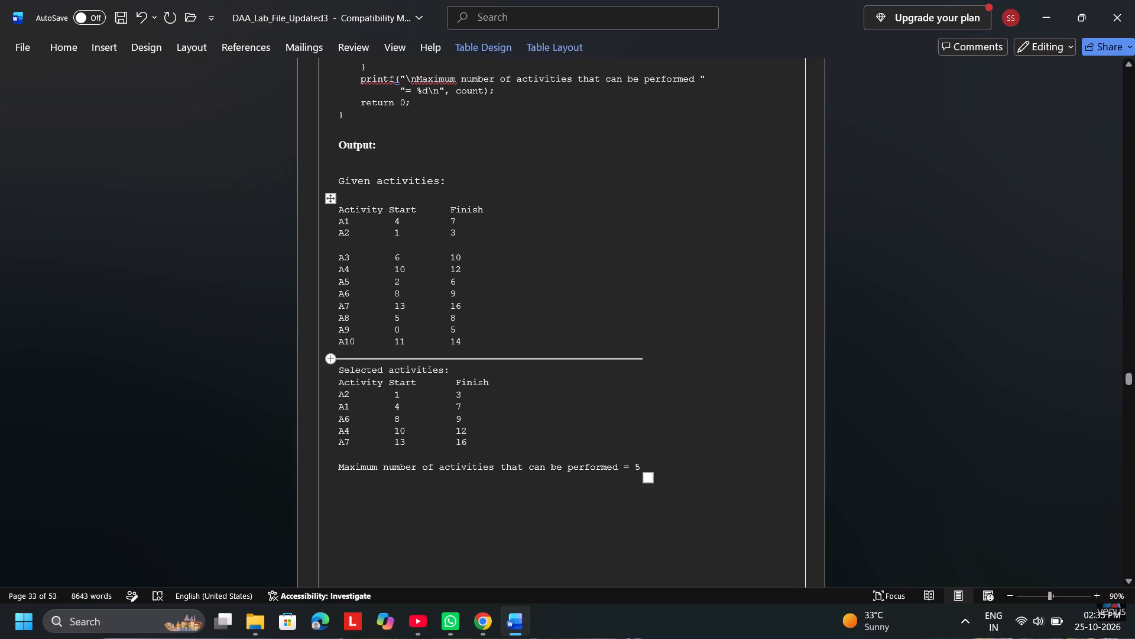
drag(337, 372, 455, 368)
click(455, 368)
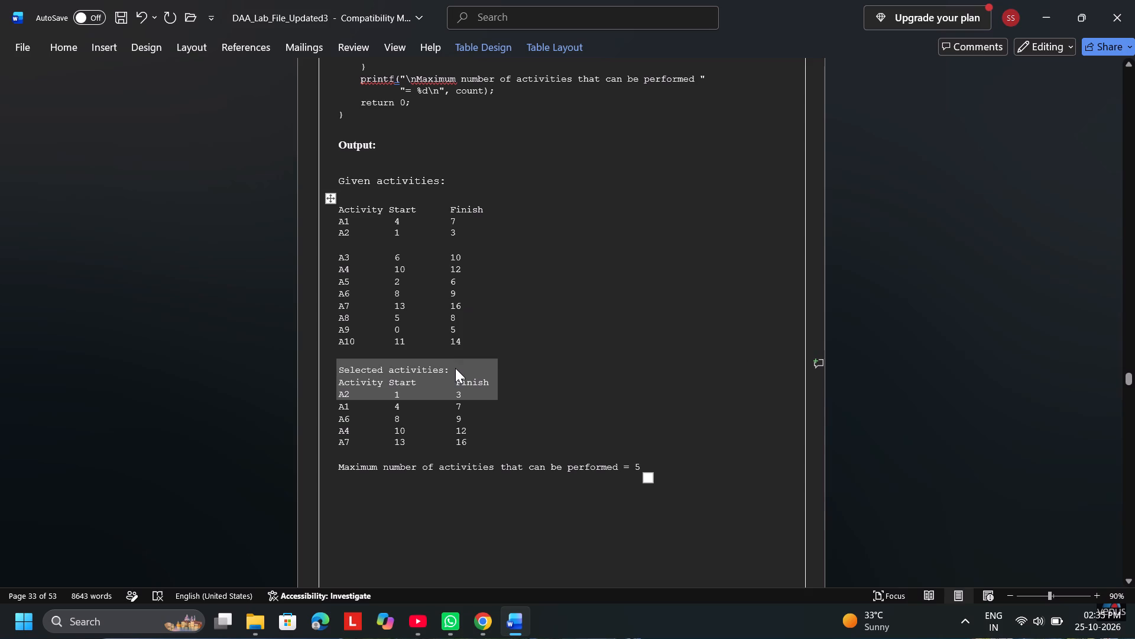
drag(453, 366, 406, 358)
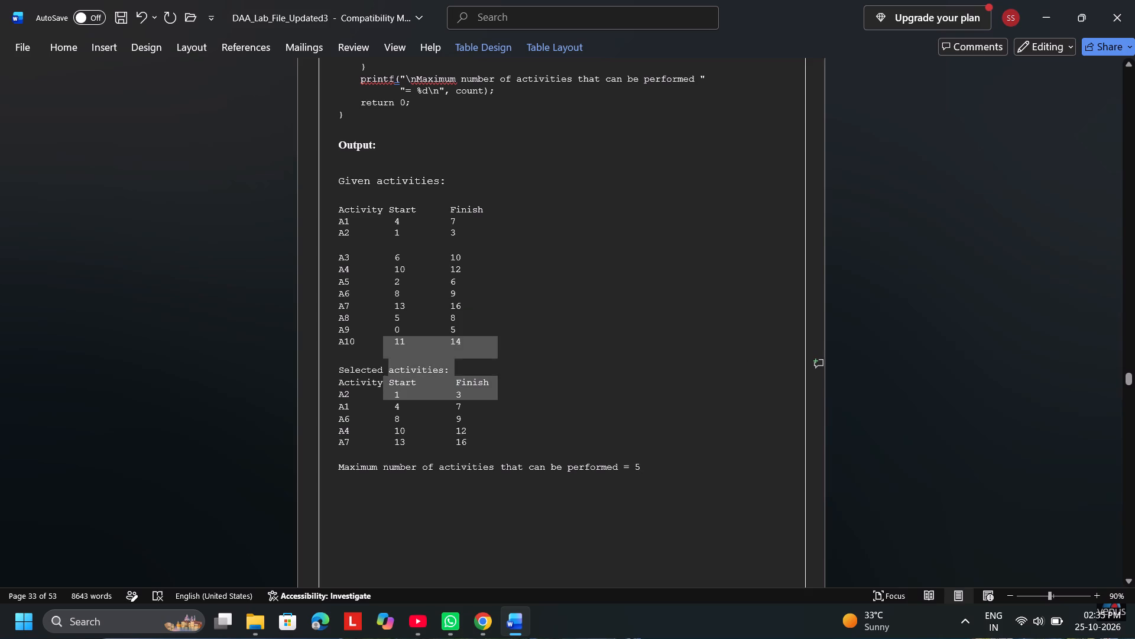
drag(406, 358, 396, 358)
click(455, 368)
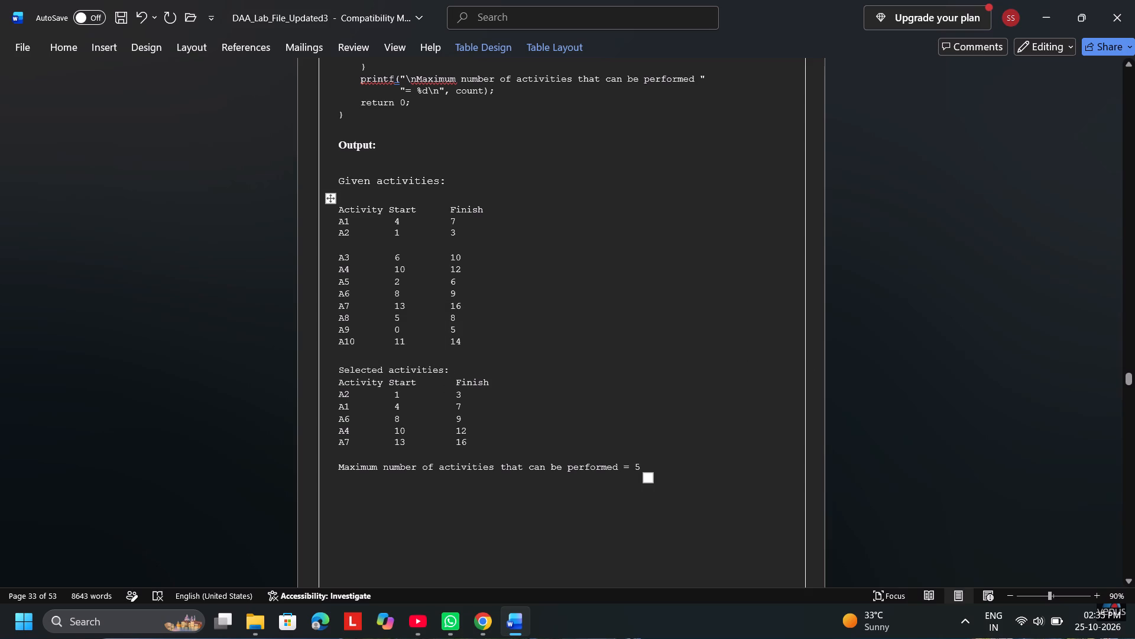
Split the "Code:" label below the "(b) Implementation of Knapsack Problem Using Greedy Solution" heading into its own paragraph without list lettering.
scroll(566, 410, up, 1)
scroll(566, 410, down, 1)
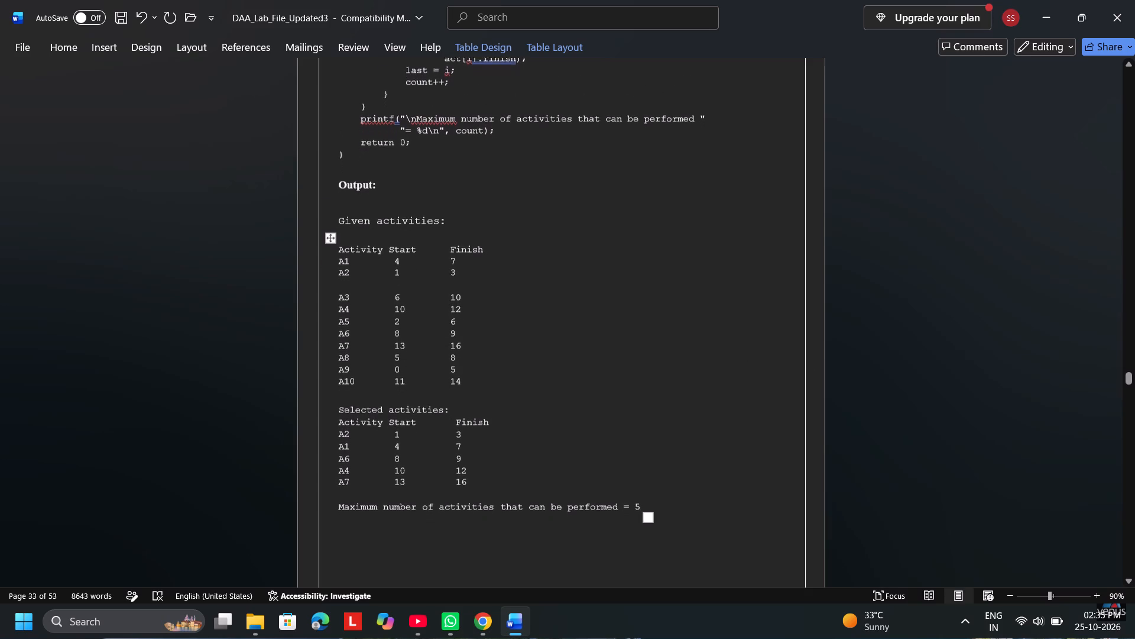
scroll(566, 410, down, 2)
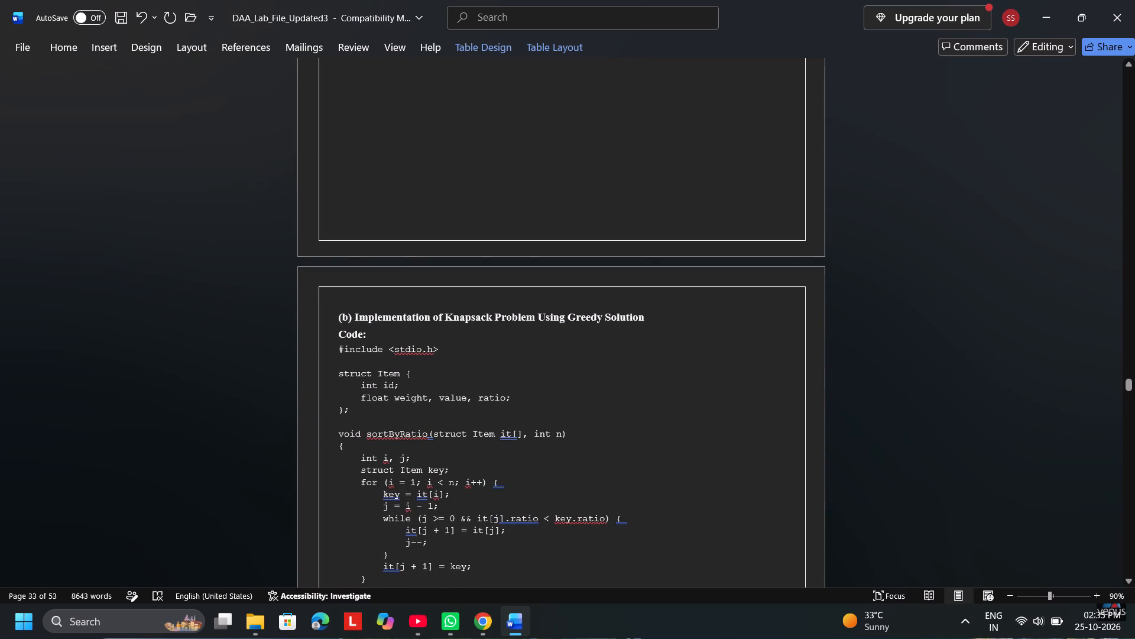
click(339, 332)
key(Return)
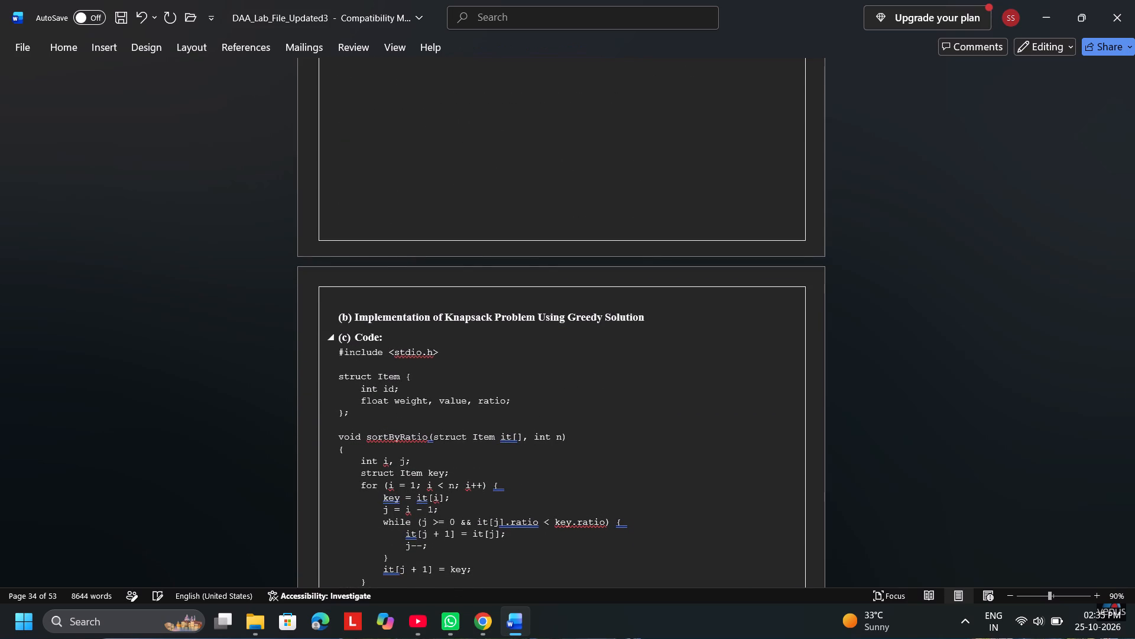
key(BackSpace)
Remove the extra blank line below the "Code:" label of Experiment 6 (a), Activity Selection Problem.
scroll(465, 336, up, 4)
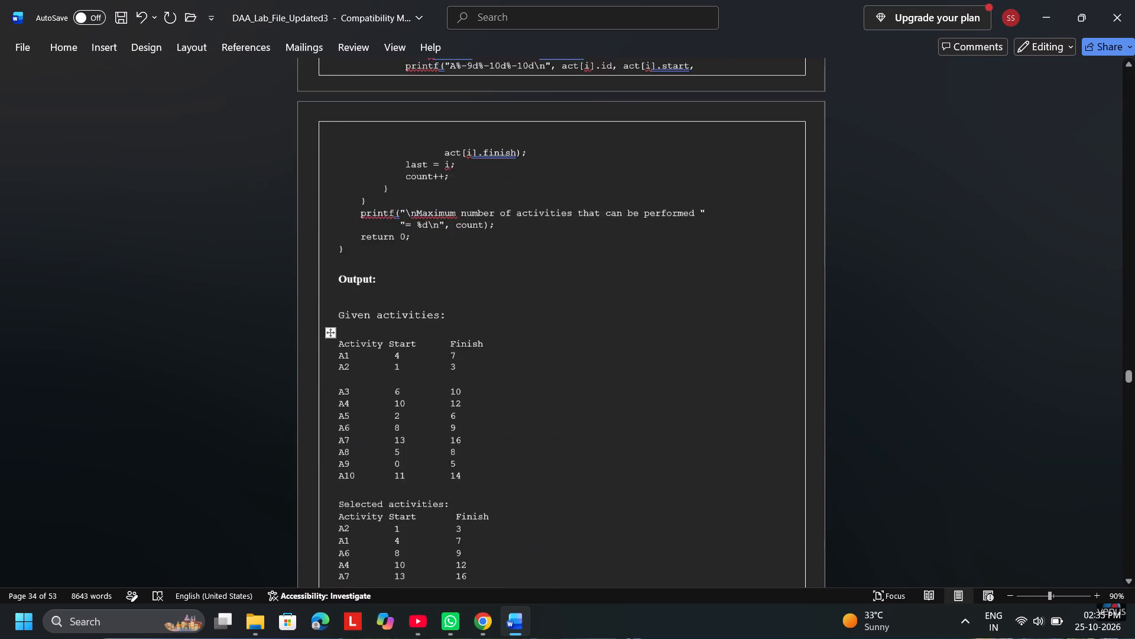
scroll(465, 336, up, 5)
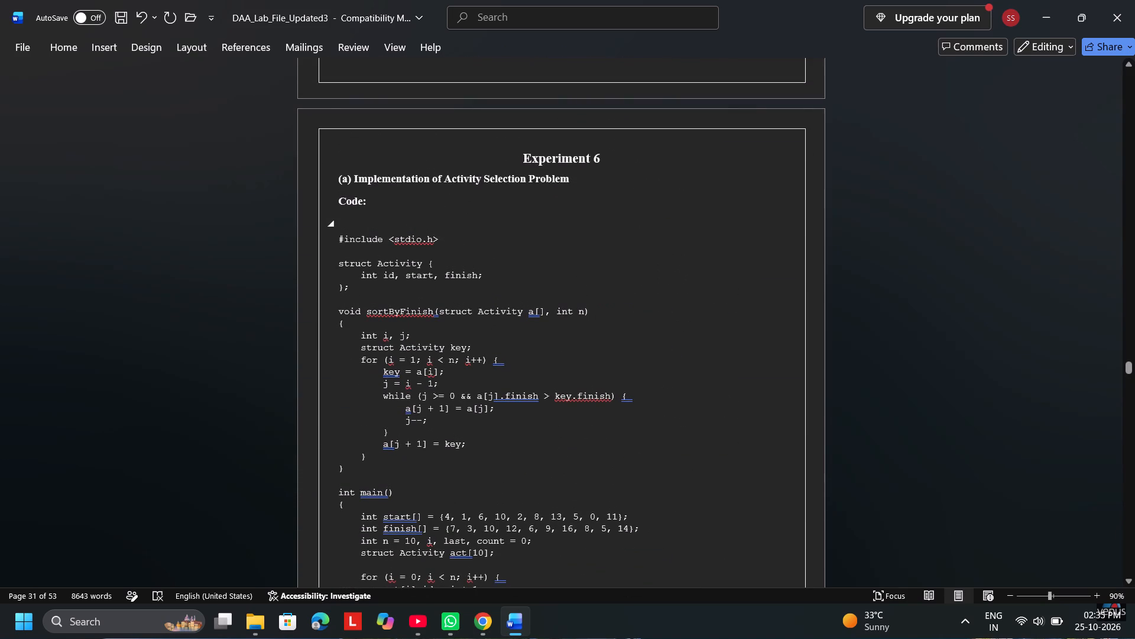
click(357, 216)
key(BackSpace)
key(BackSpace)
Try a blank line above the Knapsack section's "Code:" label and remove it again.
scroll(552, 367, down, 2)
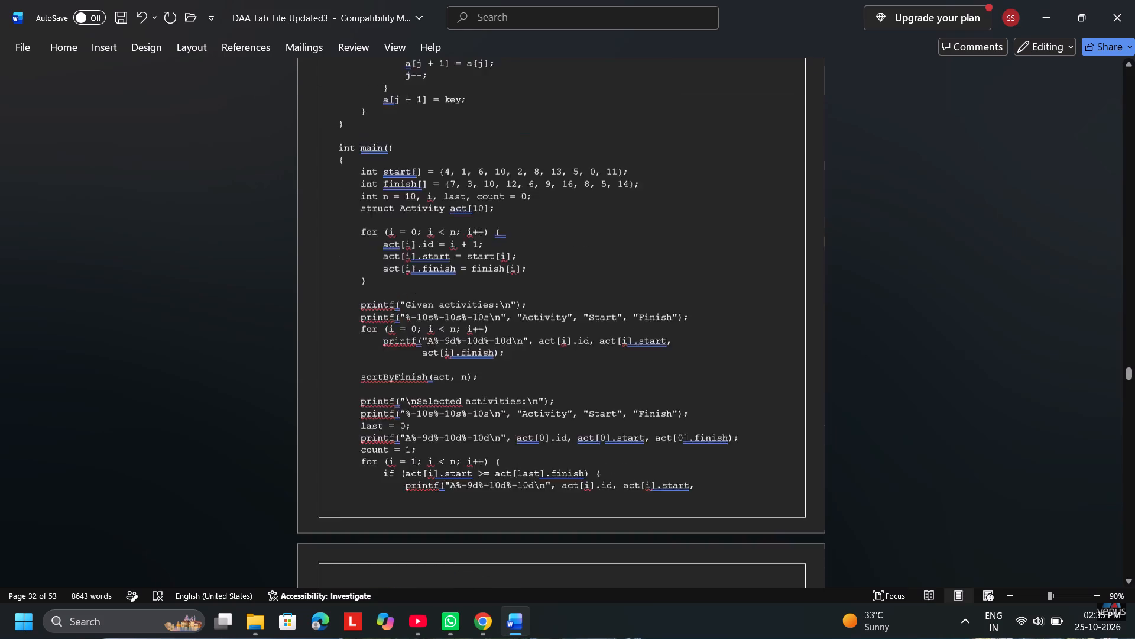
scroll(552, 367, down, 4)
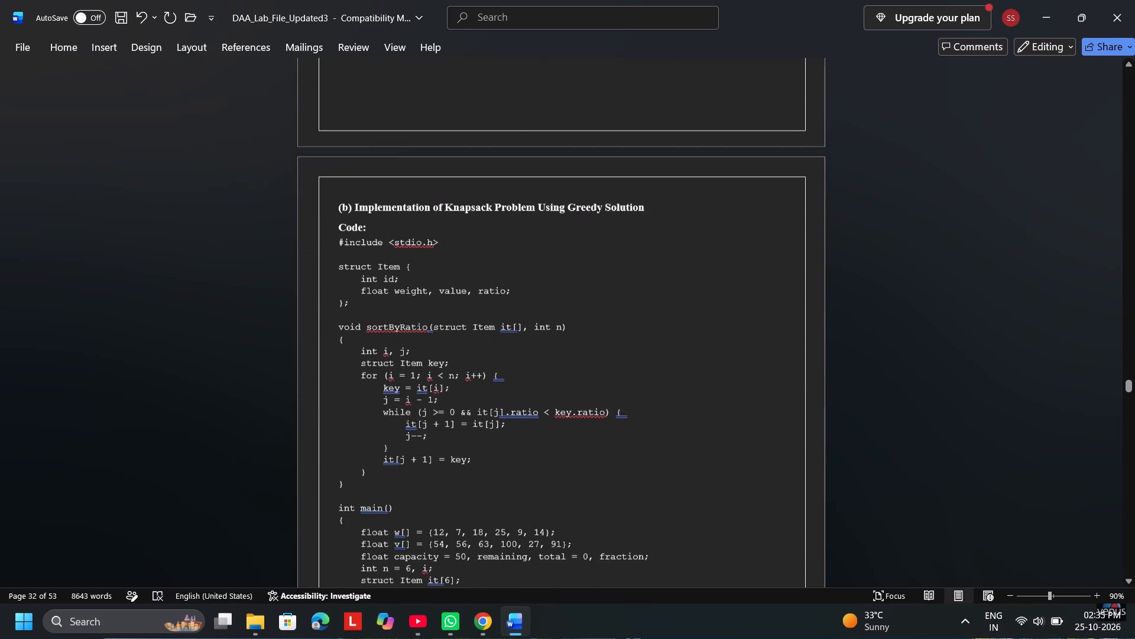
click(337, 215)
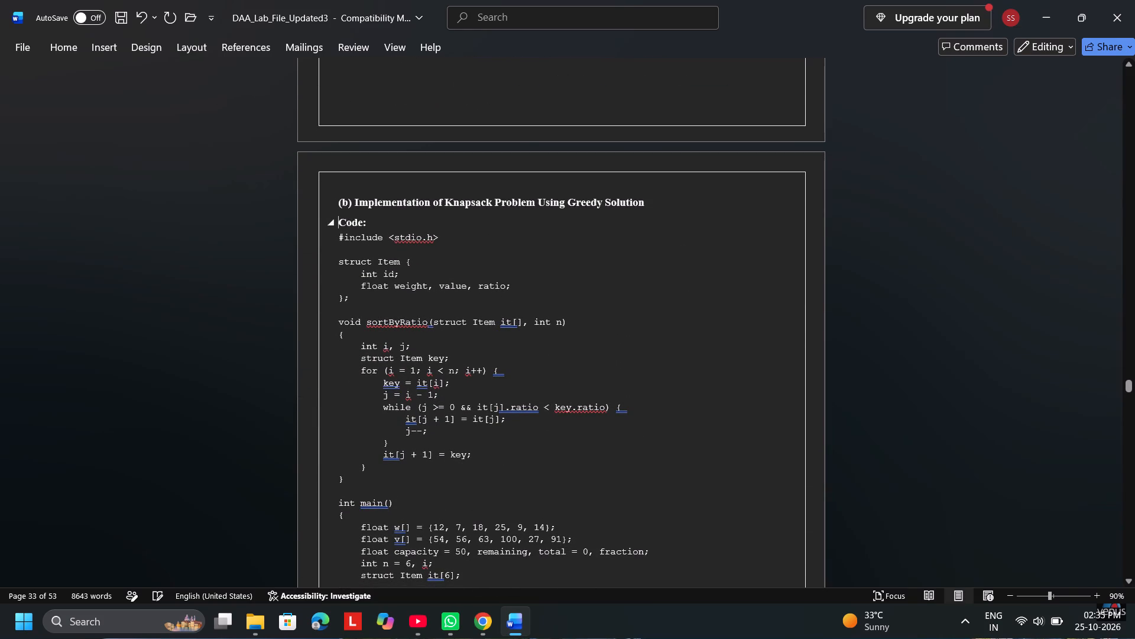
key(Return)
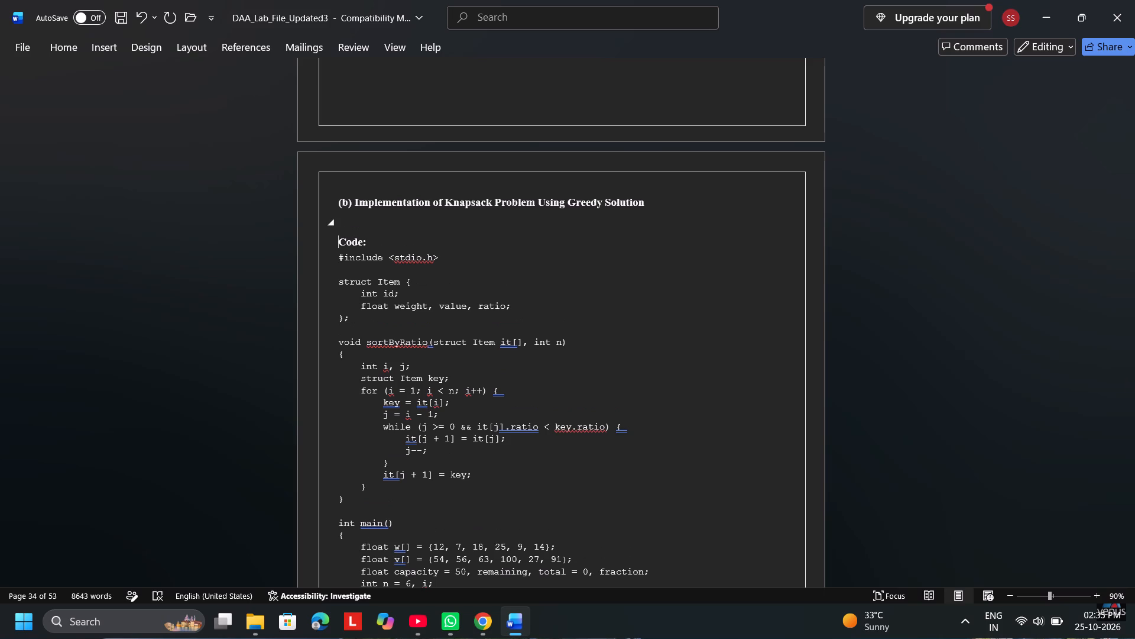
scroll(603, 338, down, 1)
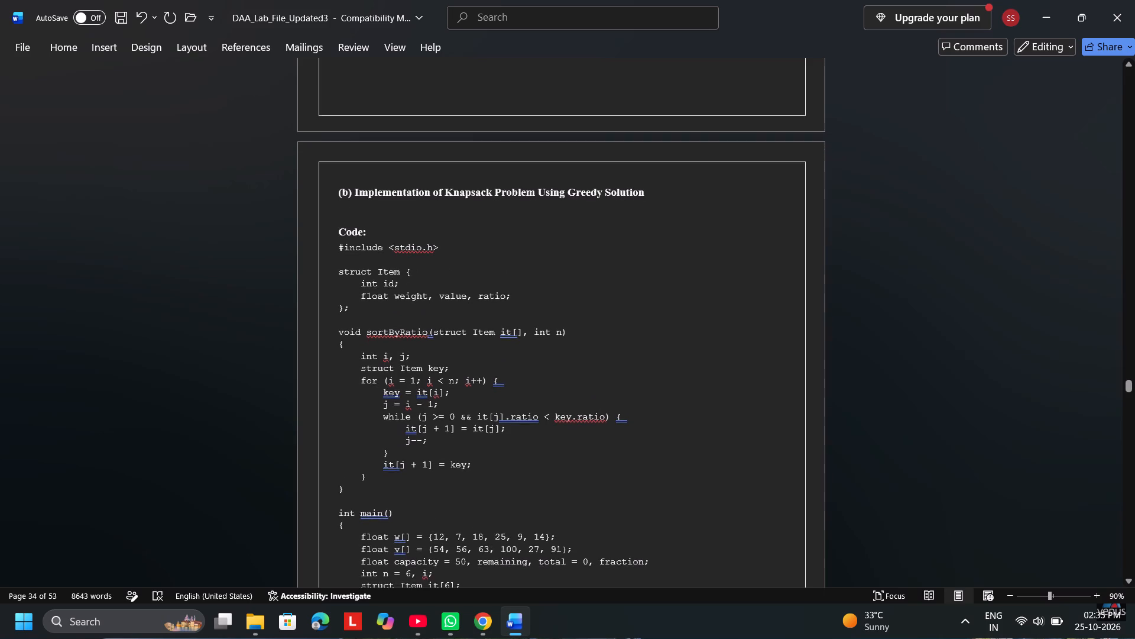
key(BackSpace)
Insert a blank line above and below the Knapsack section's "Output:" heading.
scroll(603, 338, down, 2)
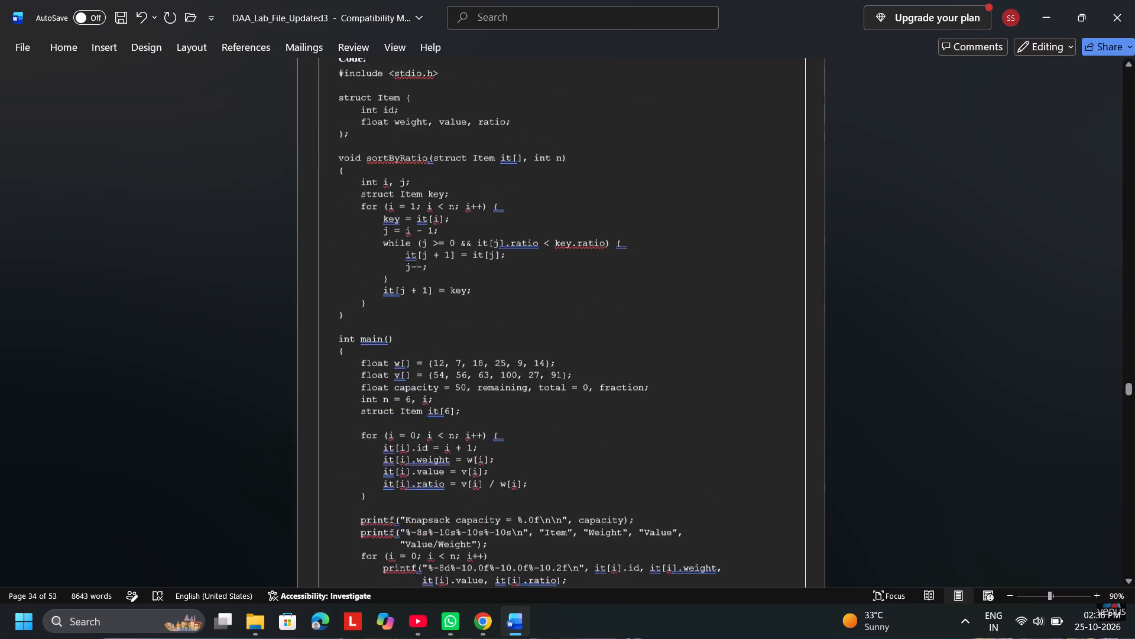
scroll(603, 338, down, 4)
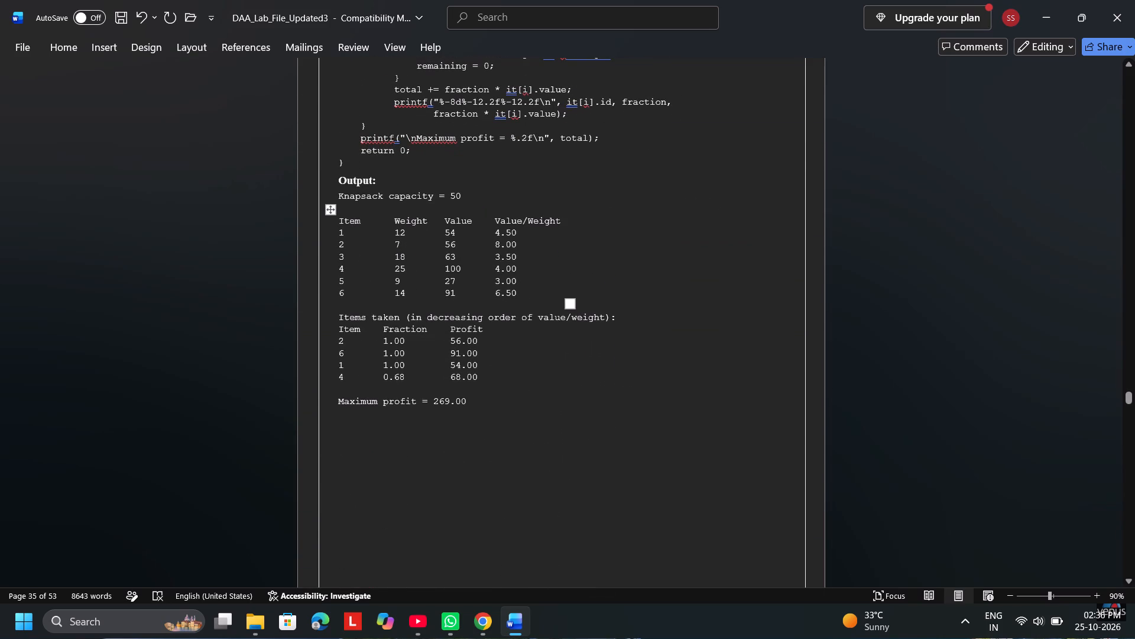
click(362, 157)
click(359, 160)
key(Return)
click(377, 188)
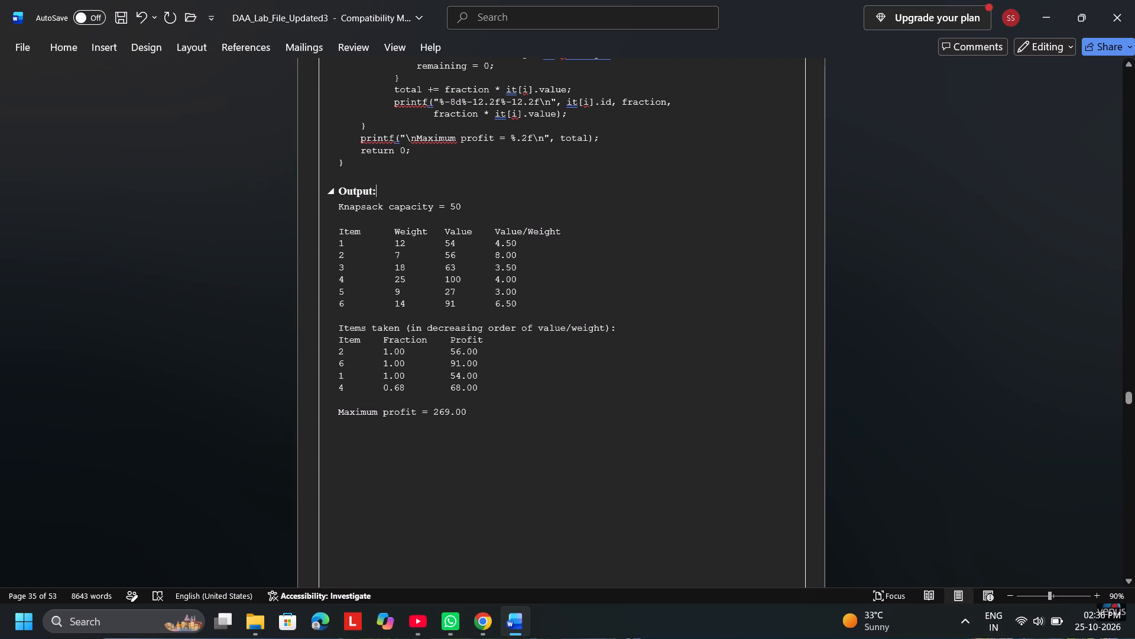
key(Return)
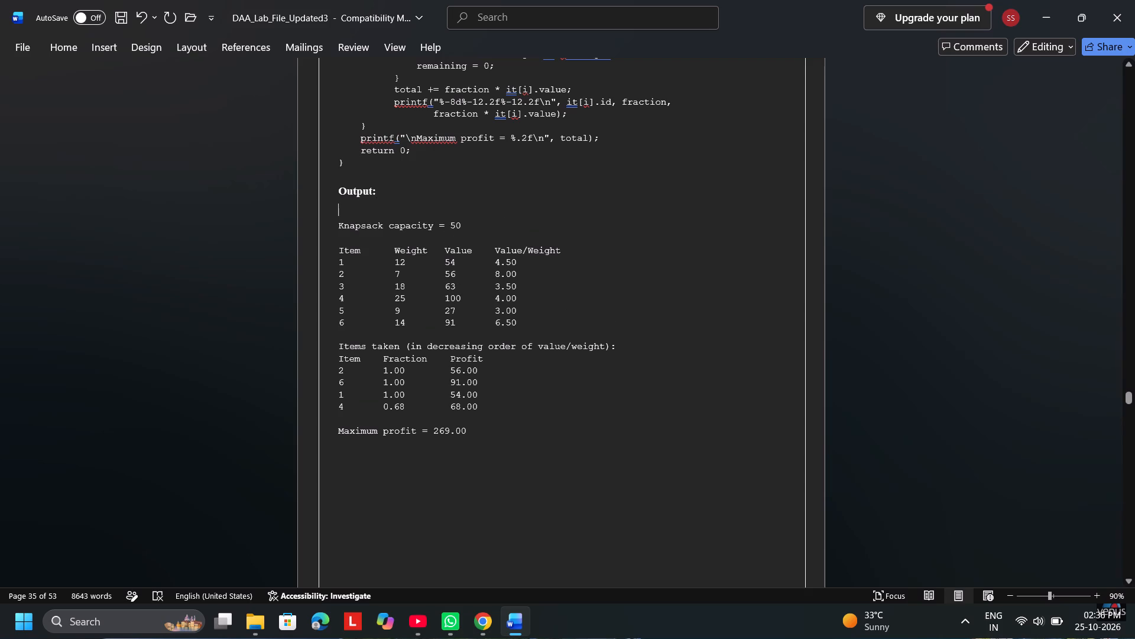
Set the "Knapsack capacity = 50" output title to font size 12.
drag(473, 224, 319, 230)
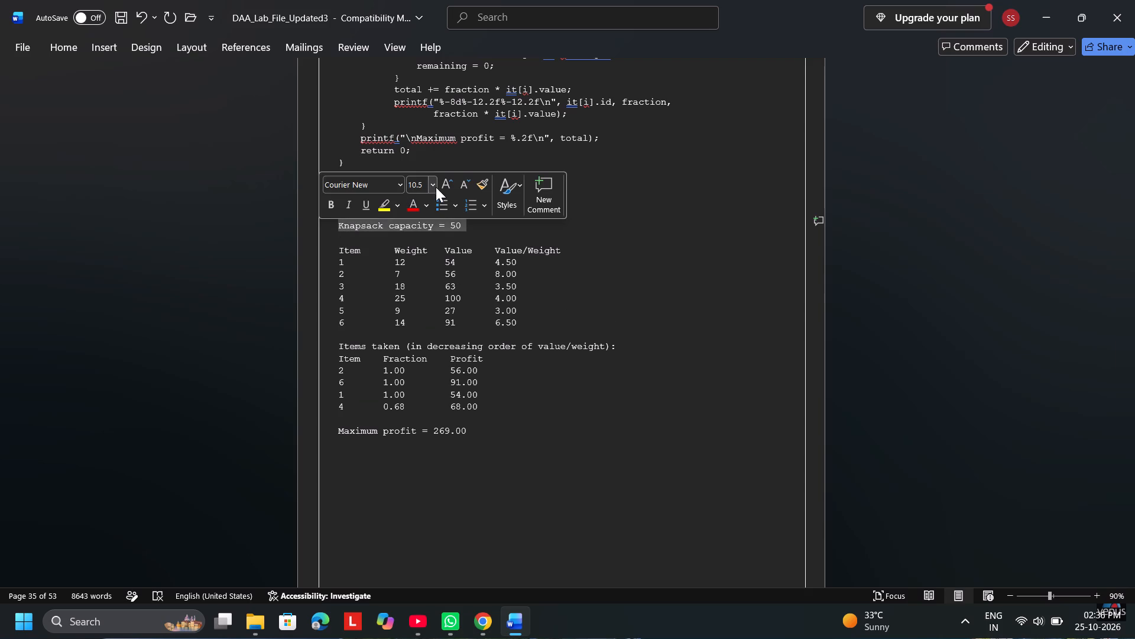
click(436, 187)
click(423, 270)
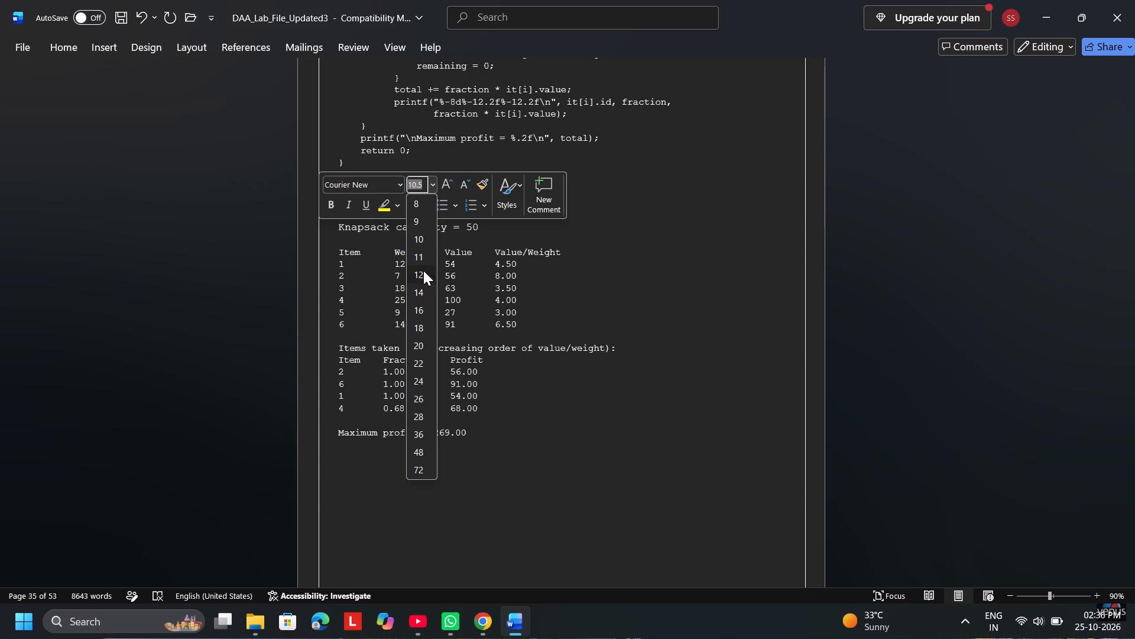
click(498, 228)
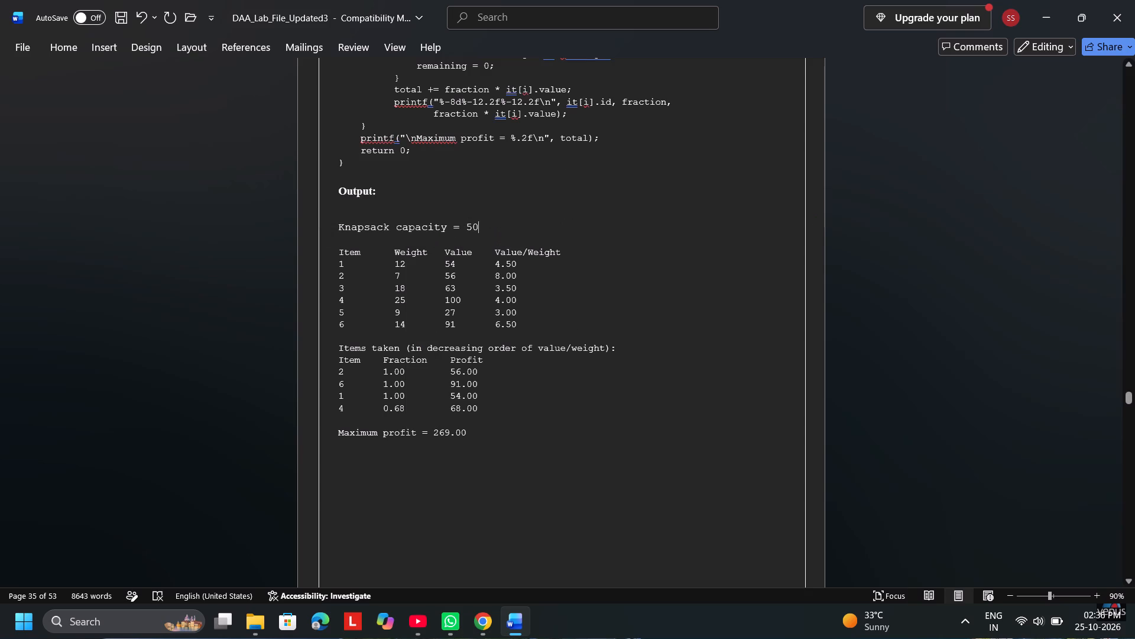
Insert a blank line after the last item row to widen the gap above the "Items taken" title.
scroll(498, 228, down, 1)
click(523, 275)
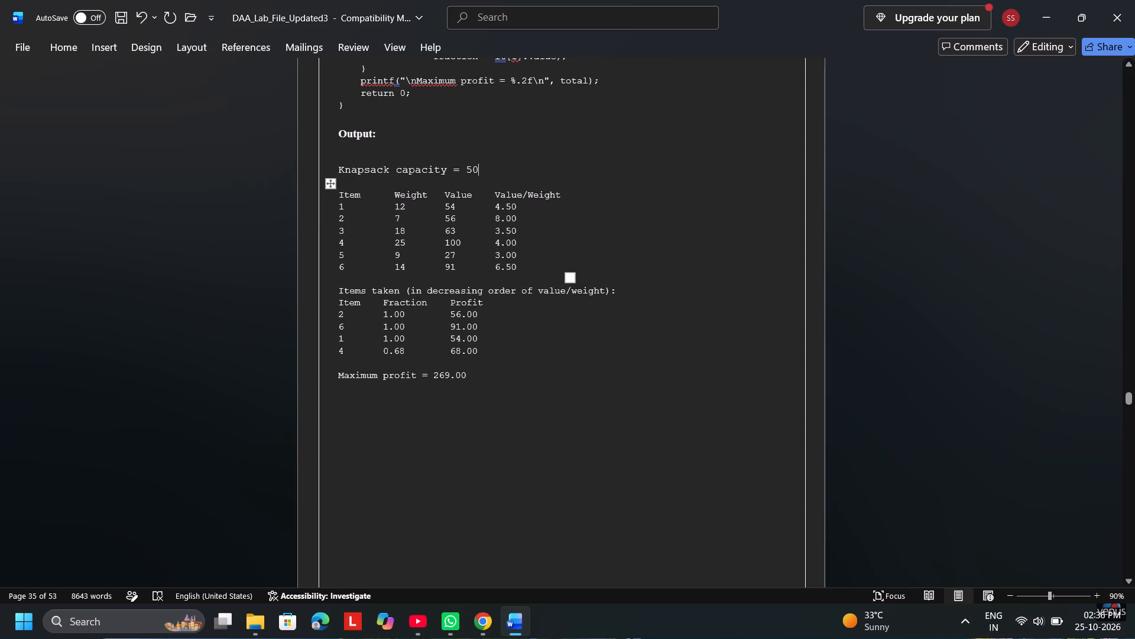
key(Return)
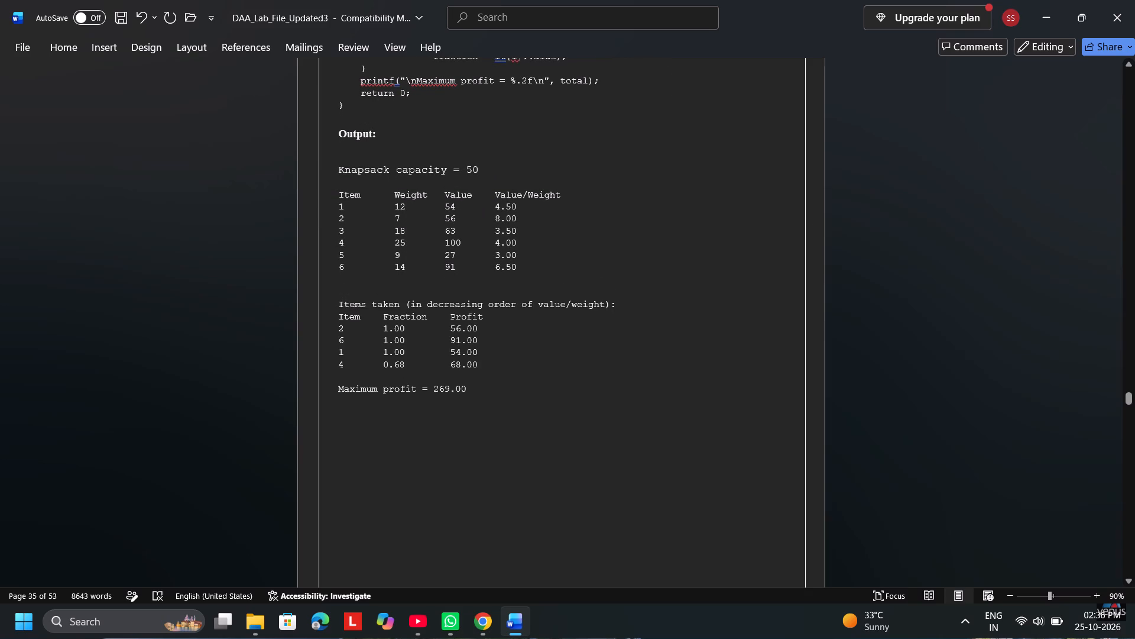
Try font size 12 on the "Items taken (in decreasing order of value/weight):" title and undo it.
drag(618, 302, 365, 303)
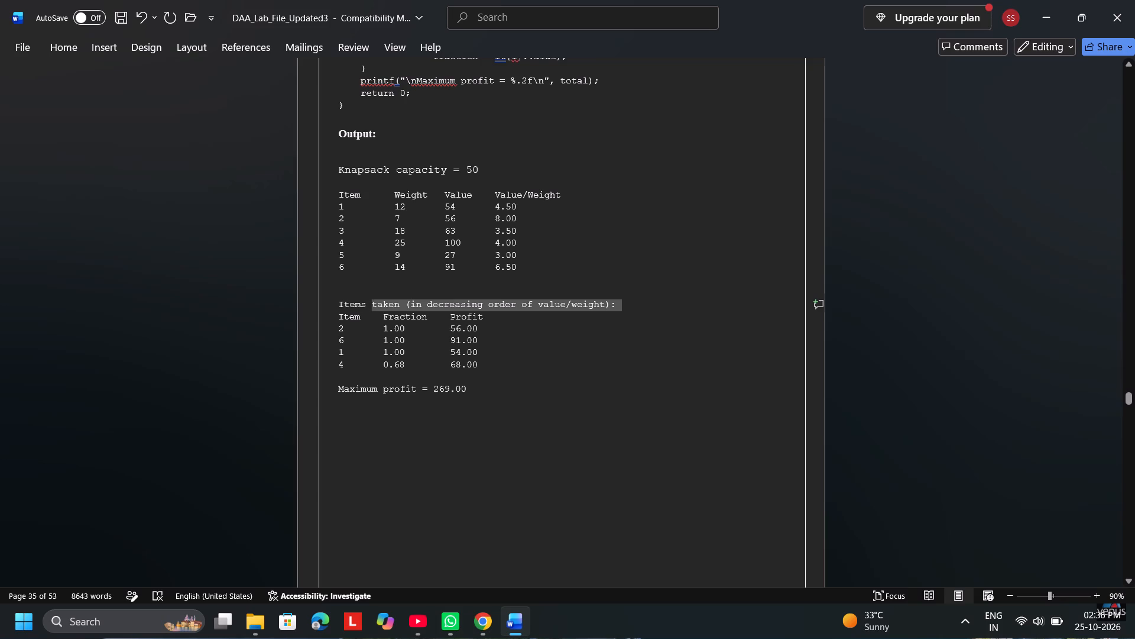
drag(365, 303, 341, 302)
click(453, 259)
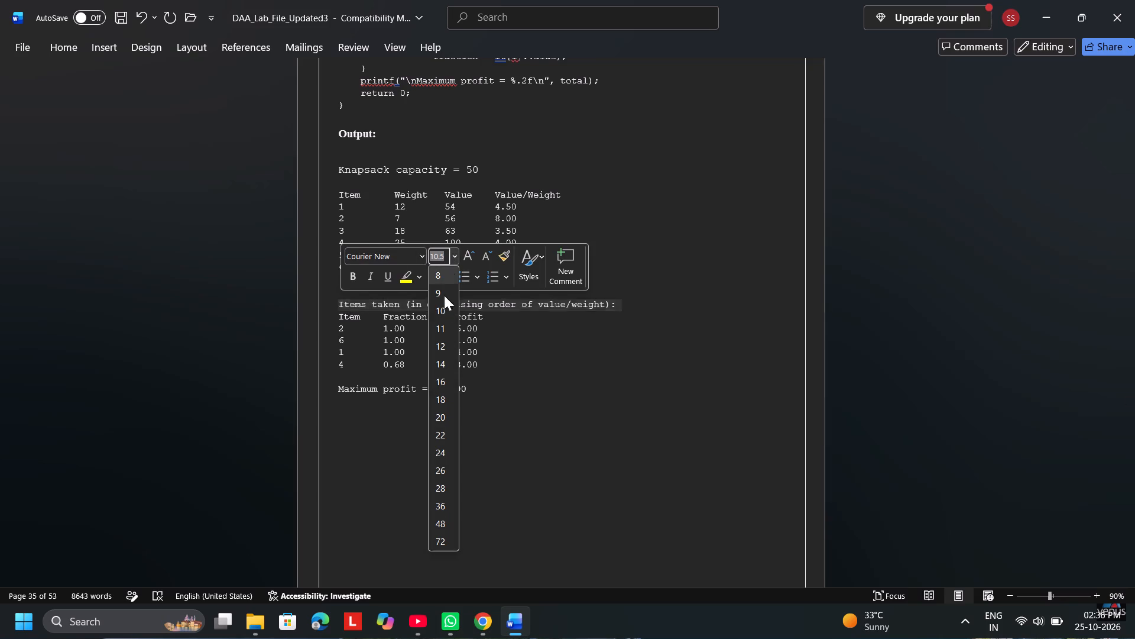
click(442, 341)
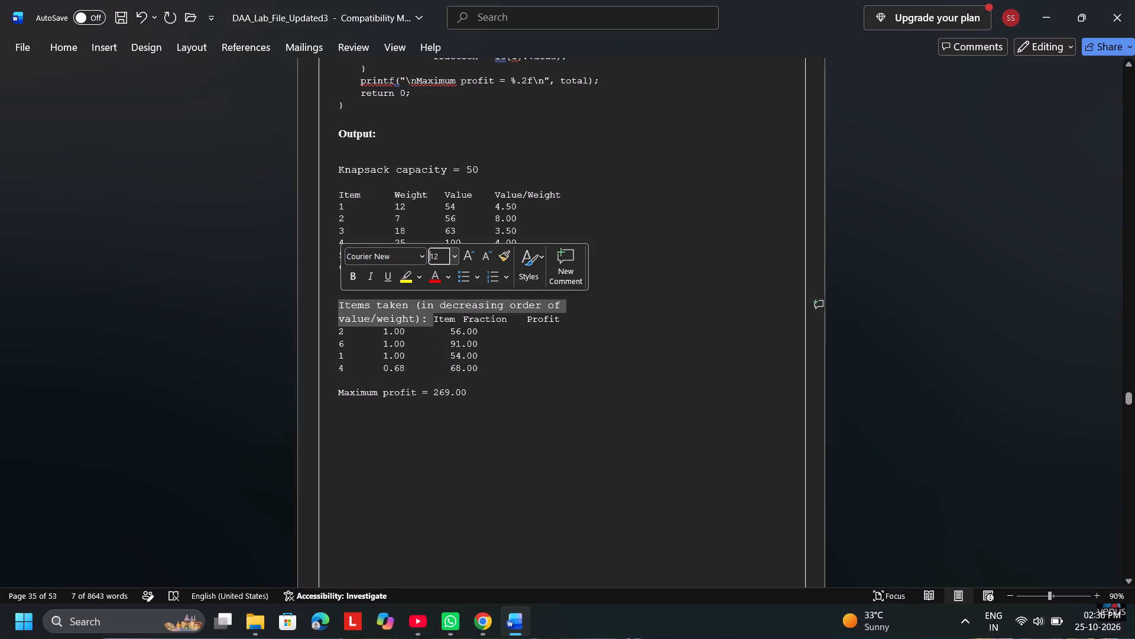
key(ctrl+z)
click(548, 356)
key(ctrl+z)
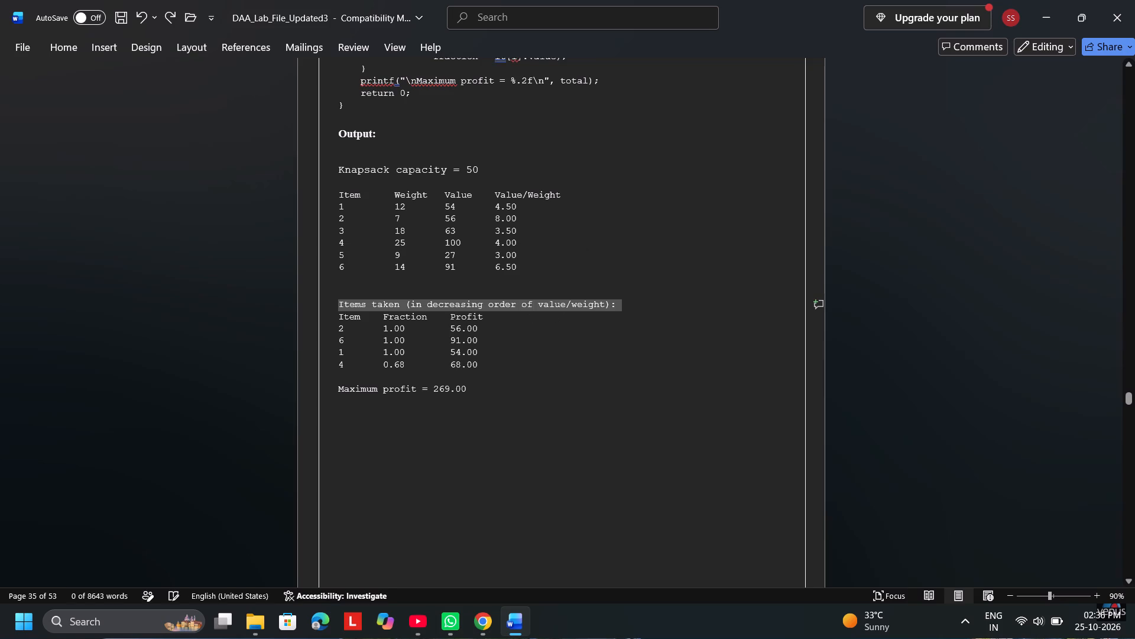
Insert a blank line between the "Items taken" title and its Item, Fraction and Profit column headers.
click(632, 299)
key(Return)
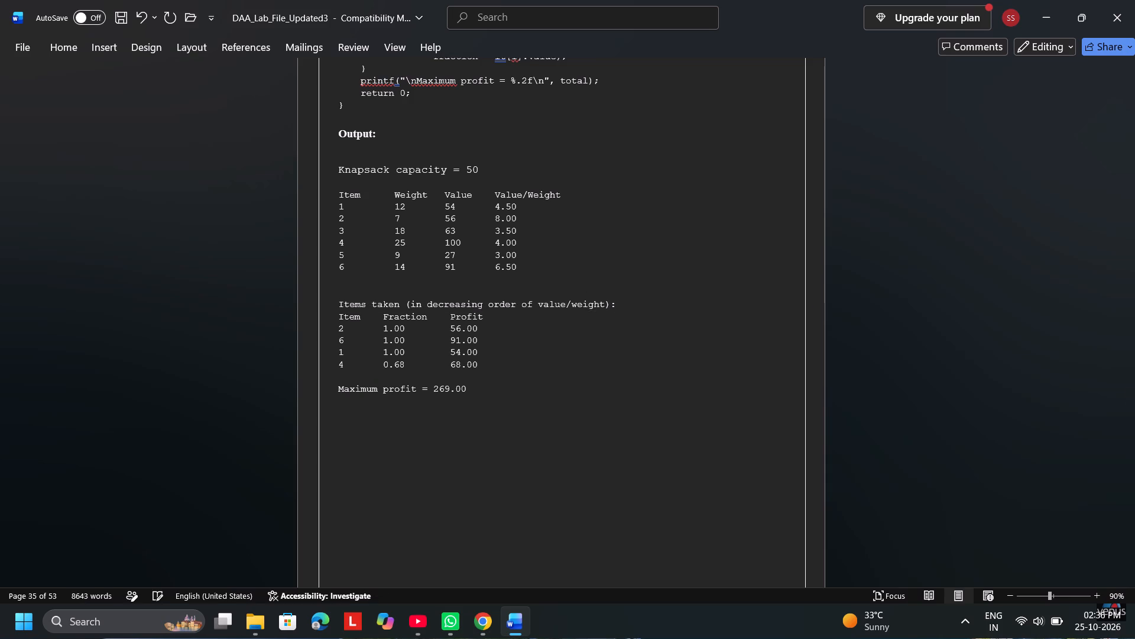
key(Return)
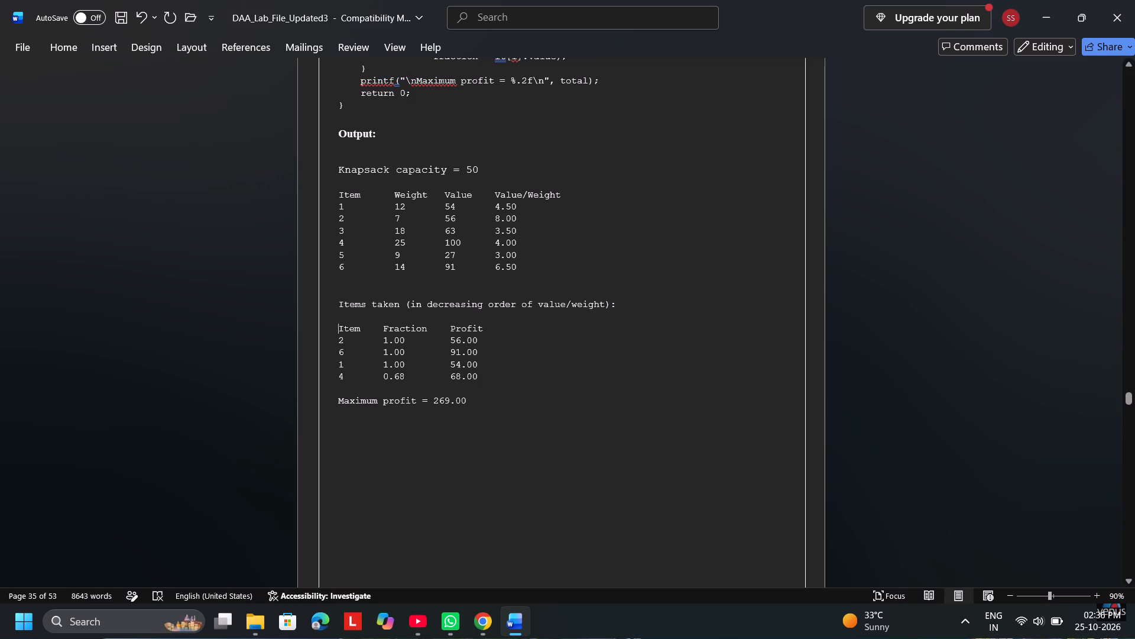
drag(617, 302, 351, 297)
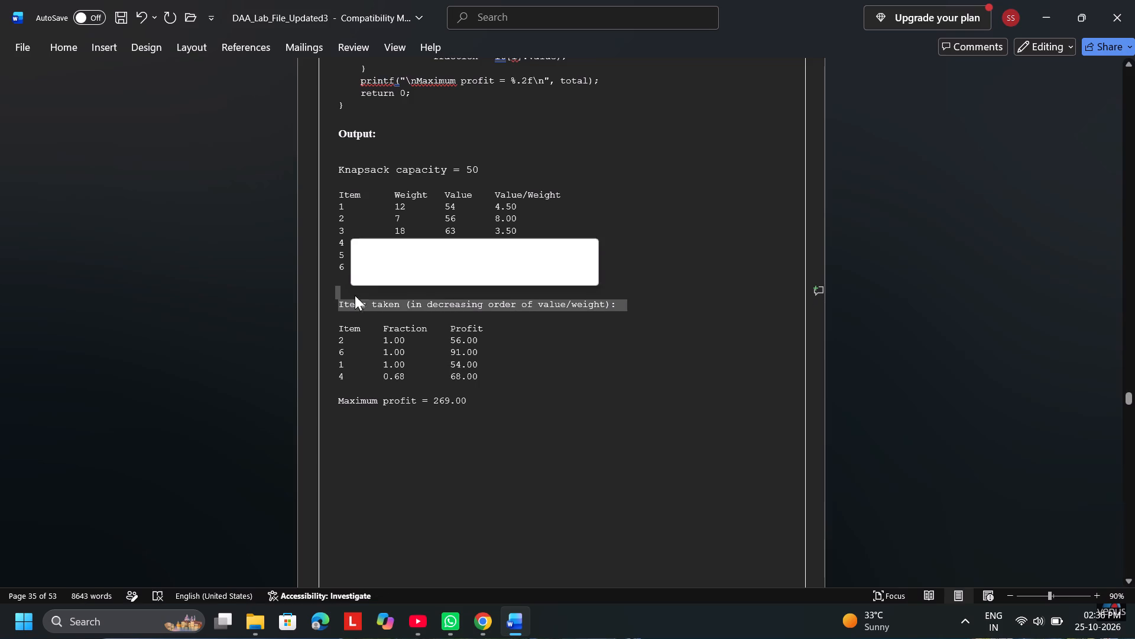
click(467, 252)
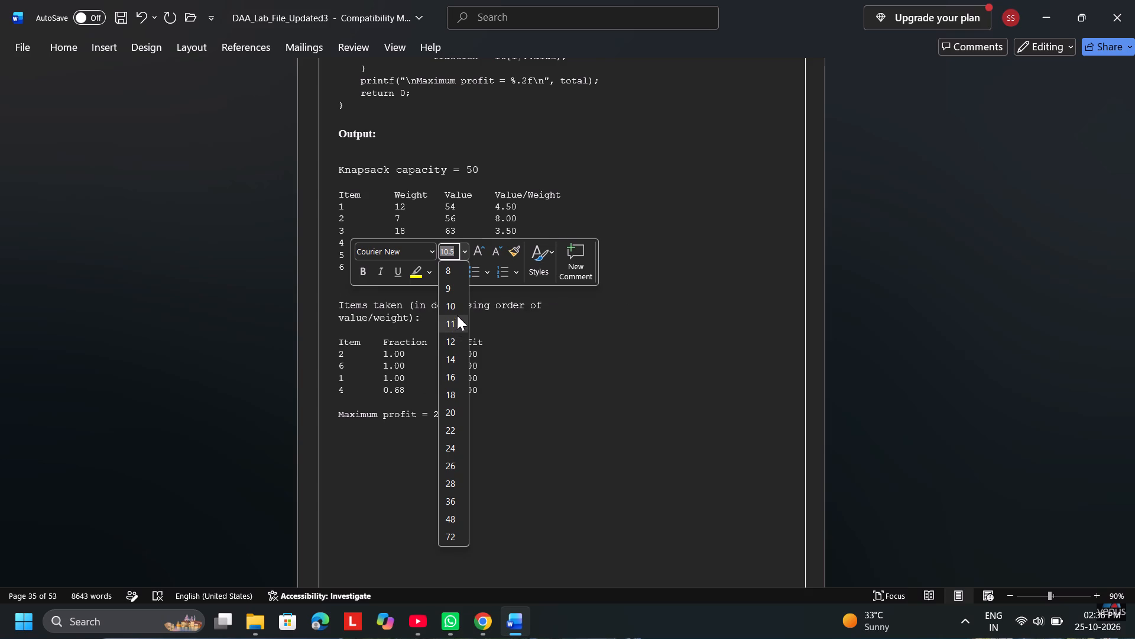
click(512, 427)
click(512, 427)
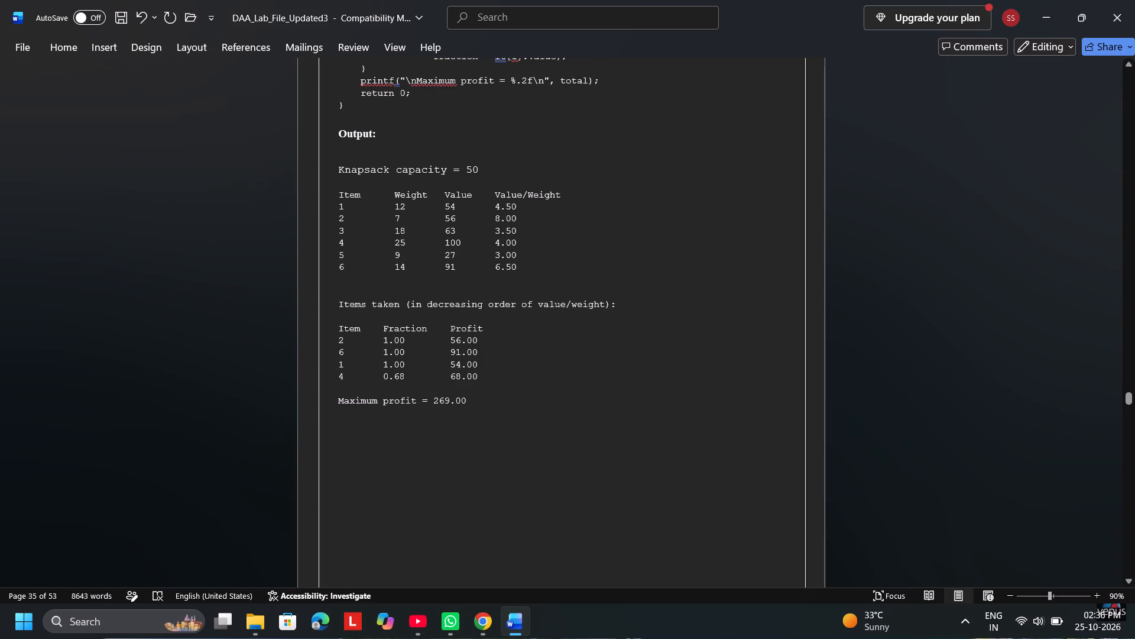
Set the "Maximum profit = 269.00" line at the end of the knapsack output to font size 12.
drag(466, 399, 418, 401)
drag(418, 401, 334, 404)
click(445, 356)
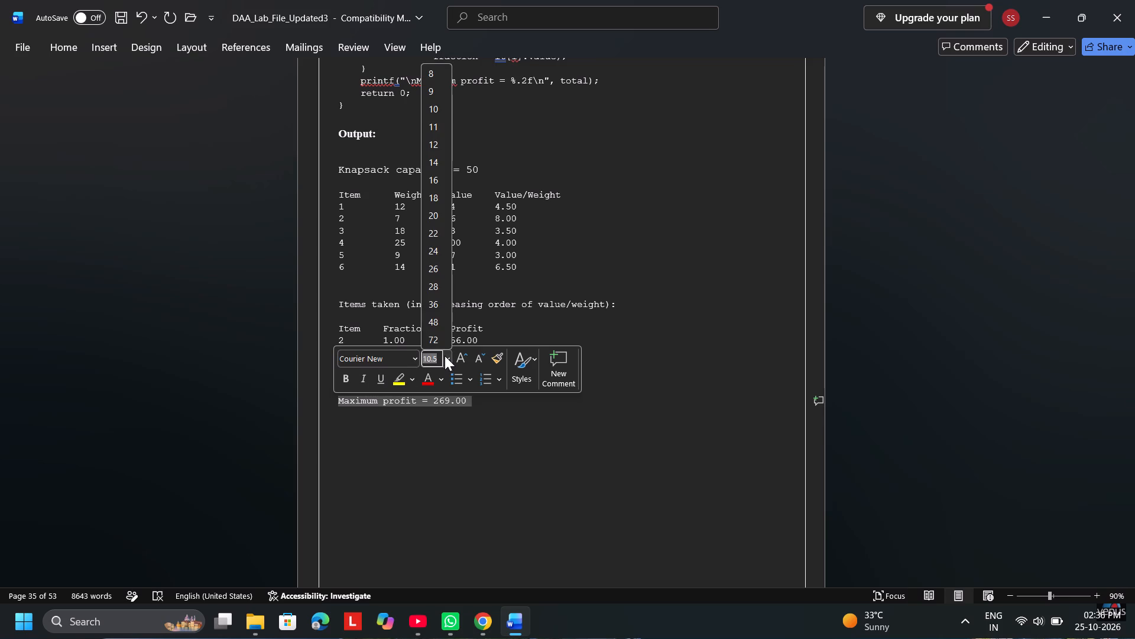
click(433, 144)
click(501, 425)
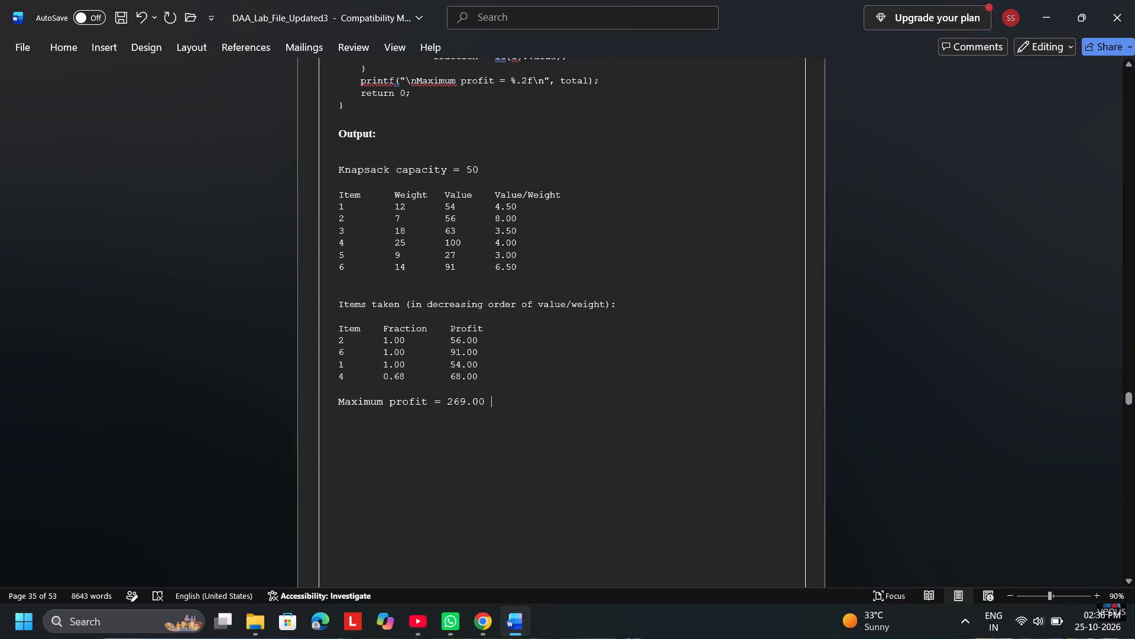
Move on to Experiment 7 and check the layout of part (a), the 0/1 Knapsack Problem using dynamic programming.
scroll(501, 425, down, 2)
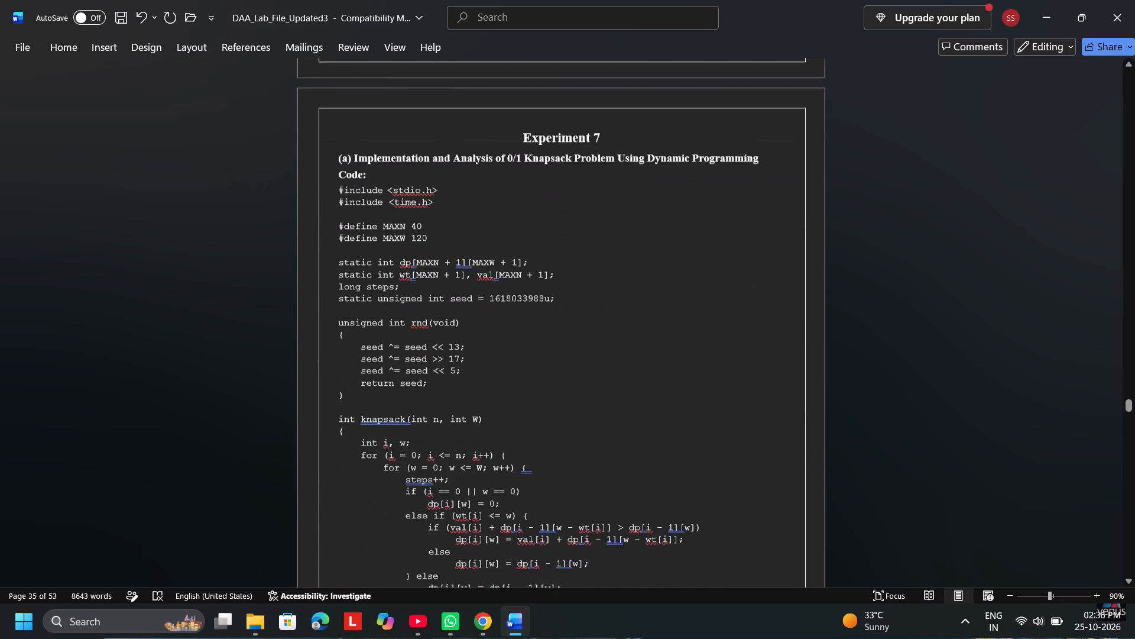
scroll(501, 425, down, 1)
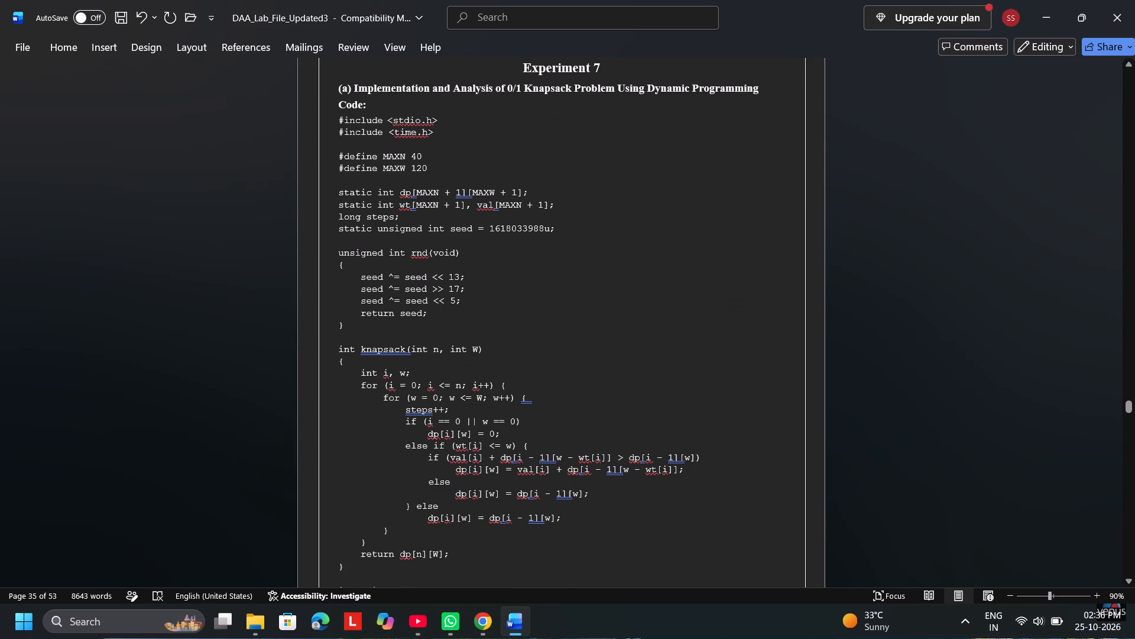
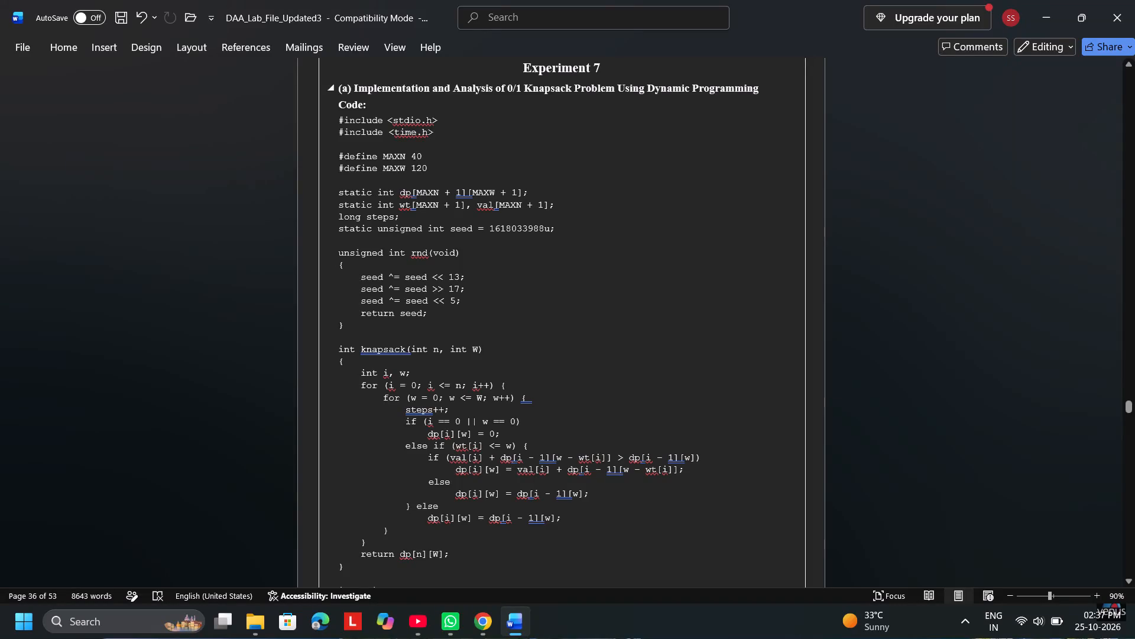
Add space between the Experiment 7 part (a) title and its "Code:" heading, without leaving a (b) number on the heading.
click(342, 108)
key(Return)
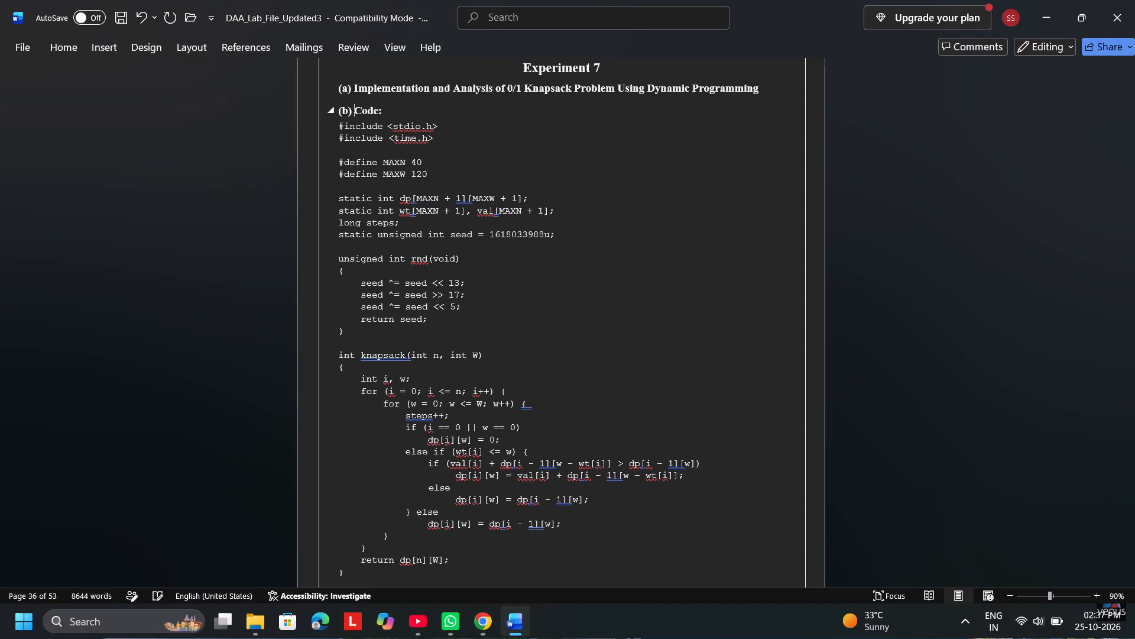
key(BackSpace)
Insert a line break after the "Experiment 7" heading to space it from the part (a) title.
scroll(603, 149, up, 1)
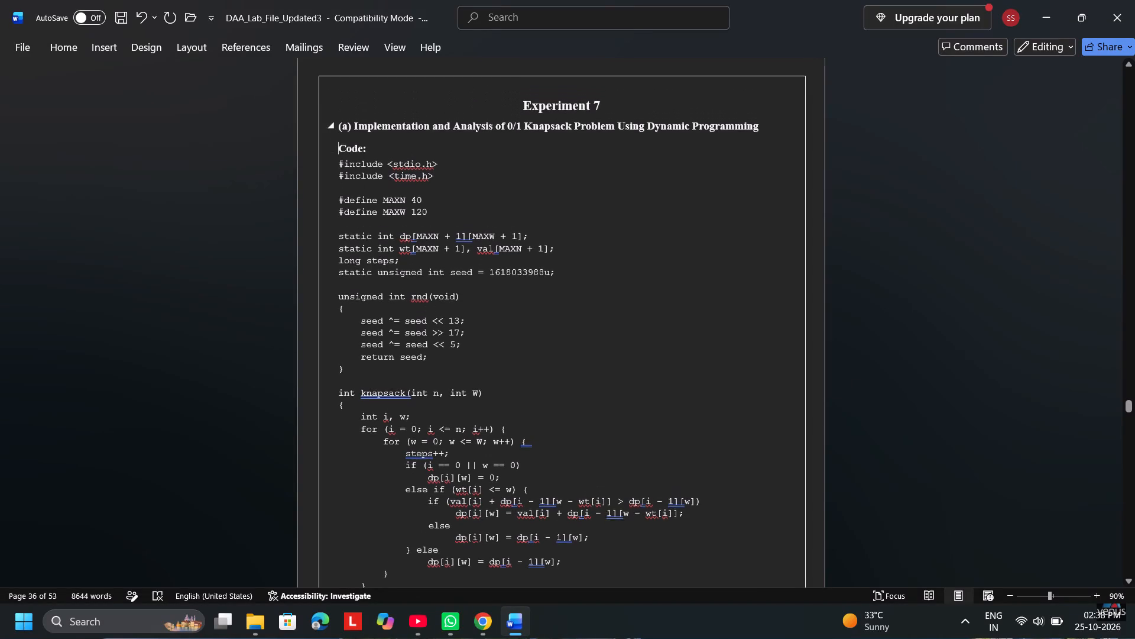
scroll(603, 149, up, 1)
click(612, 120)
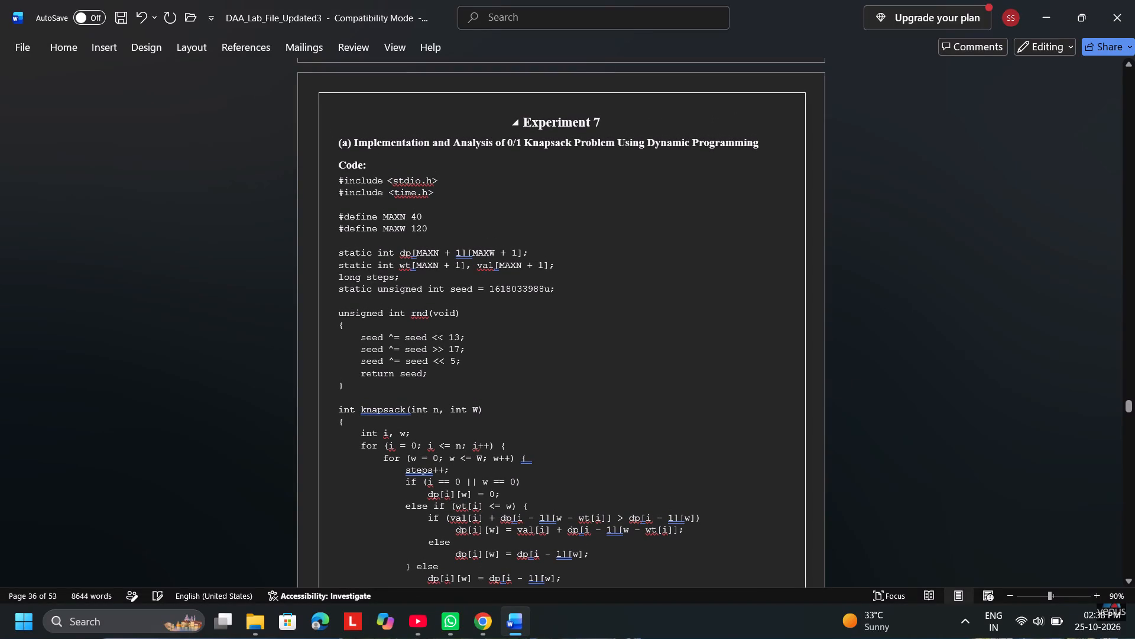
key(Return)
Insert a line break after the "Output:" heading of the 0/1 Knapsack output, above the Item, Weight and Value columns.
scroll(633, 235, up, 6)
scroll(633, 235, down, 1)
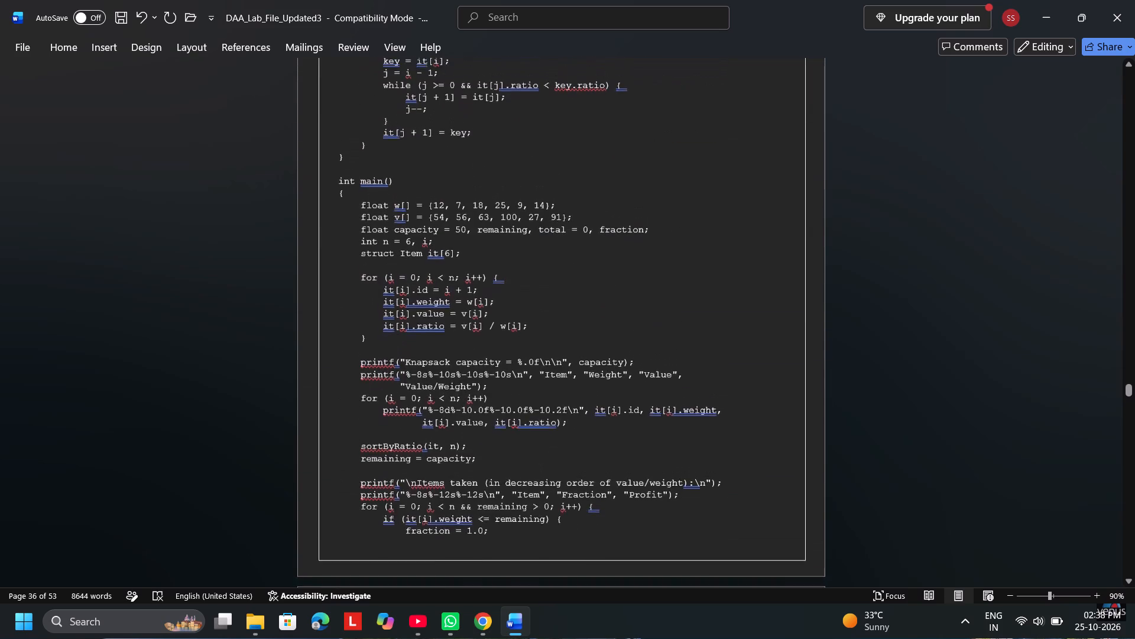
scroll(633, 235, down, 7)
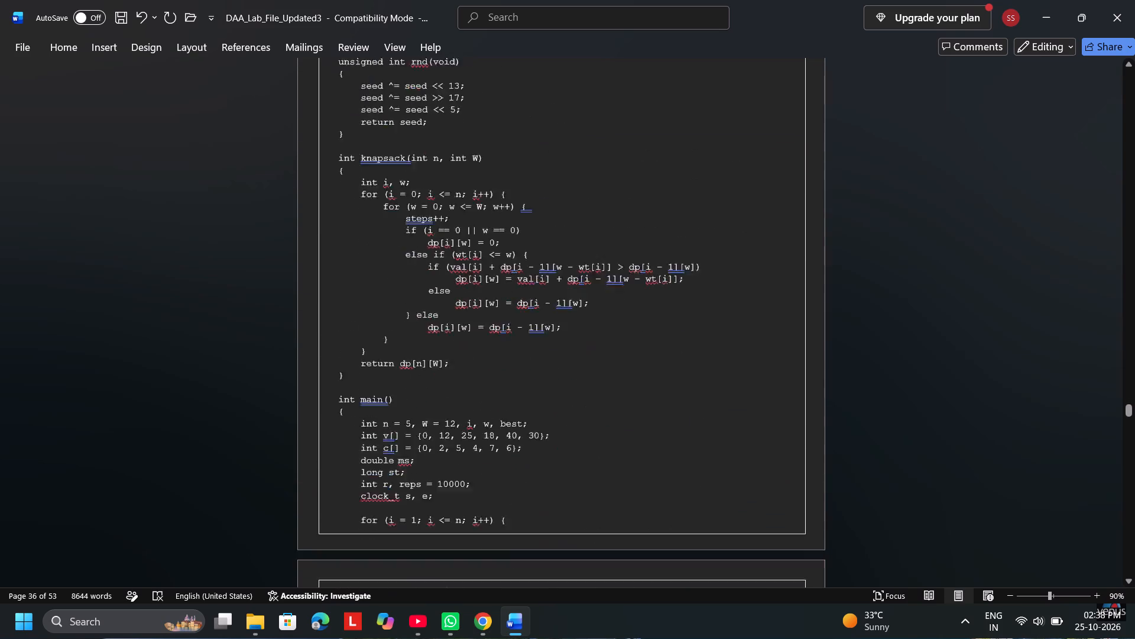
scroll(633, 235, down, 5)
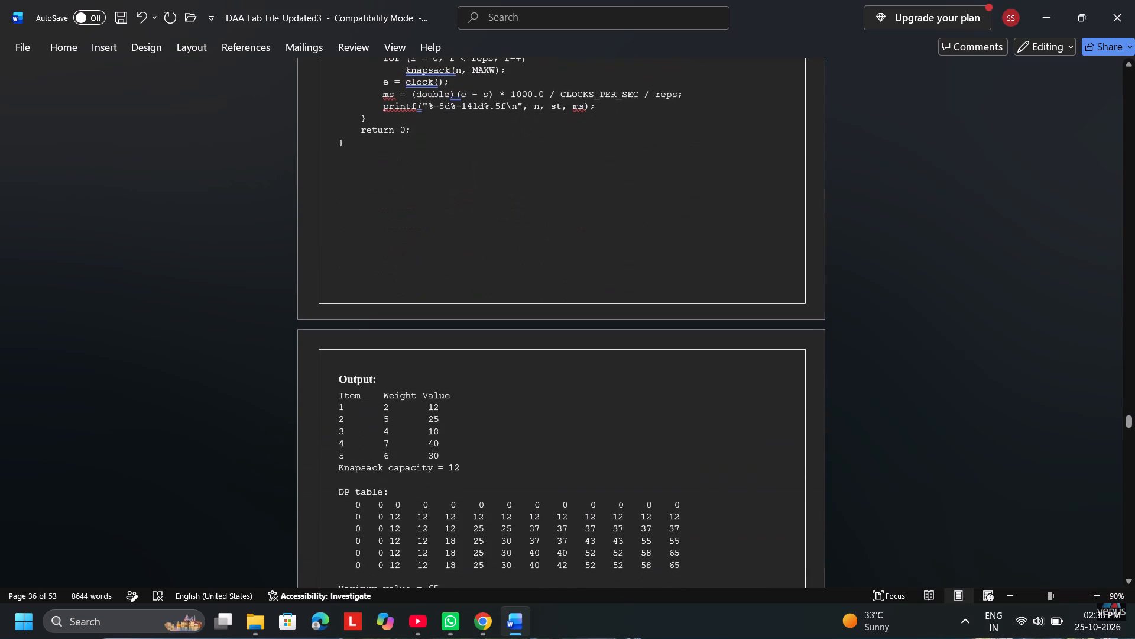
scroll(633, 235, down, 1)
click(383, 327)
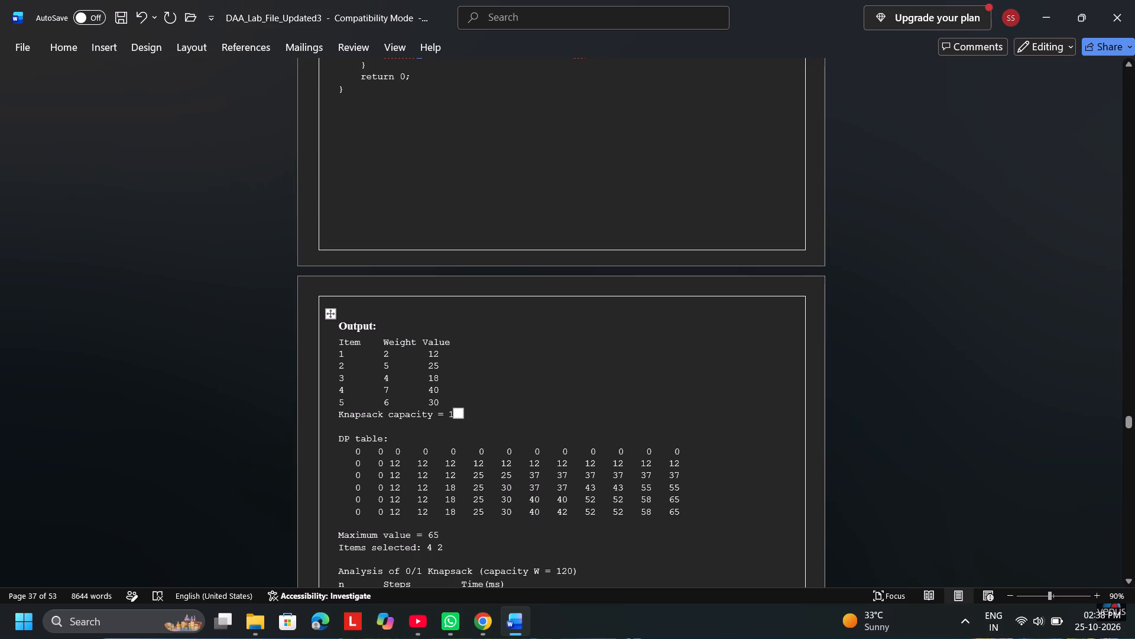
key(Return)
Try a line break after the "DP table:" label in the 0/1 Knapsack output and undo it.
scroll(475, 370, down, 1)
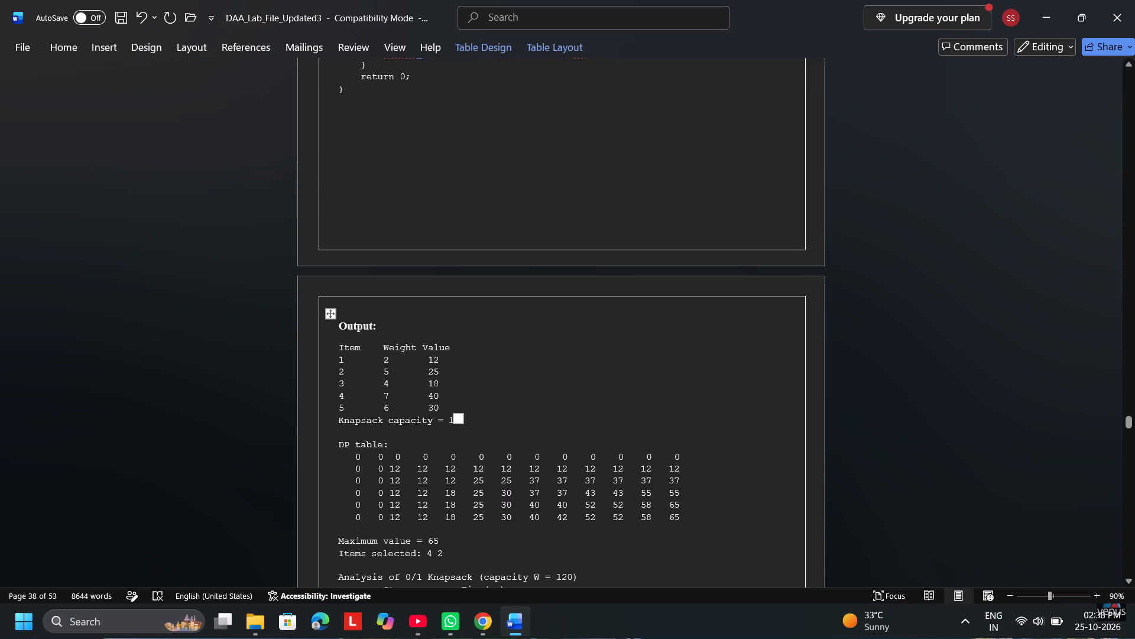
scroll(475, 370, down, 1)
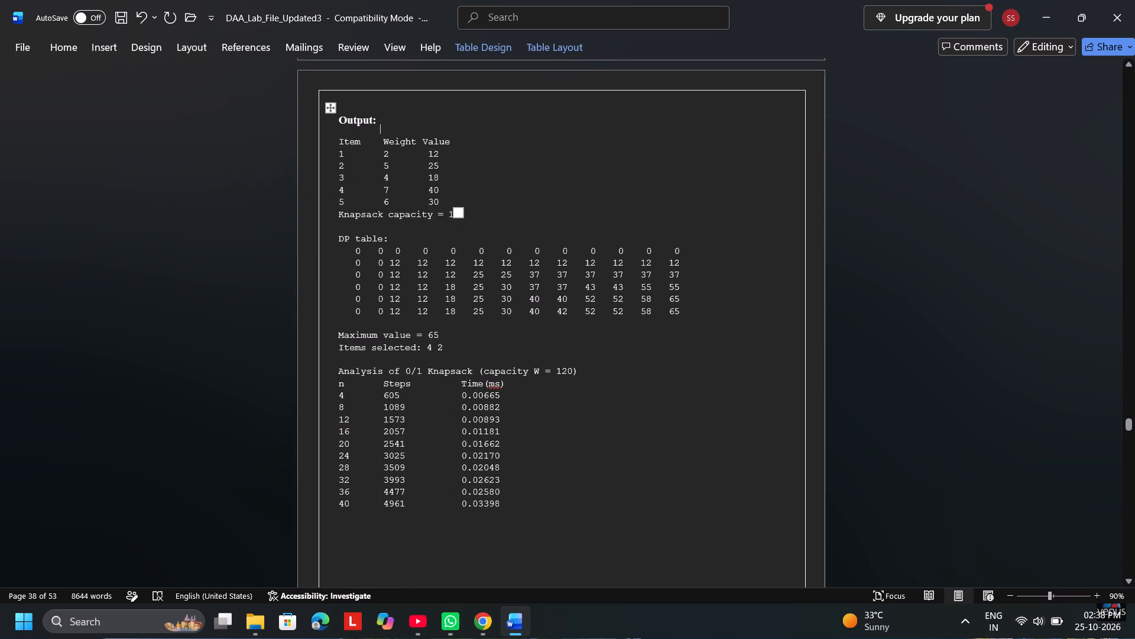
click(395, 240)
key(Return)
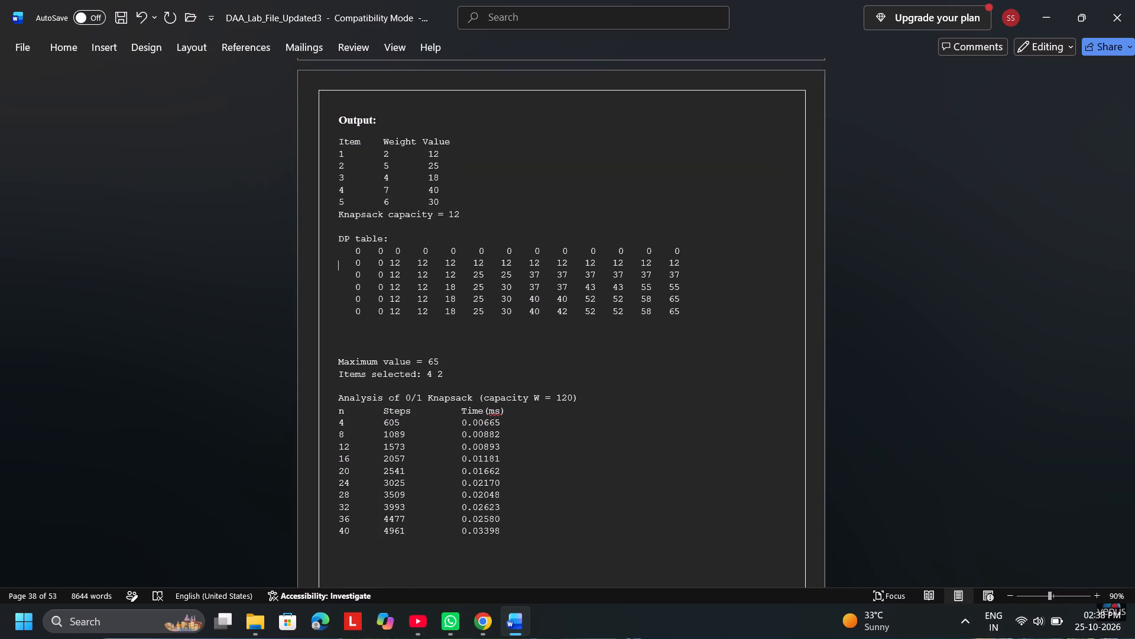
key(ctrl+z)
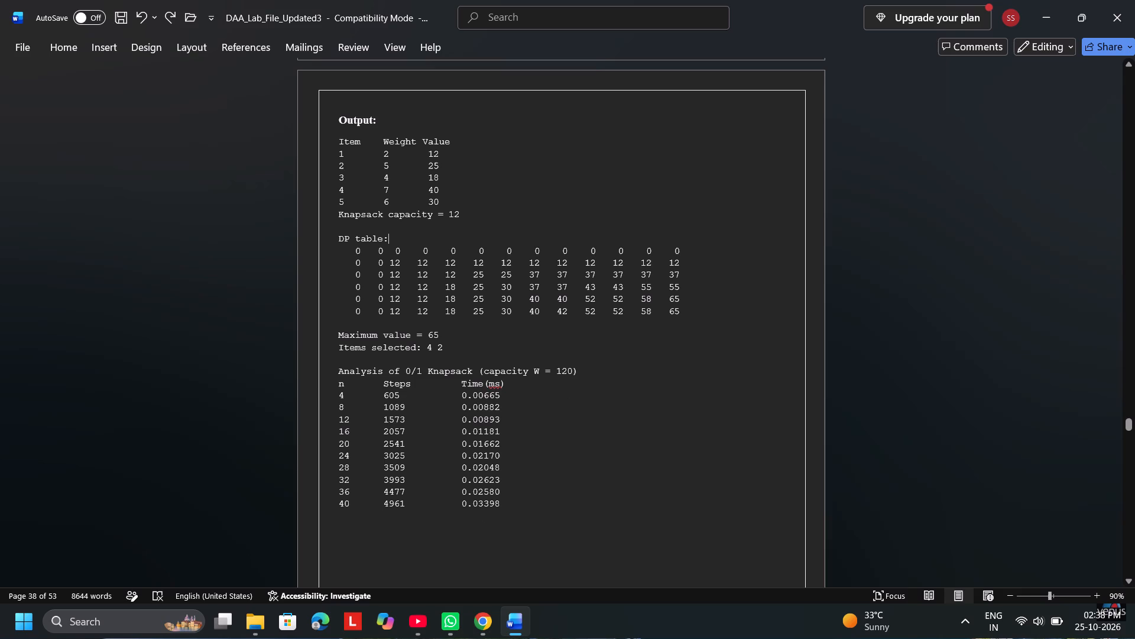
Add an extra blank line above "Maximum value = 65" and another above the "Analysis of 0/1 Knapsack" title.
click(625, 320)
key(Return)
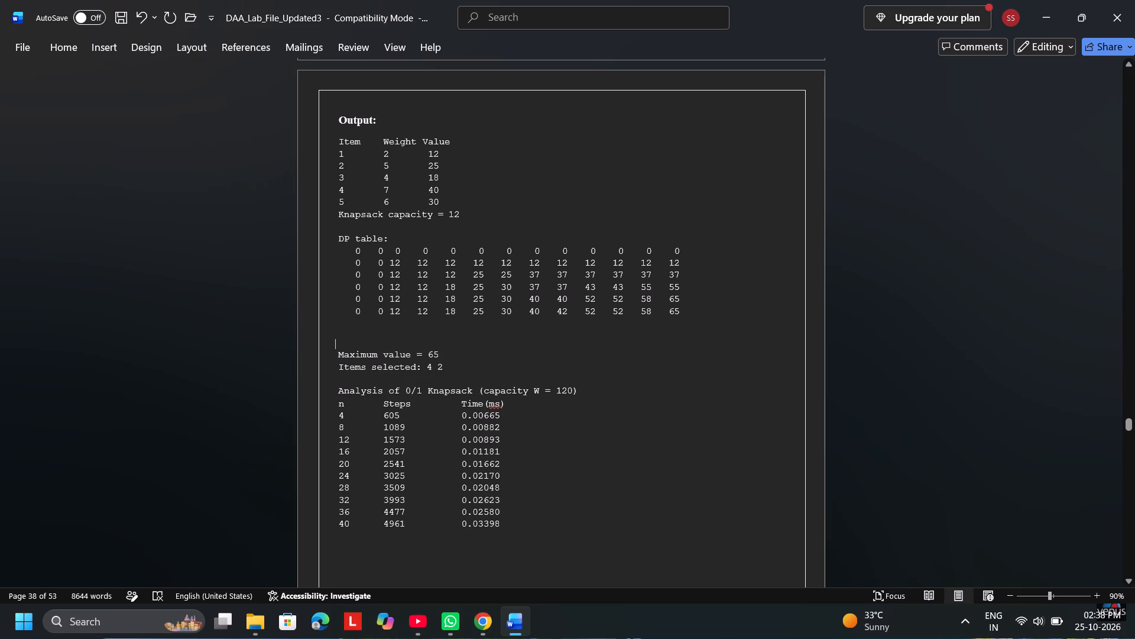
click(501, 376)
key(Return)
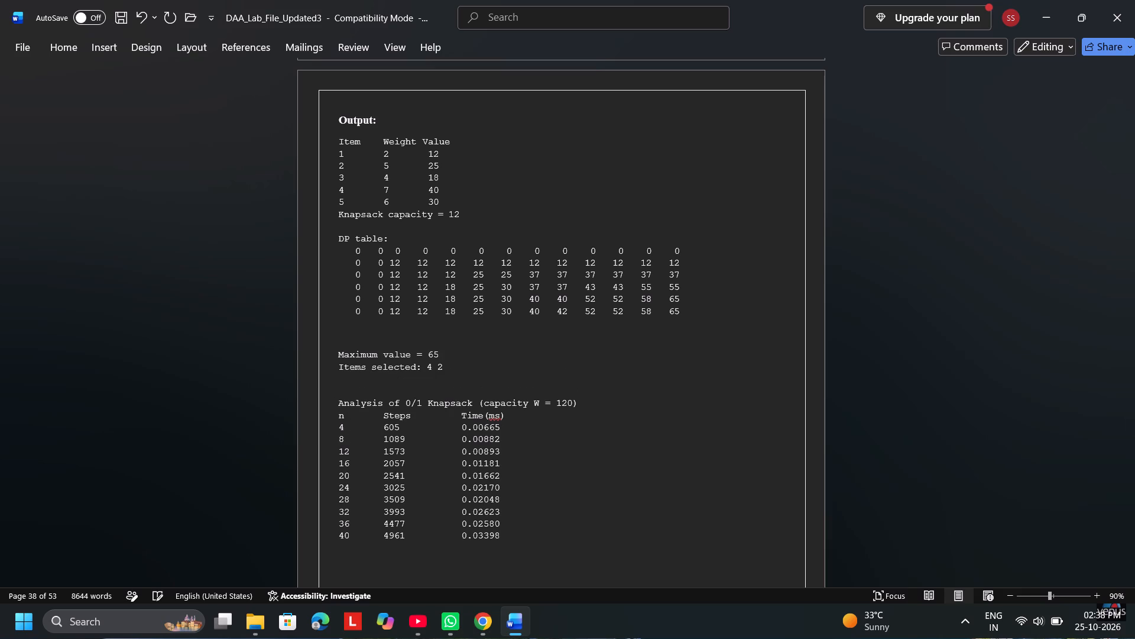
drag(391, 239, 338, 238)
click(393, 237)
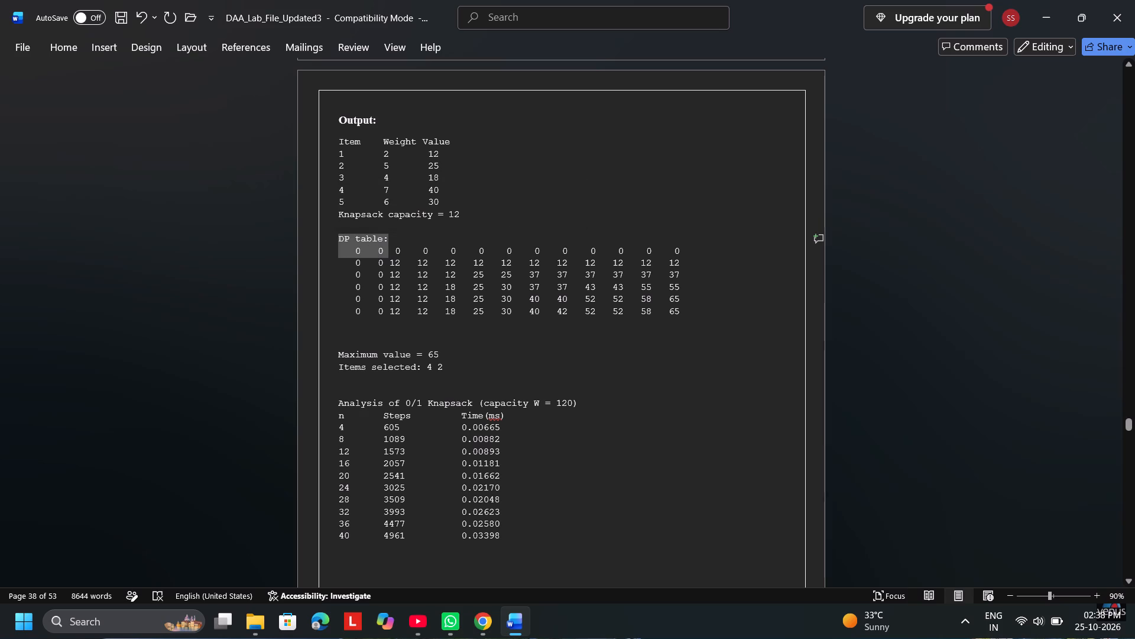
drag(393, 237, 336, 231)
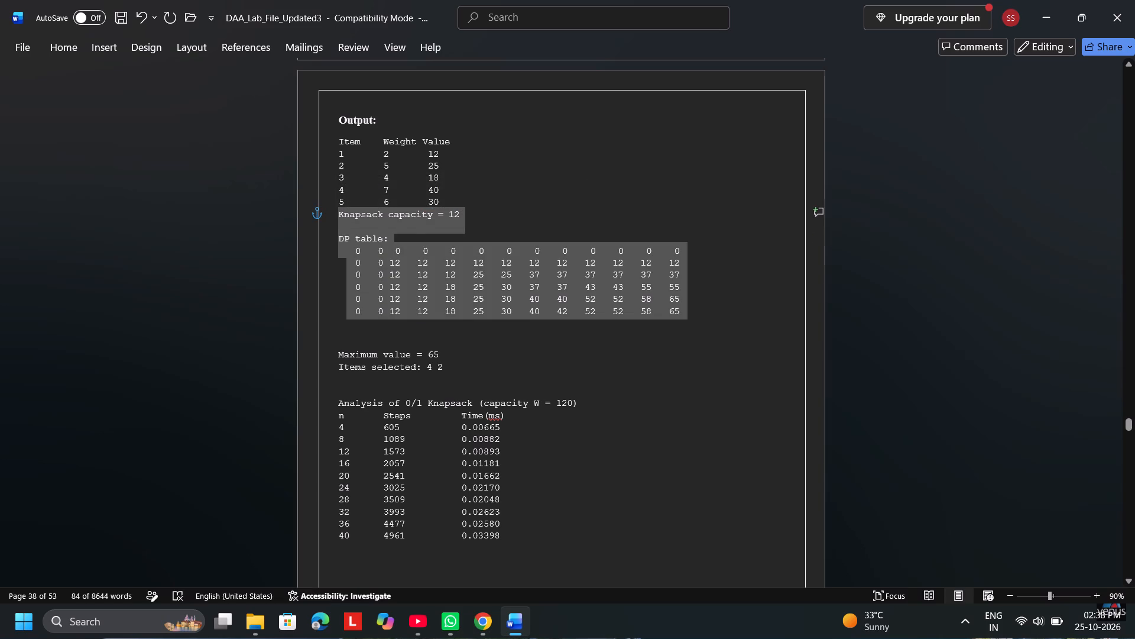
Insert a blank line below the "Analysis of 0/1 Knapsack (capacity W = 120)" title and set the title to font size 12.
click(582, 400)
key(Return)
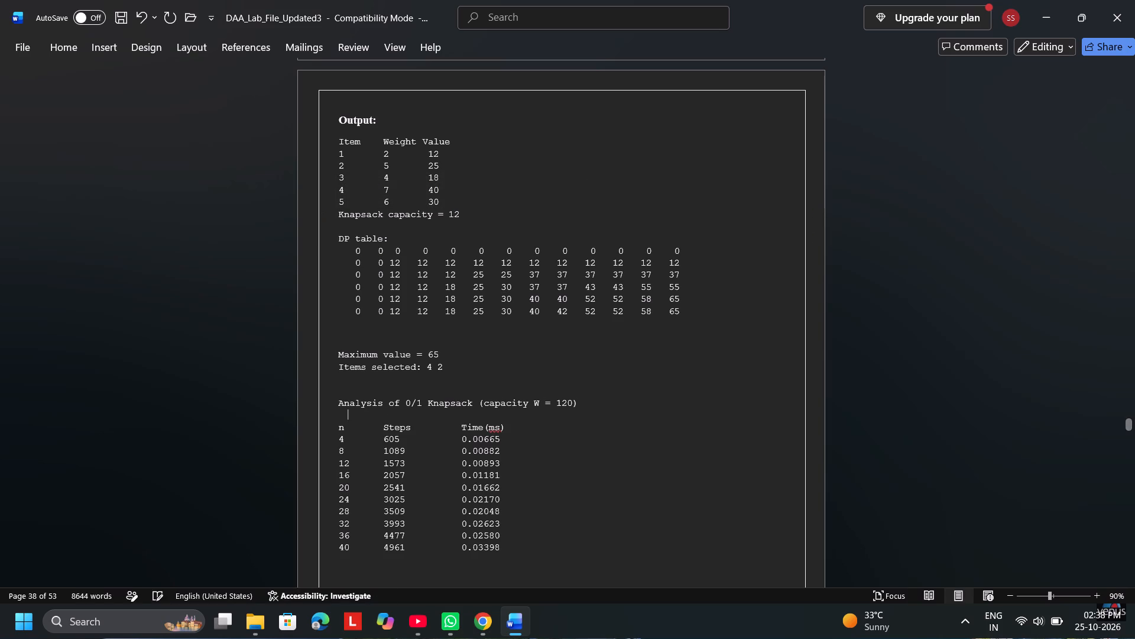
drag(581, 402, 424, 417)
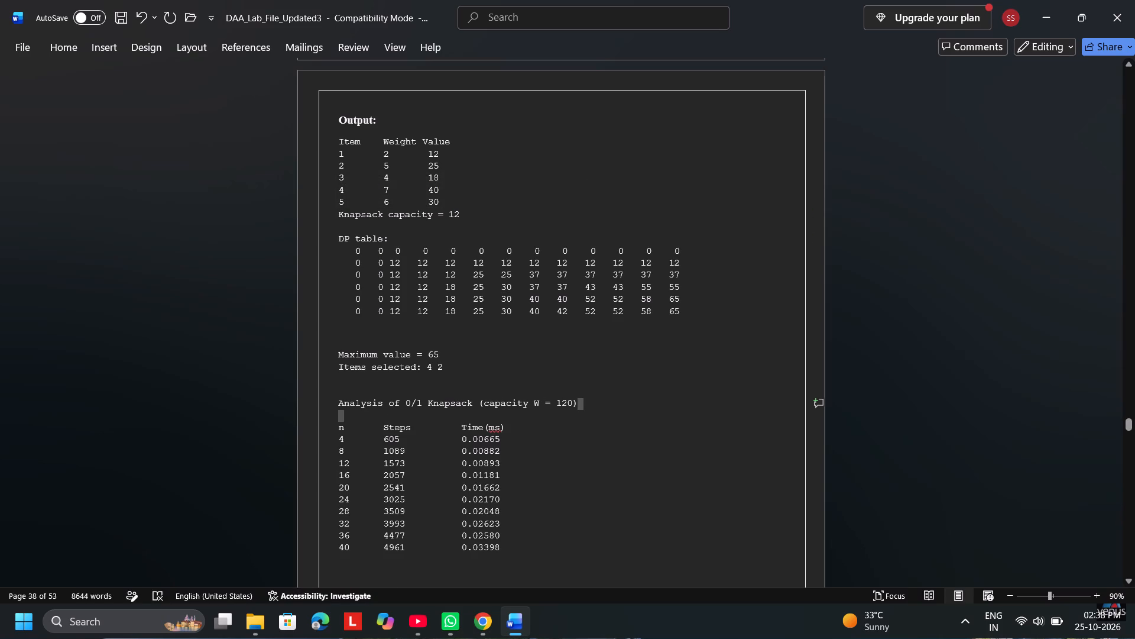
drag(424, 417, 334, 404)
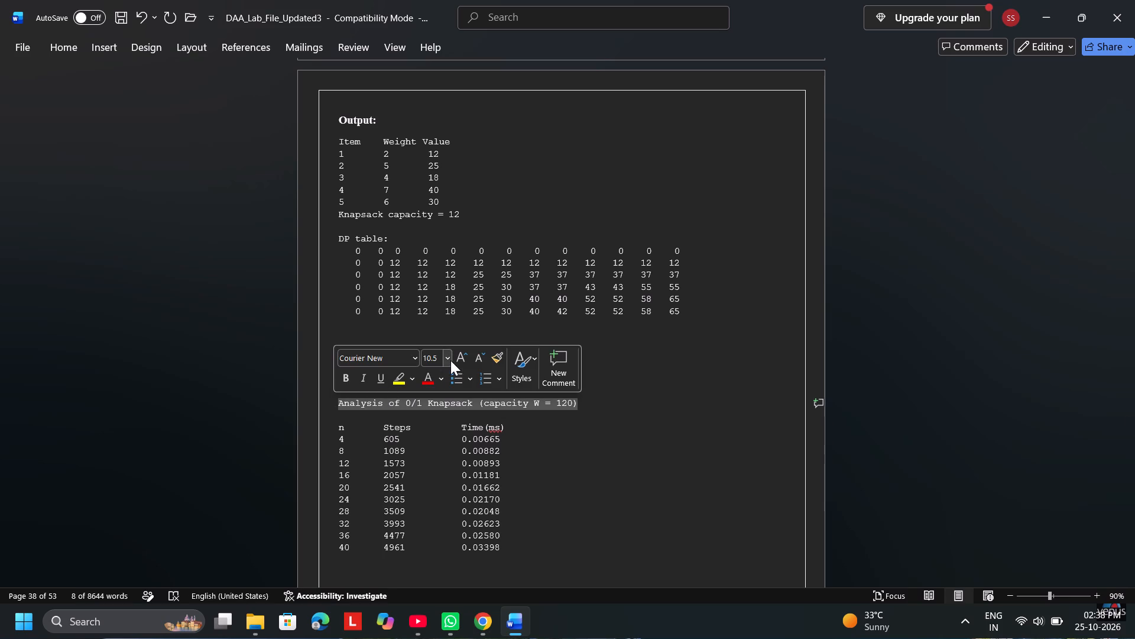
click(450, 360)
click(436, 144)
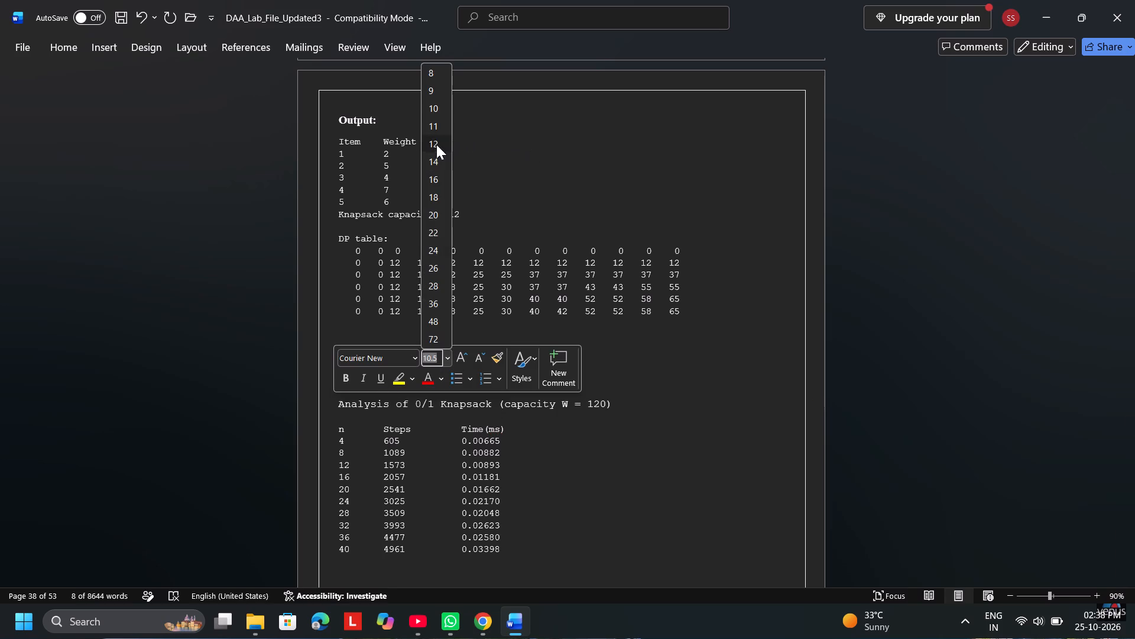
click(635, 388)
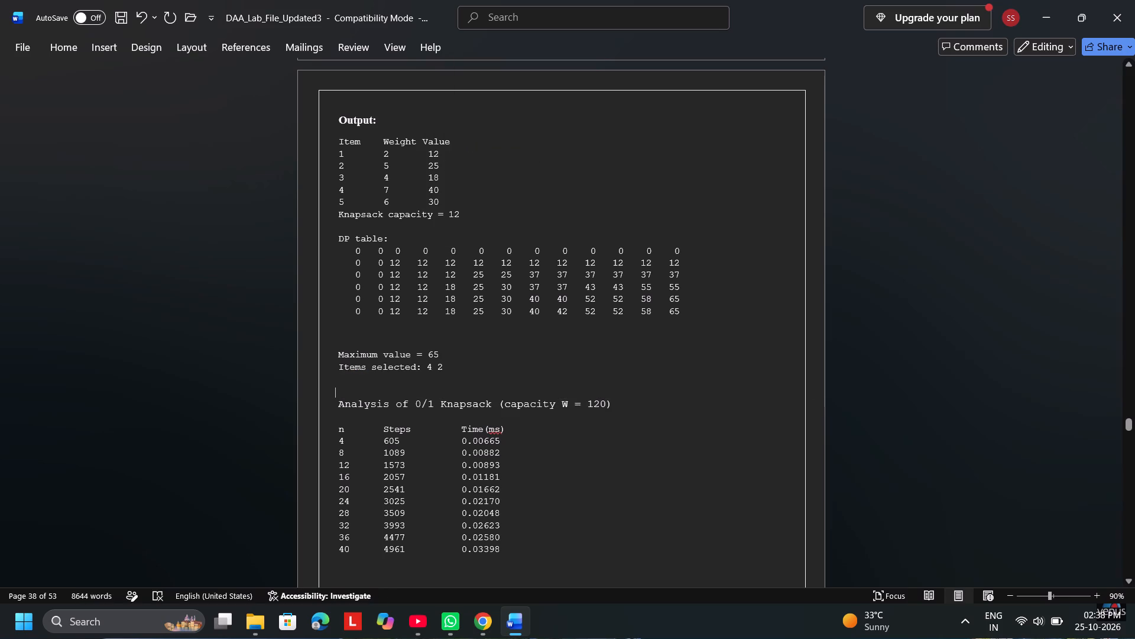
Insert a blank line between the last item row and the "Knapsack capacity = 12" line.
click(448, 205)
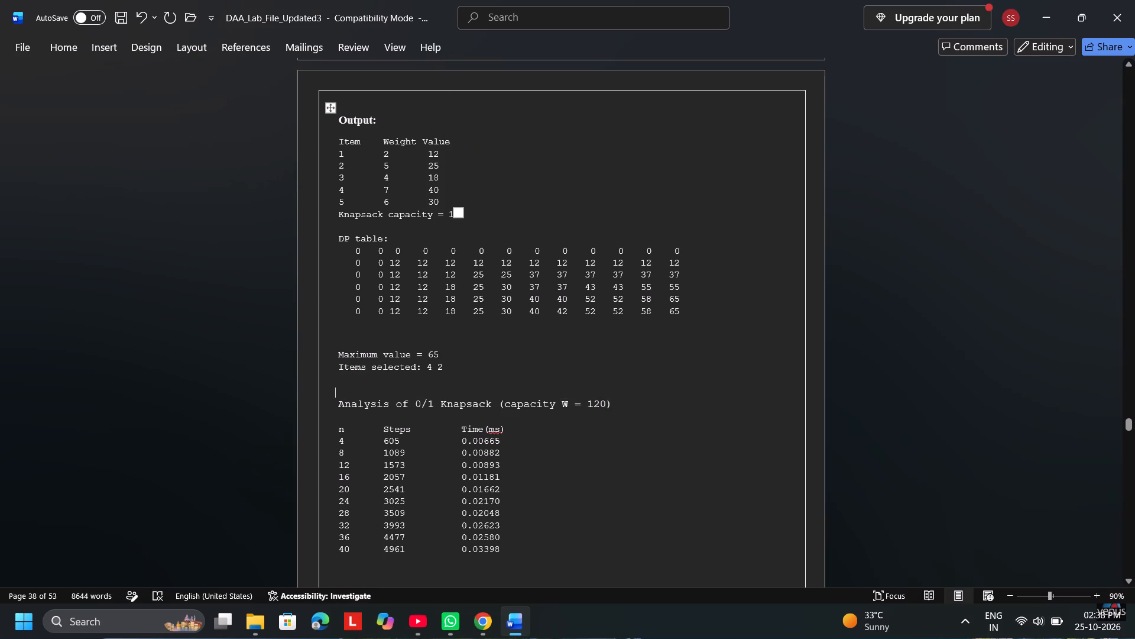
click(445, 196)
click(512, 214)
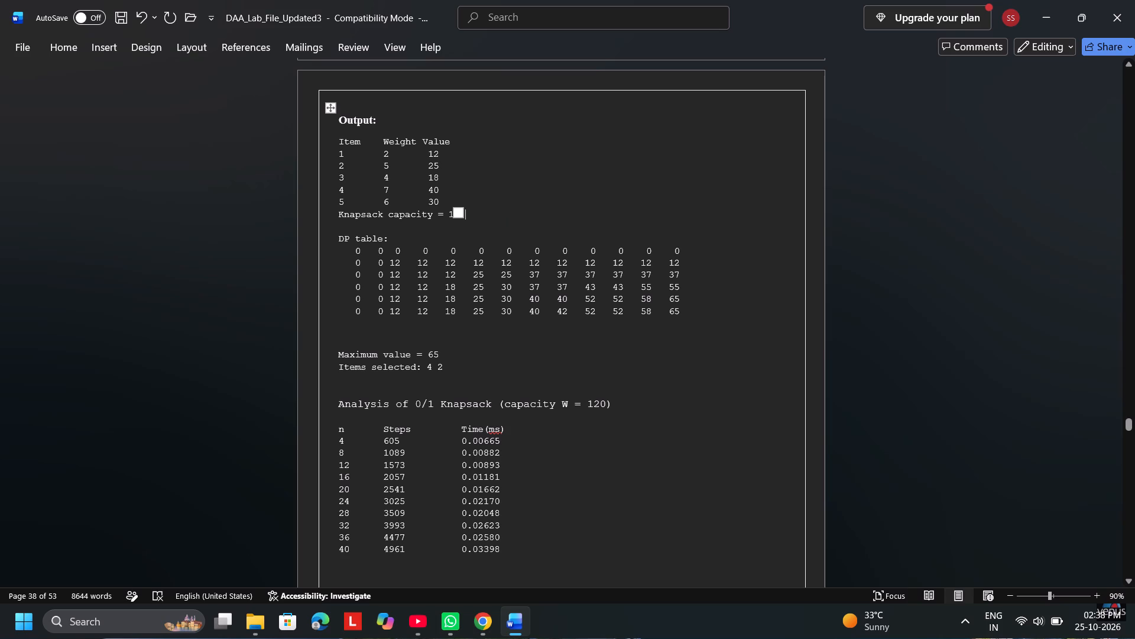
click(442, 202)
key(Return)
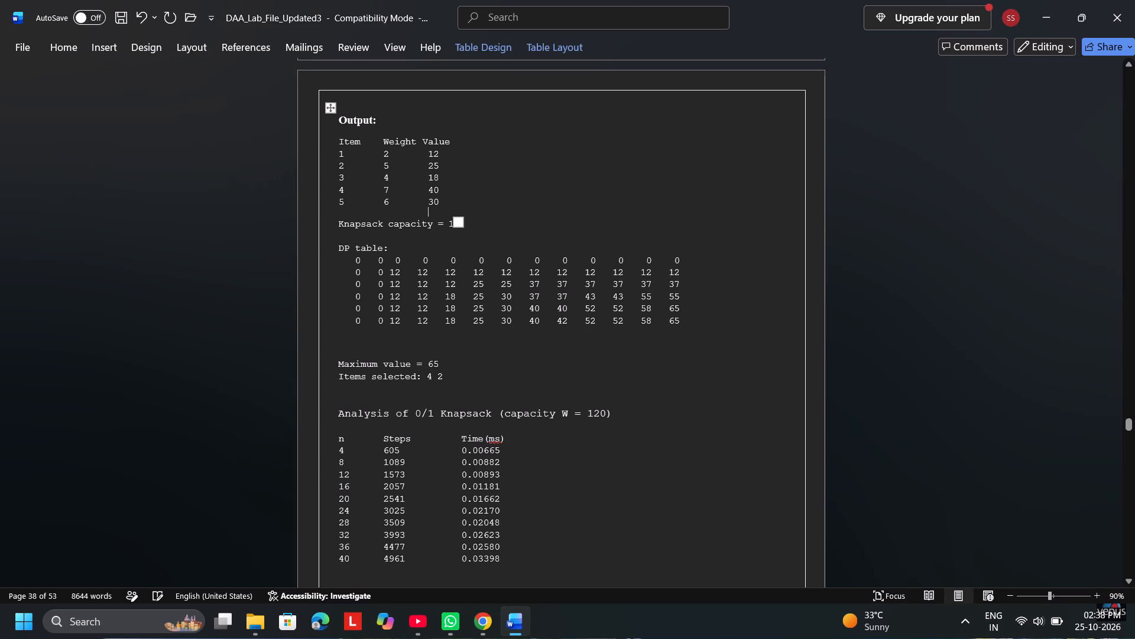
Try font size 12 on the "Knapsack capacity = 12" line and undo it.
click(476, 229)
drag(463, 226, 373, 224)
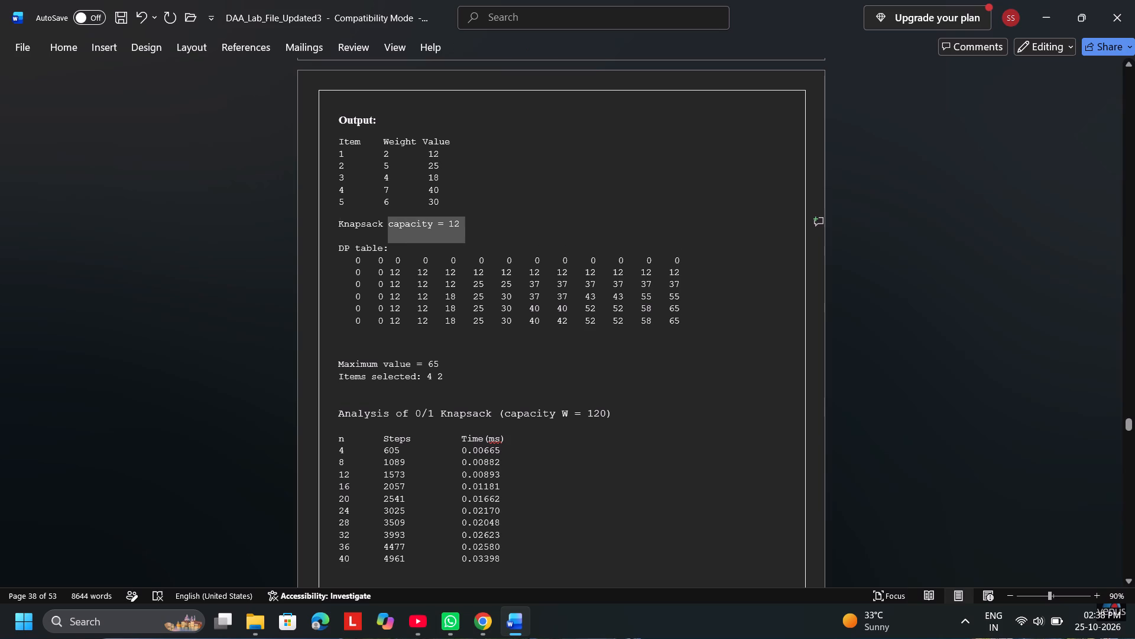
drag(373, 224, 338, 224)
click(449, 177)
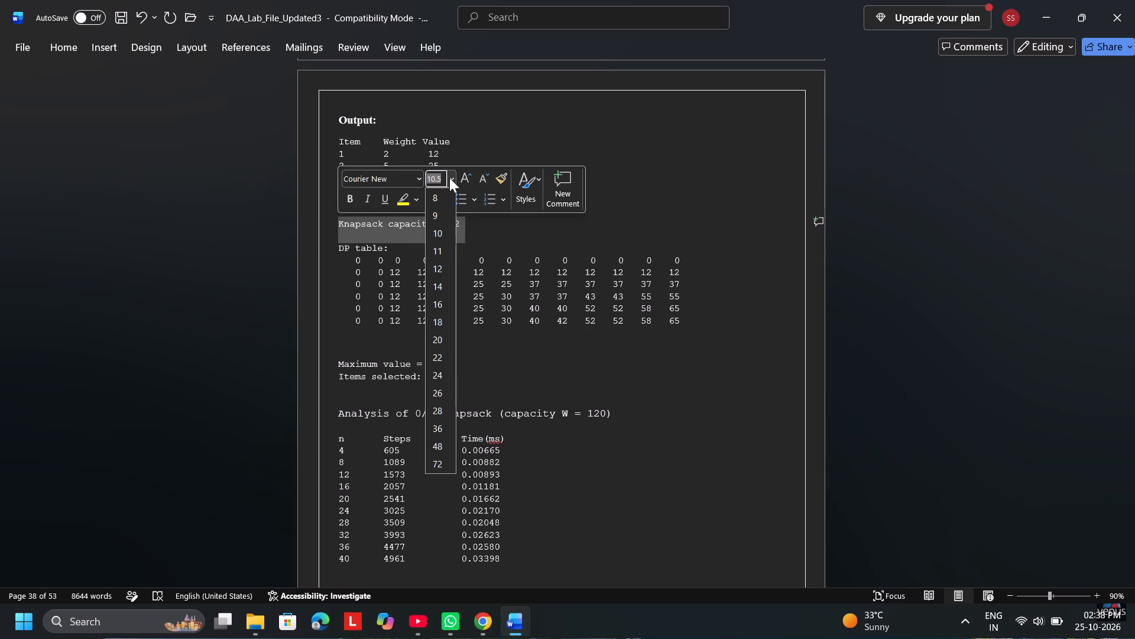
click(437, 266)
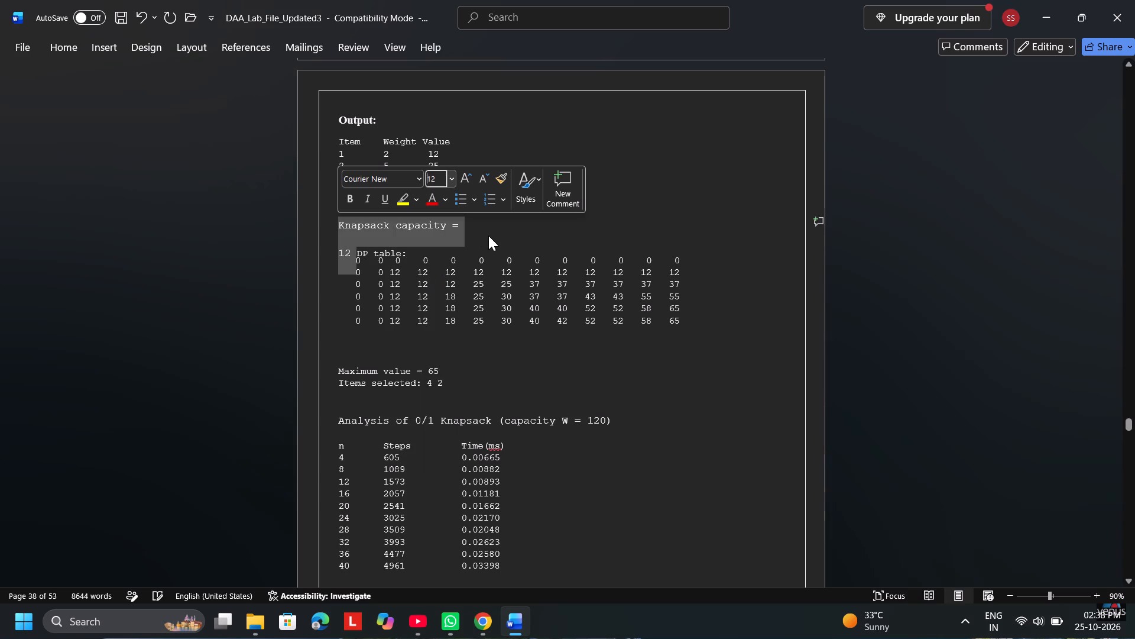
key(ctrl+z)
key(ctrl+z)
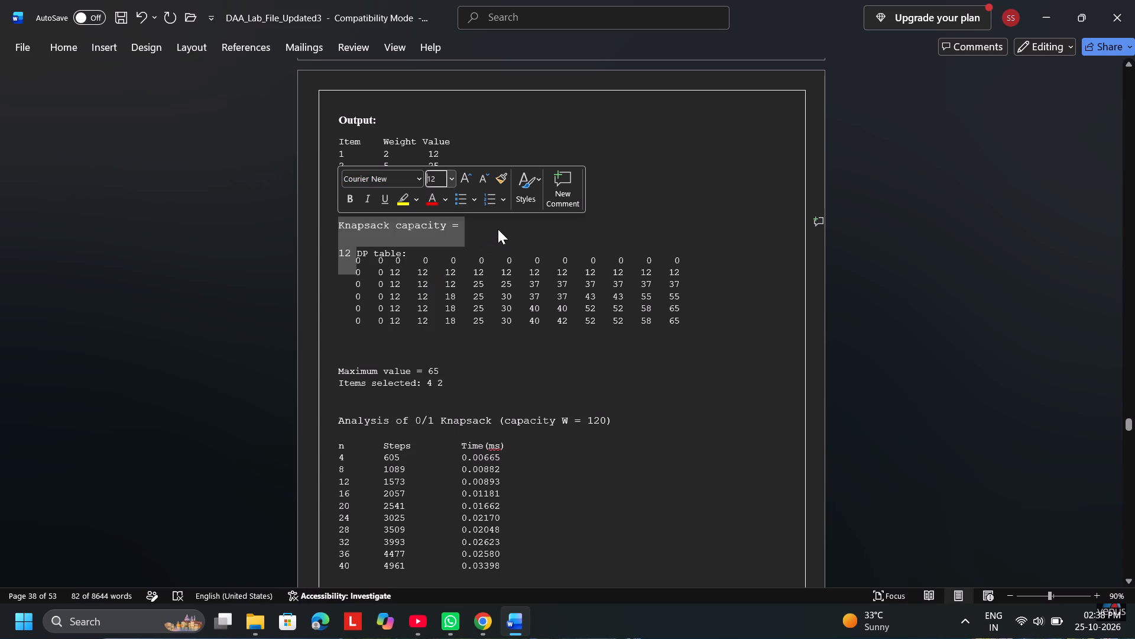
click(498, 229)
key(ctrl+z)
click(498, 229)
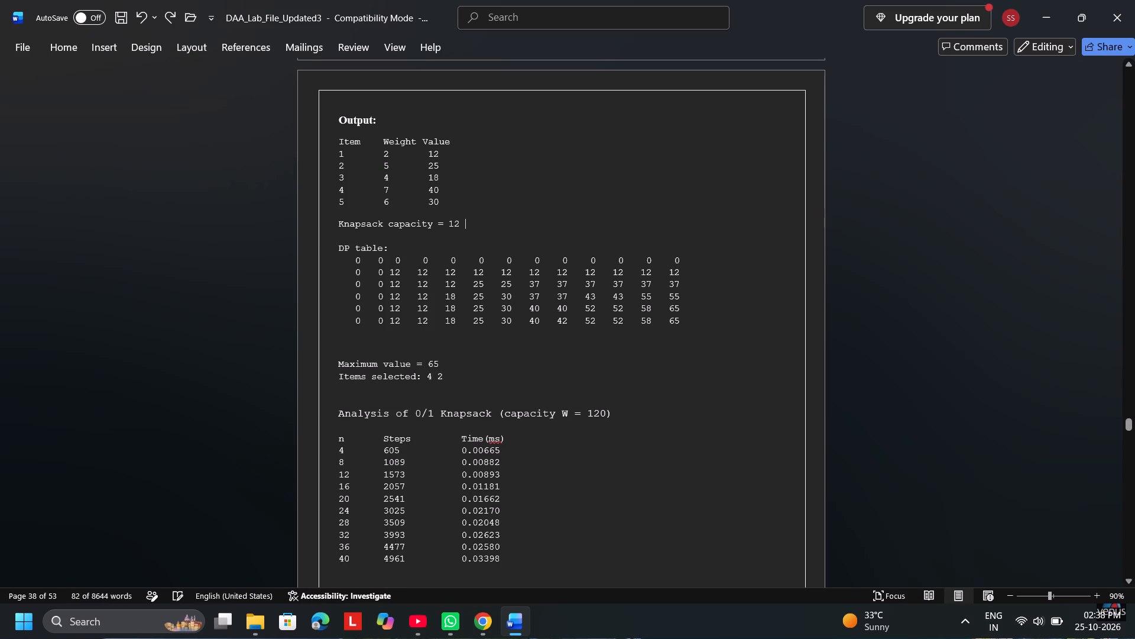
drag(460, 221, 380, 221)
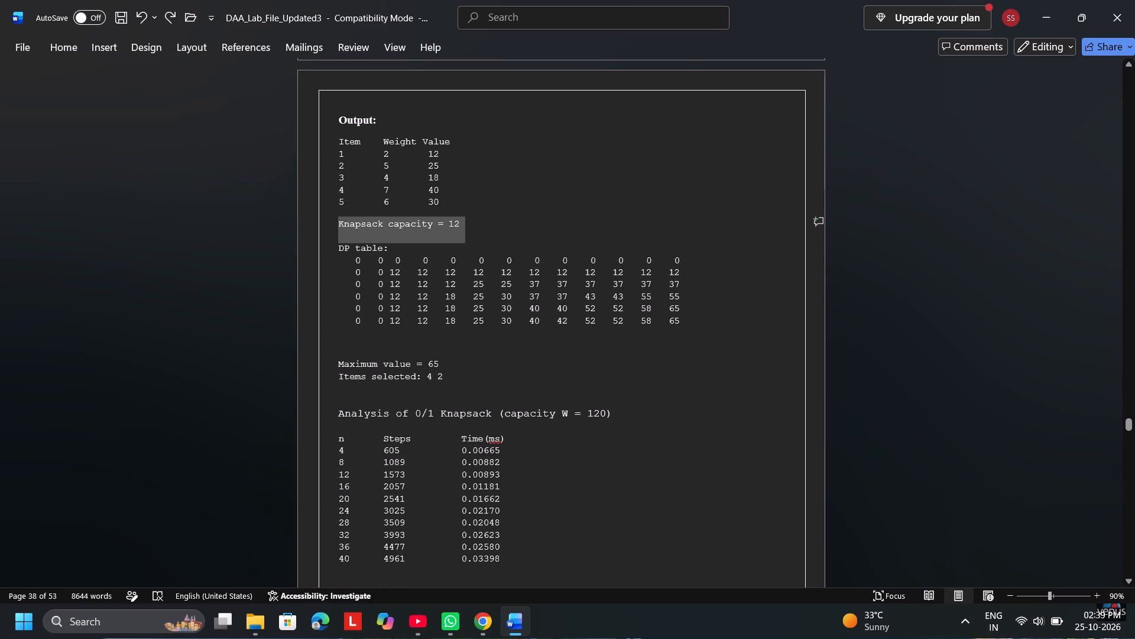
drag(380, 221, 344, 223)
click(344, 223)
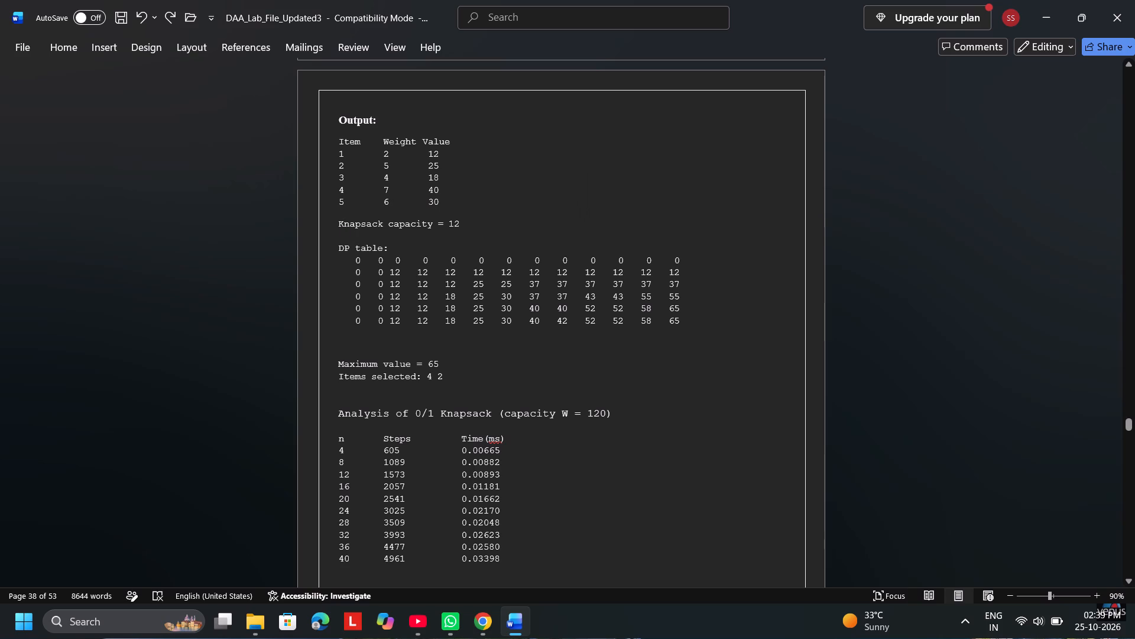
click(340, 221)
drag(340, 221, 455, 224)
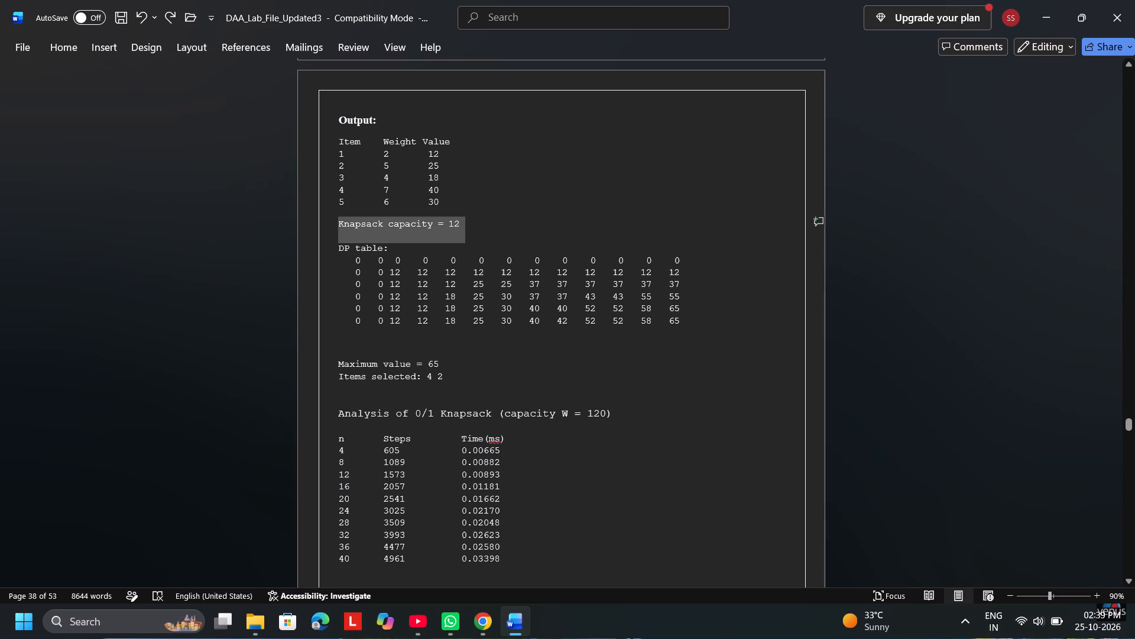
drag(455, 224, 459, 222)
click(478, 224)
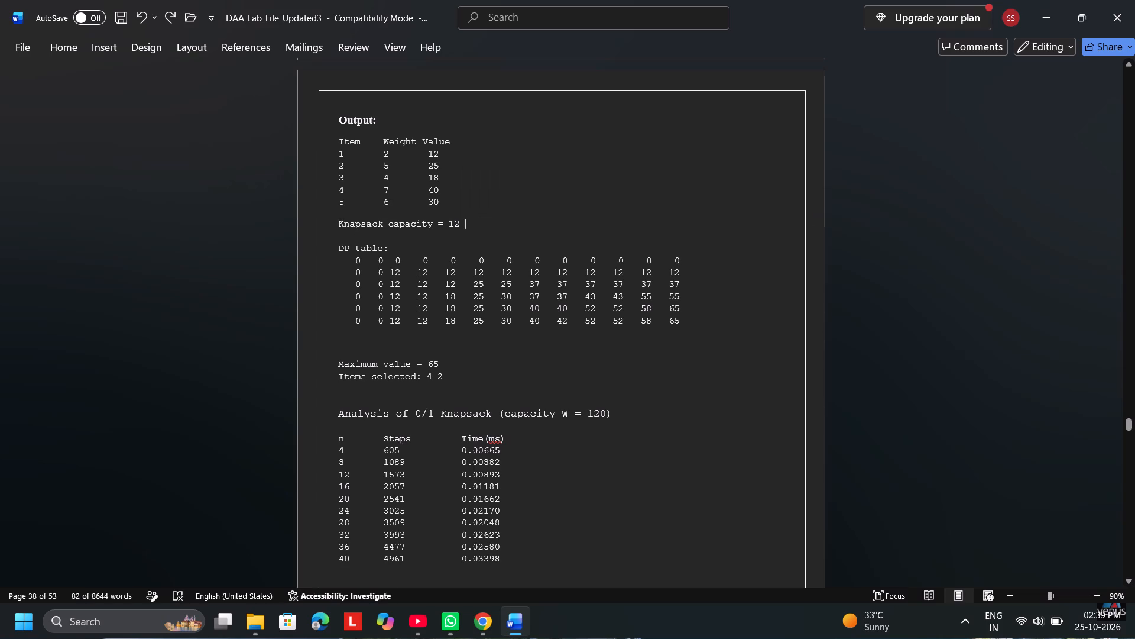
Insert a line break after the "DP table:" label, above its rows of values.
scroll(478, 224, down, 1)
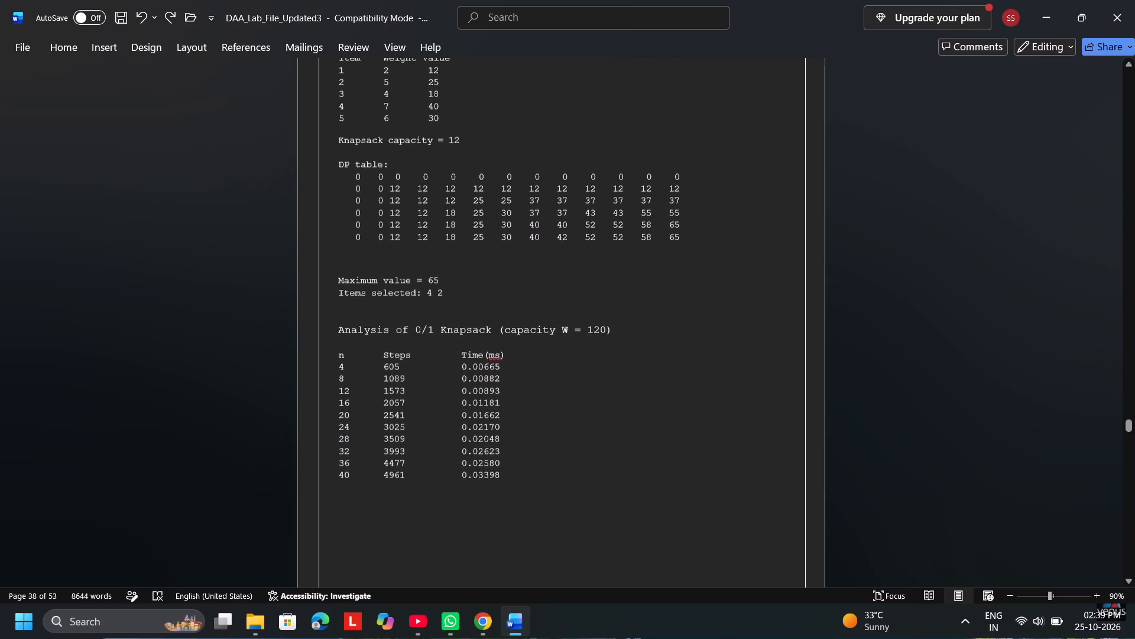
scroll(478, 224, down, 1)
drag(395, 162, 334, 159)
click(393, 163)
key(Return)
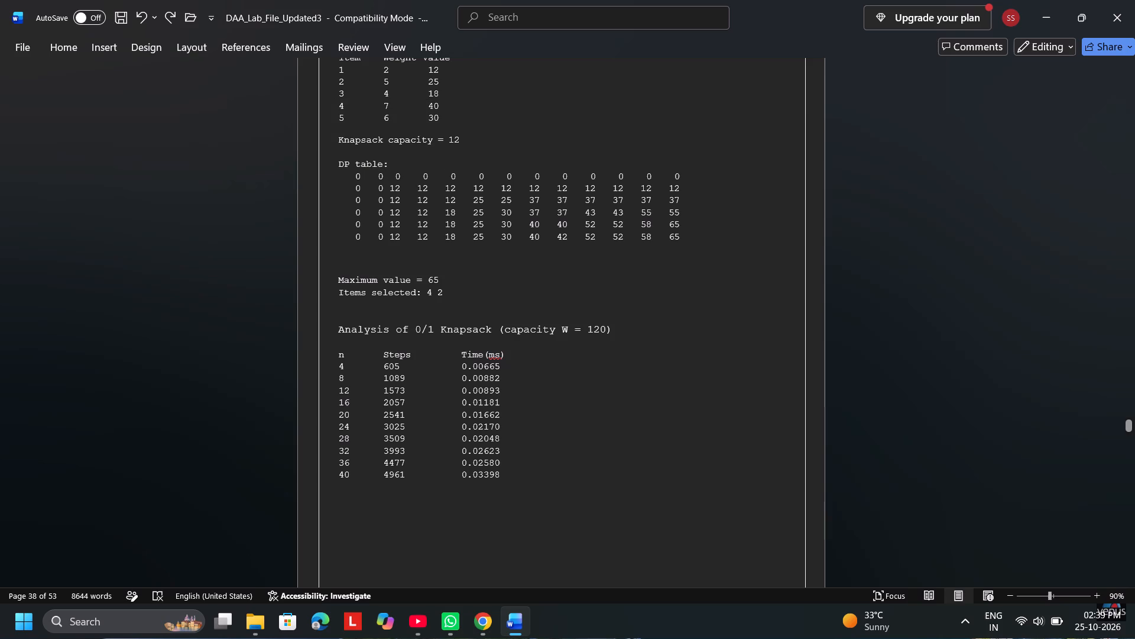
Undo the last edit made at the "DP table:" label in the knapsack output.
key(ctrl+z)
Split the "Code:" label from the "(b) Implementation of LCS (Longest Common Subsequence)" heading into its own paragraph without list numbering.
scroll(585, 480, down, 1)
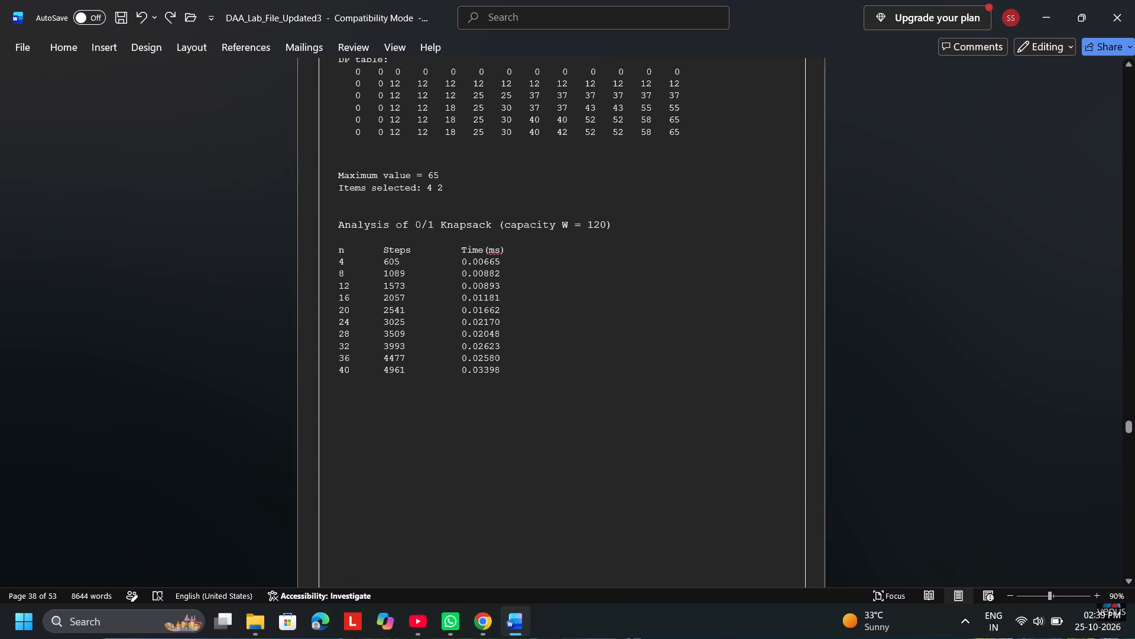
click(435, 186)
scroll(508, 289, down, 2)
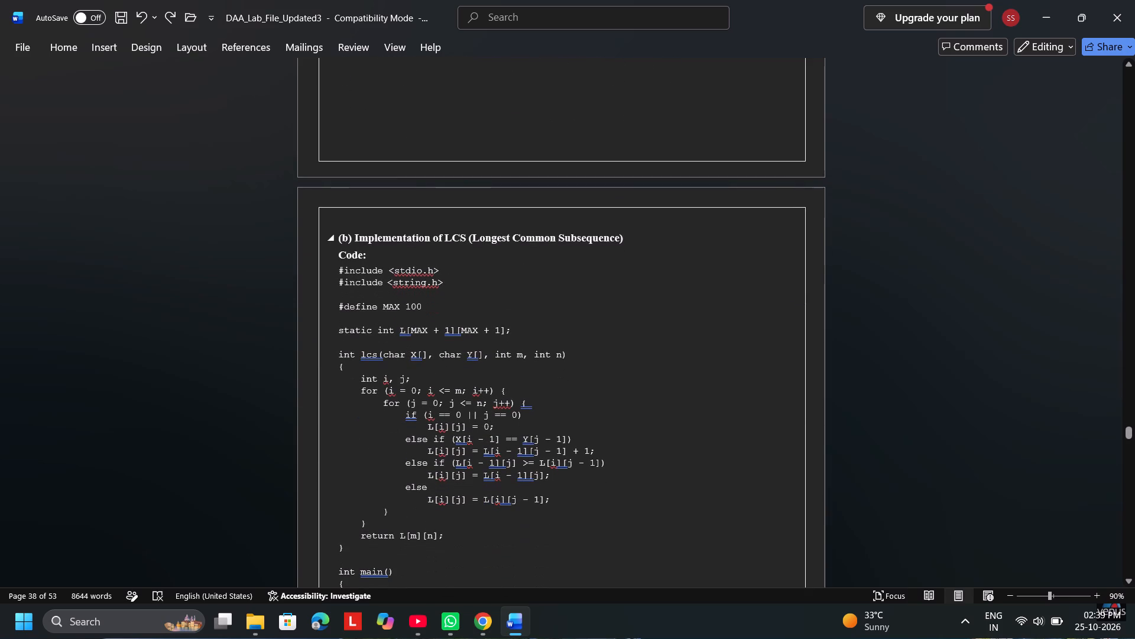
click(642, 238)
key(Return)
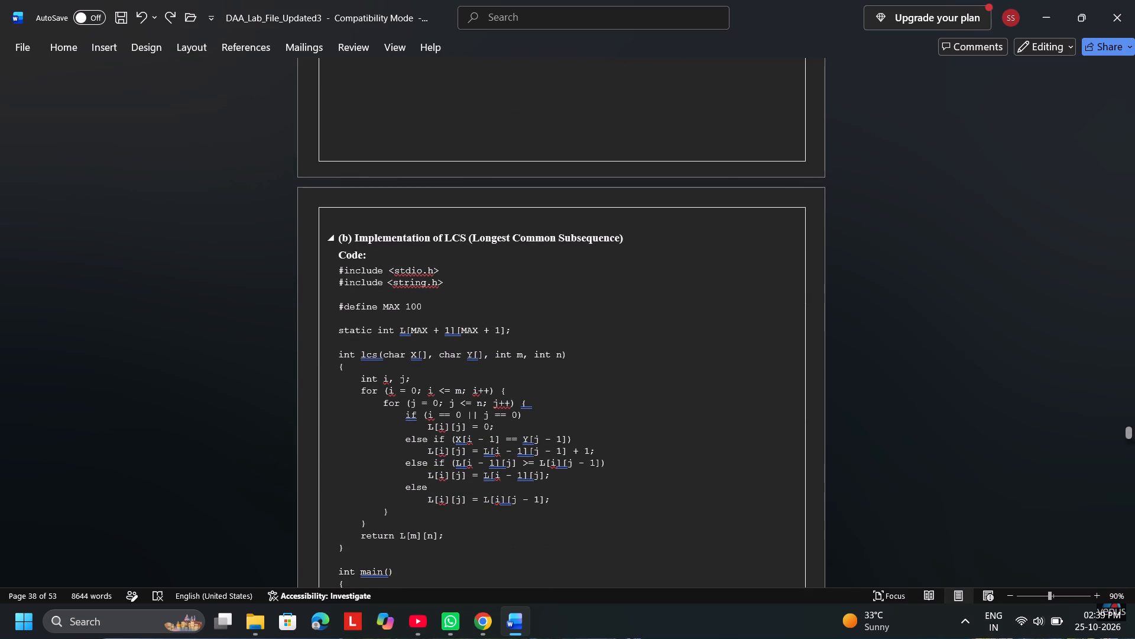
key(BackSpace)
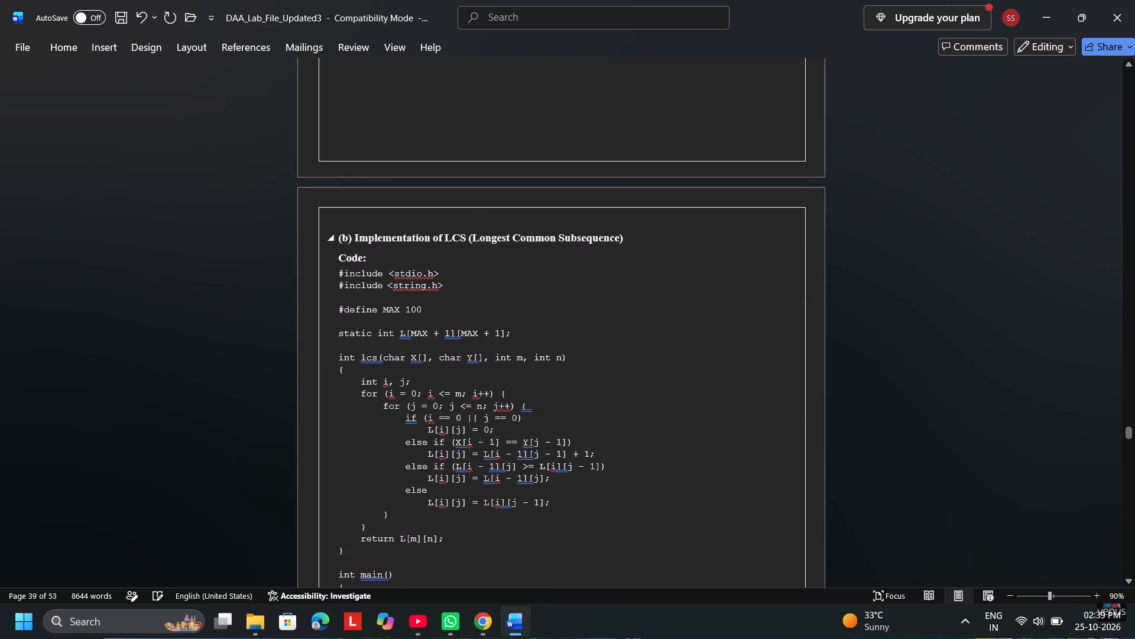
Insert a blank line above and a blank line below the "Output:" heading of the LCS program.
scroll(667, 274, down, 4)
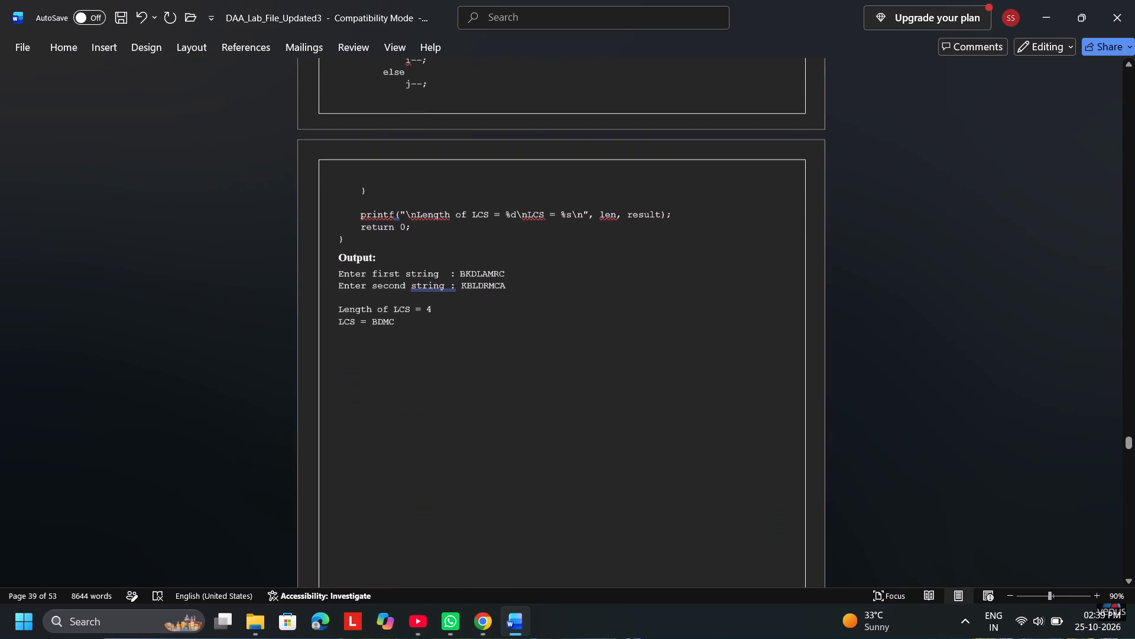
click(356, 237)
key(Return)
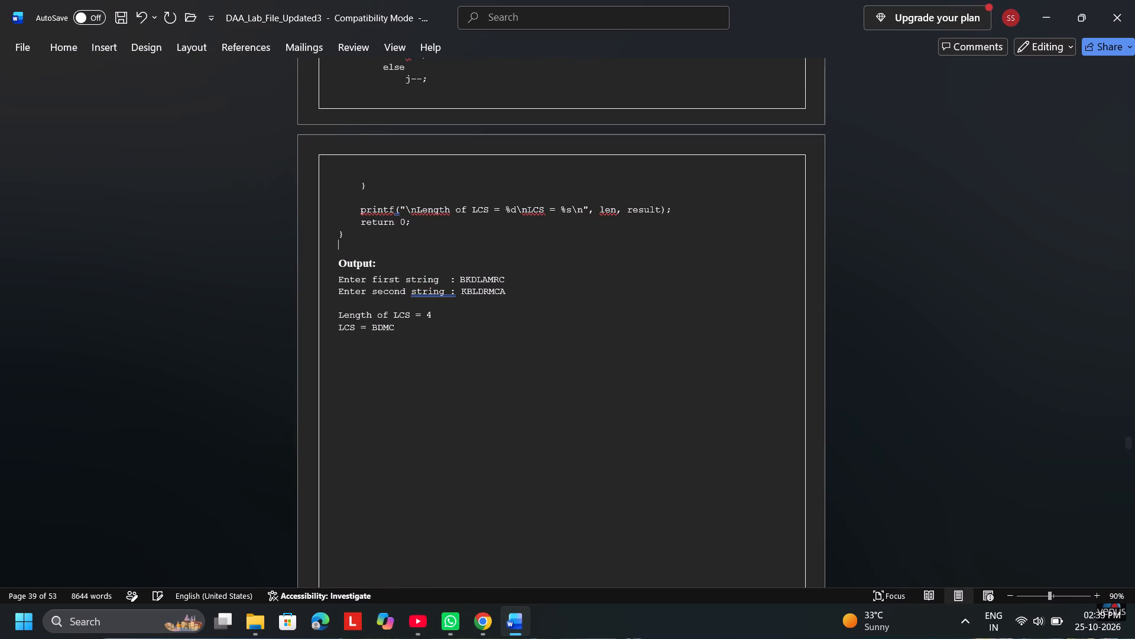
click(382, 265)
key(Return)
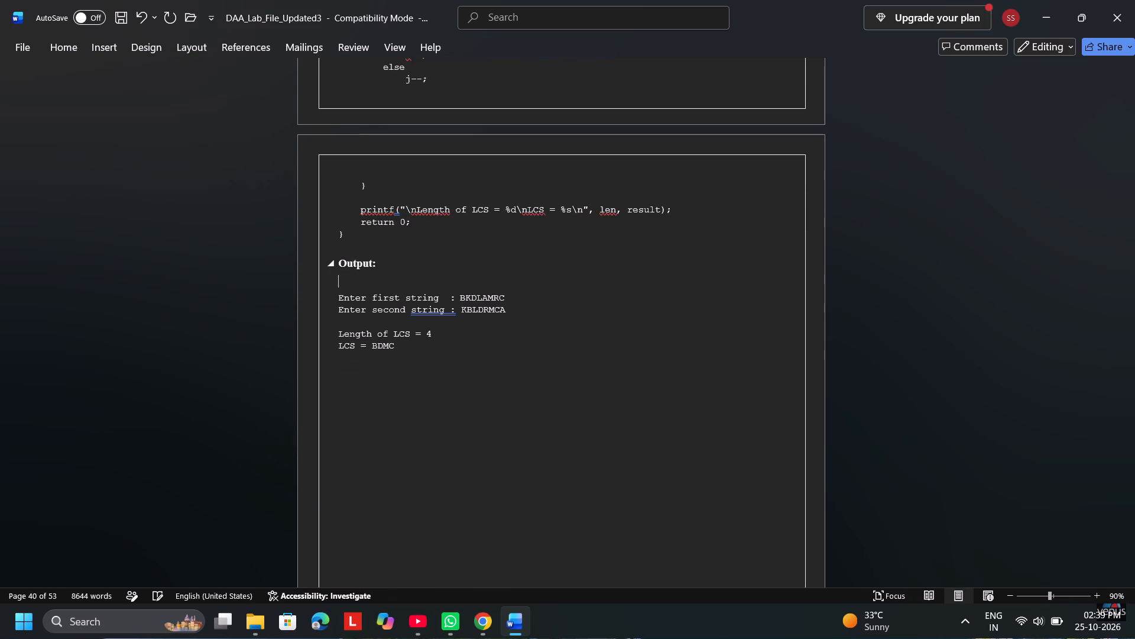
Insert a blank line below the "Experiment 8" title.
scroll(480, 405, down, 2)
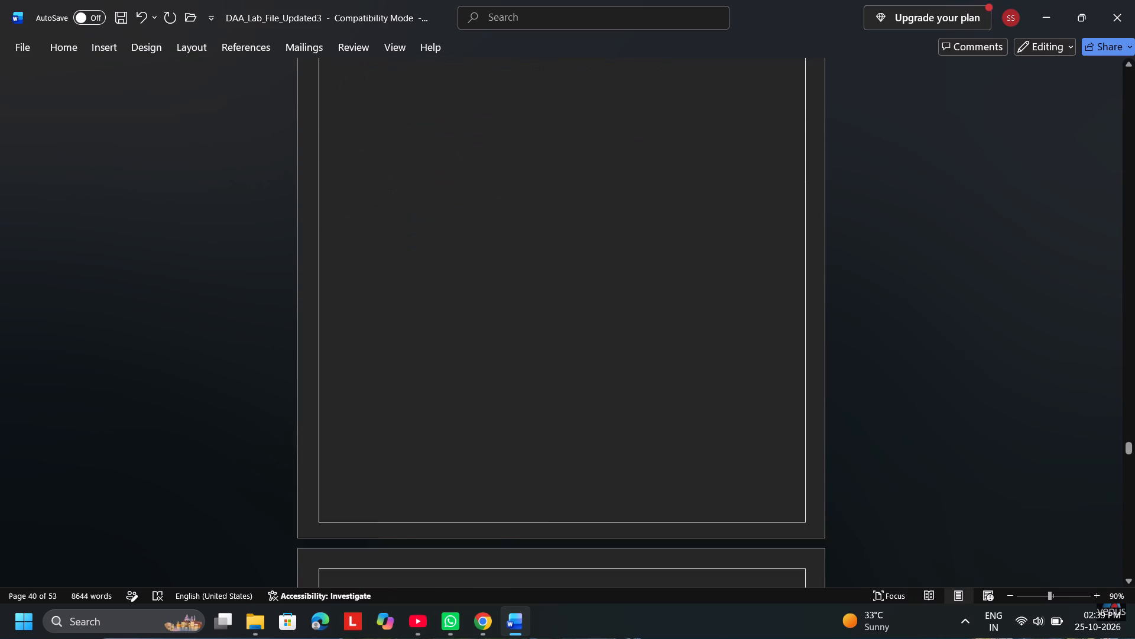
scroll(480, 405, down, 2)
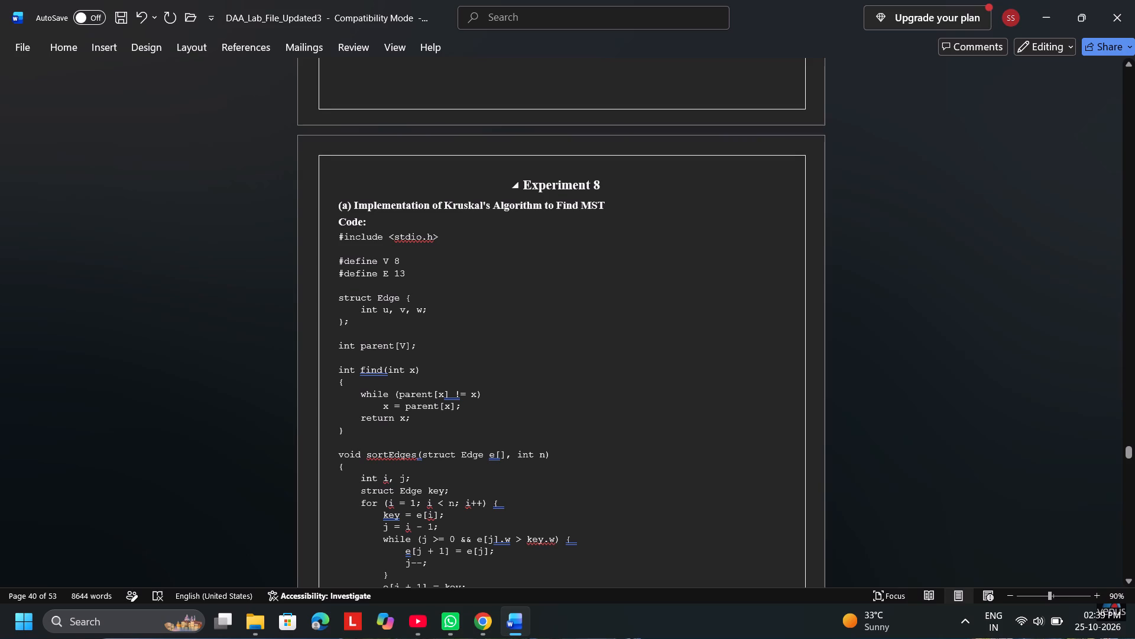
click(609, 179)
key(Return)
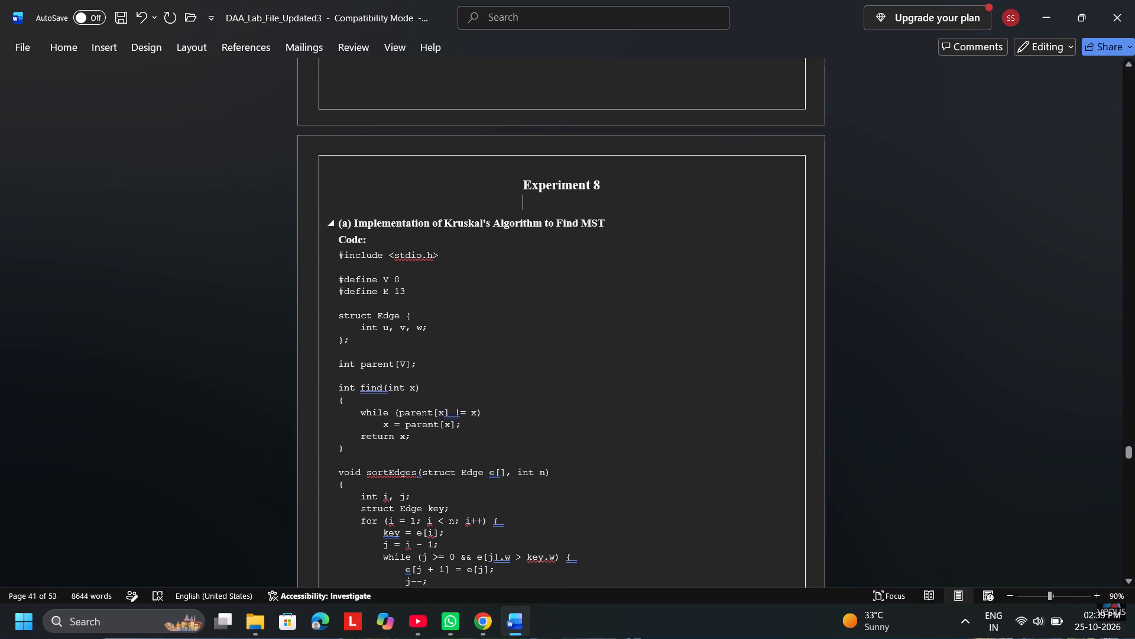
Split the "Code:" label from the "(a) Implementation of Kruskal's Algorithm to Find MST" heading into its own paragraph without list numbering.
click(338, 238)
key(Return)
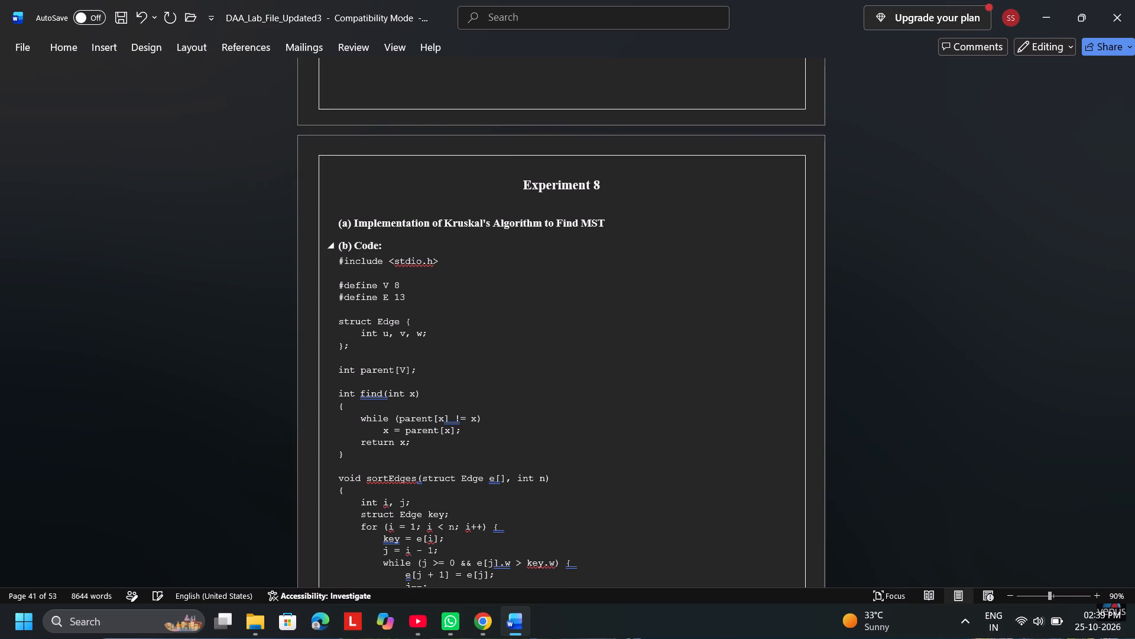
key(BackSpace)
Insert a blank line above and a blank line below the "Output:" heading of the Kruskal's algorithm program.
scroll(541, 384, down, 2)
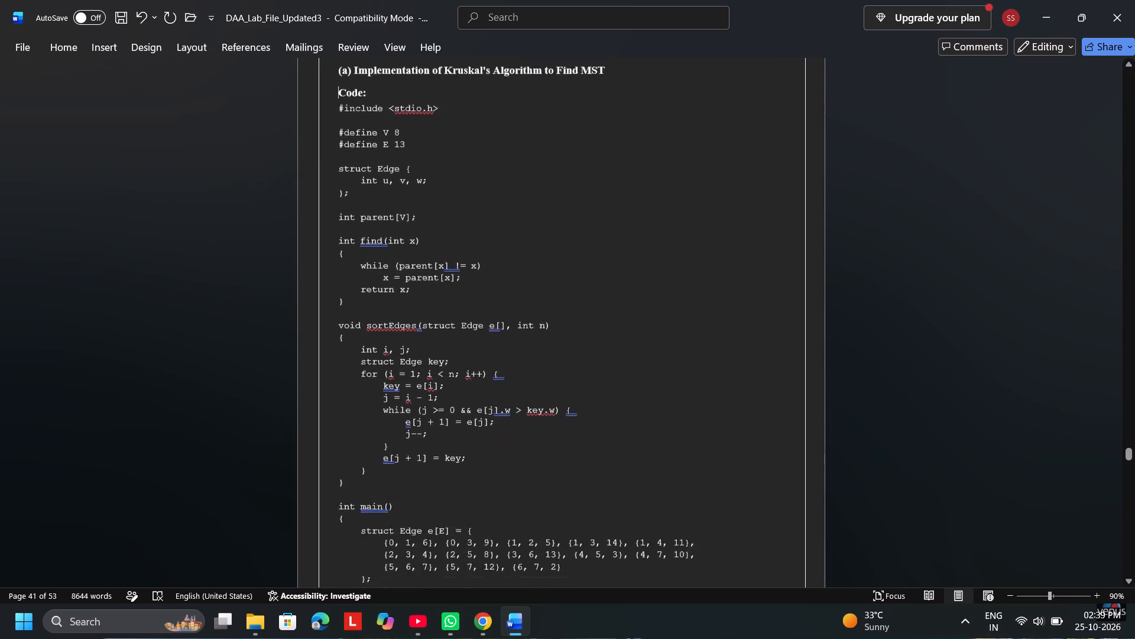
scroll(541, 384, down, 3)
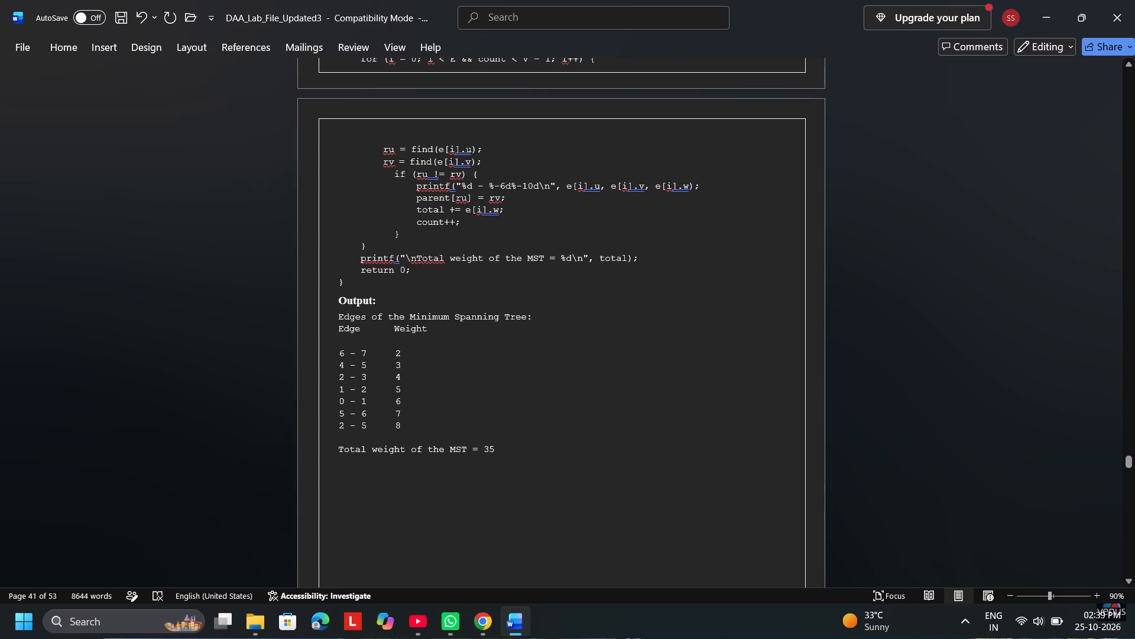
click(356, 283)
key(Return)
click(380, 306)
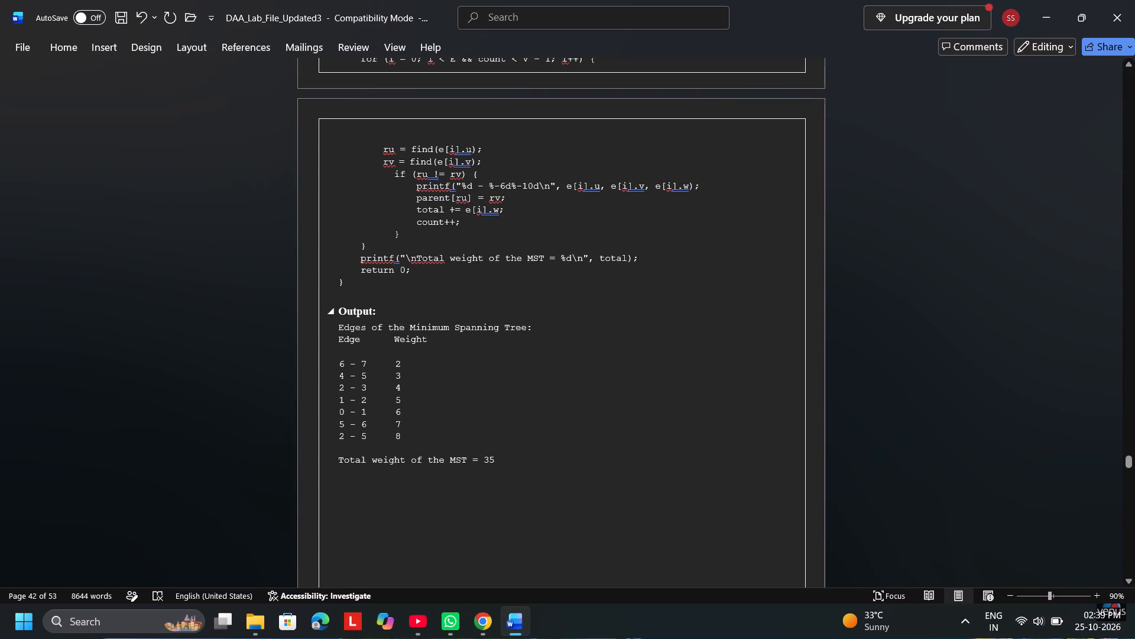
key(Return)
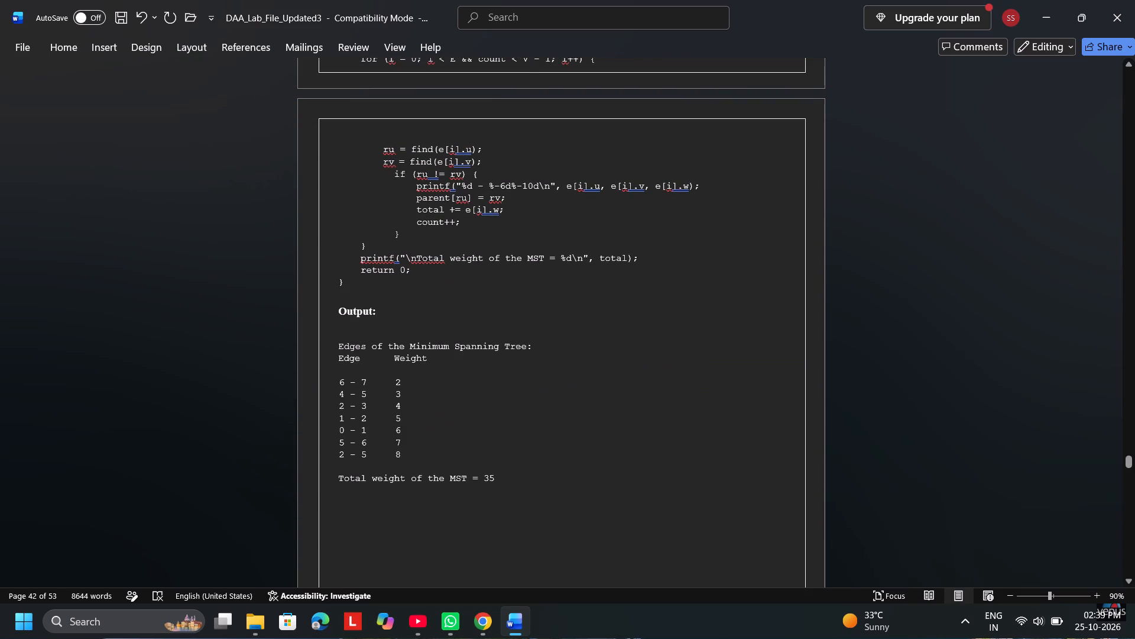
Insert a paragraph break after "Edges of the Minimum Spanning Tree:" in the Kruskal's output to separate it from the column headings.
click(537, 350)
key(Return)
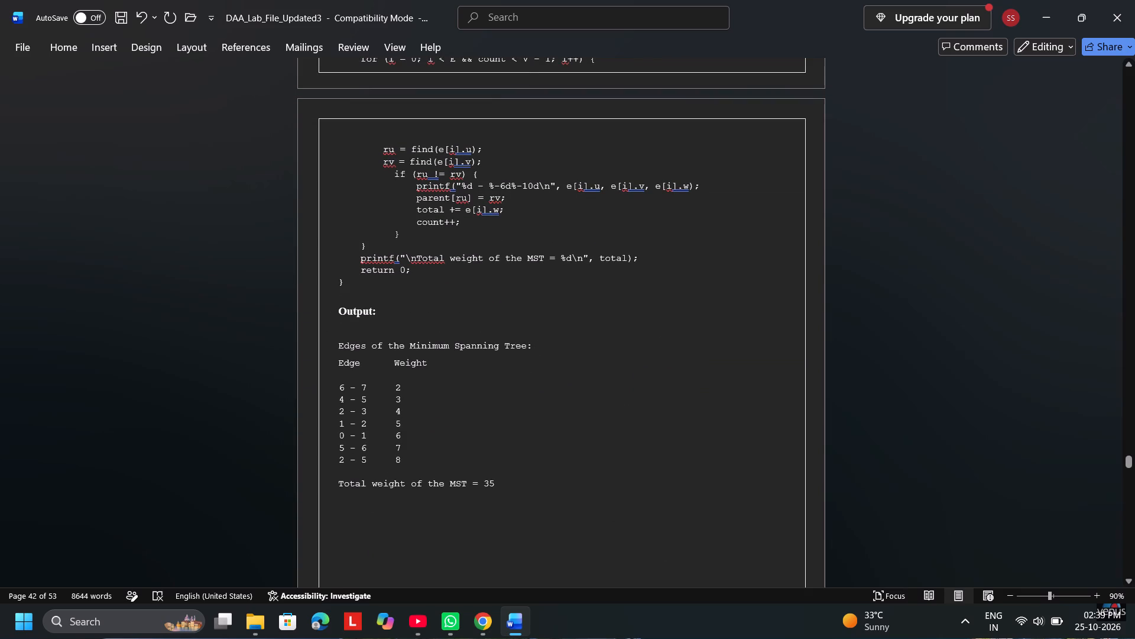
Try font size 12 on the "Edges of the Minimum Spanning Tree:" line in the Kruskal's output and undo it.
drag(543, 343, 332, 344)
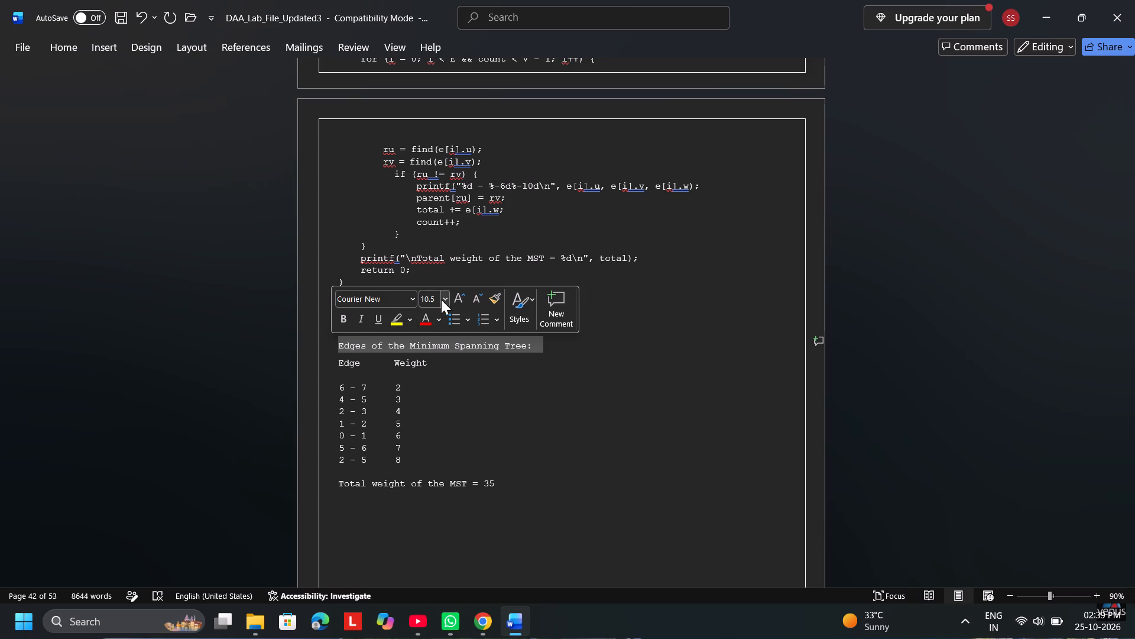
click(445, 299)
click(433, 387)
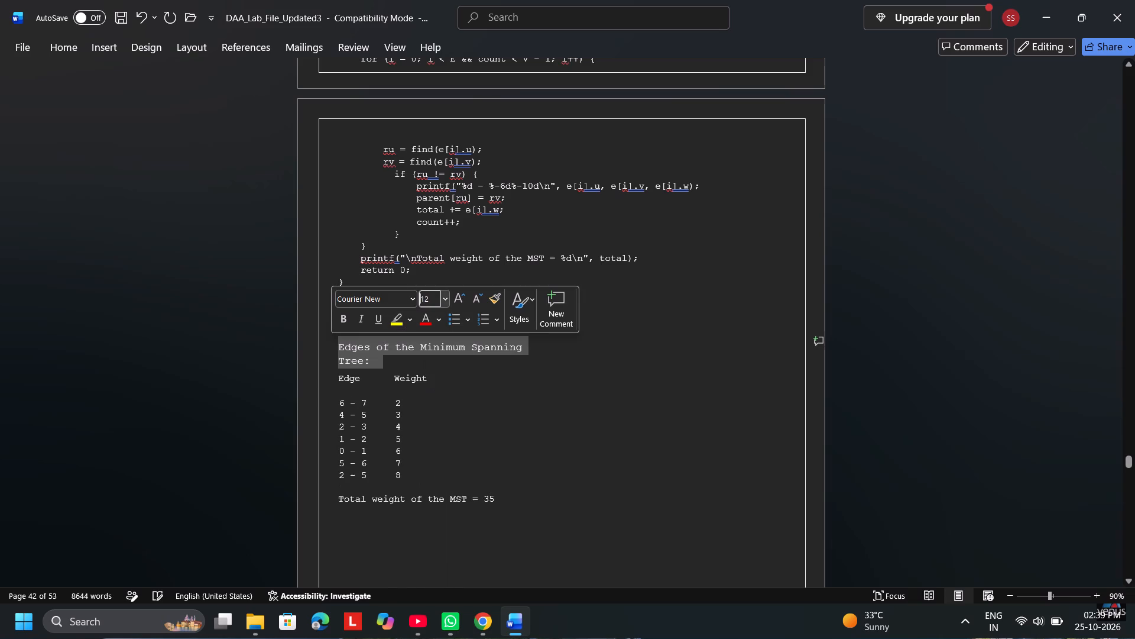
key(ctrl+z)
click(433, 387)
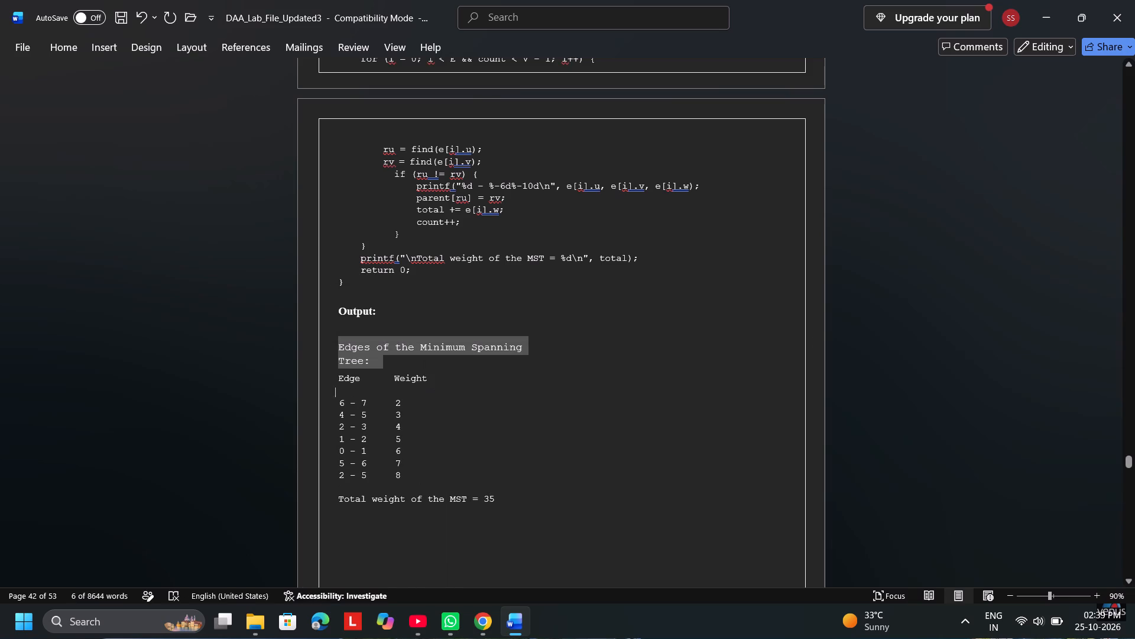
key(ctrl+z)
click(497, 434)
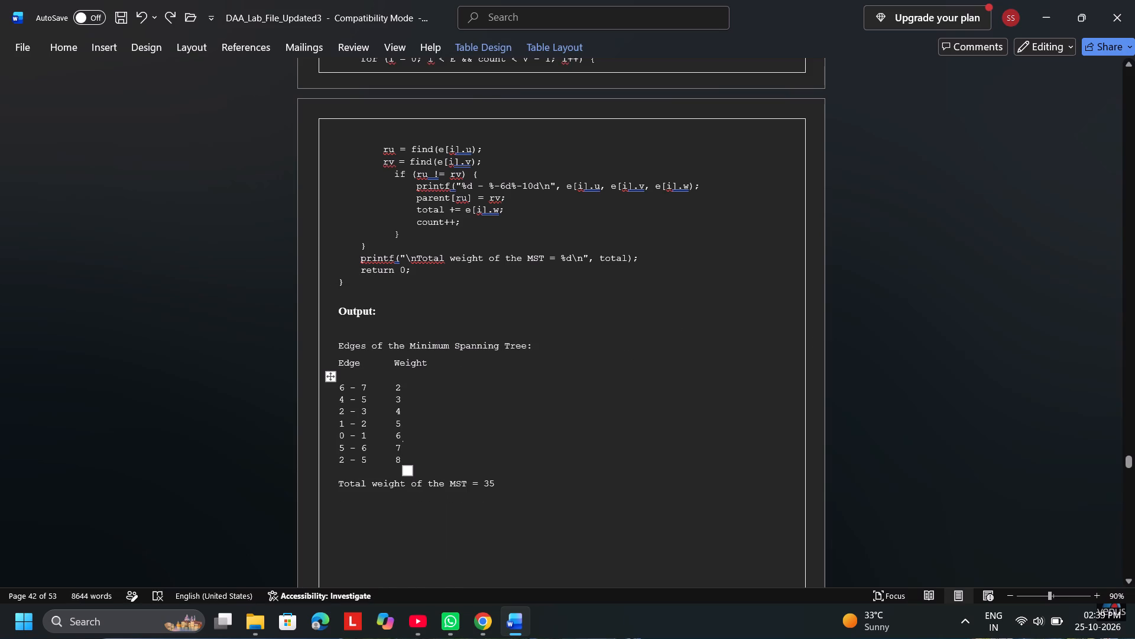
Set the "Total weight of the MST" line in the Kruskal's output to font size 12.
drag(505, 485, 335, 483)
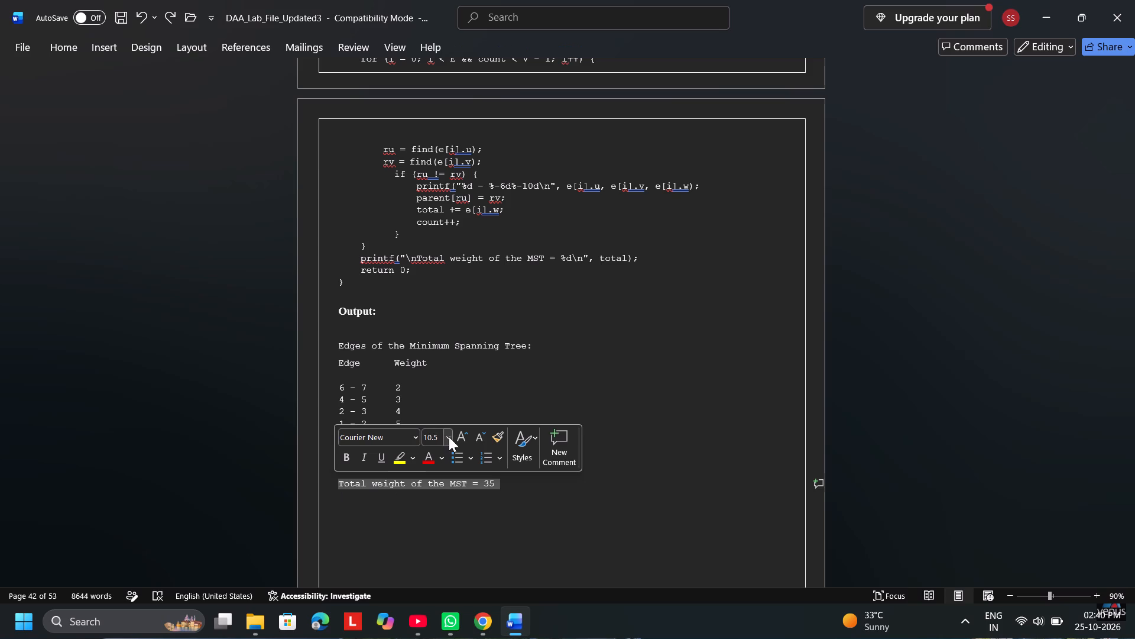
click(443, 440)
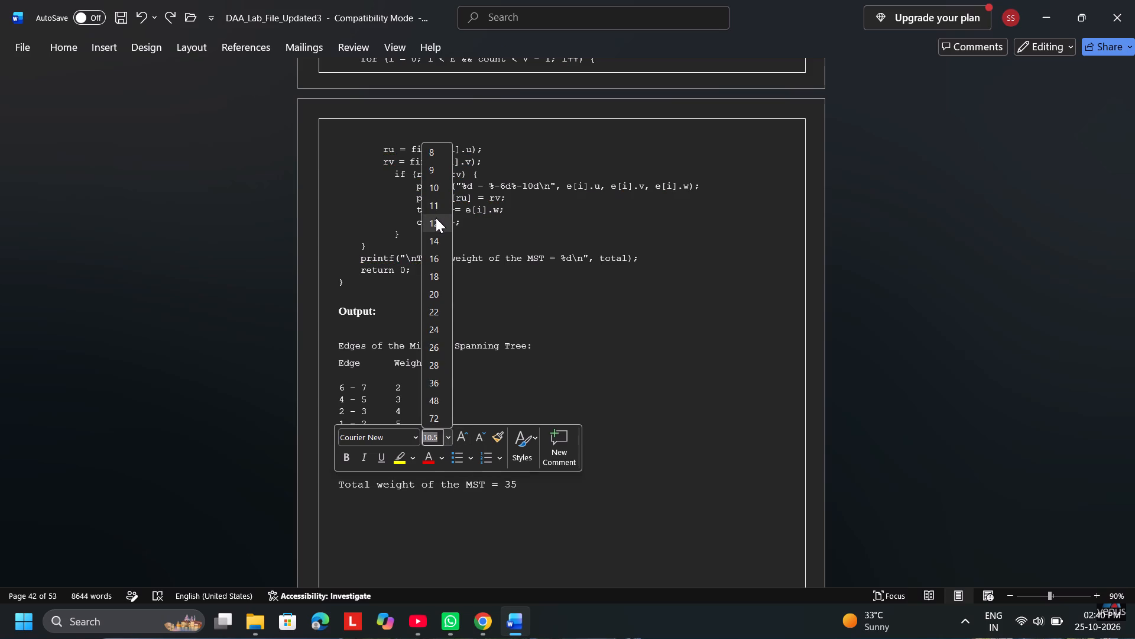
click(434, 218)
click(549, 491)
Split the "Code:" label from the "(b) Implementation of Prim's Algorithm to Find MST" heading into its own paragraph without list numbering.
scroll(549, 491, down, 1)
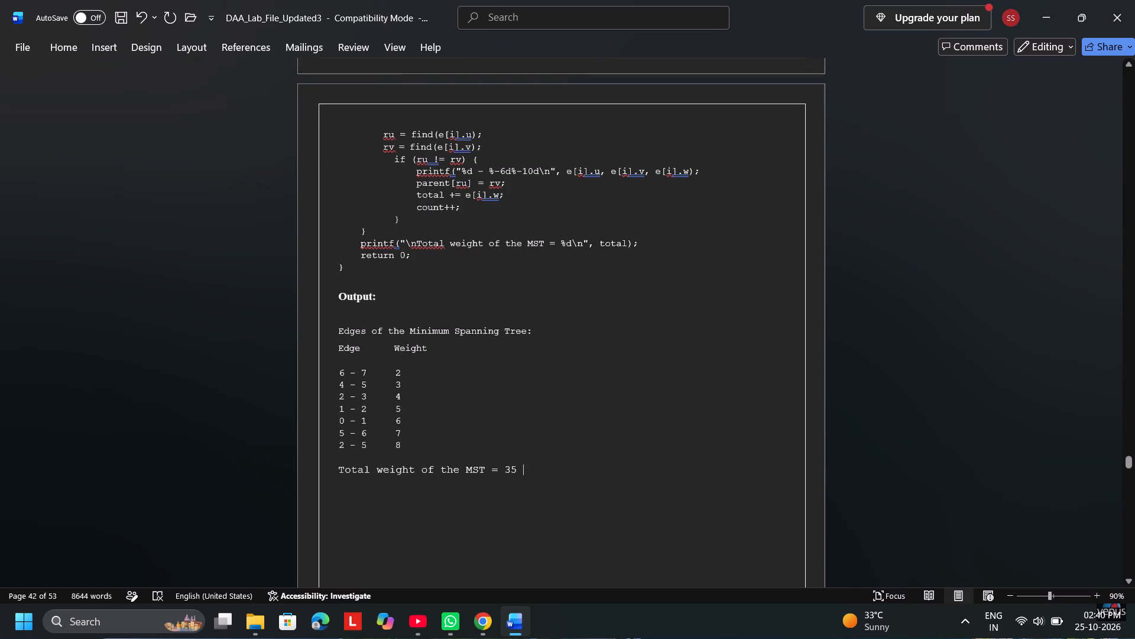
scroll(549, 491, down, 4)
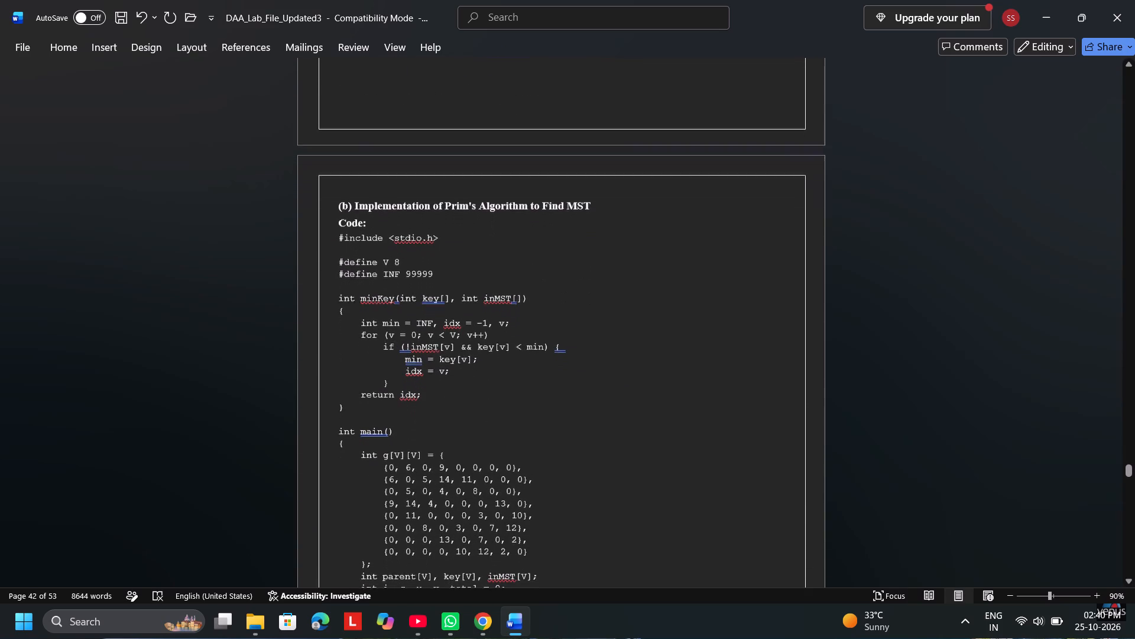
click(340, 224)
key(Return)
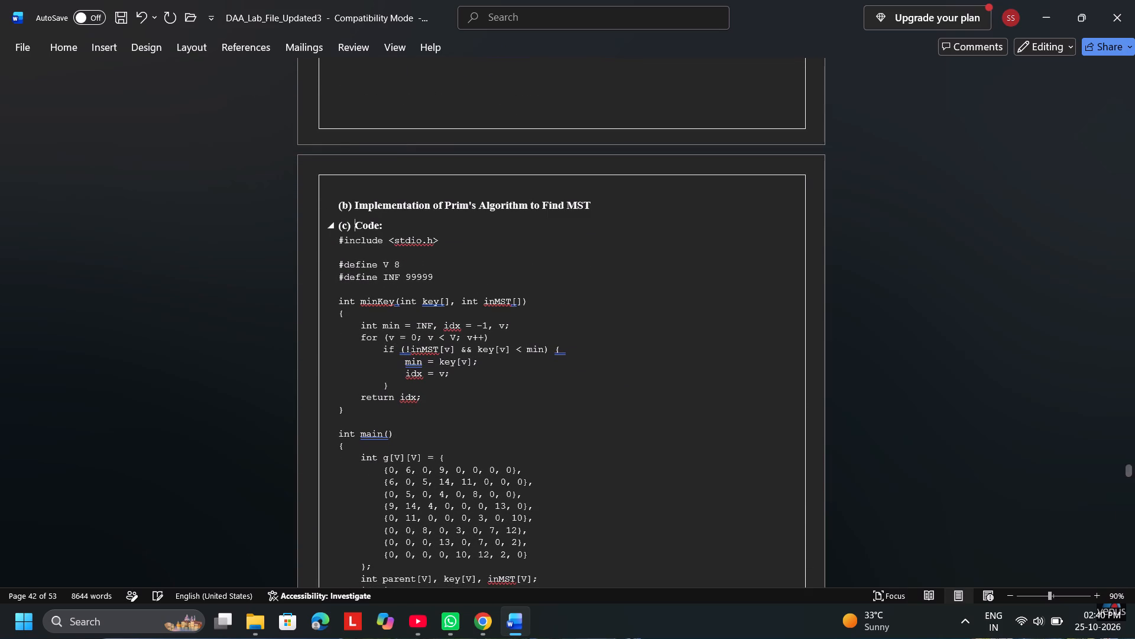
key(BackSpace)
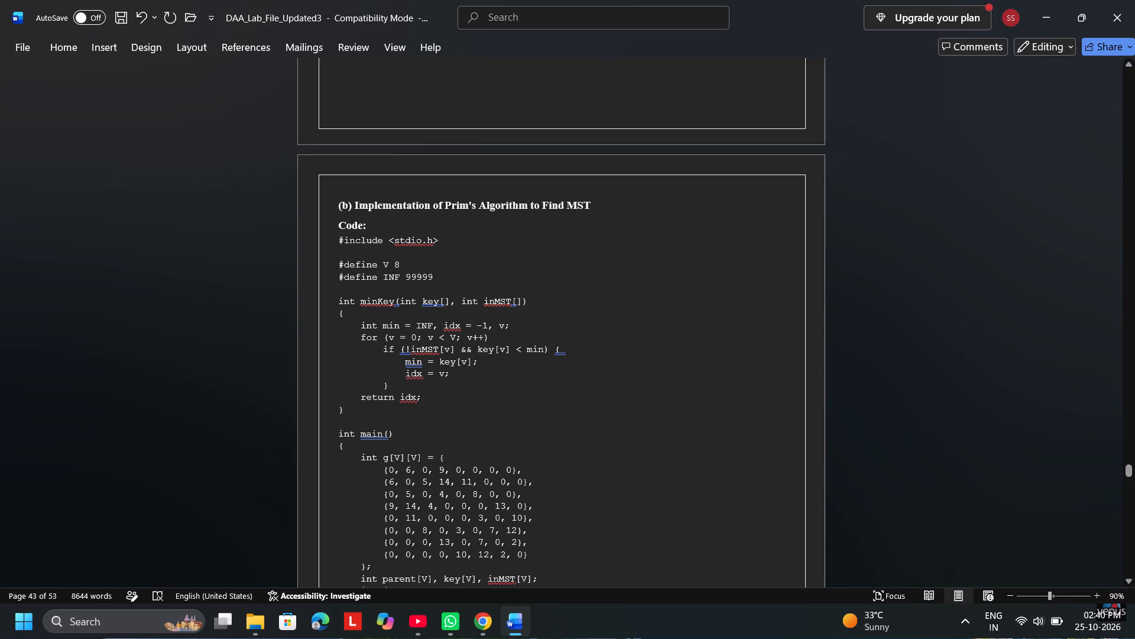
Insert a blank line above and a blank line below the "Output:" heading of the Prim's algorithm program.
scroll(630, 386, down, 5)
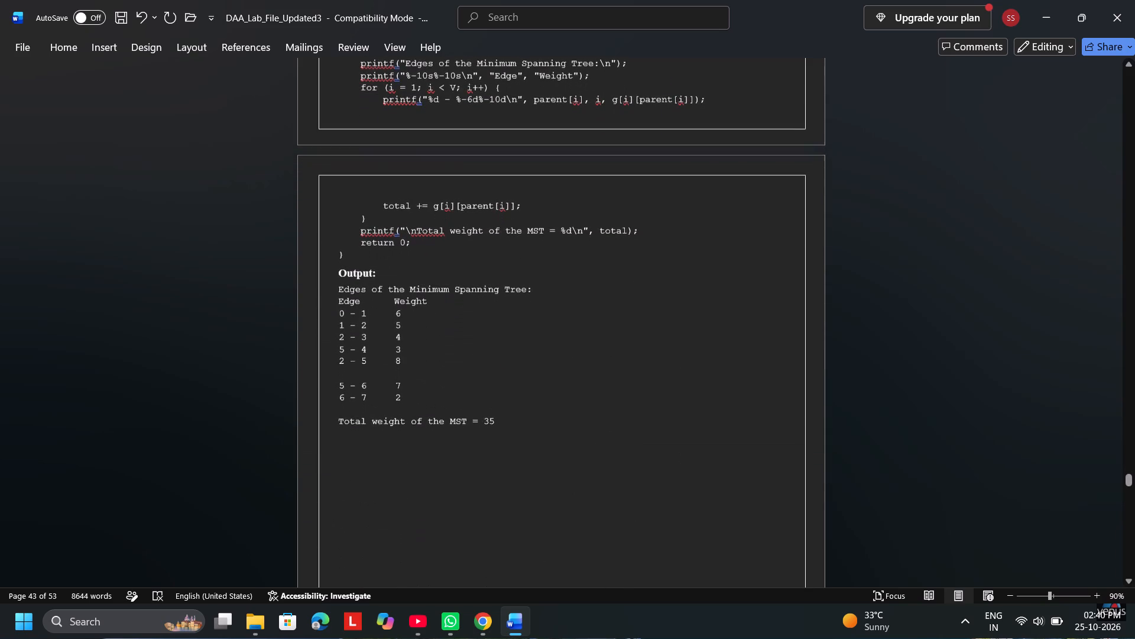
click(353, 240)
key(Return)
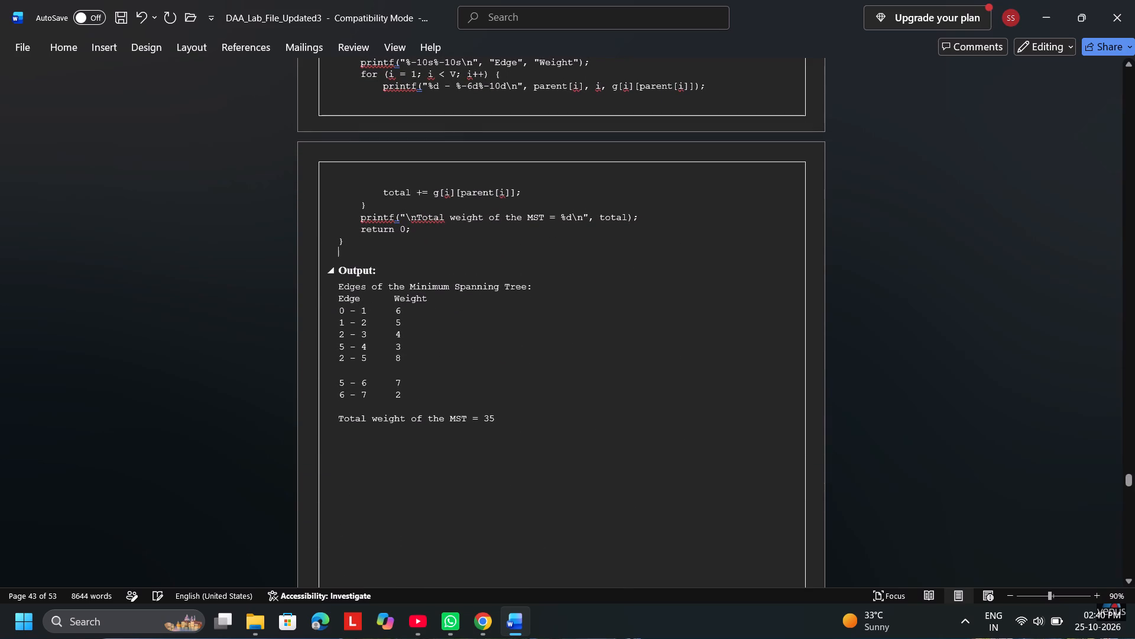
click(378, 274)
key(Return)
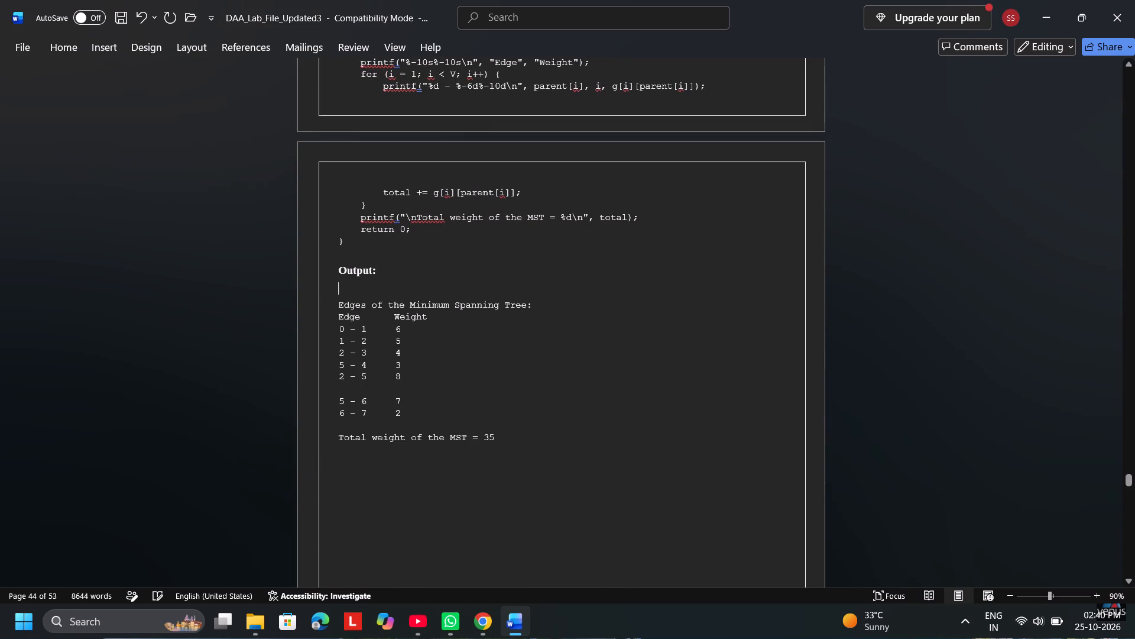
Insert a paragraph break after "Edges of the Minimum Spanning Tree:" in the Prim's output to separate it from the column headings.
click(544, 307)
key(Return)
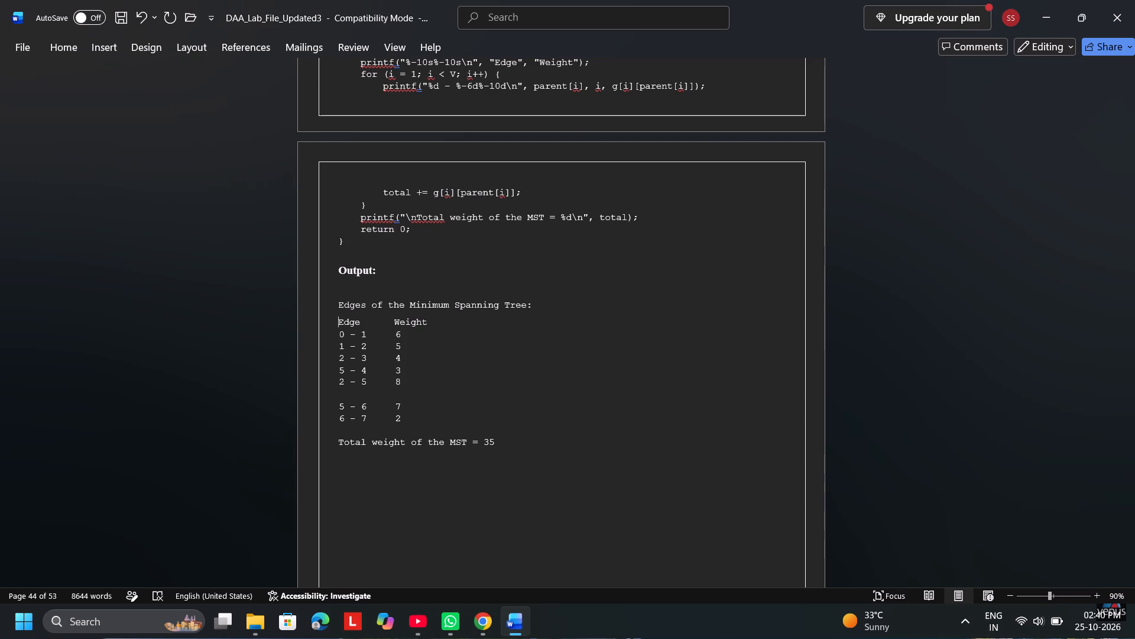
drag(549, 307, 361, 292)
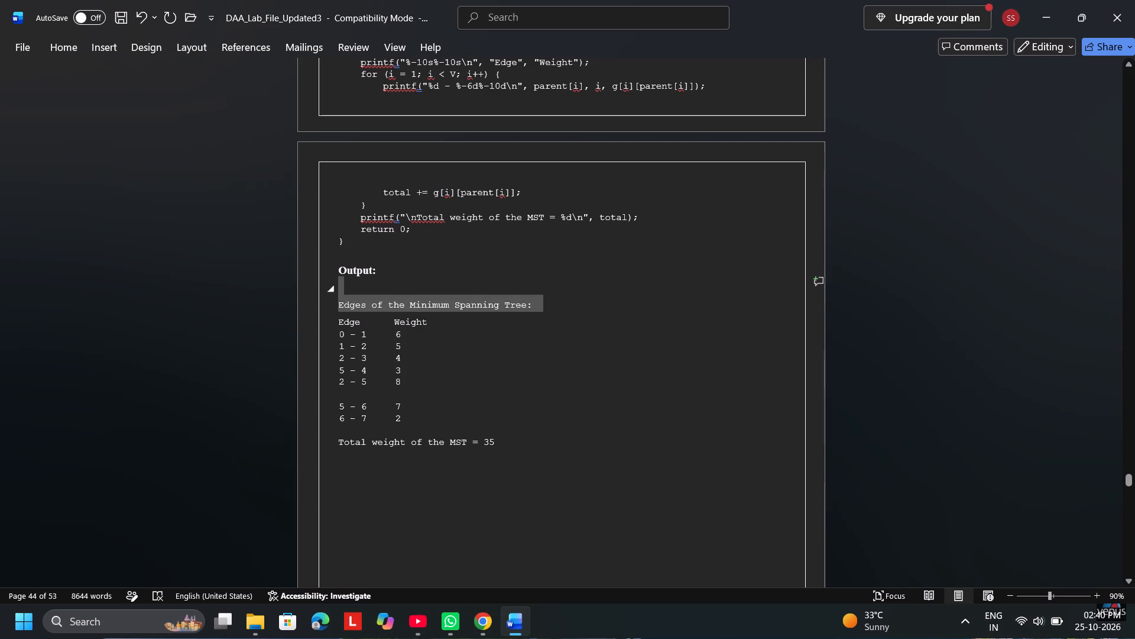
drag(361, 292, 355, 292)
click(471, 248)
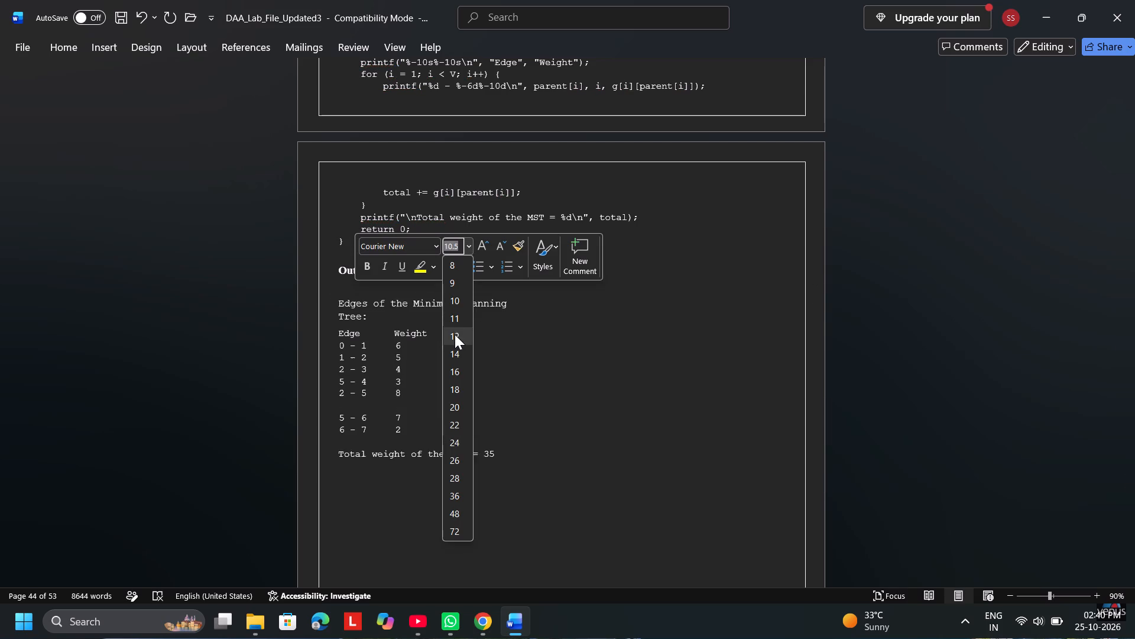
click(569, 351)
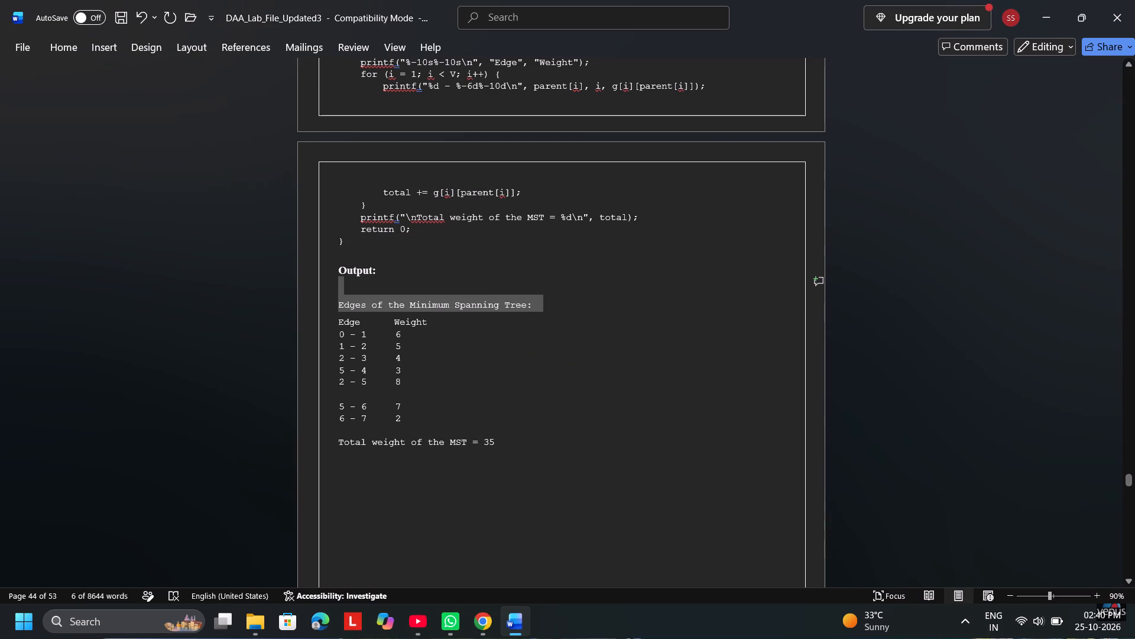
Set the "Total weight of the MST" line in the Prim's output to font size 12.
click(507, 448)
drag(507, 448, 338, 443)
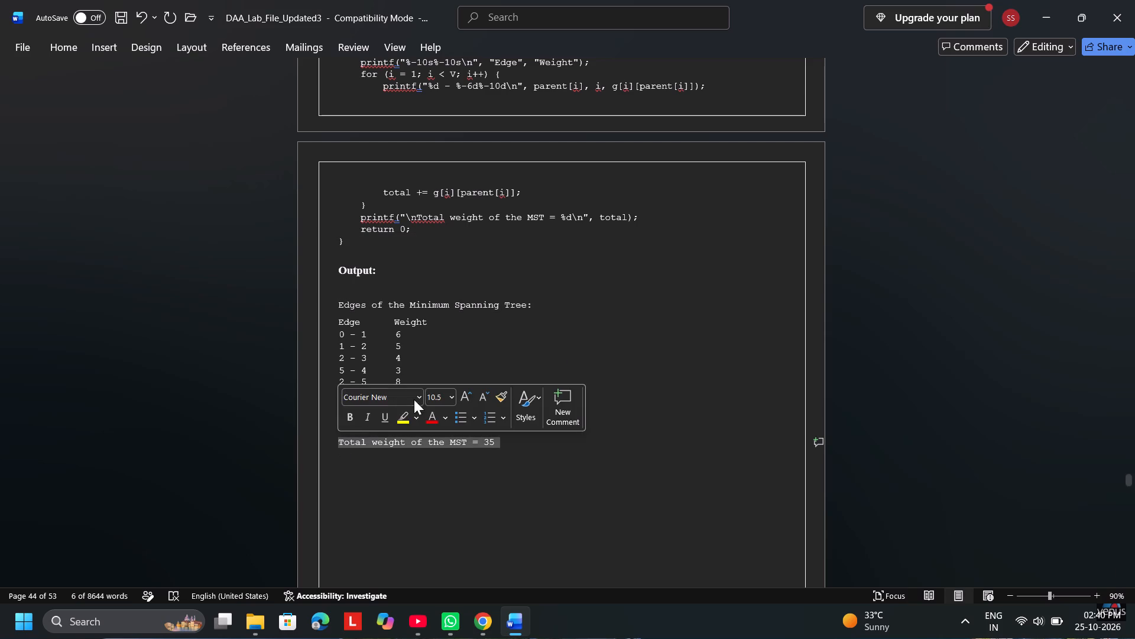
click(449, 395)
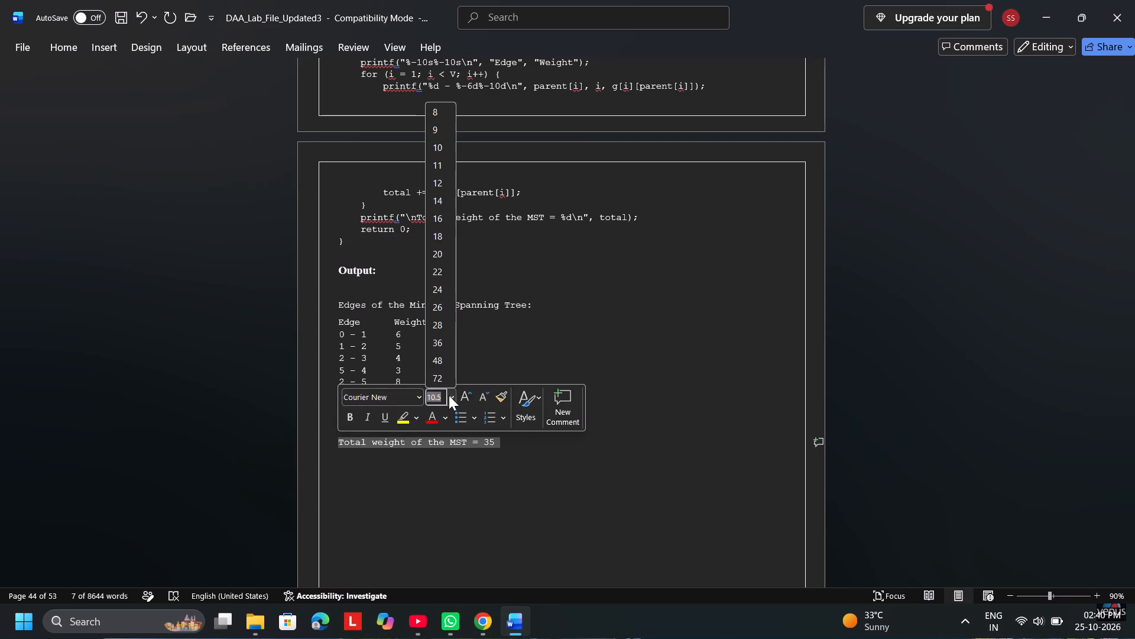
click(433, 177)
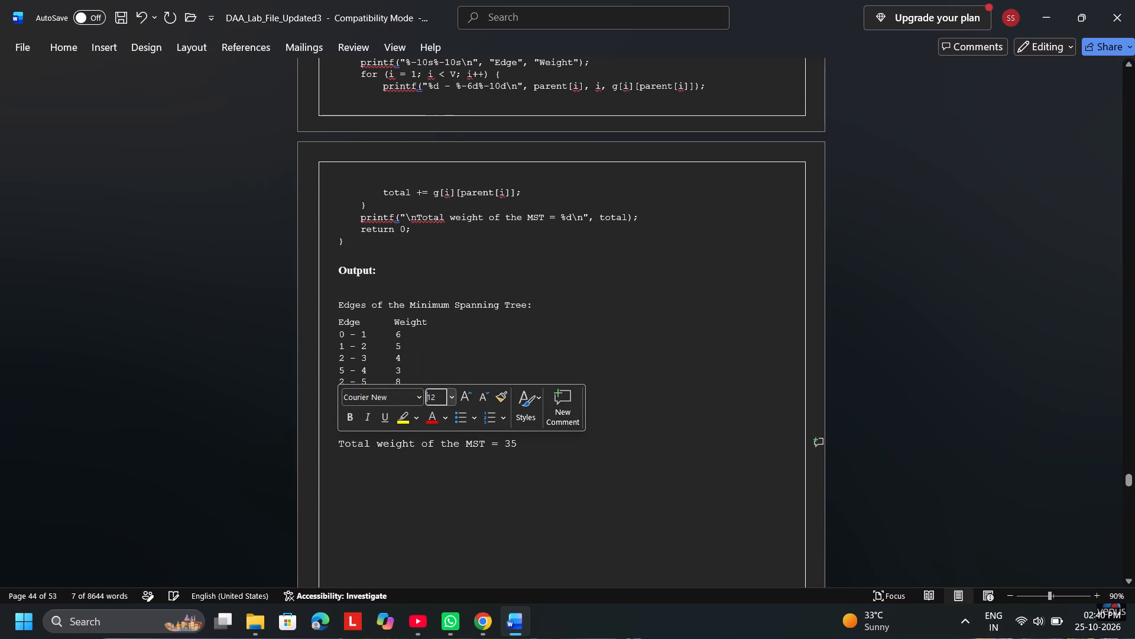
click(547, 507)
Insert a blank line below the "Experiment 9" heading and split "Code:" from the (a) Warshall's Algorithm heading into its own unnumbered paragraph.
scroll(547, 507, down, 3)
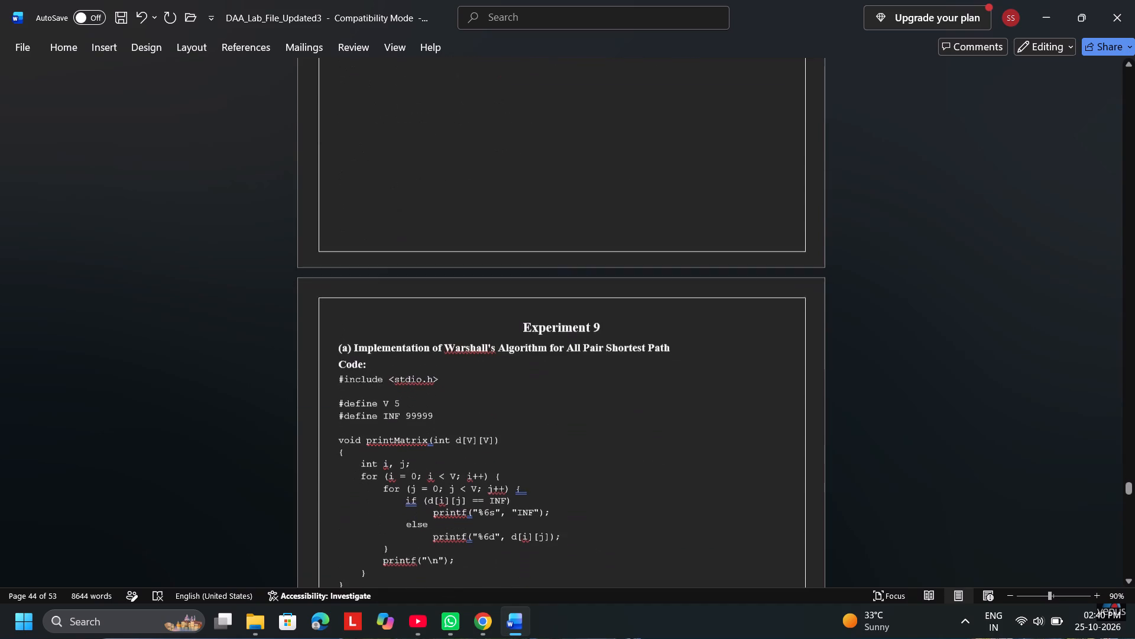
scroll(547, 507, down, 1)
click(613, 134)
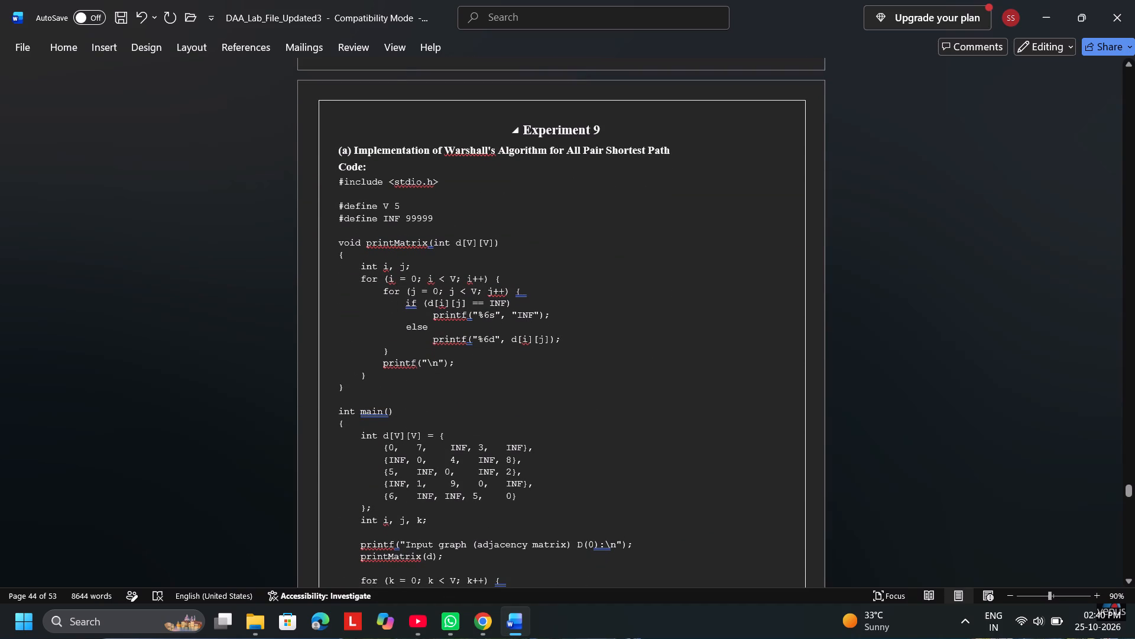
key(Return)
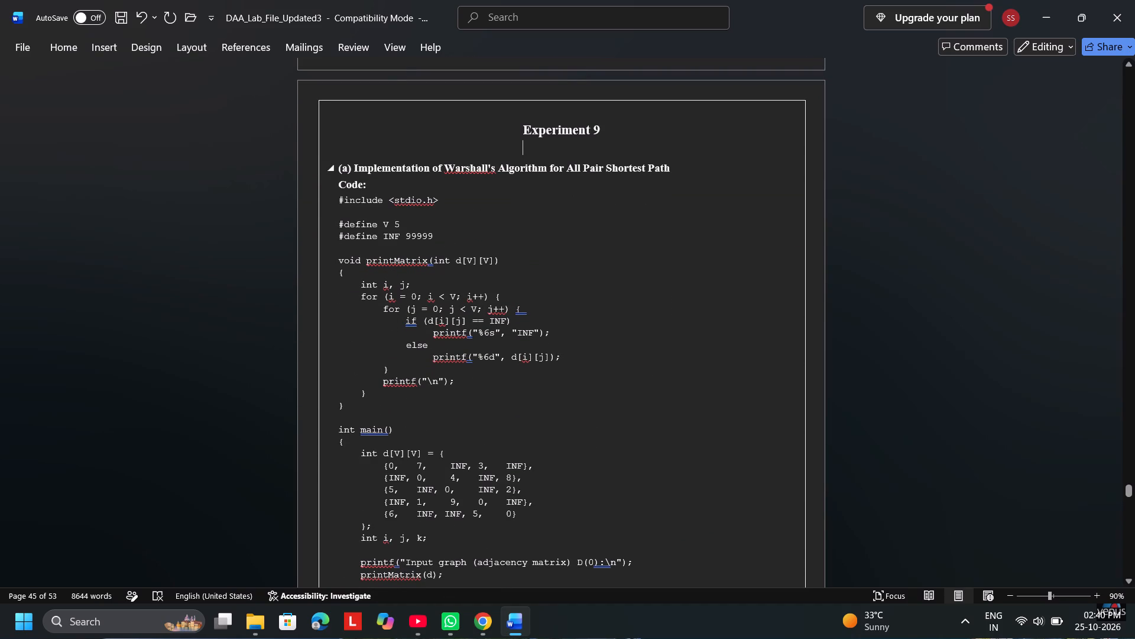
click(341, 186)
key(Return)
key(BackSpace)
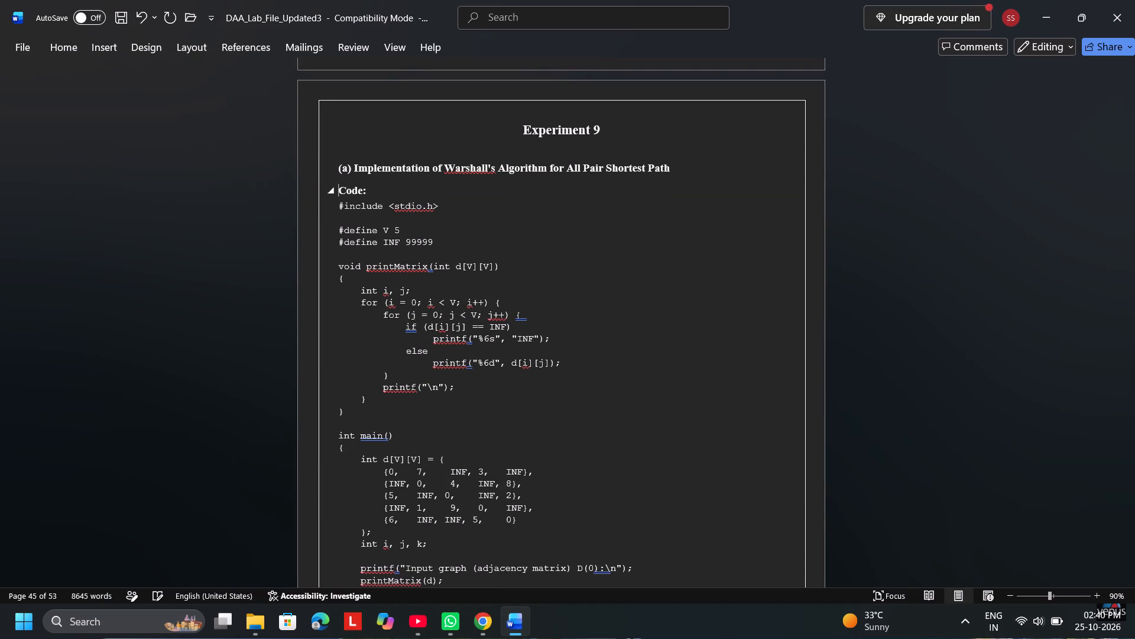
Insert a blank line below the "Output:" heading of the Warshall's algorithm program.
scroll(577, 388, down, 3)
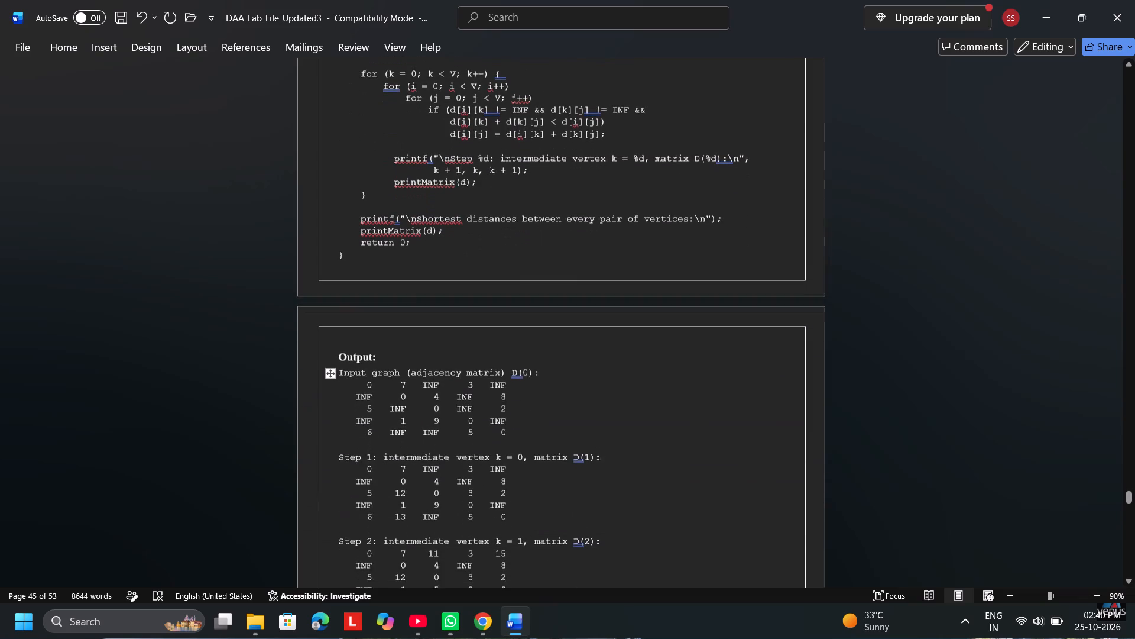
scroll(577, 388, down, 1)
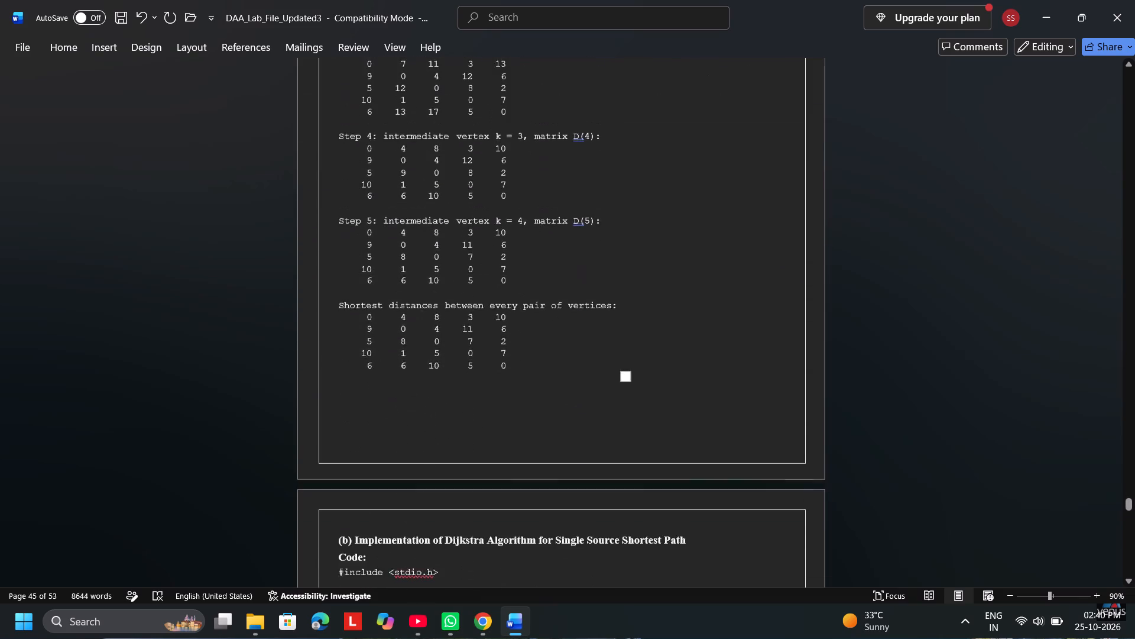
scroll(577, 388, down, 1)
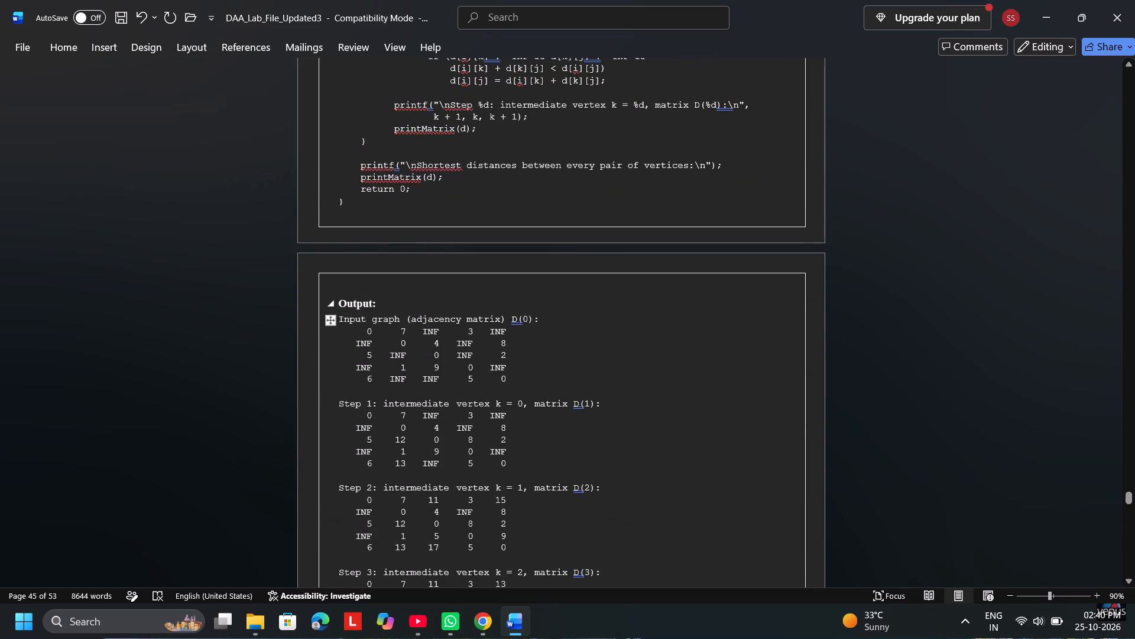
click(394, 299)
key(Return)
Split the "Code:" label from the "(b) Implementation of Dijkstra Algorithm" heading into its own paragraph without list numbering.
scroll(647, 388, down, 1)
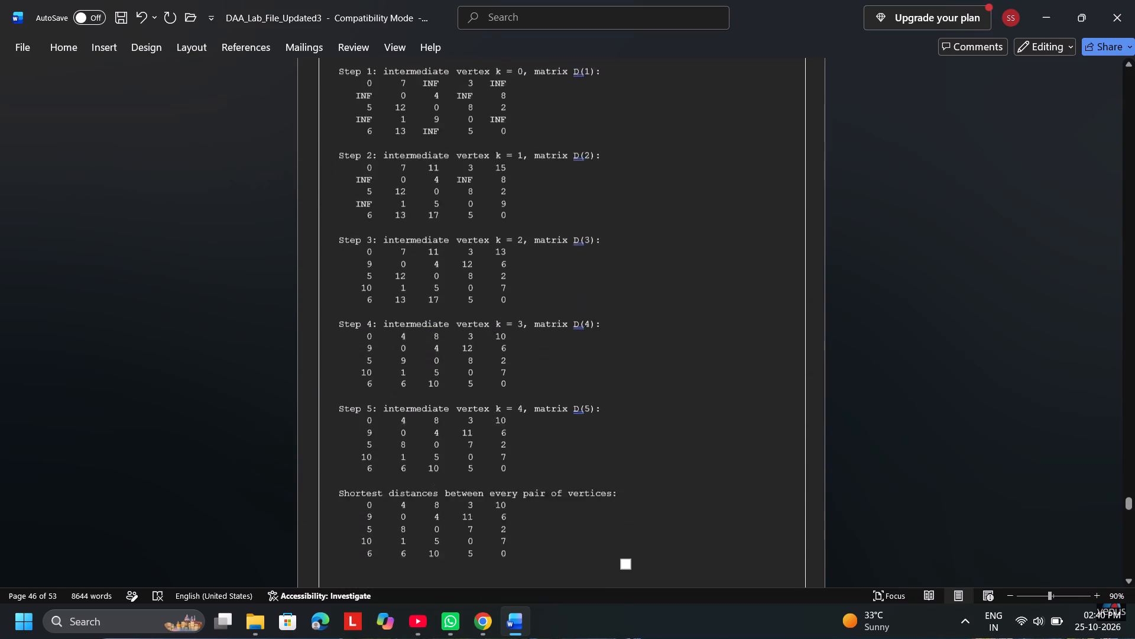
scroll(647, 388, down, 2)
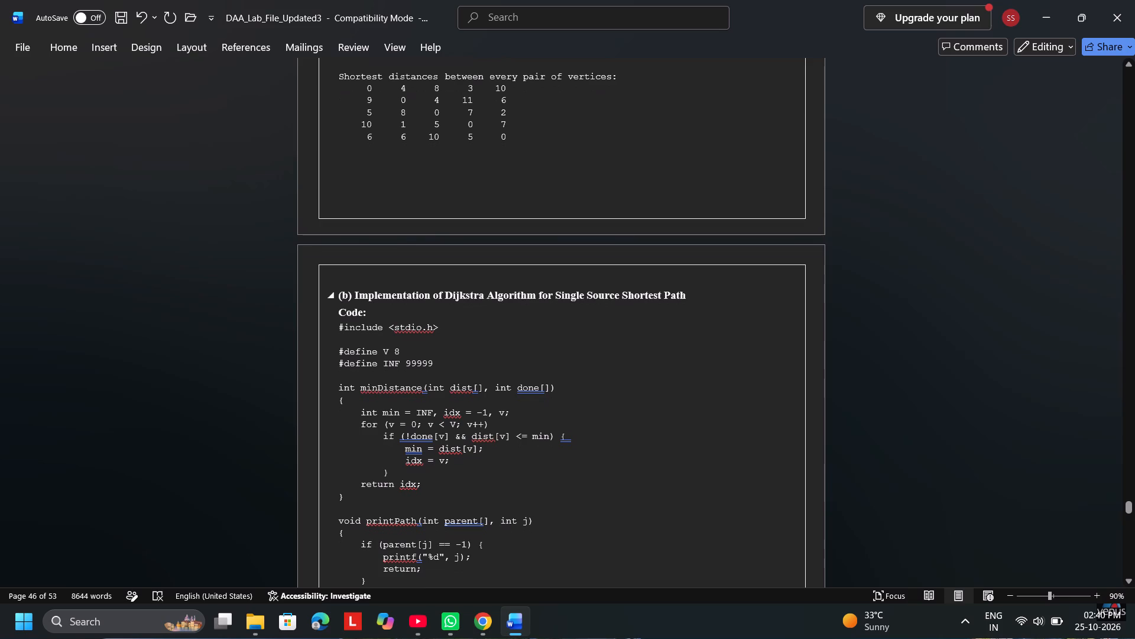
click(339, 312)
key(Return)
key(BackSpace)
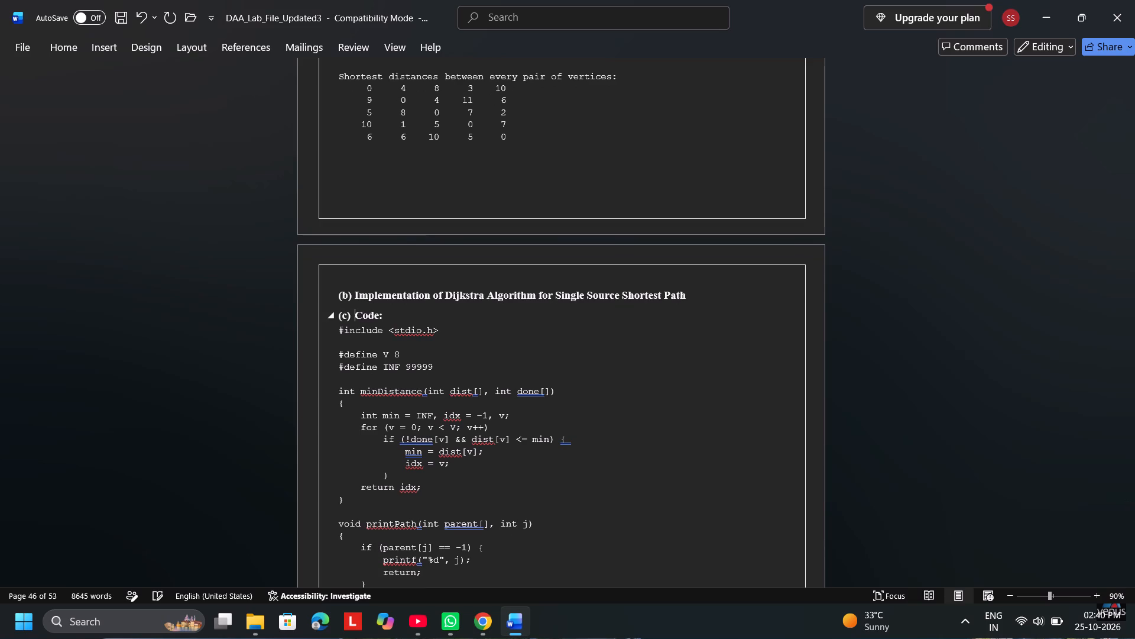
Insert a blank line above and a blank line below the "Output:" heading of the Dijkstra program.
scroll(482, 402, down, 4)
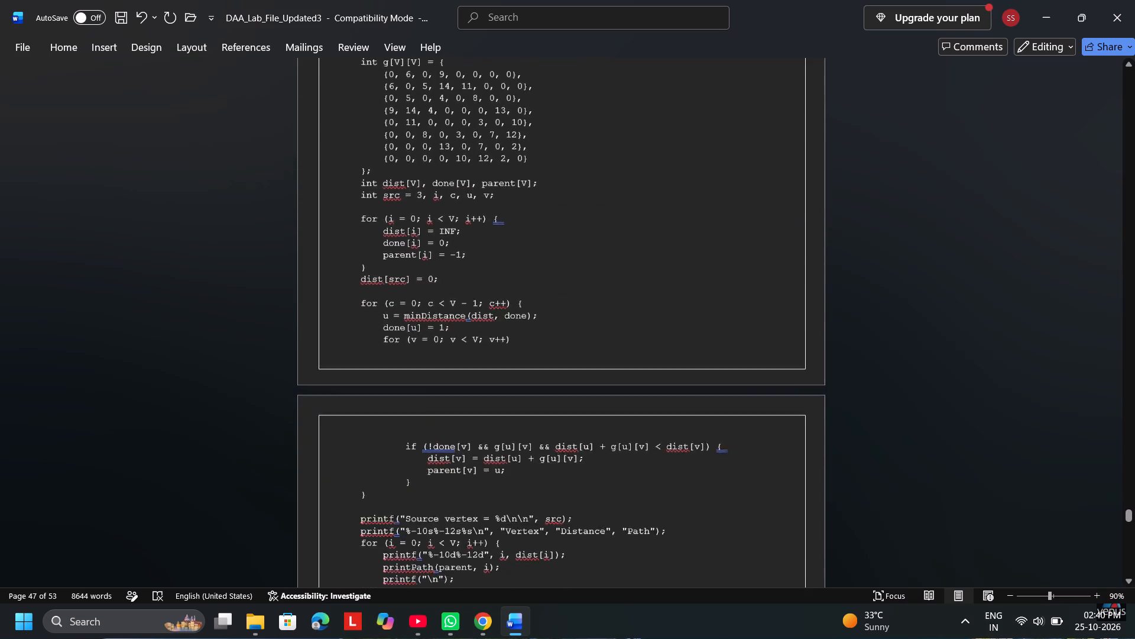
scroll(482, 402, down, 3)
click(355, 190)
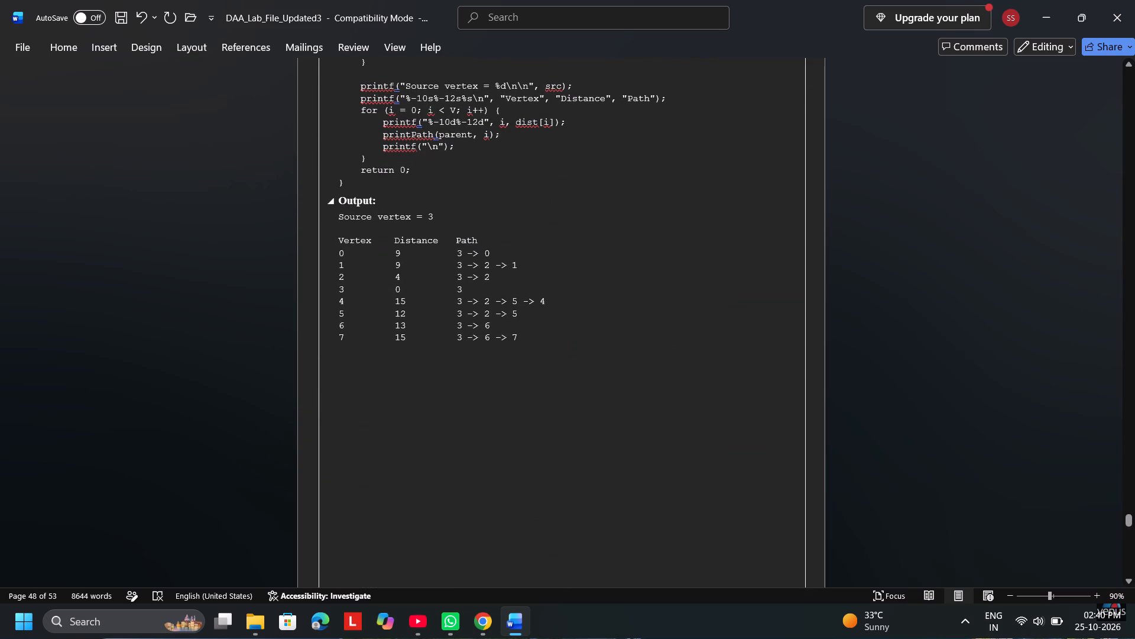
key(Return)
key(BackSpace)
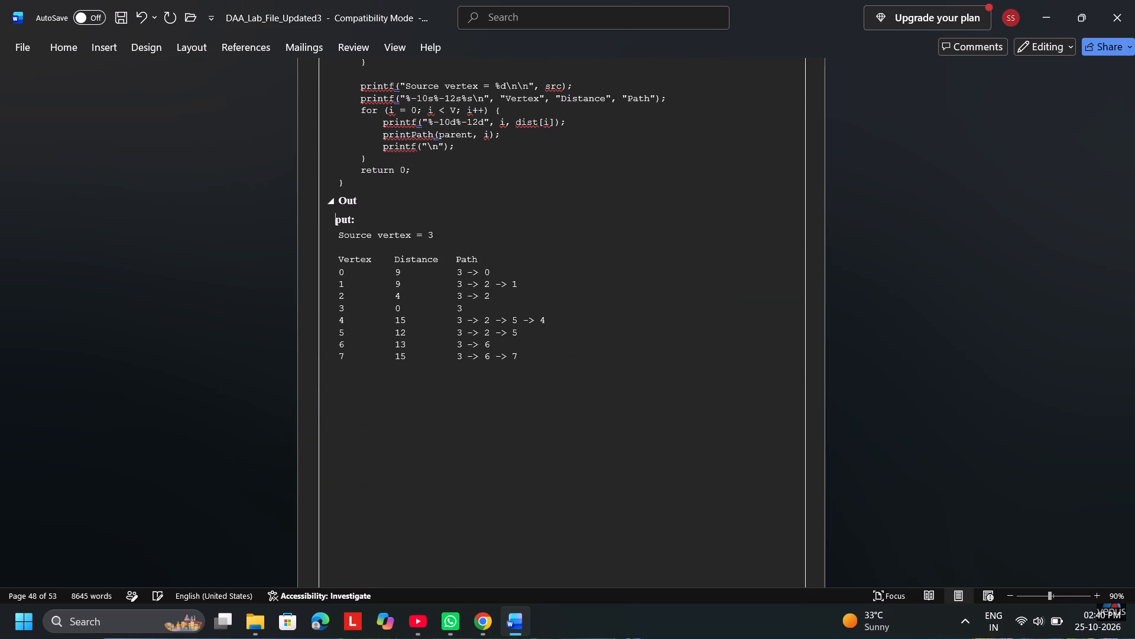
key(BackSpace)
key(Up)
key(Return)
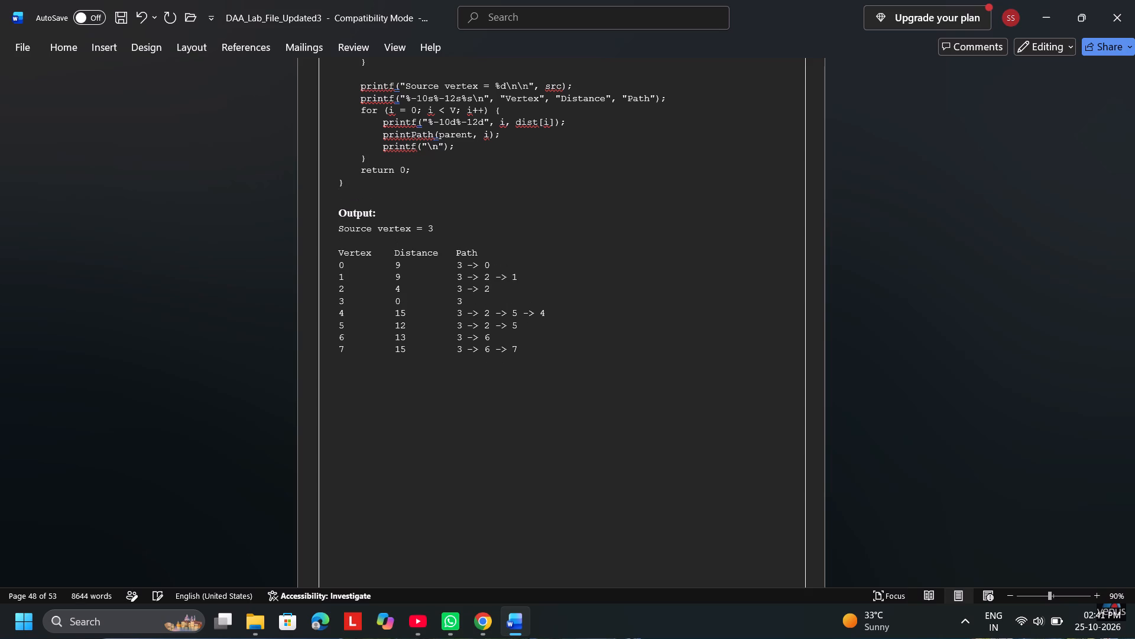
click(391, 212)
key(Return)
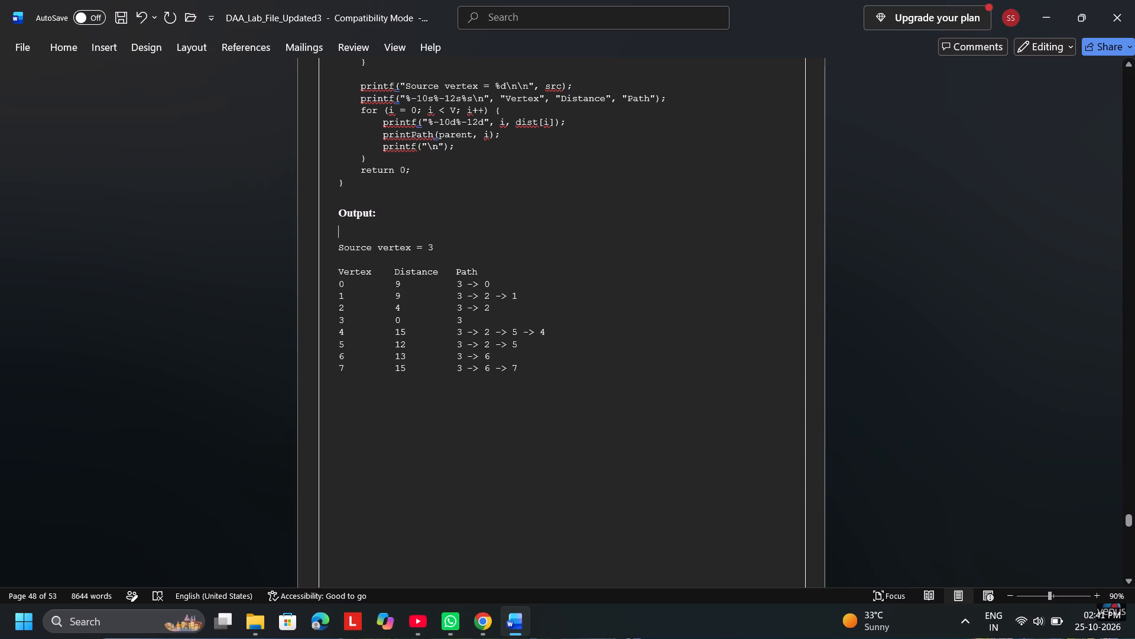
Set the "Source vertex = 3" line in the Dijkstra output to font size 12.
drag(445, 247, 332, 248)
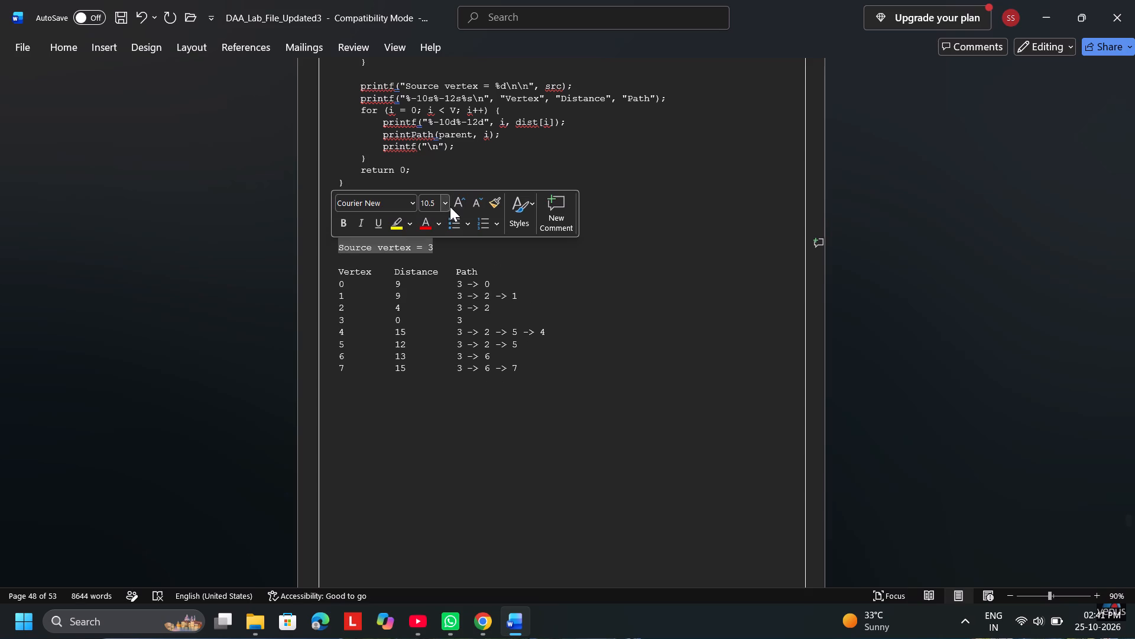
click(445, 204)
click(433, 289)
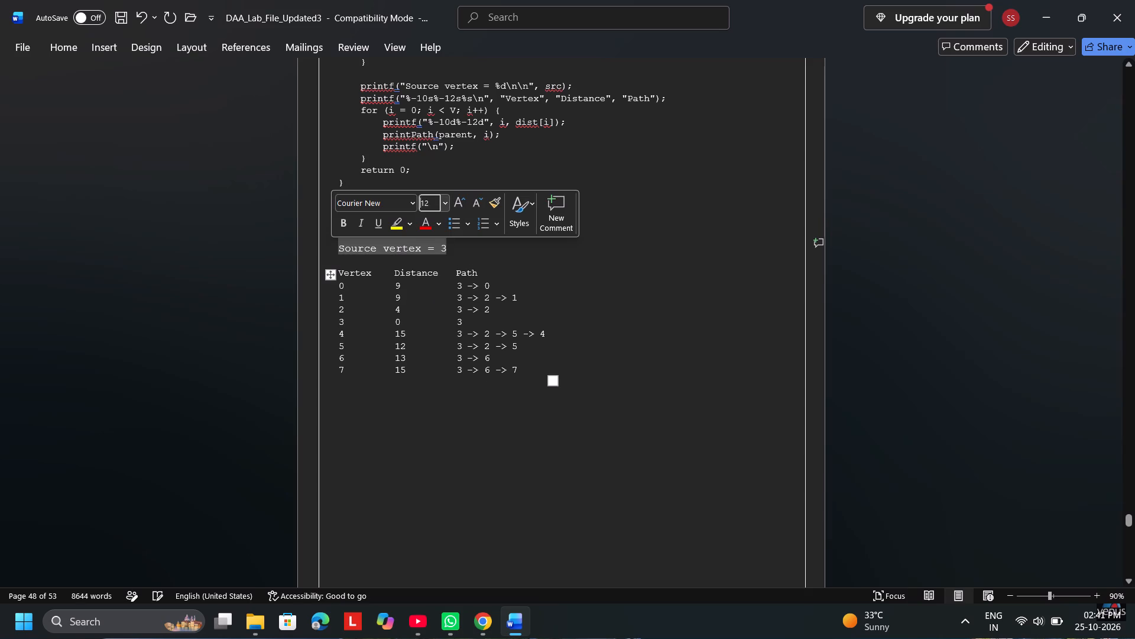
click(449, 416)
Insert a blank line below the "Experiment 10" heading and split "Code:" from the (a) N Queen Problem heading into its own unnumbered paragraph.
scroll(449, 416, down, 2)
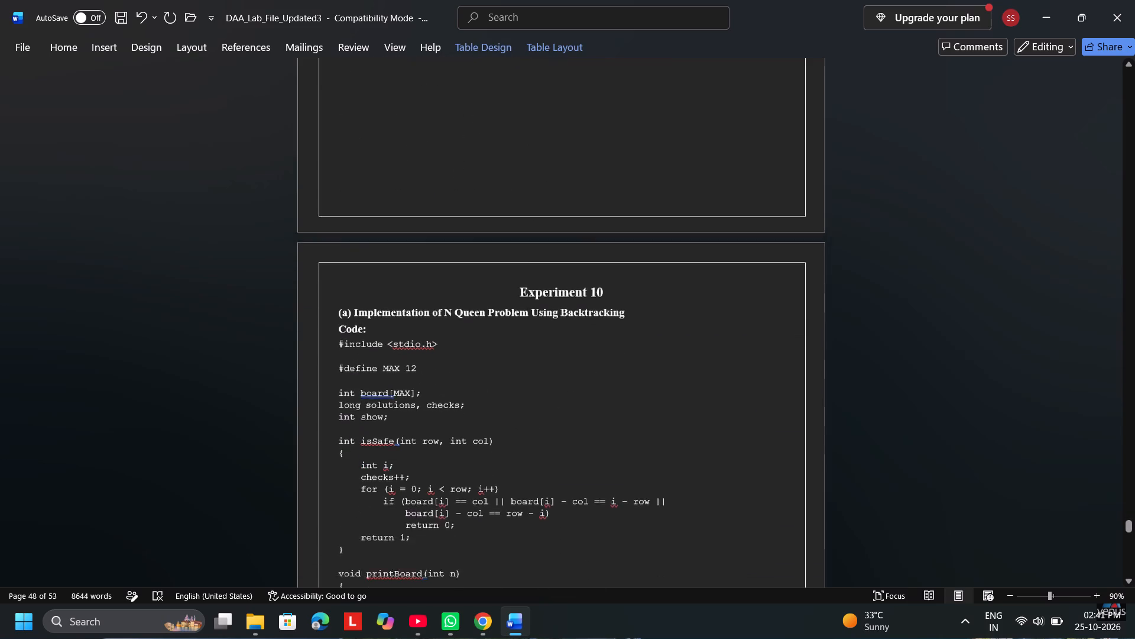
scroll(449, 416, down, 1)
click(610, 144)
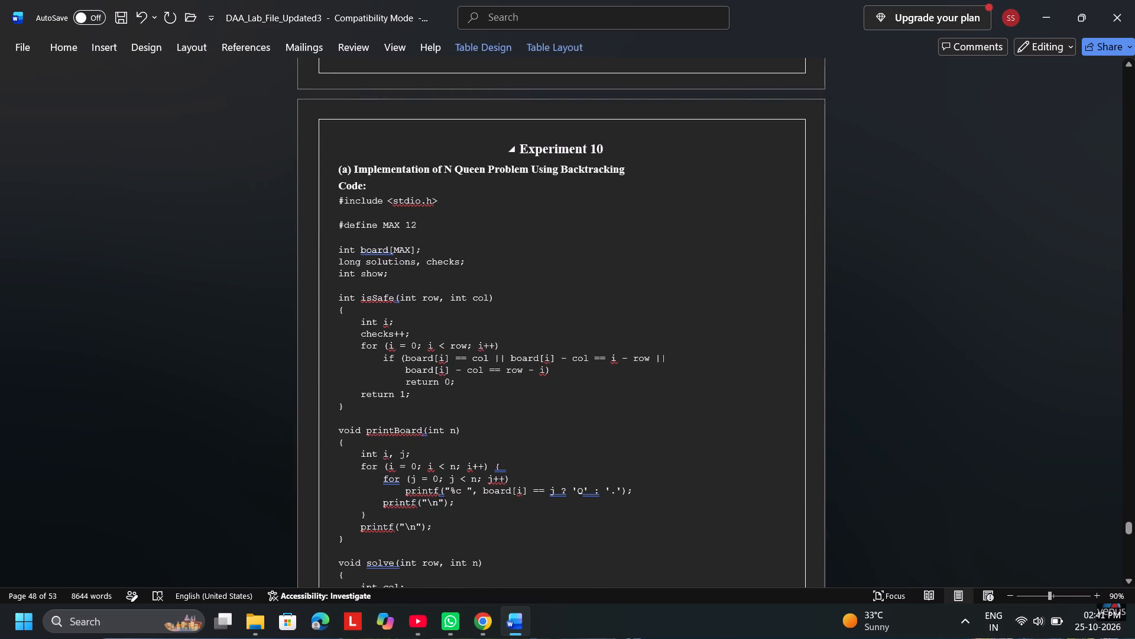
key(Return)
click(338, 204)
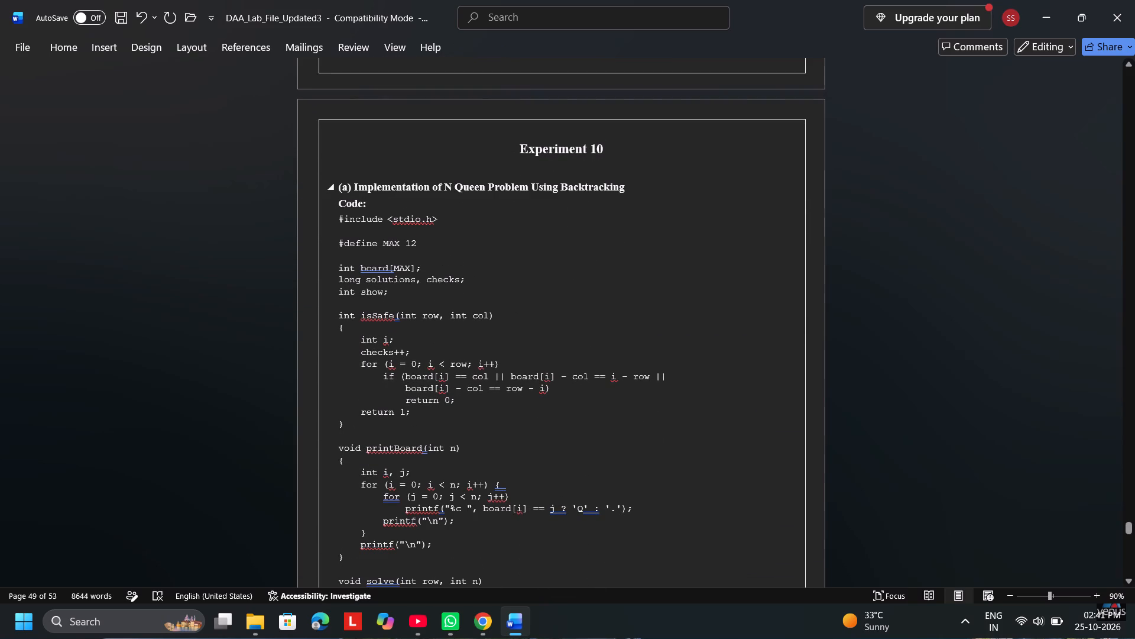
key(Return)
key(BackSpace)
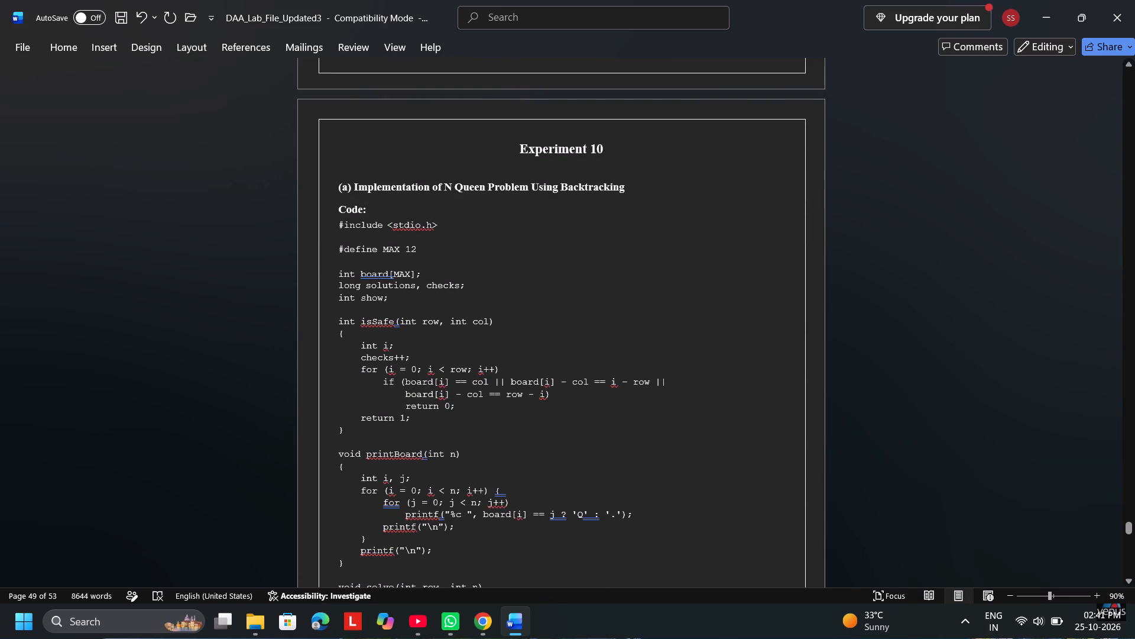
Insert a blank line below the "Output:" heading of the N Queen program.
scroll(581, 315, down, 3)
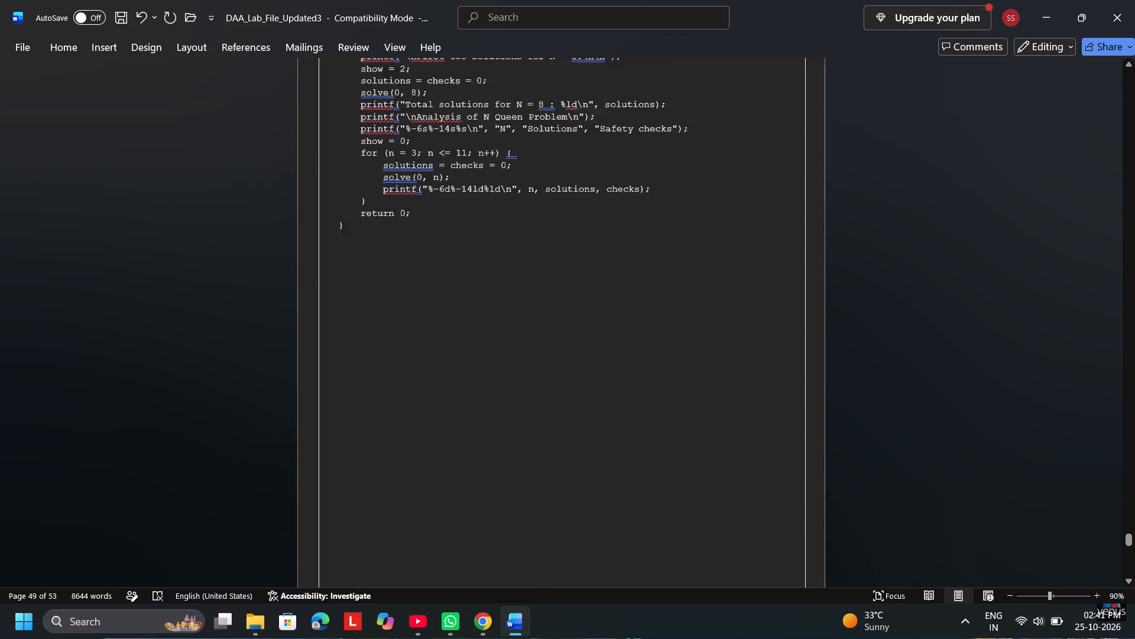
scroll(581, 315, down, 2)
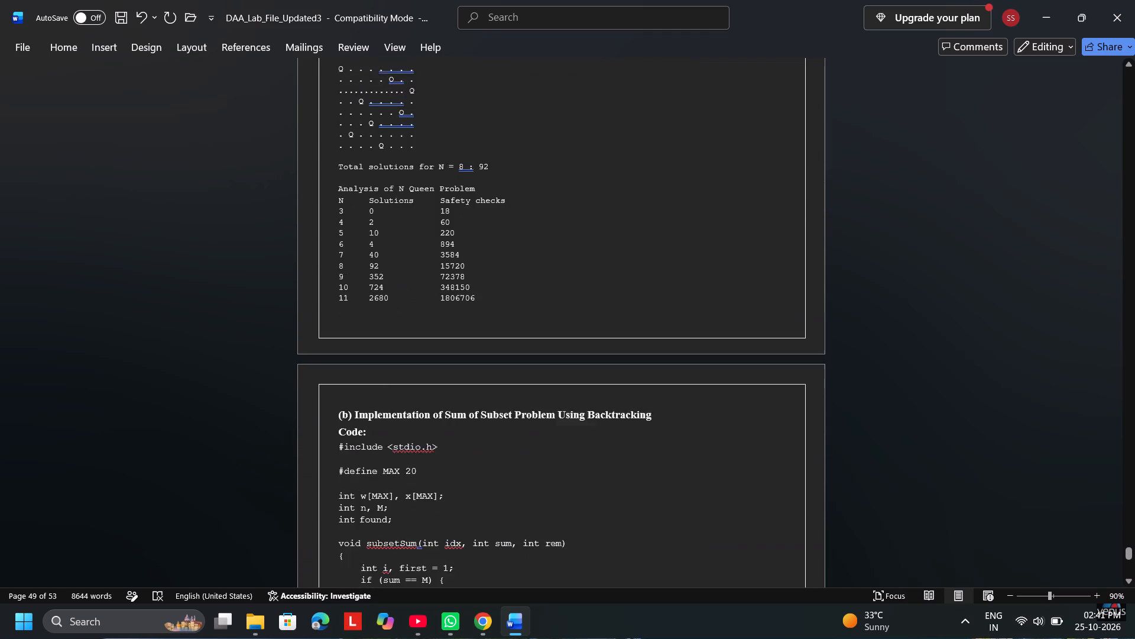
scroll(581, 315, down, 2)
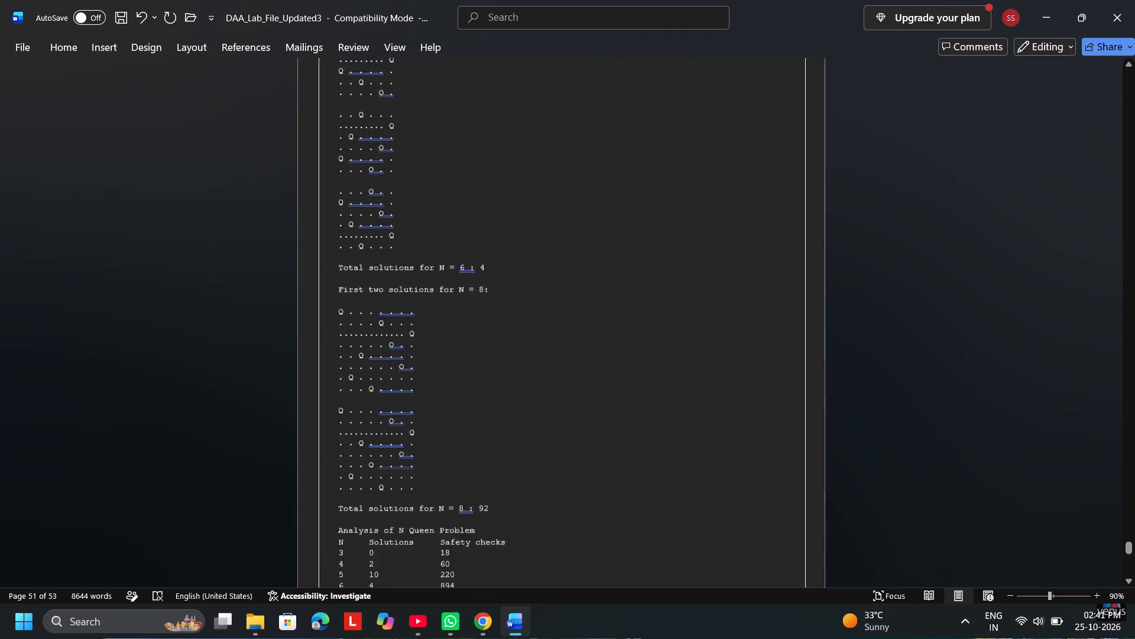
scroll(581, 315, down, 1)
click(387, 239)
key(Return)
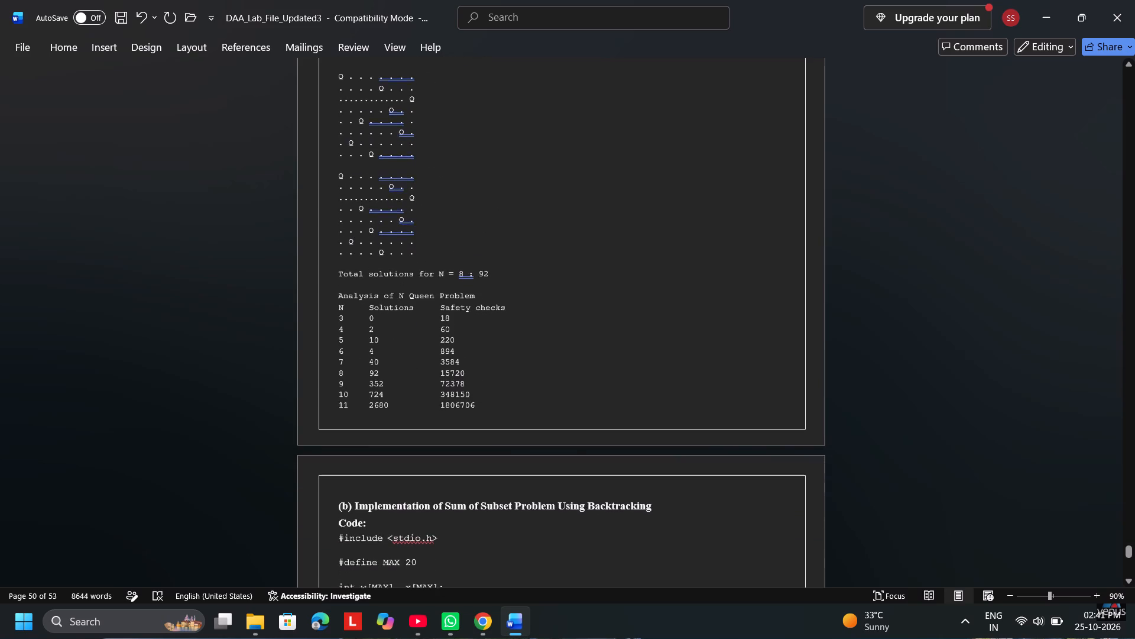
Set the "First three solutions for N = 6:" line in the N Queen output to font size 10.
drag(511, 207, 502, 205)
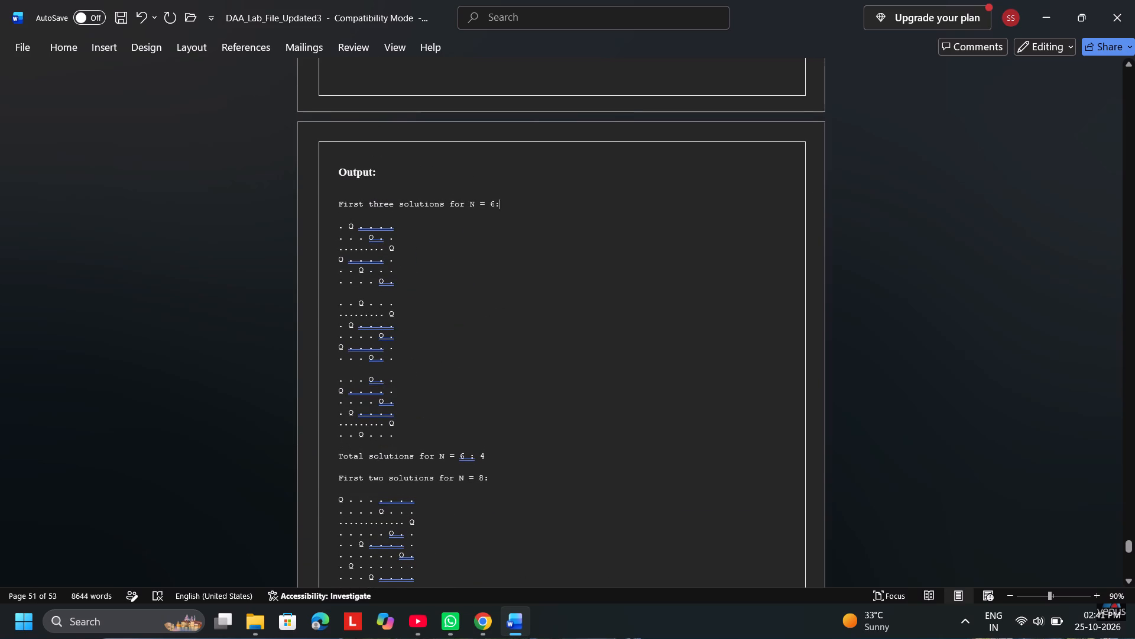
drag(502, 205, 331, 202)
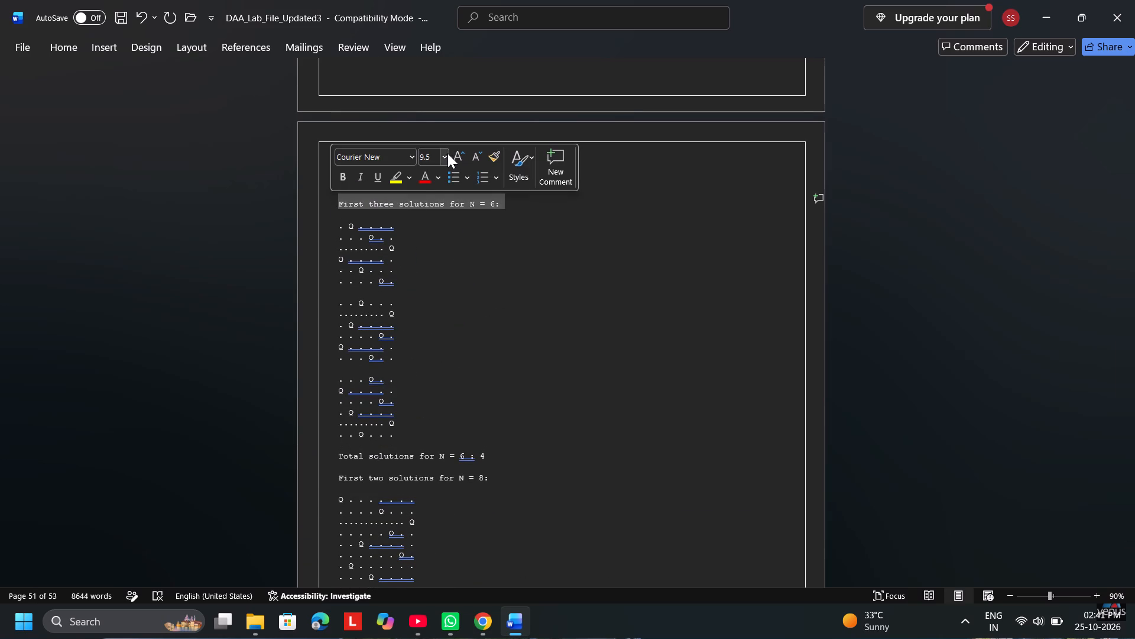
click(445, 153)
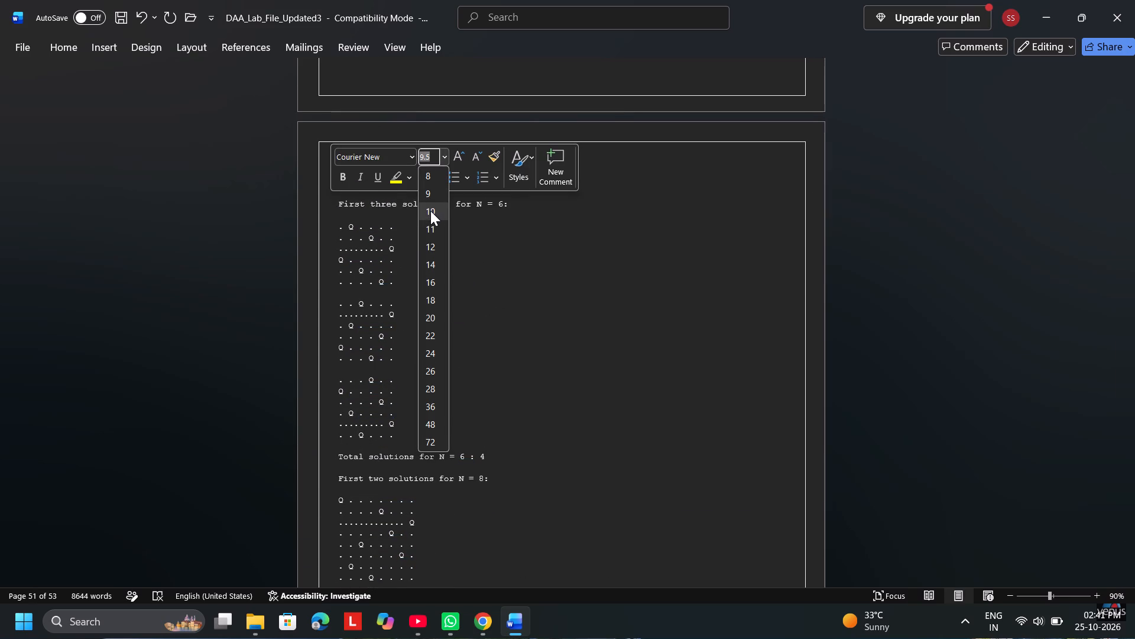
click(430, 211)
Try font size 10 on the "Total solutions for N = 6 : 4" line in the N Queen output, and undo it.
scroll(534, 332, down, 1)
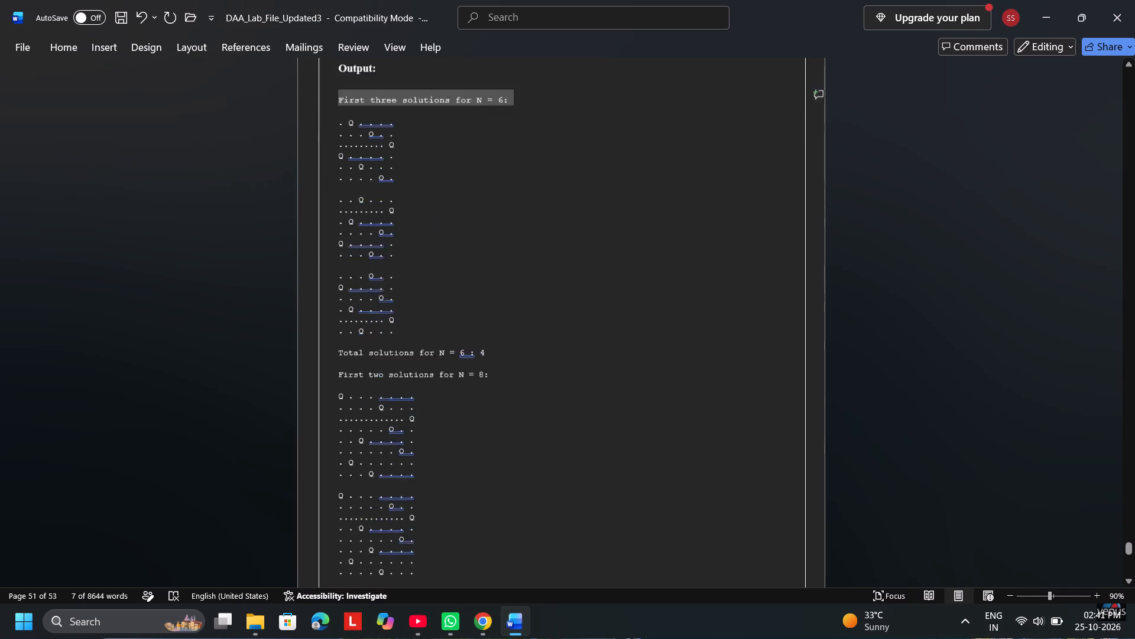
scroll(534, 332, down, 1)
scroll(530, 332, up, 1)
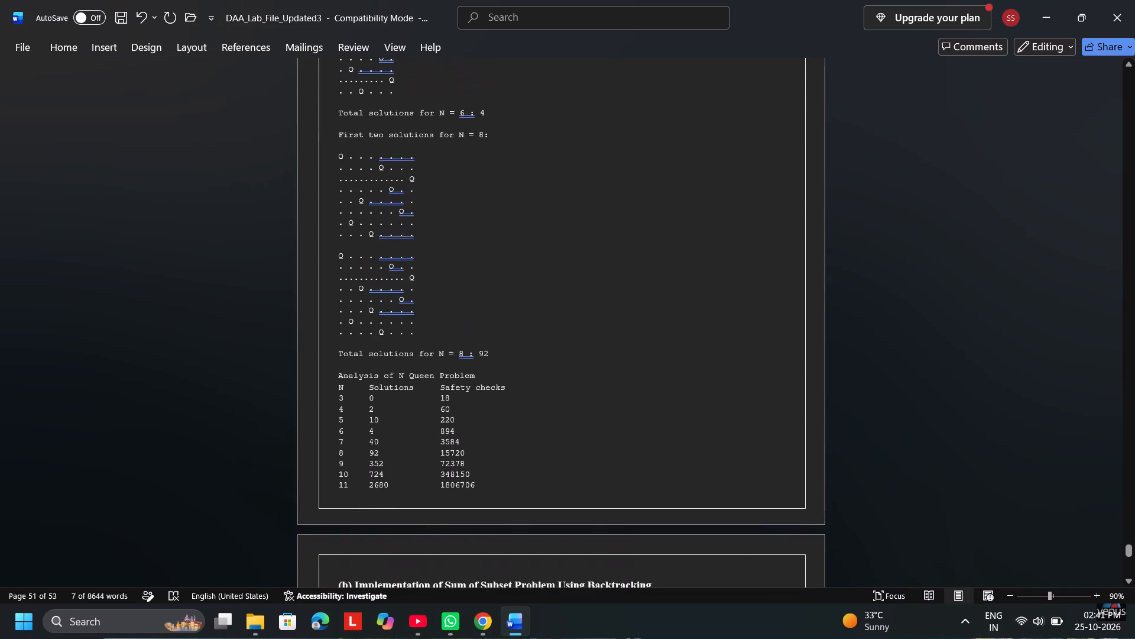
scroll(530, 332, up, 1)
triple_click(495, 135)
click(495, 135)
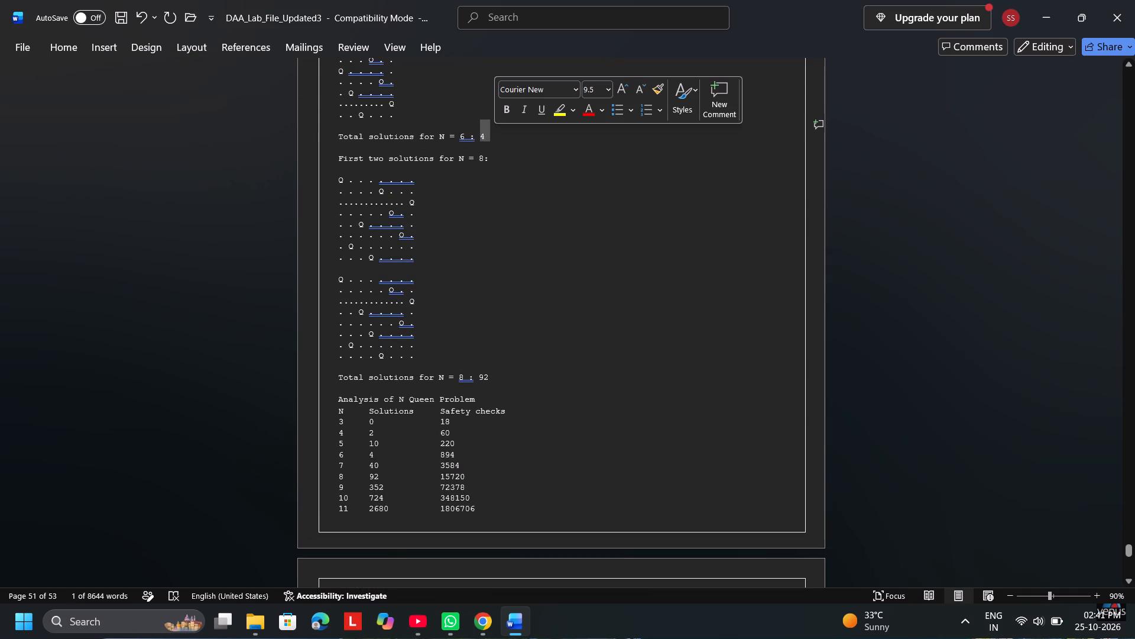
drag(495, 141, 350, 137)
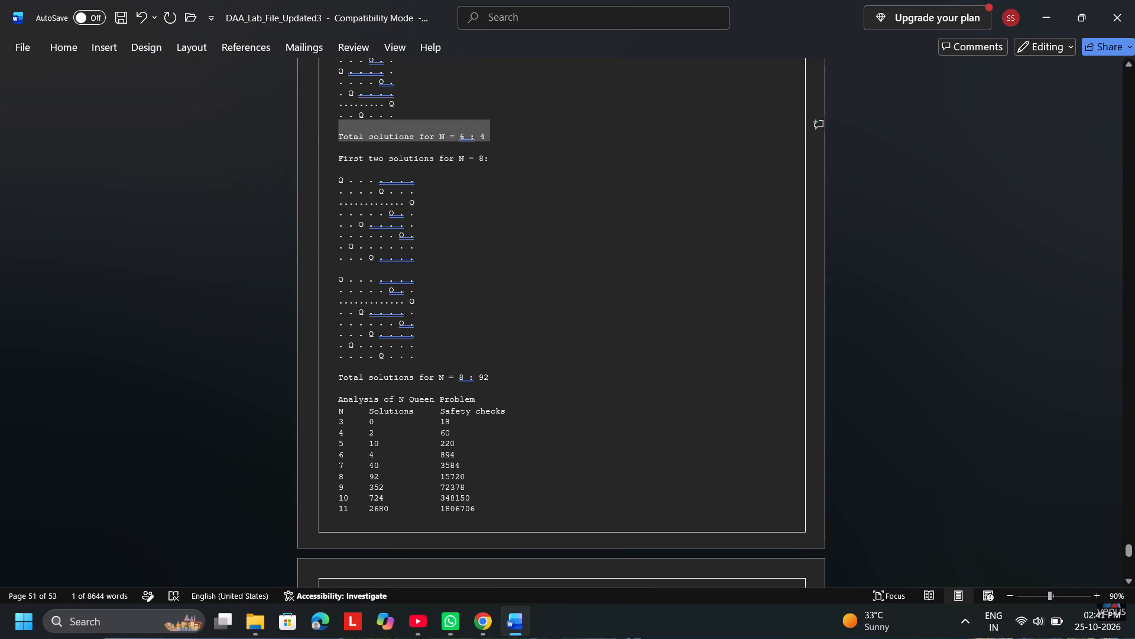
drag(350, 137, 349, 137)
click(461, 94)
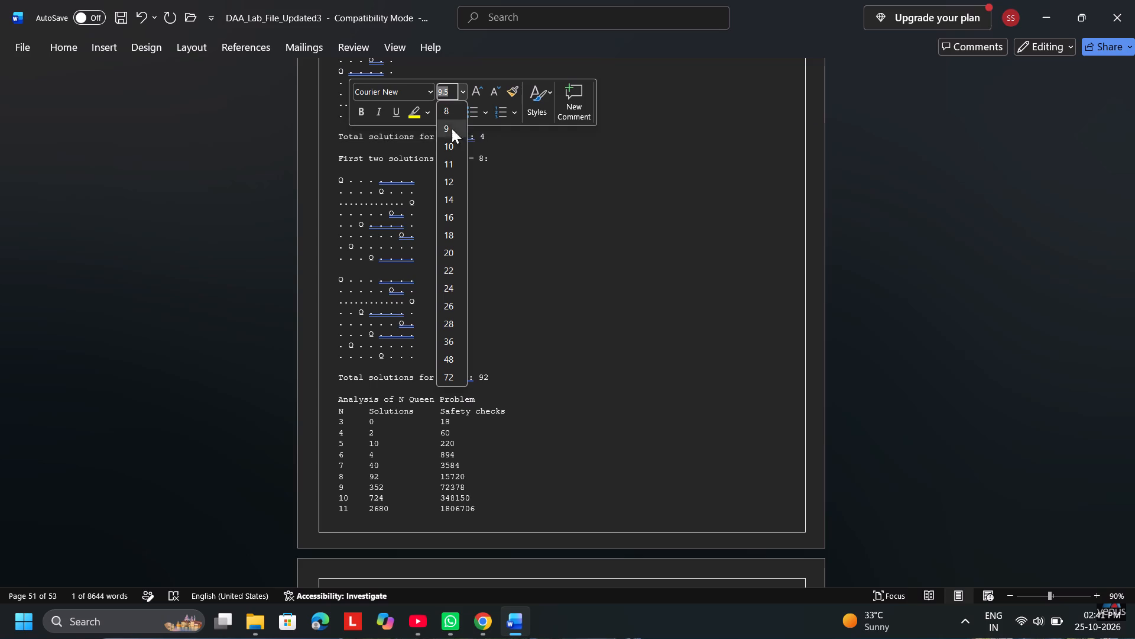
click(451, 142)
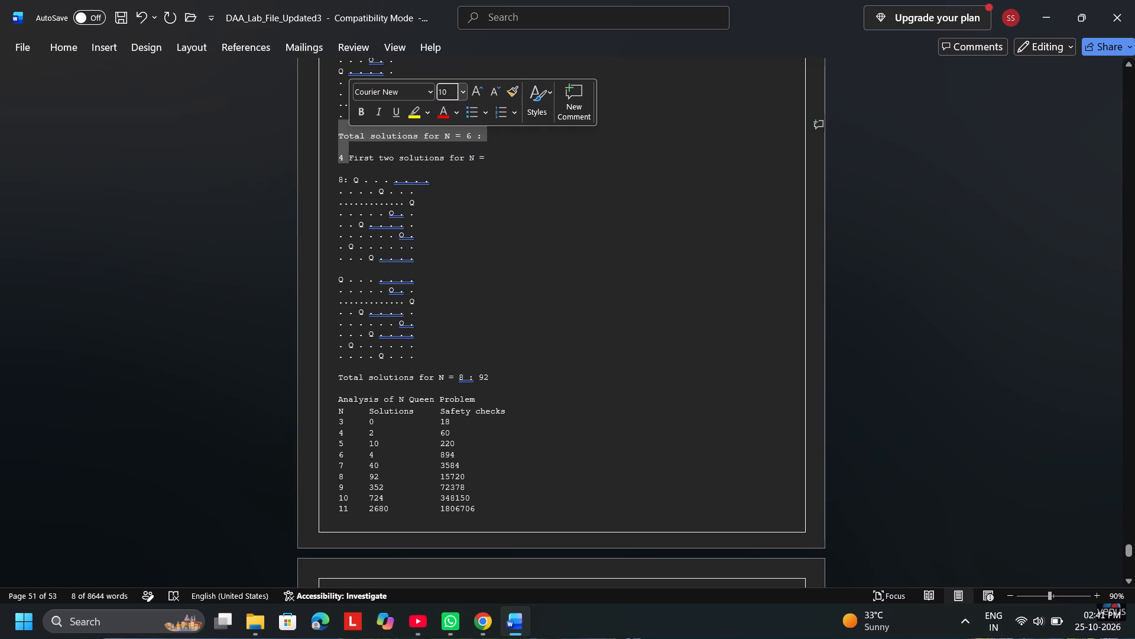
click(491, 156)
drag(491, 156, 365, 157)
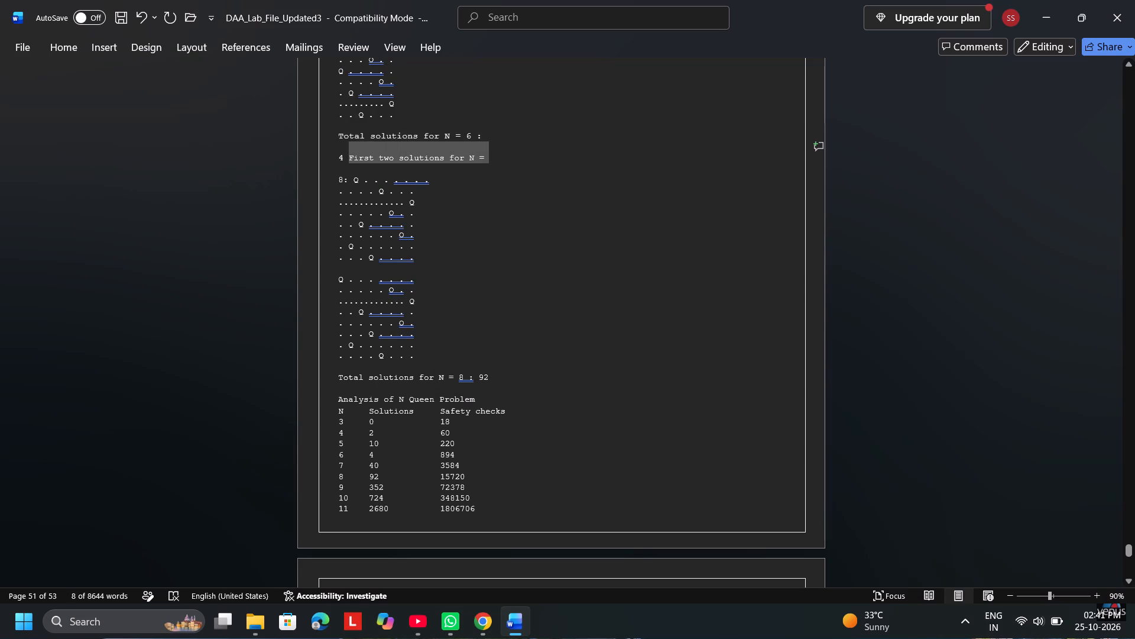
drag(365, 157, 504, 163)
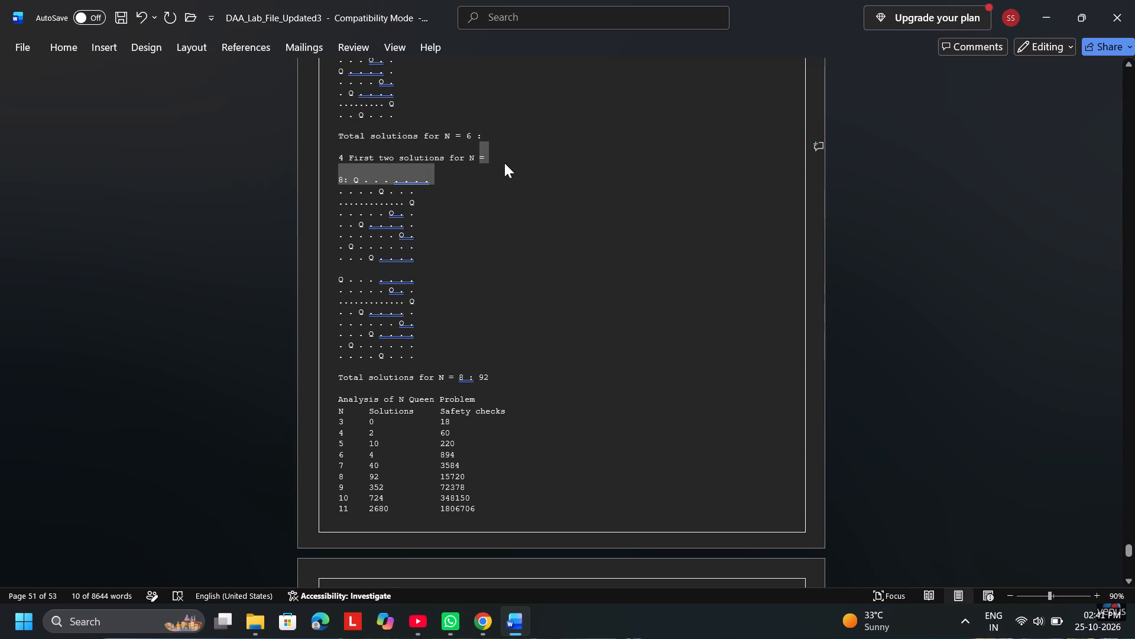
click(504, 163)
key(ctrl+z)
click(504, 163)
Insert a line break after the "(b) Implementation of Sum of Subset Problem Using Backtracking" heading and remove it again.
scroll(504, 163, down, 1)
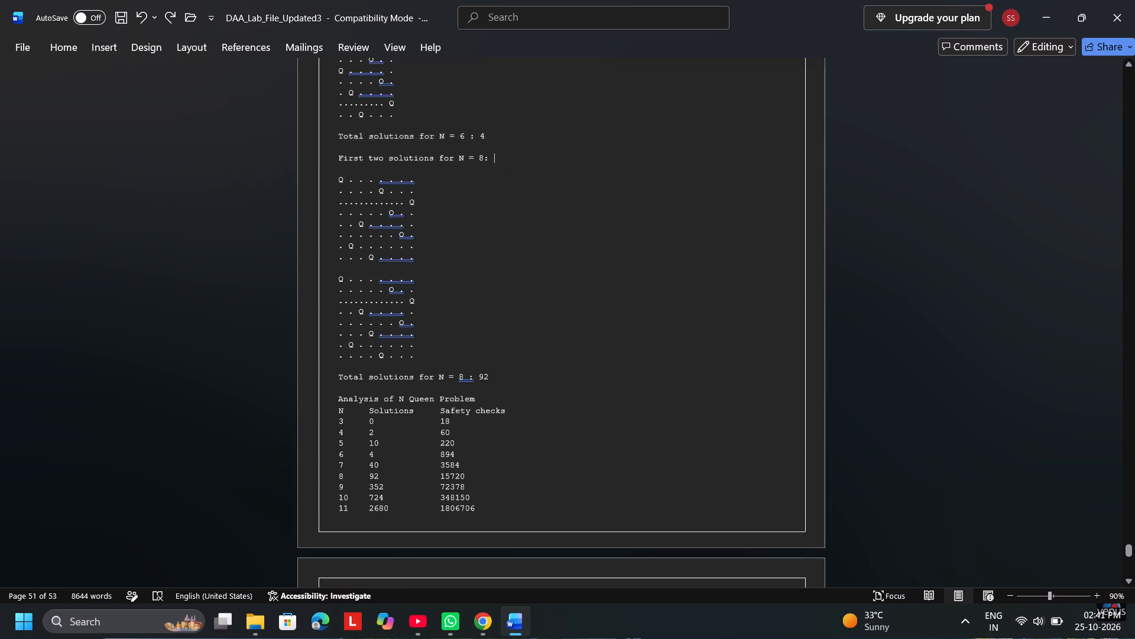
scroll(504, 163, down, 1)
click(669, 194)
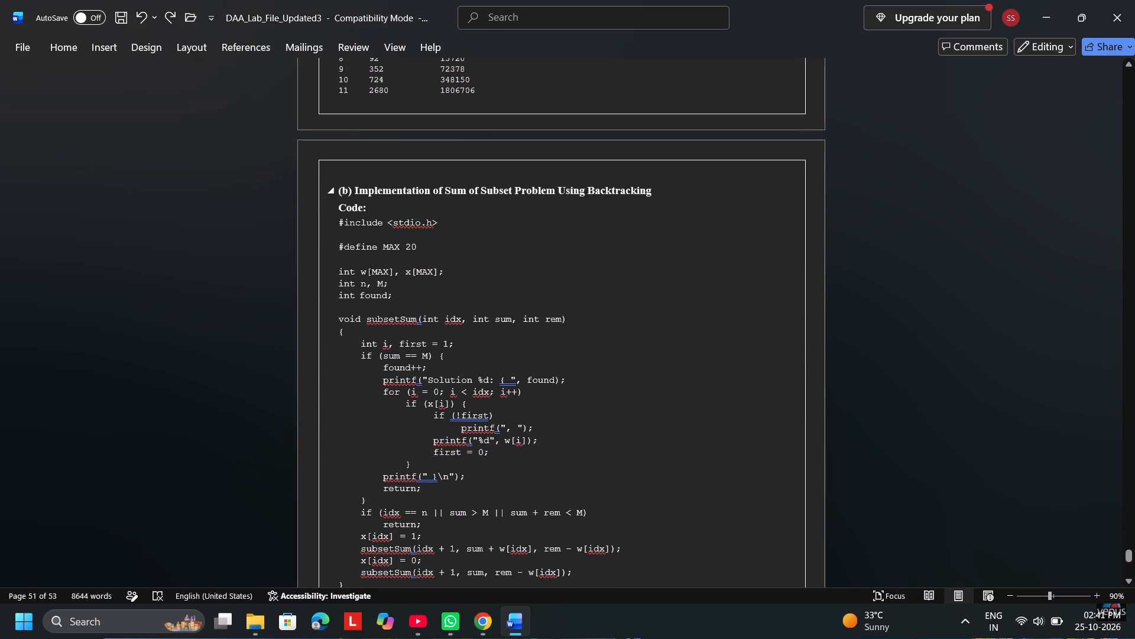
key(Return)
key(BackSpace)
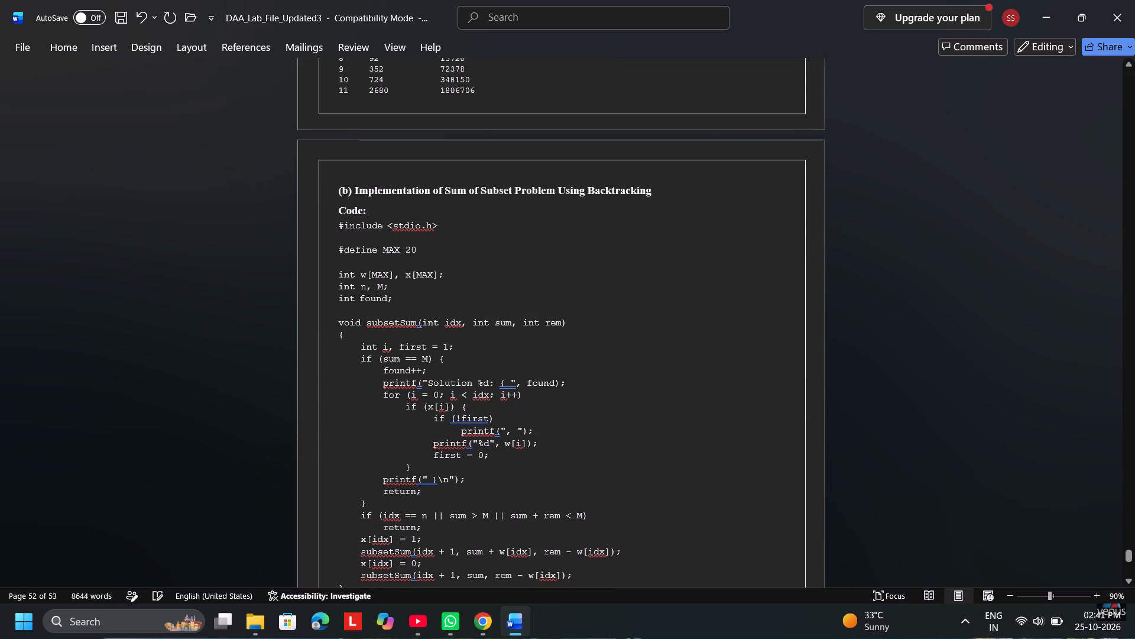
Insert one blank line above and one below the "Output:" heading of the Sum of Subset program.
scroll(716, 350, down, 4)
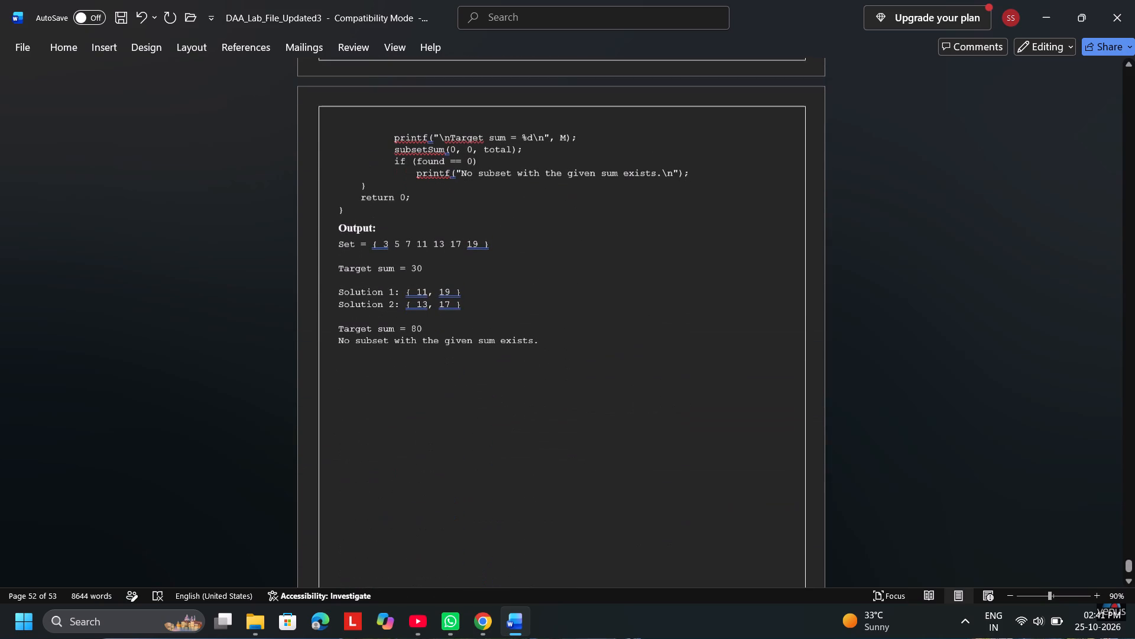
click(356, 214)
key(Return)
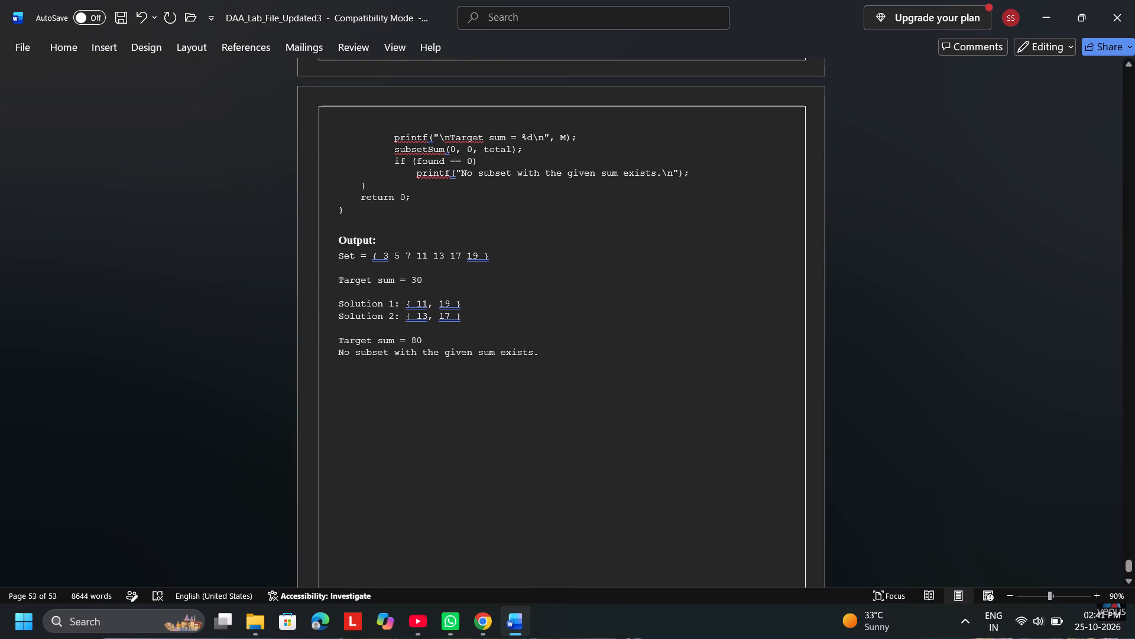
click(385, 235)
key(Return)
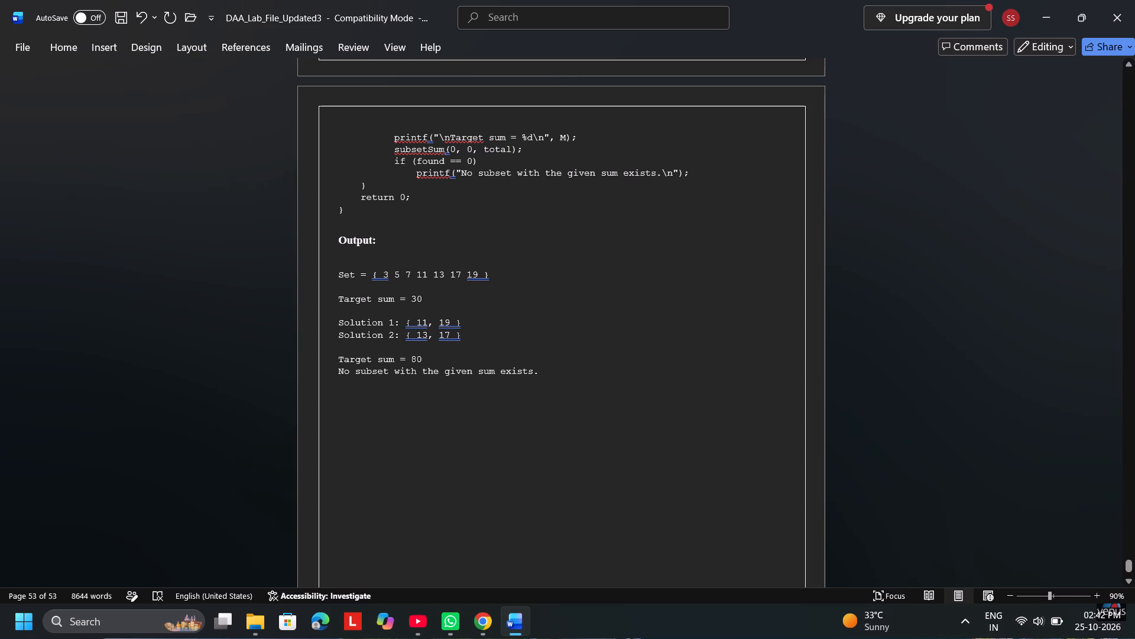
Set the "No subset with the given sum exists." line in the Sum of Subset output to font size 12.
drag(544, 372, 419, 375)
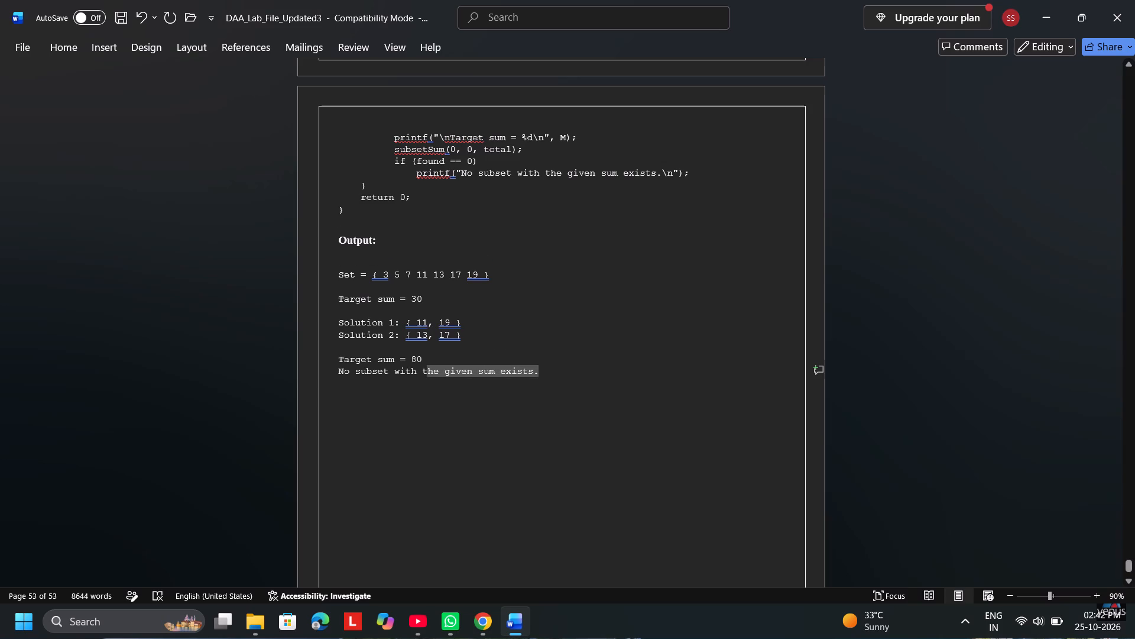
drag(419, 375, 345, 375)
click(455, 329)
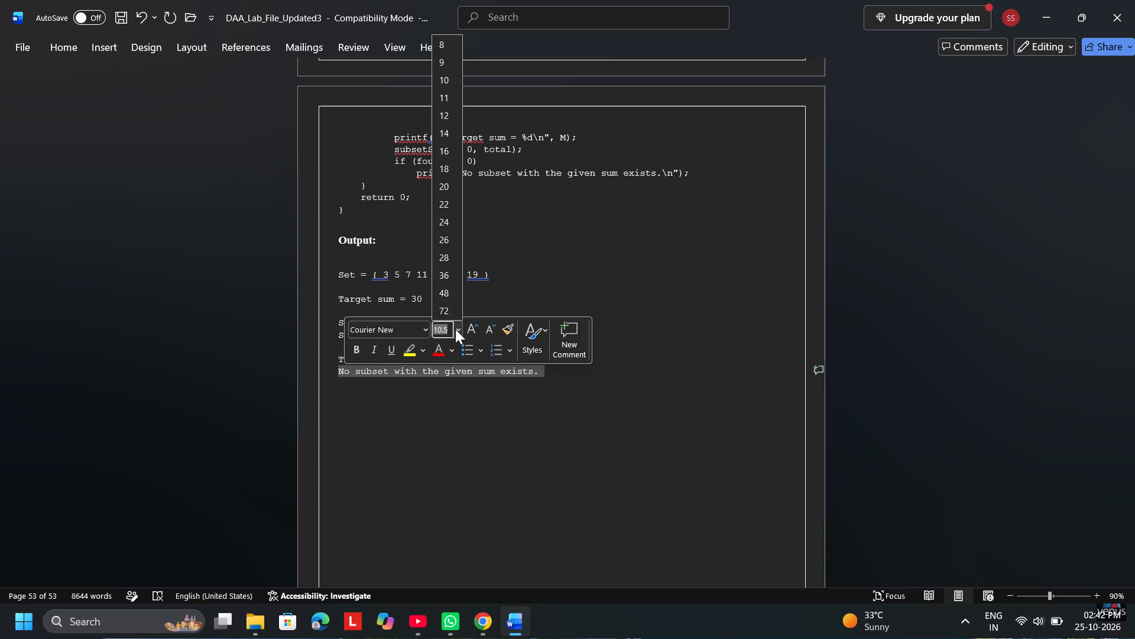
click(439, 187)
click(459, 329)
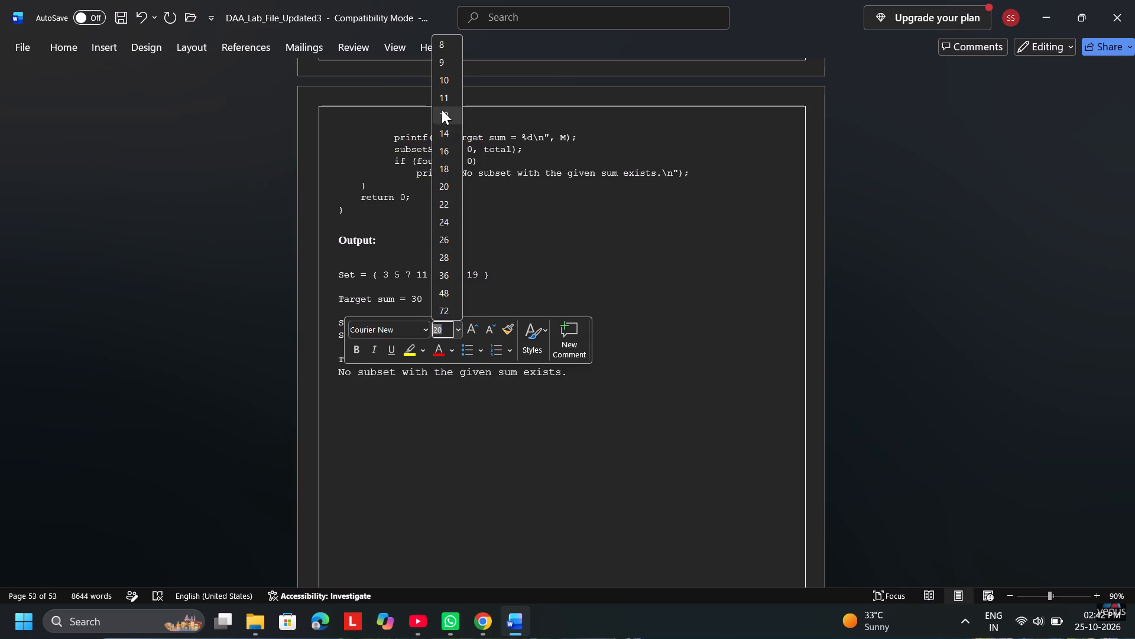
click(442, 109)
click(612, 325)
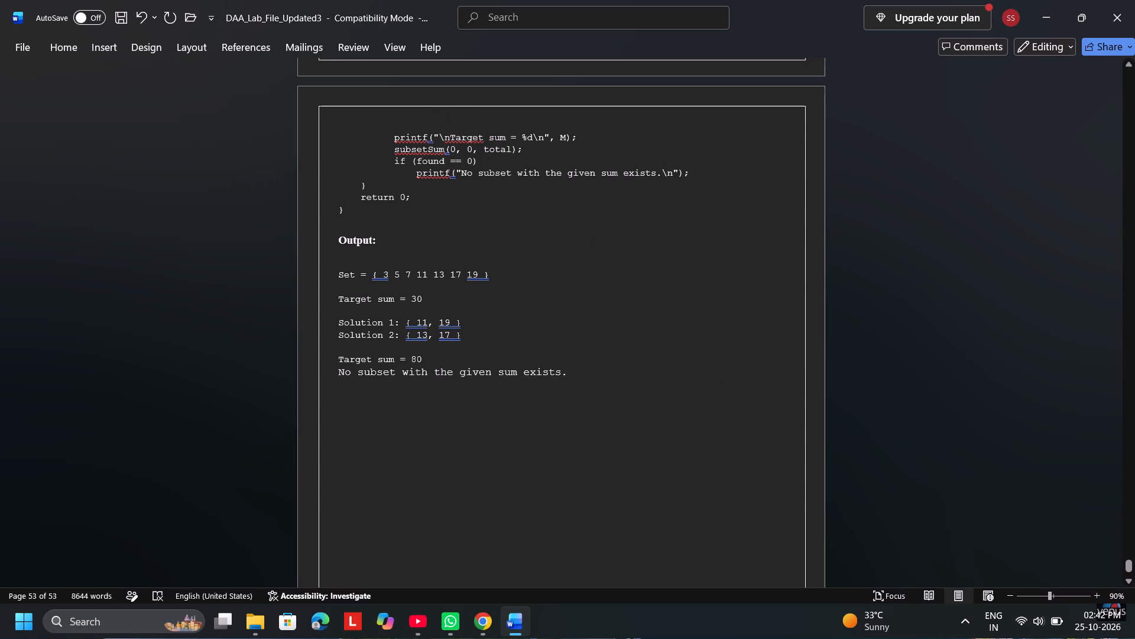
Insert a blank line between "Target sum = 80" and "No subset with the given sum exists." in the output.
click(442, 360)
key(Return)
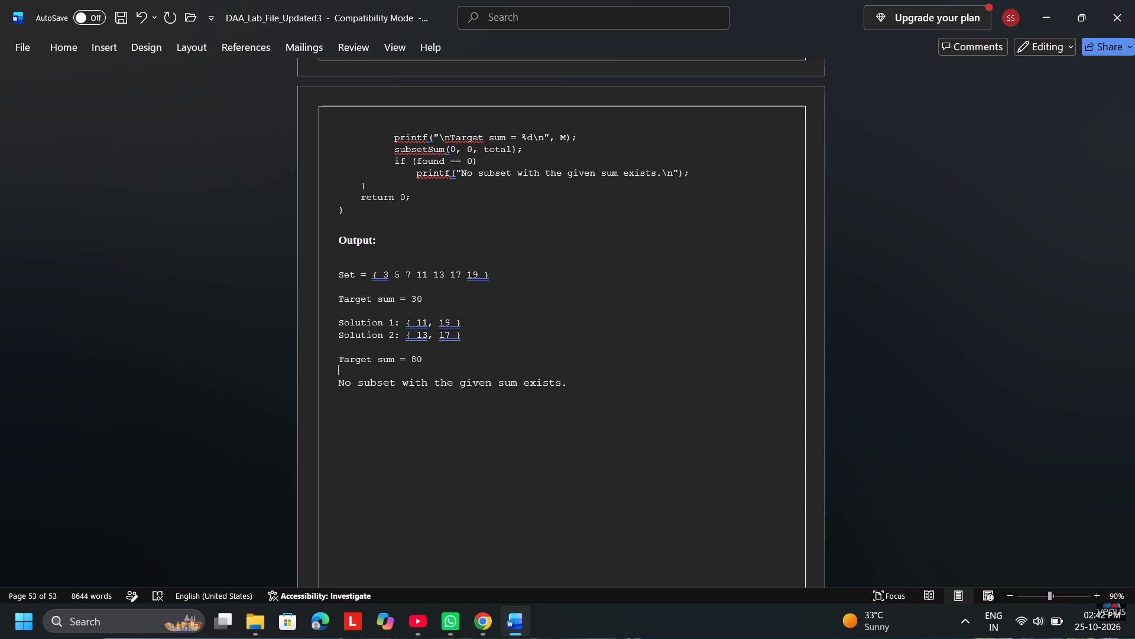
Set the "Target sum = 30" line in the Sum of Subset output to font size 12.
drag(426, 297, 320, 303)
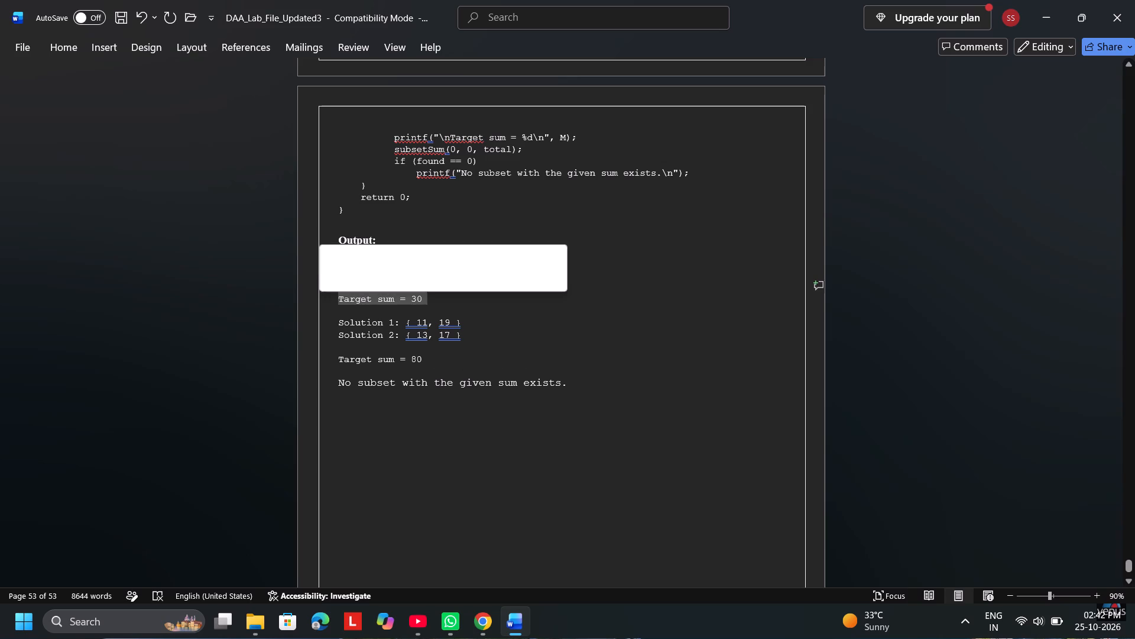
click(428, 258)
click(432, 258)
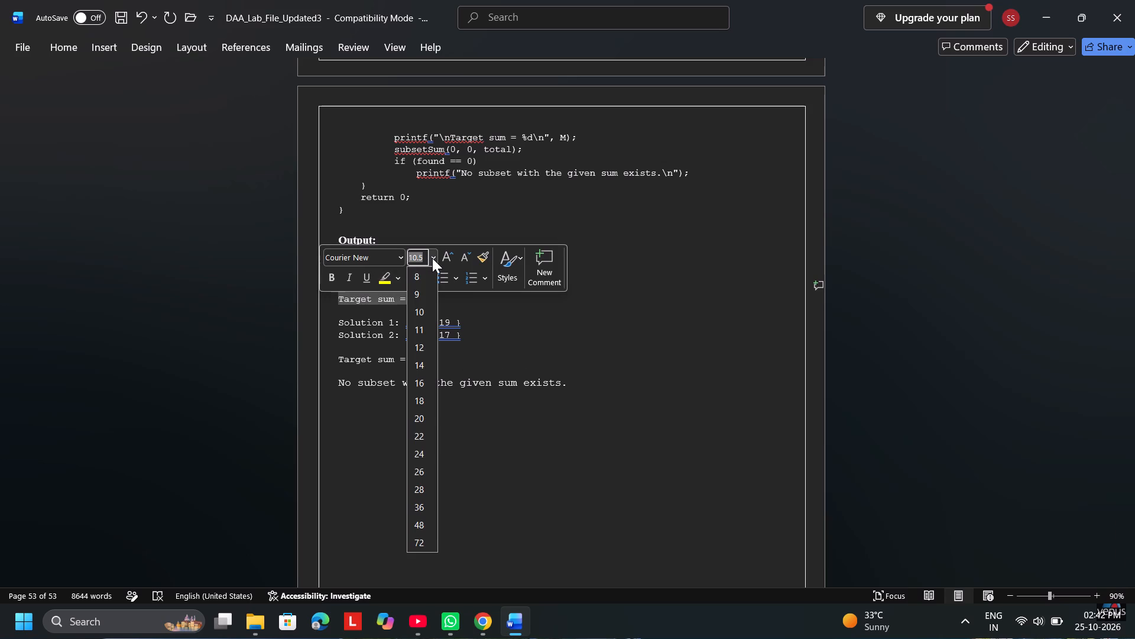
click(420, 349)
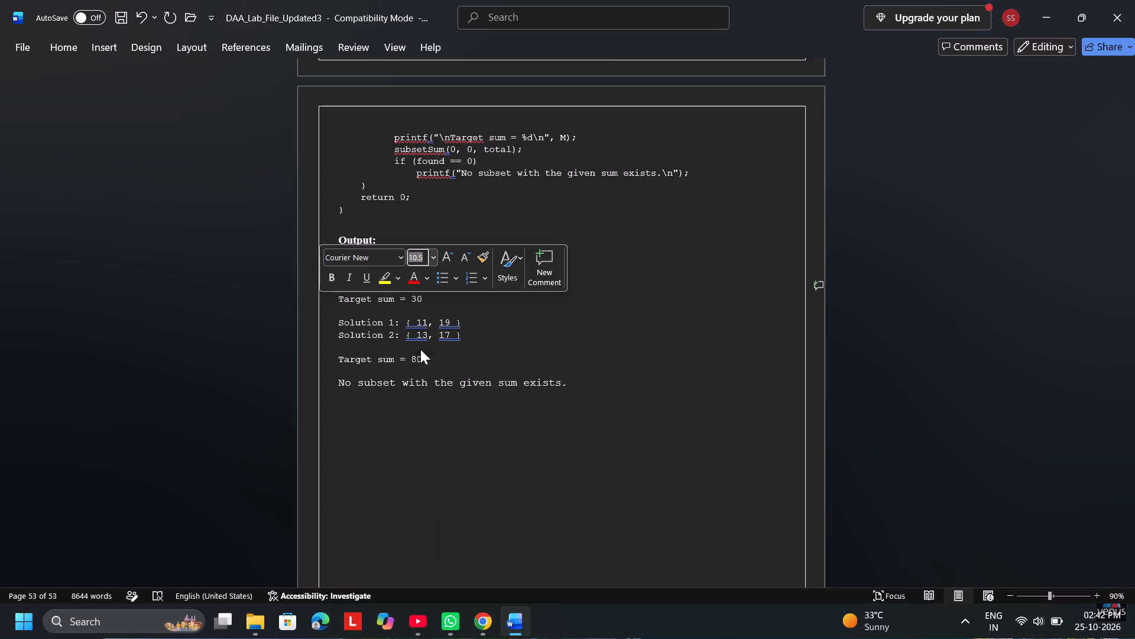
click(225, 374)
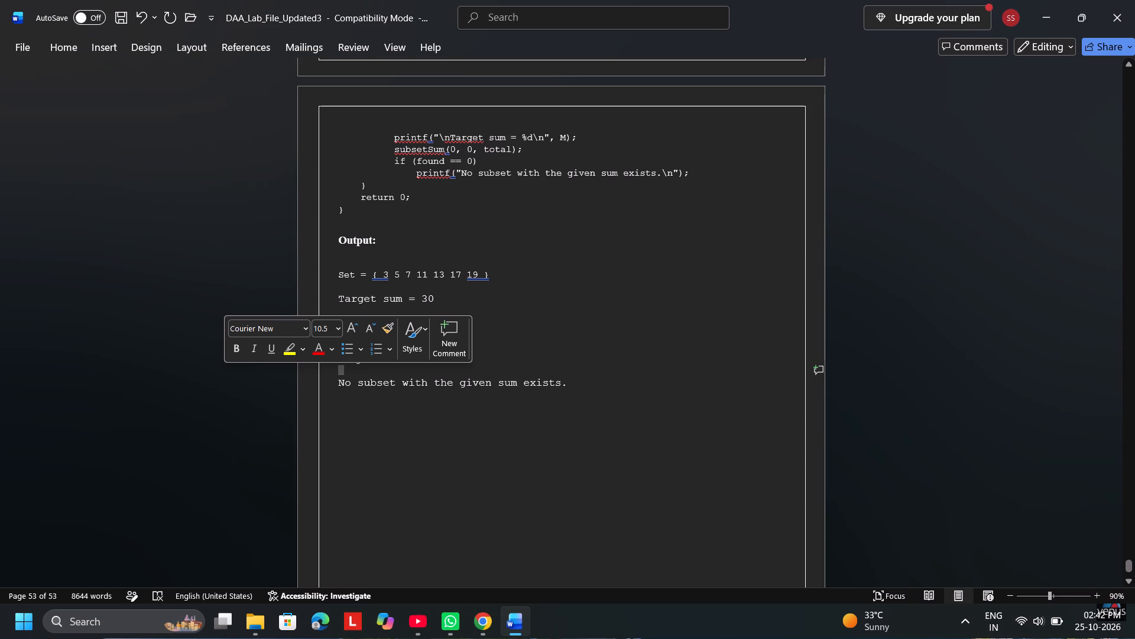
click(494, 274)
drag(494, 274, 336, 274)
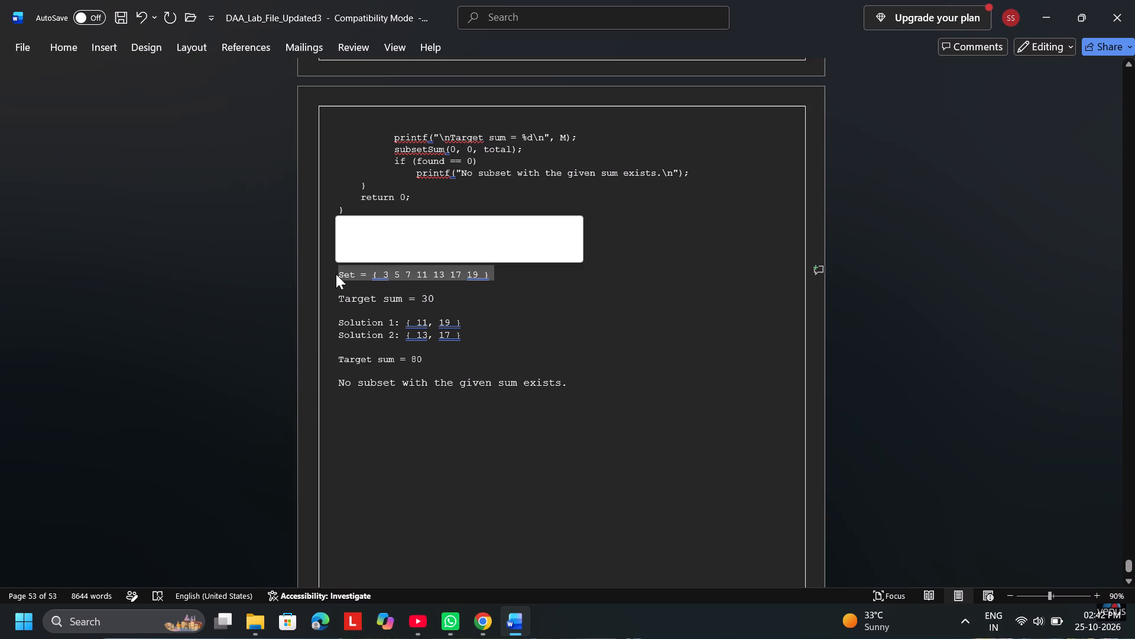
click(449, 231)
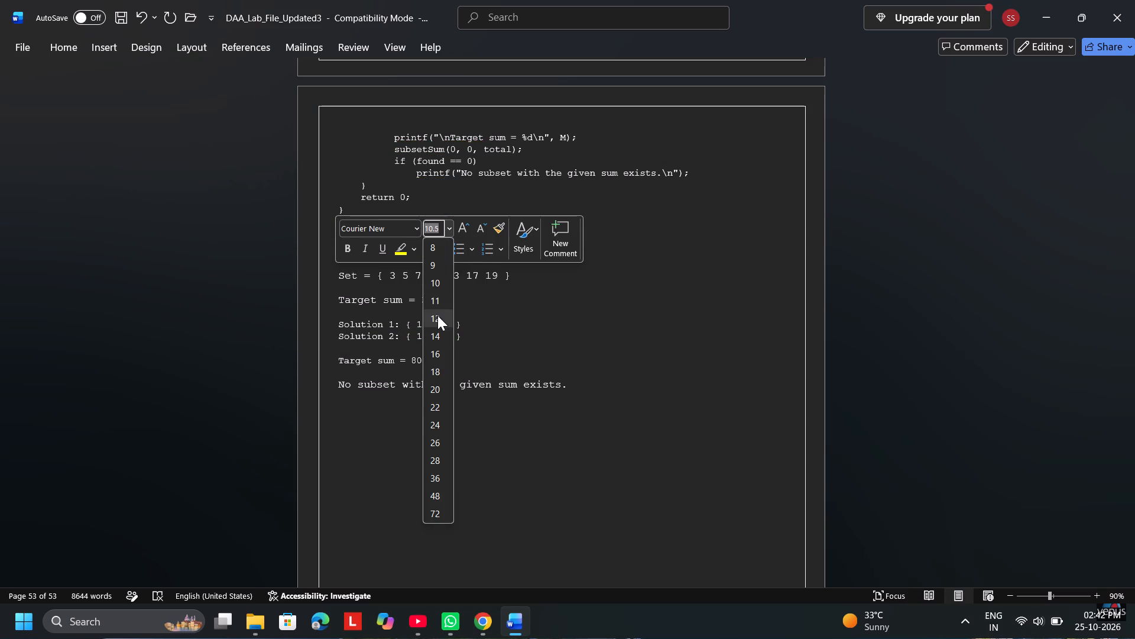
click(437, 315)
click(250, 332)
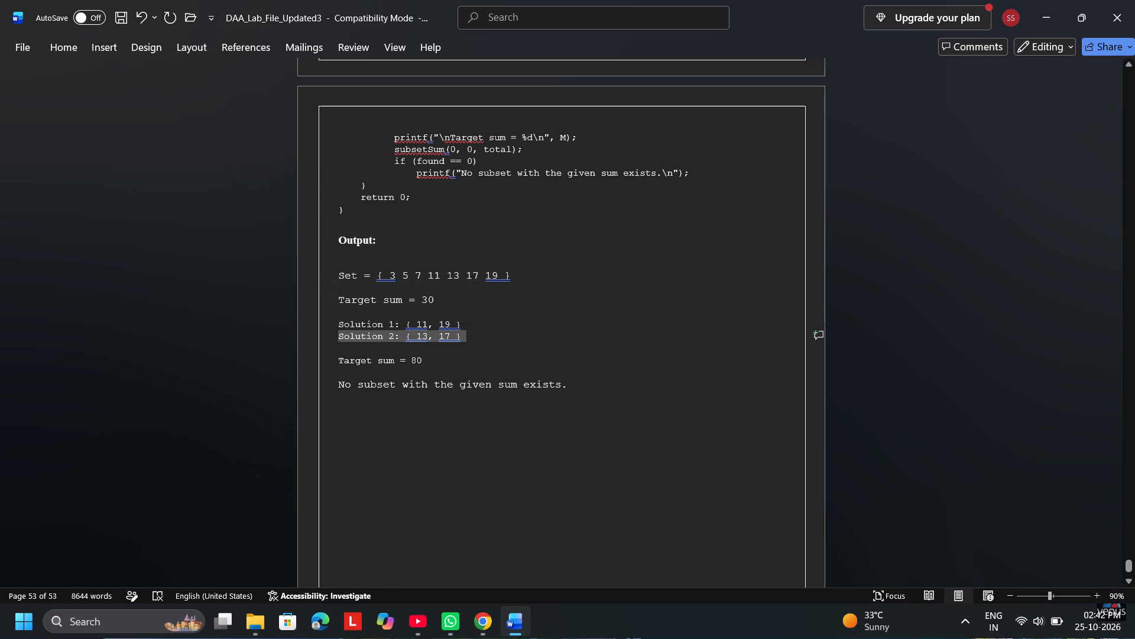
Set the "Target sum = 80" line in the Sum of Subset output to font size 12.
click(423, 359)
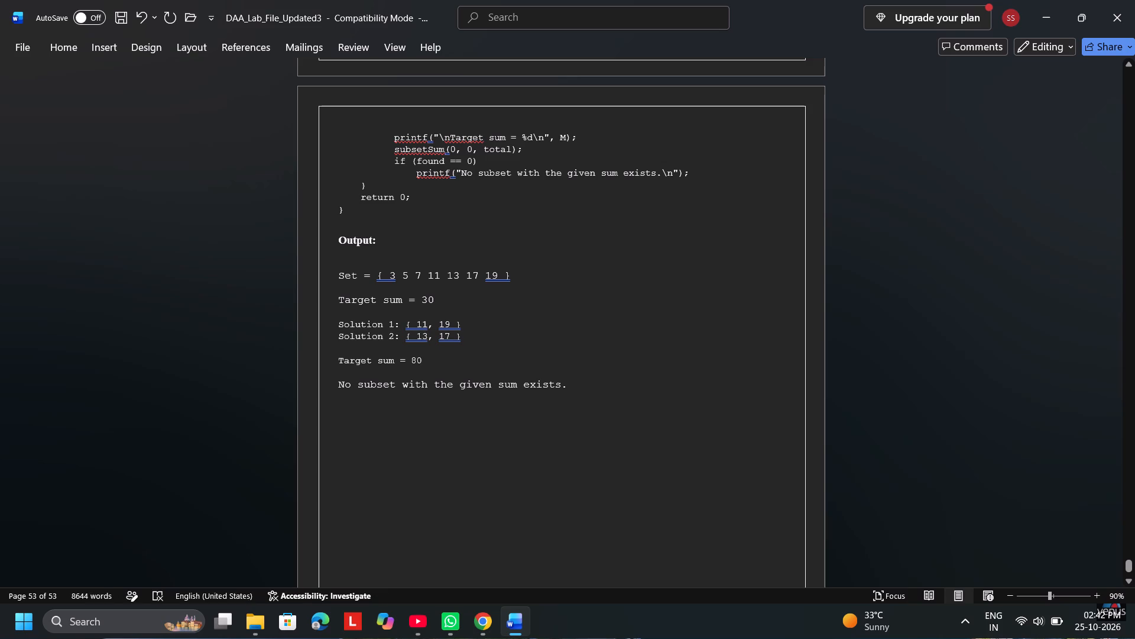
click(340, 359)
drag(340, 359, 449, 366)
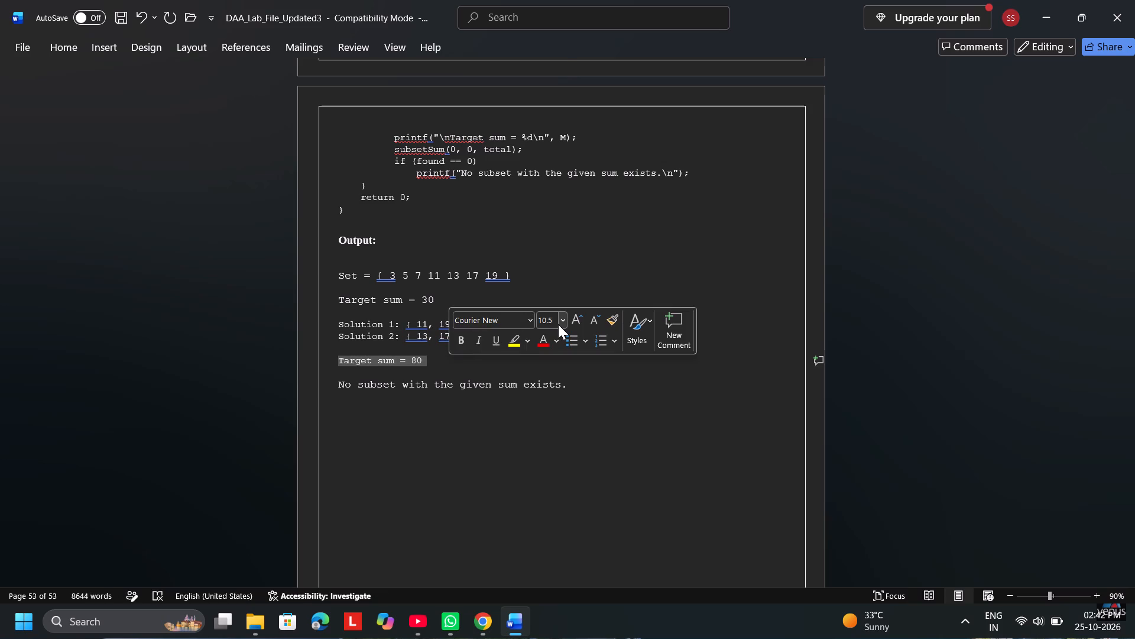
click(560, 322)
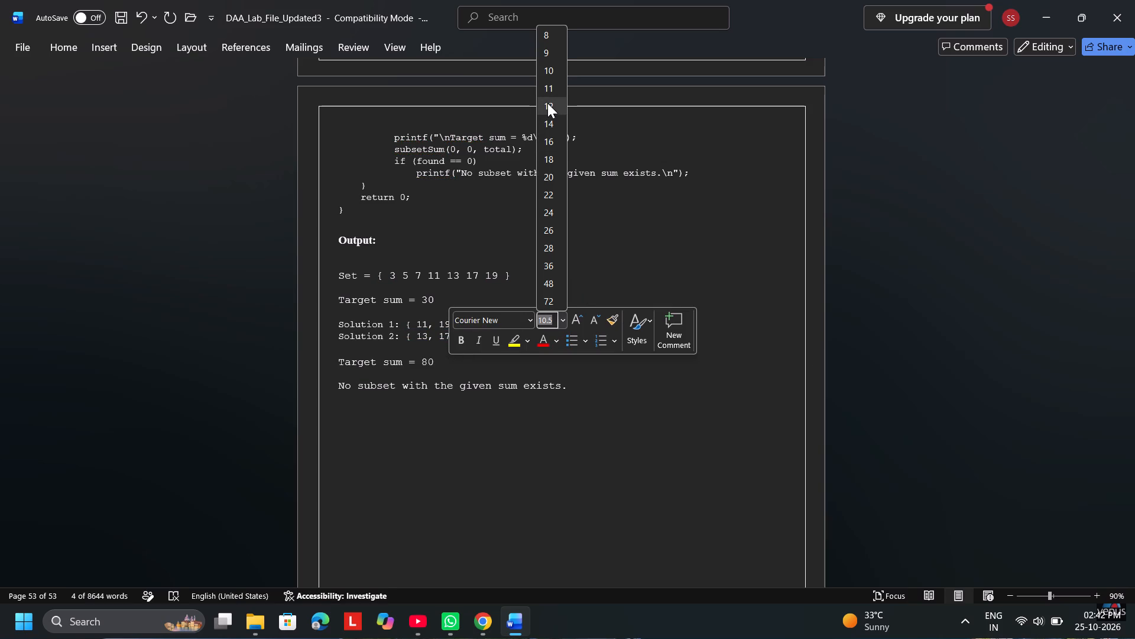
click(547, 103)
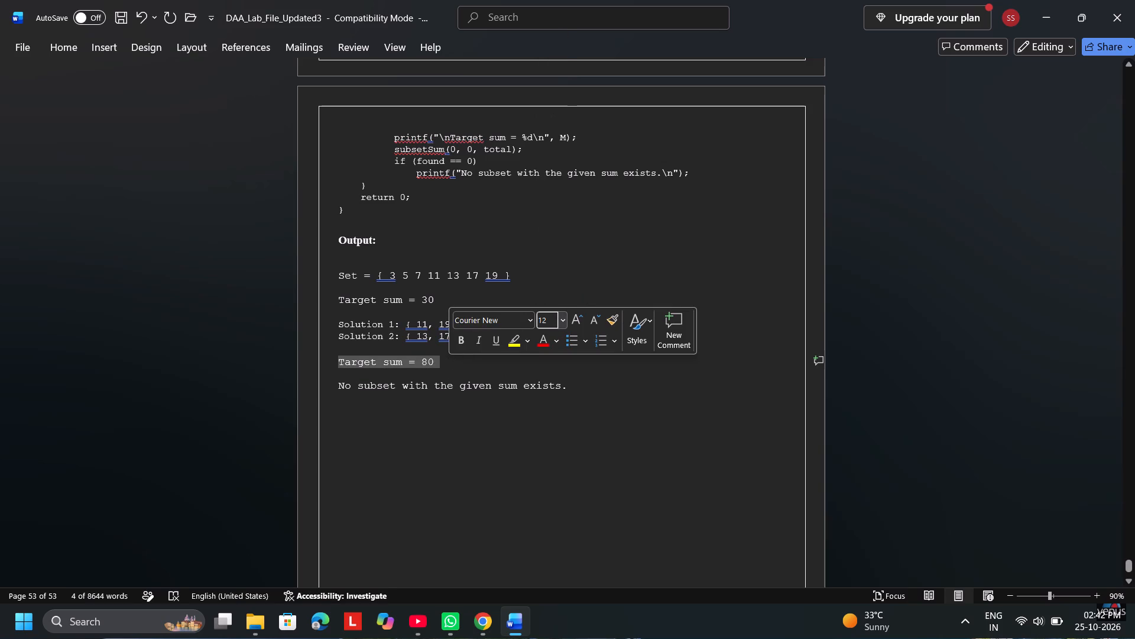
click(258, 384)
click(258, 384)
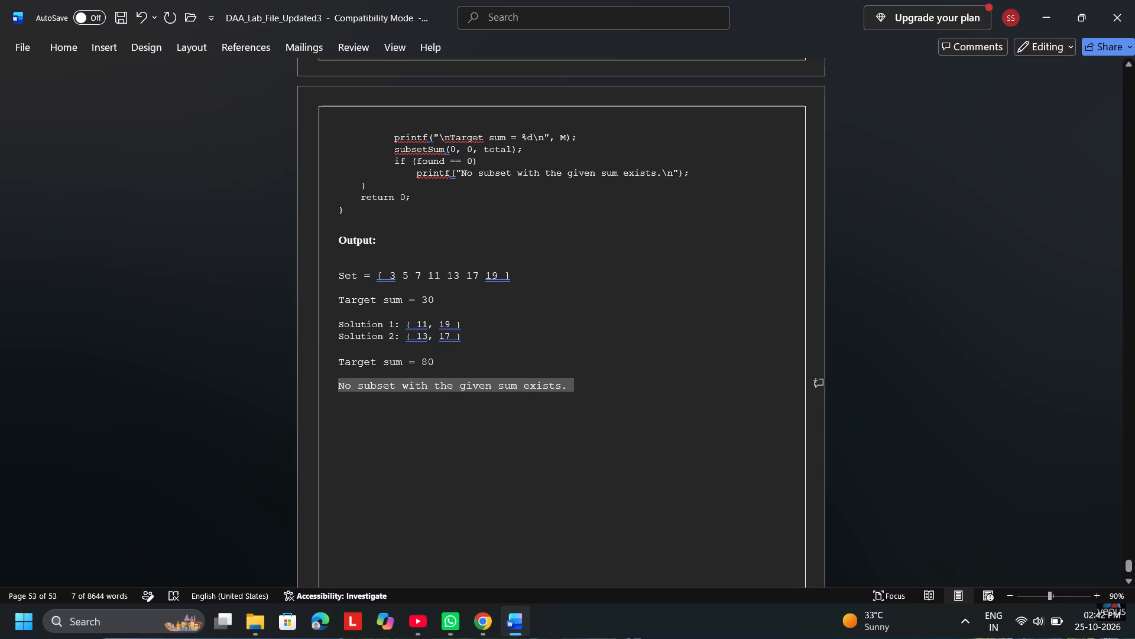
click(570, 330)
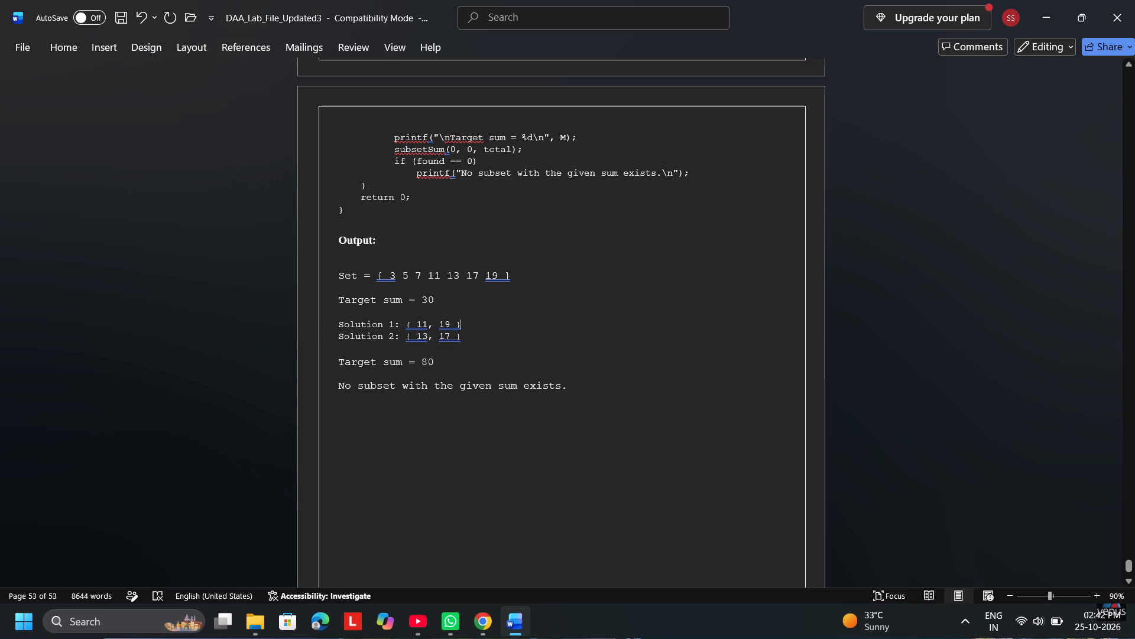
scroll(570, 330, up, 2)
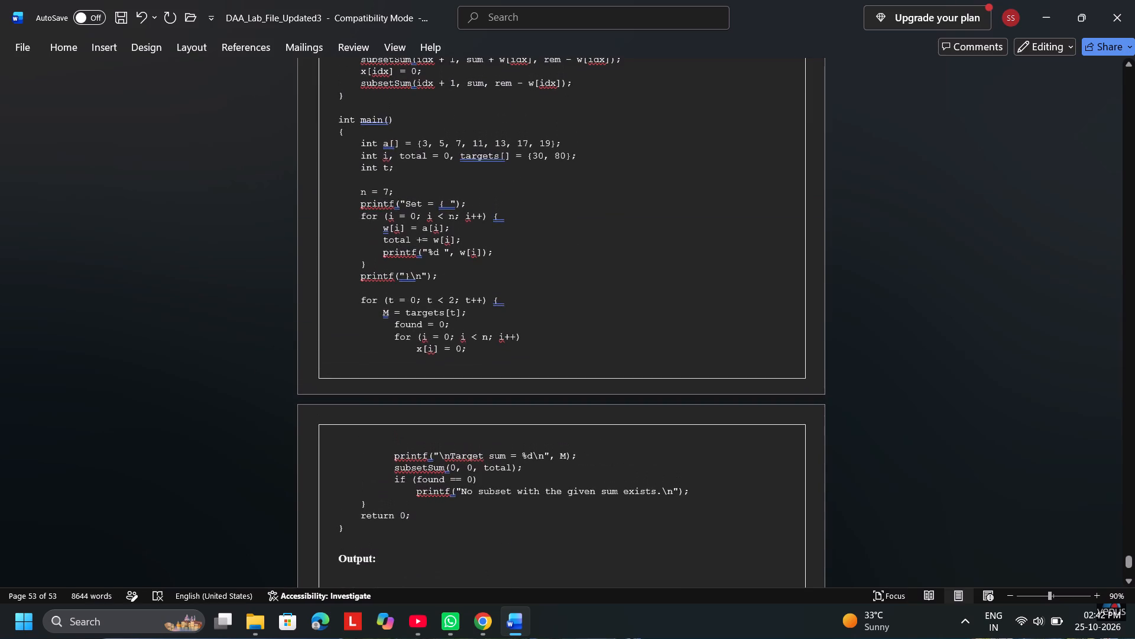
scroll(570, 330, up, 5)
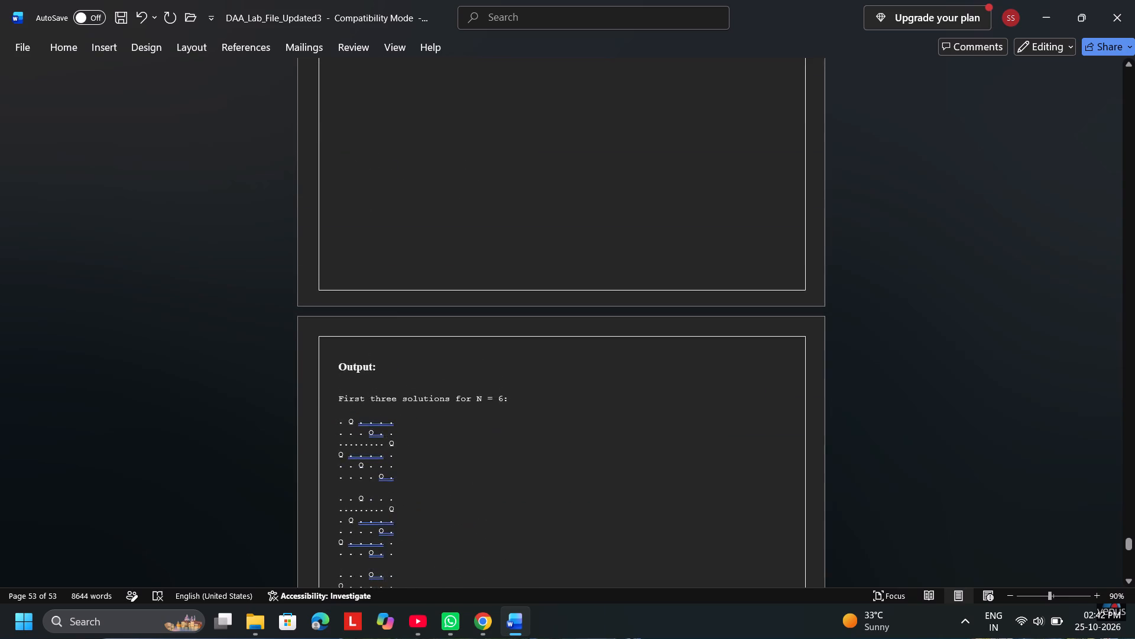
Review the heading spacing and page layout from Experiment 10 back through Experiment 6.
scroll(570, 330, up, 6)
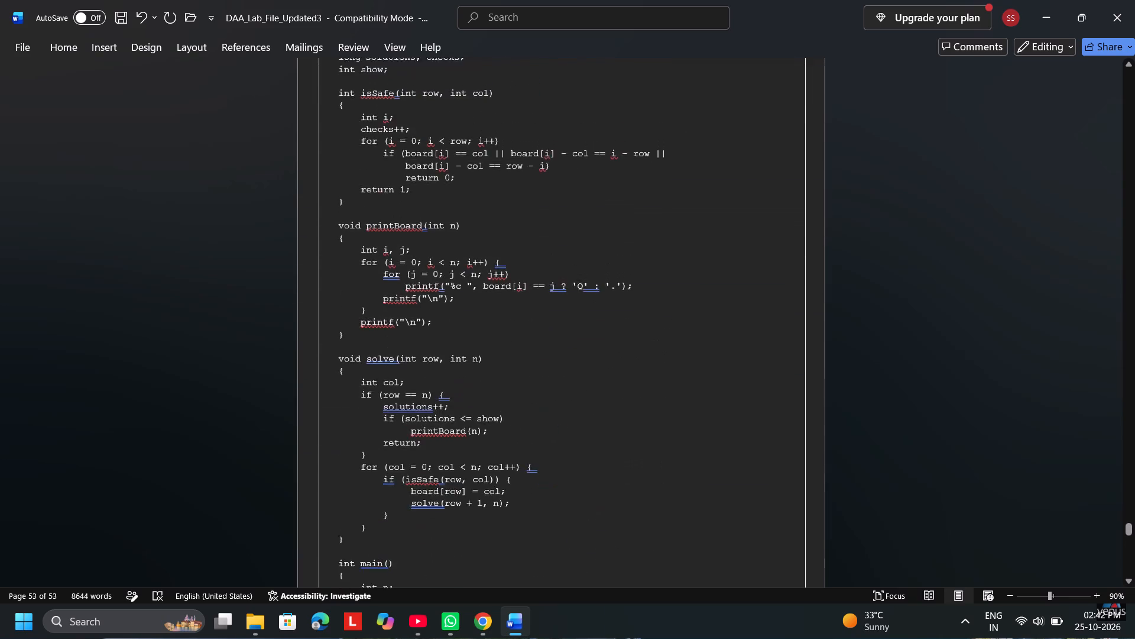
scroll(570, 330, up, 4)
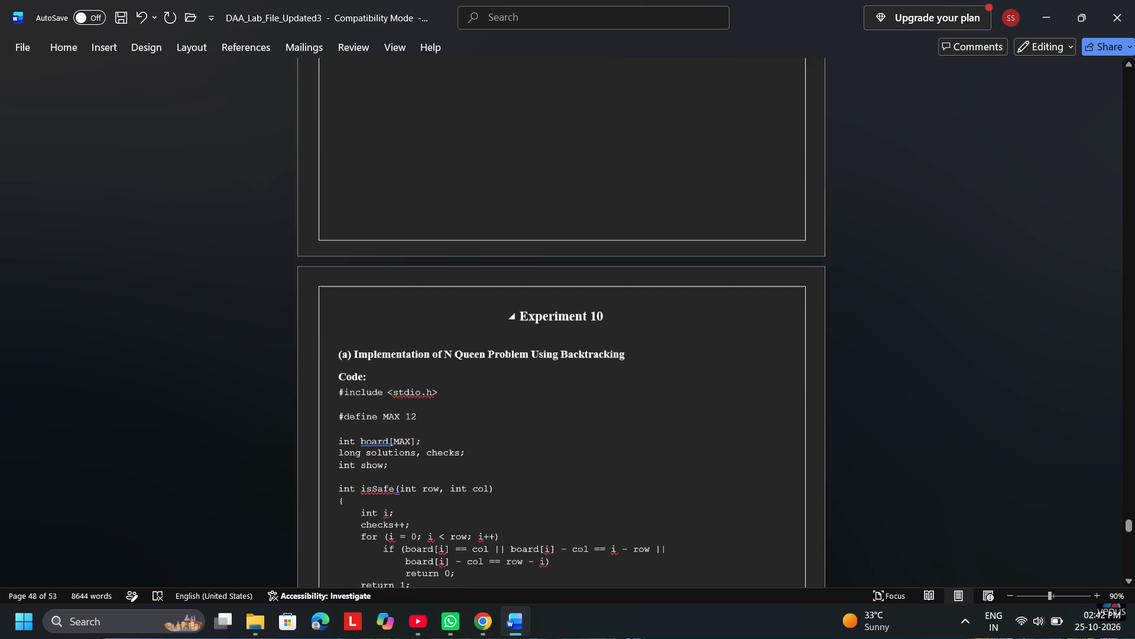
scroll(570, 330, up, 6)
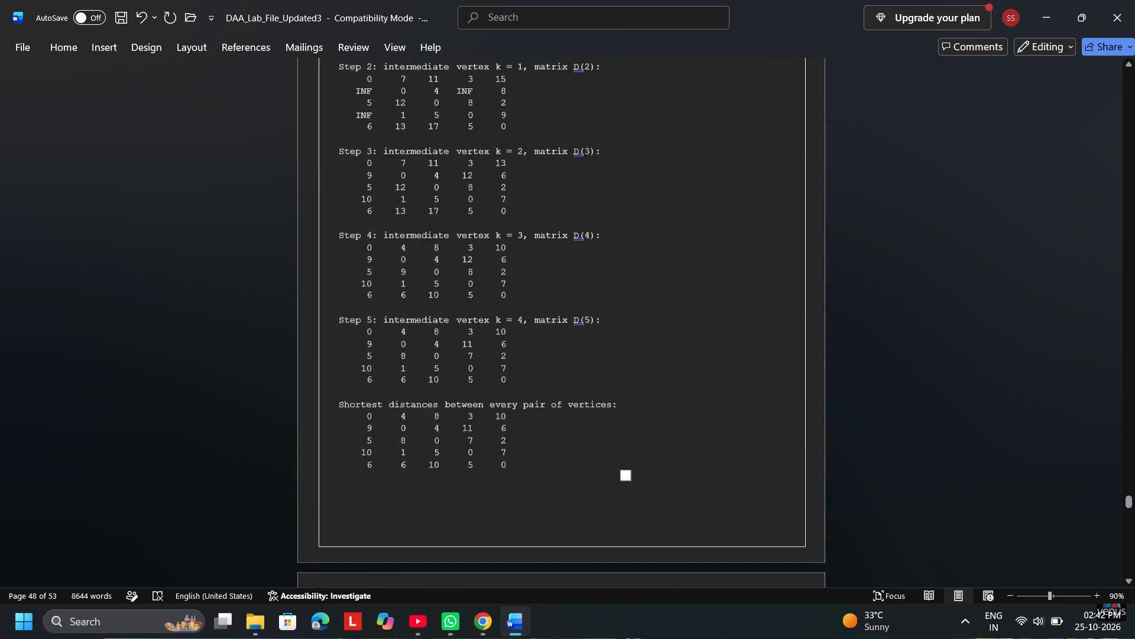
scroll(570, 330, up, 4)
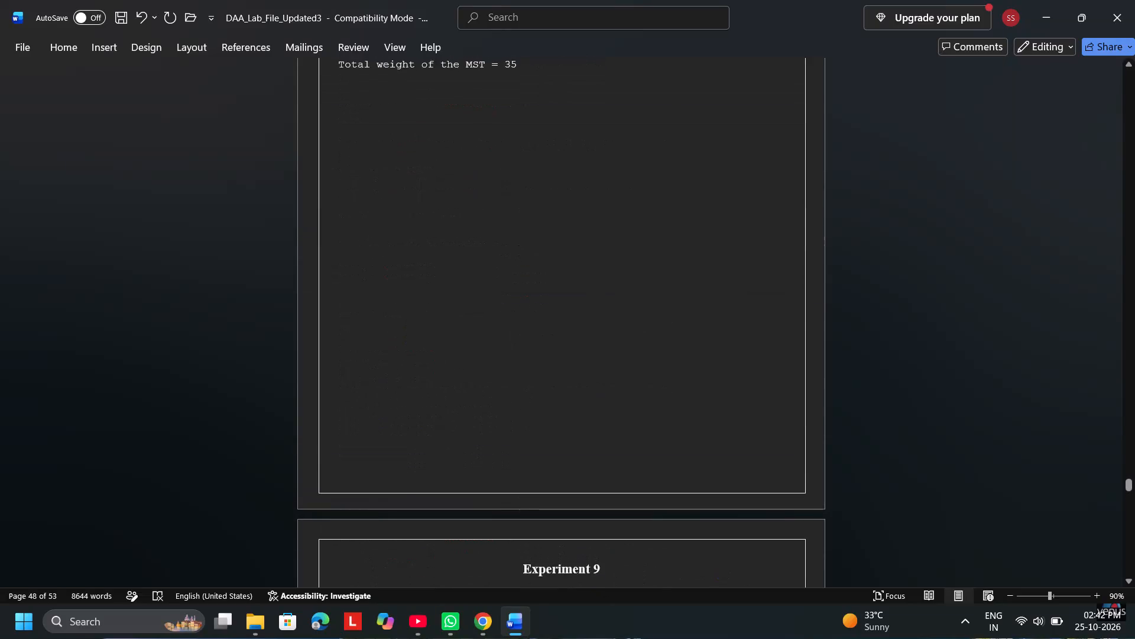
scroll(570, 330, up, 5)
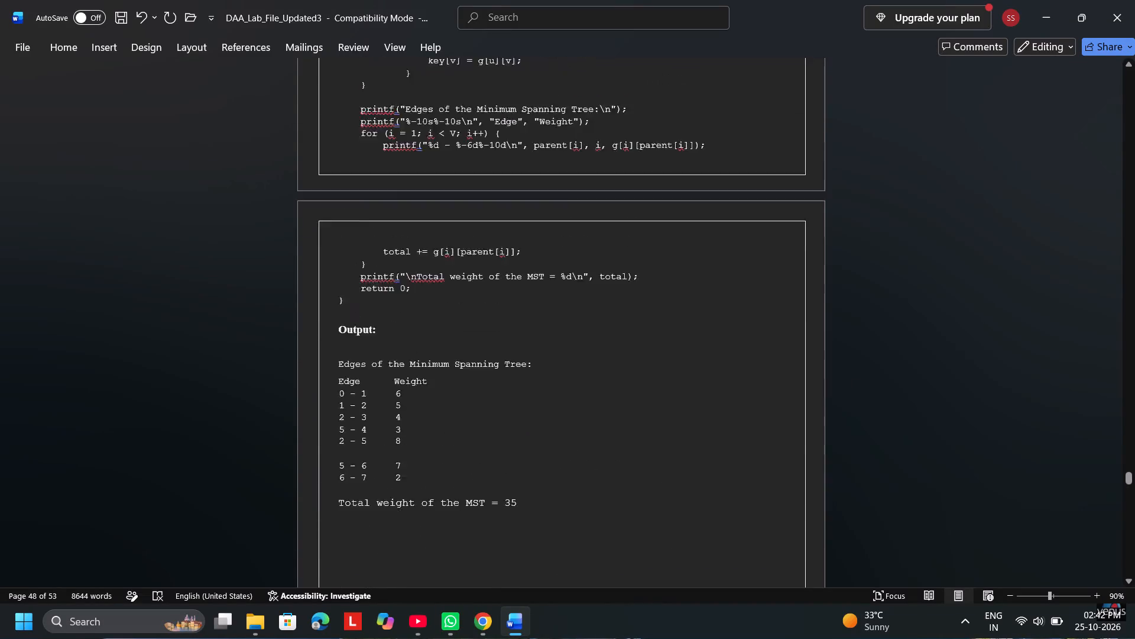
scroll(570, 330, up, 6)
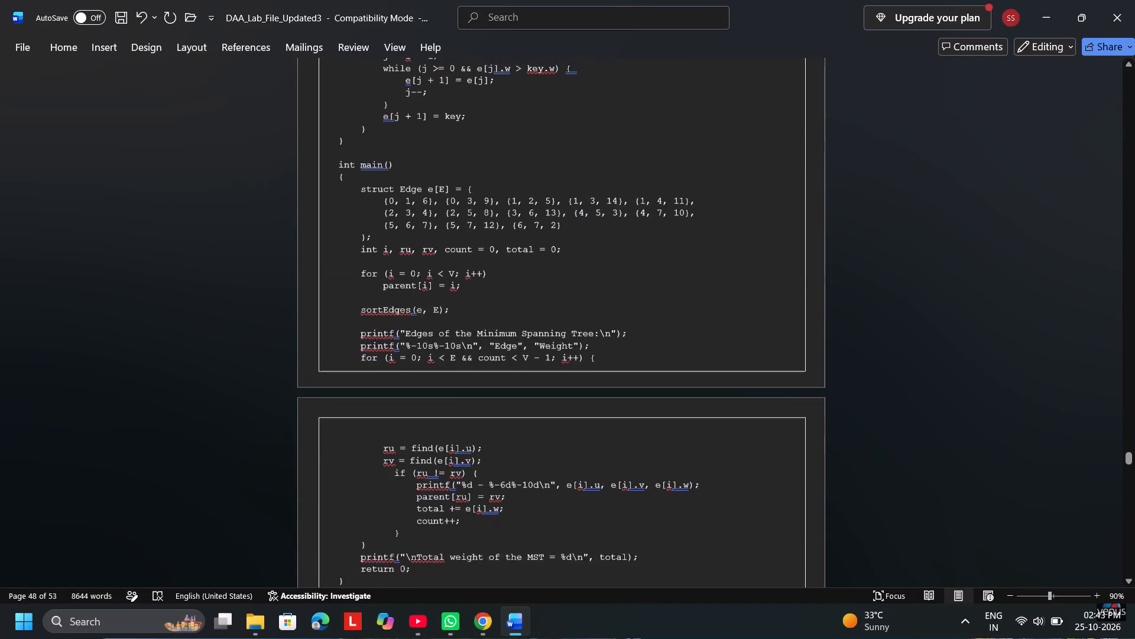
scroll(570, 330, up, 5)
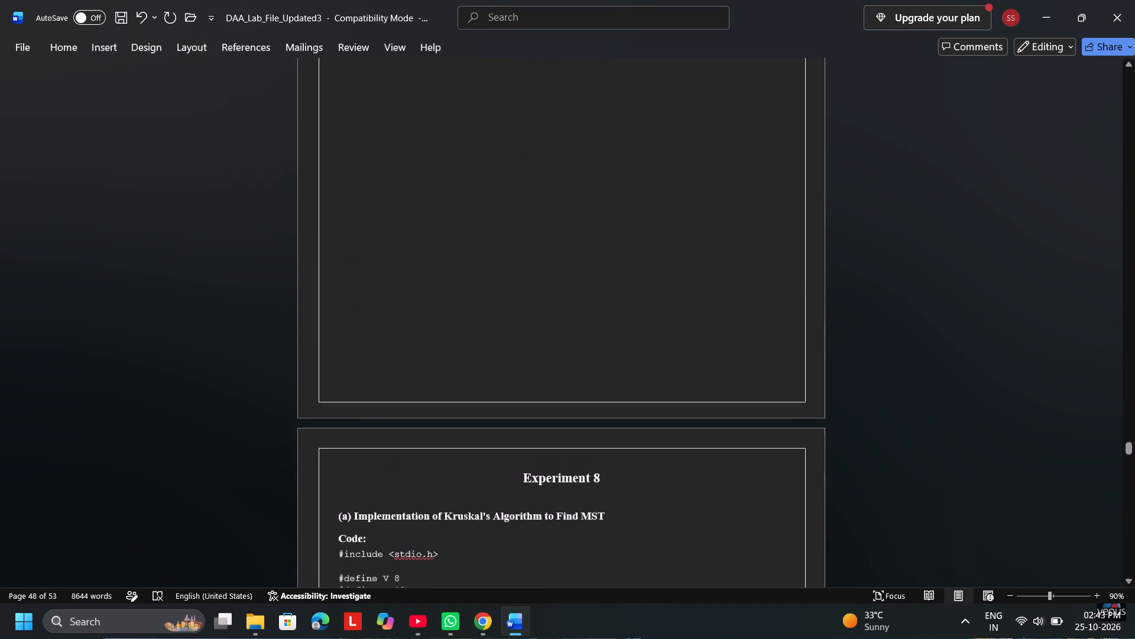
scroll(570, 330, up, 7)
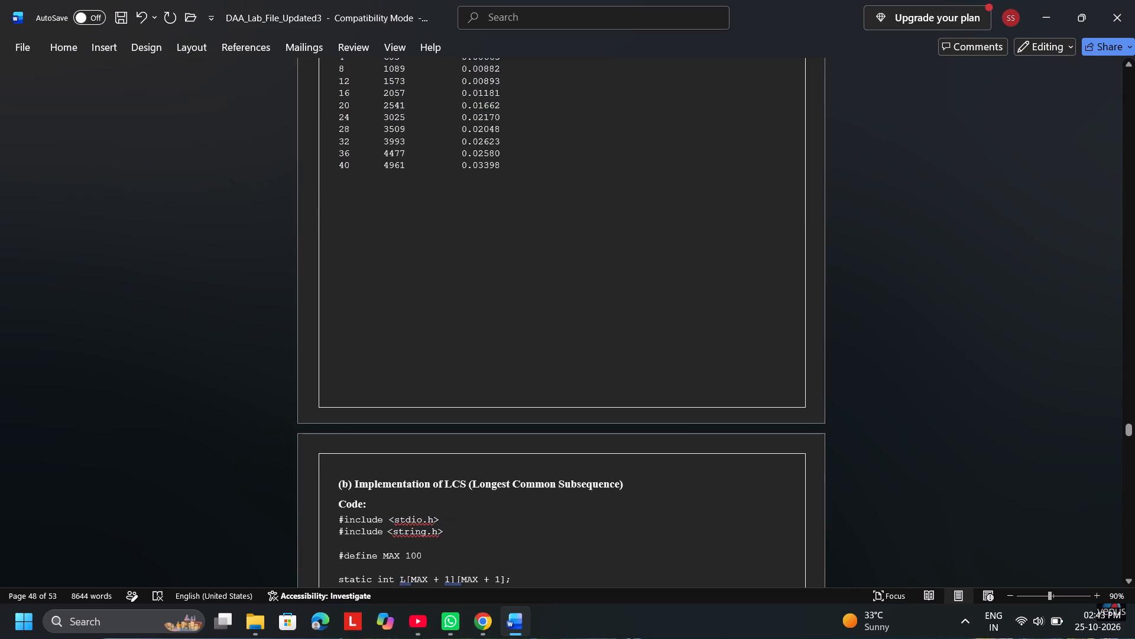
scroll(570, 330, up, 6)
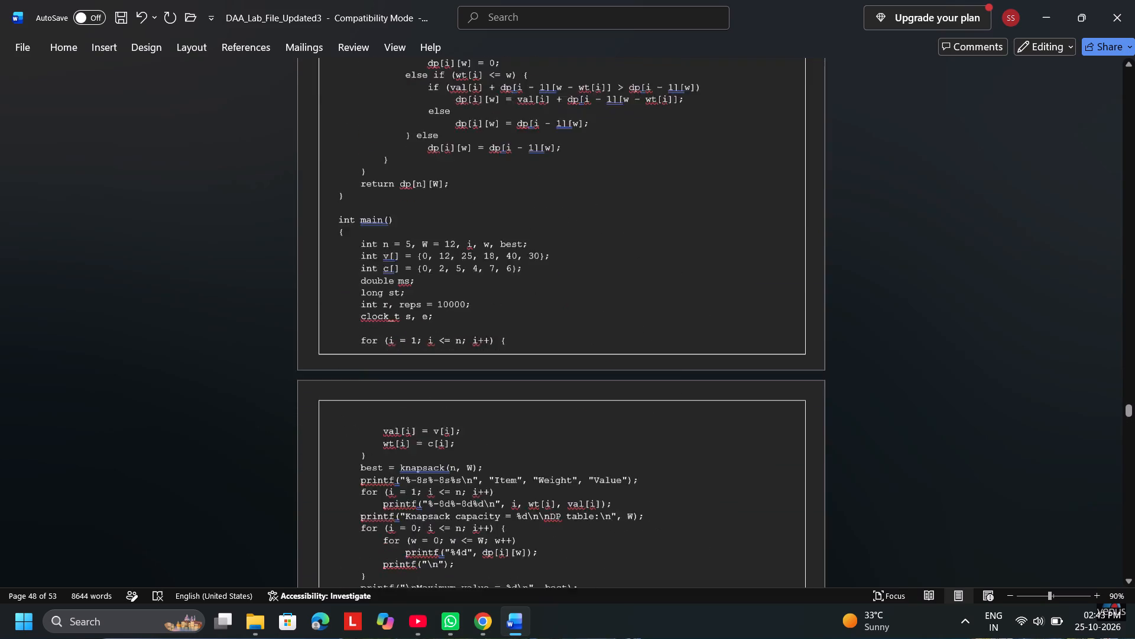
scroll(570, 330, up, 6)
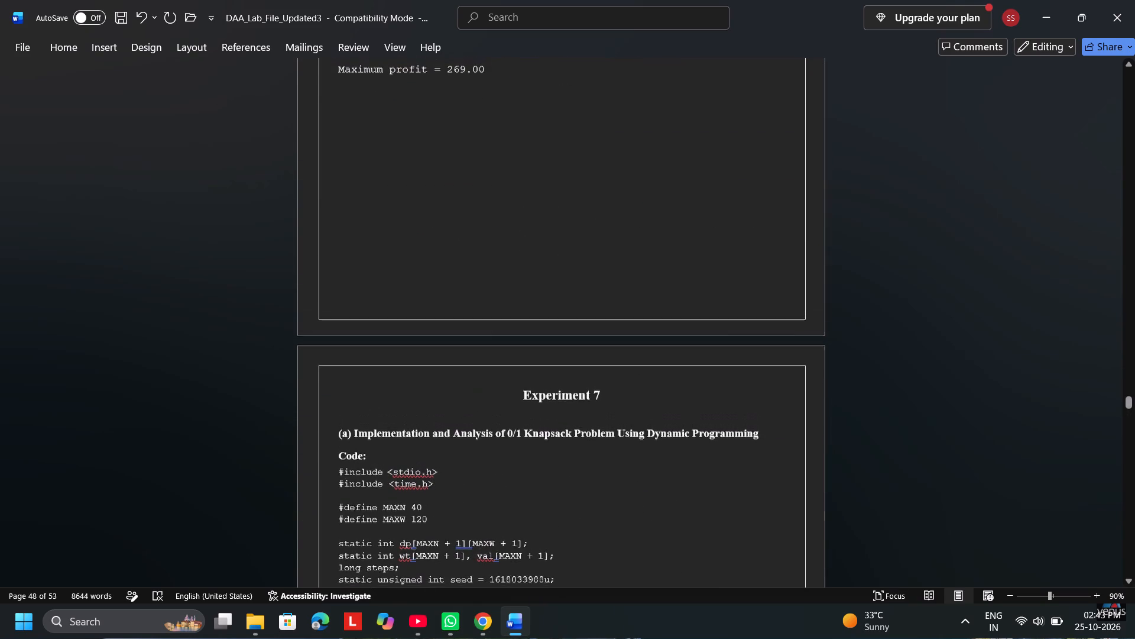
scroll(570, 330, up, 5)
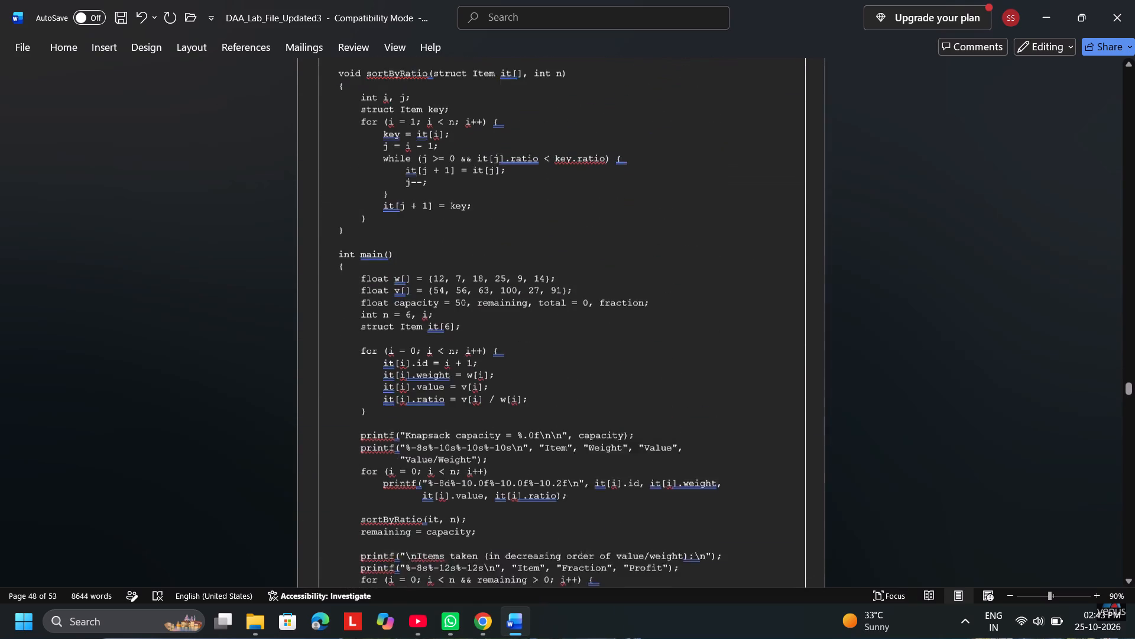
scroll(570, 330, up, 7)
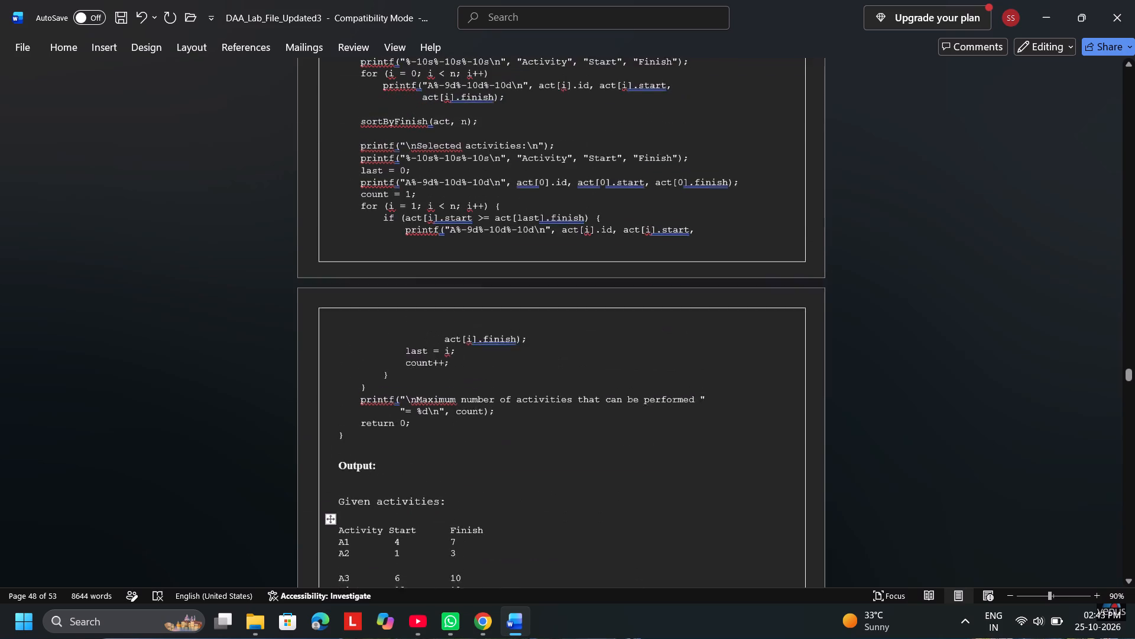
scroll(570, 330, up, 5)
Insert a blank line between the Experiment 6 heading and the "(a) Implementation of Activity Selection Problem" subheading.
scroll(570, 330, down, 1)
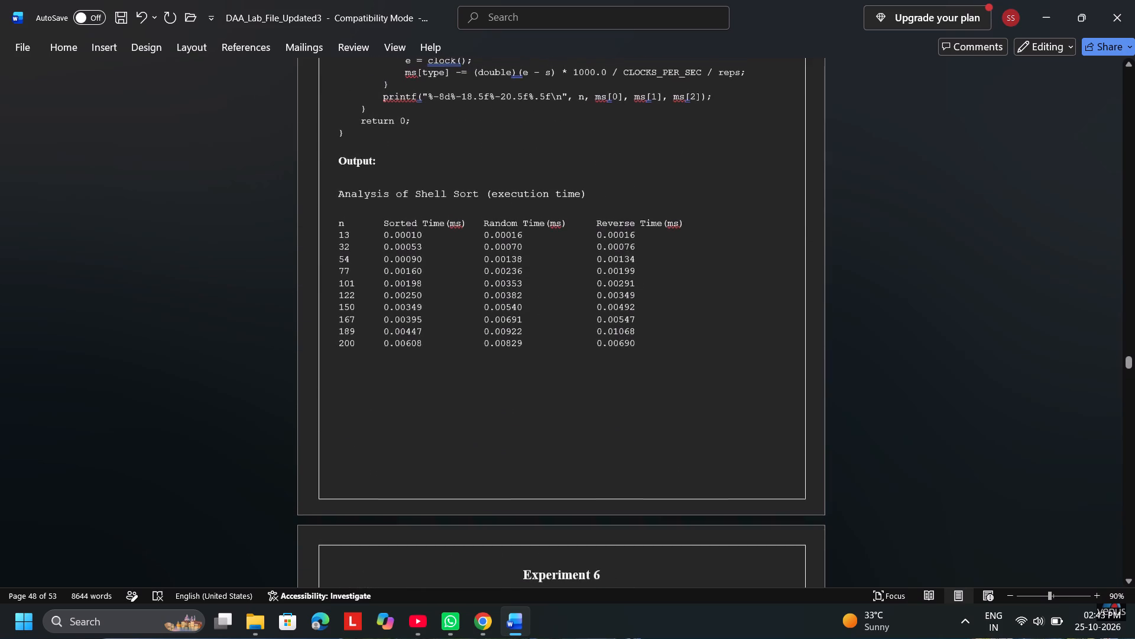
scroll(570, 330, down, 1)
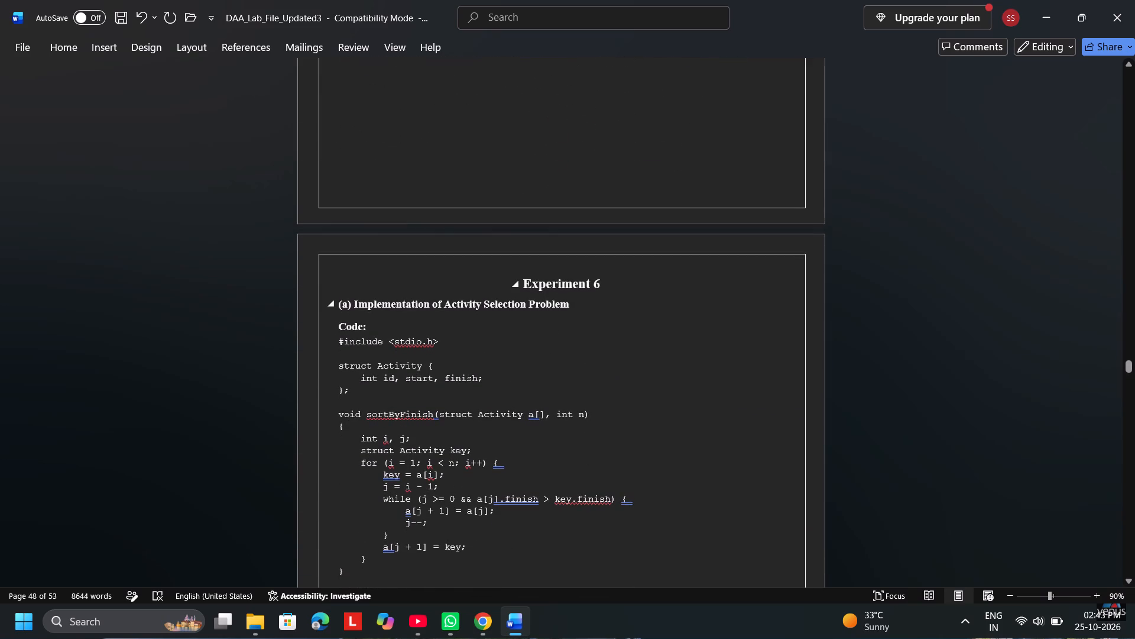
click(616, 287)
key(Return)
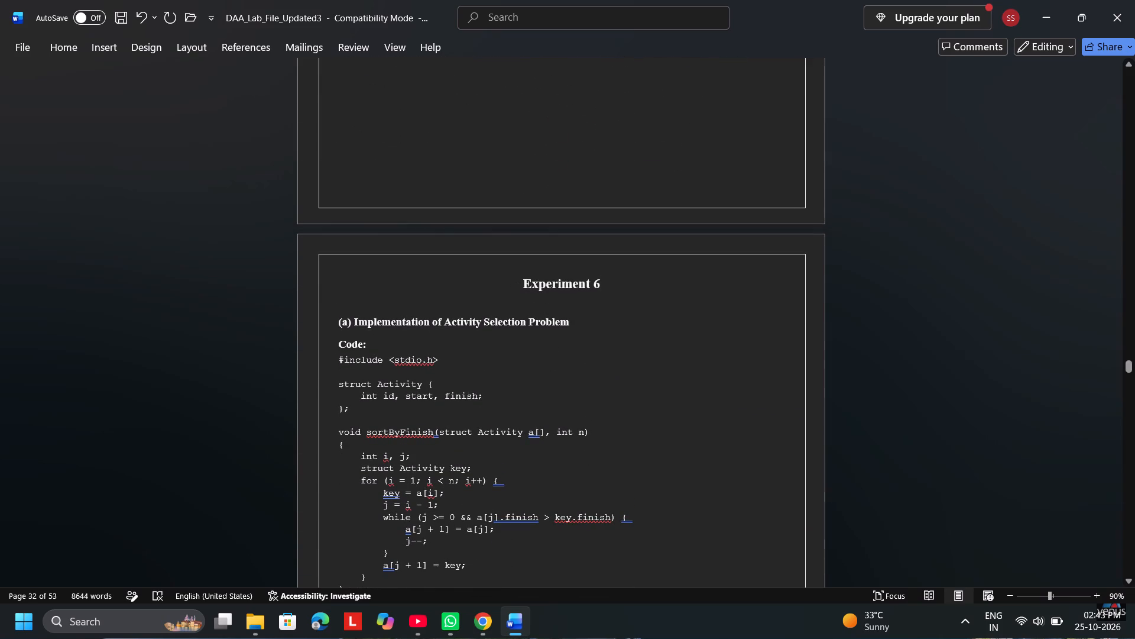
Insert a blank line between the Experiment 5 heading and the "Implementation of Shell Sort" subheading.
scroll(686, 394, down, 7)
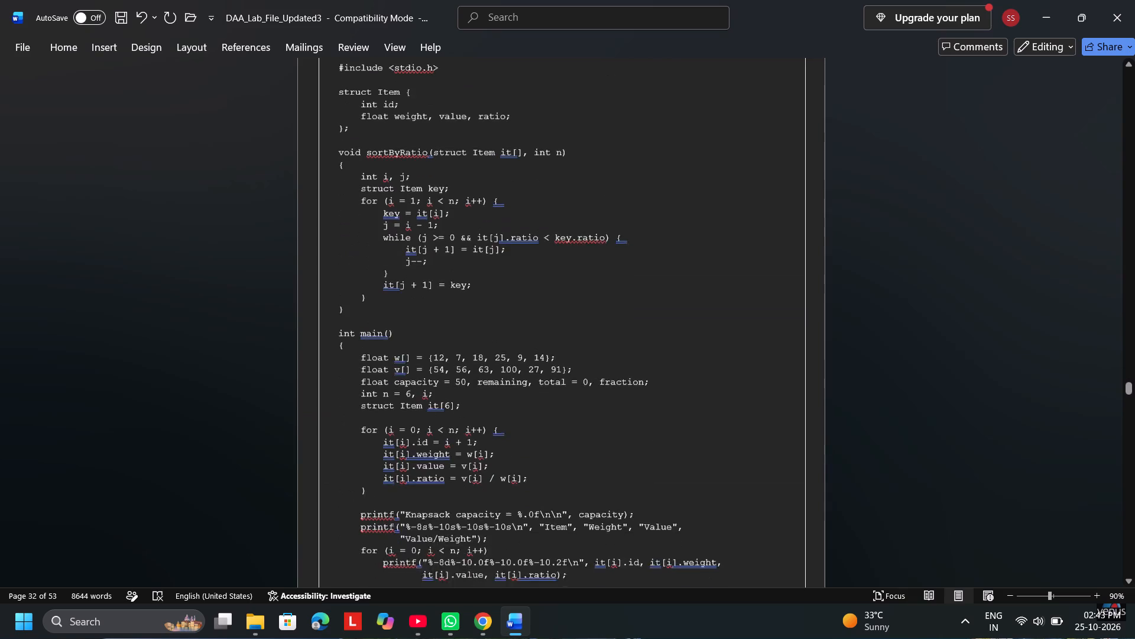
scroll(686, 394, down, 5)
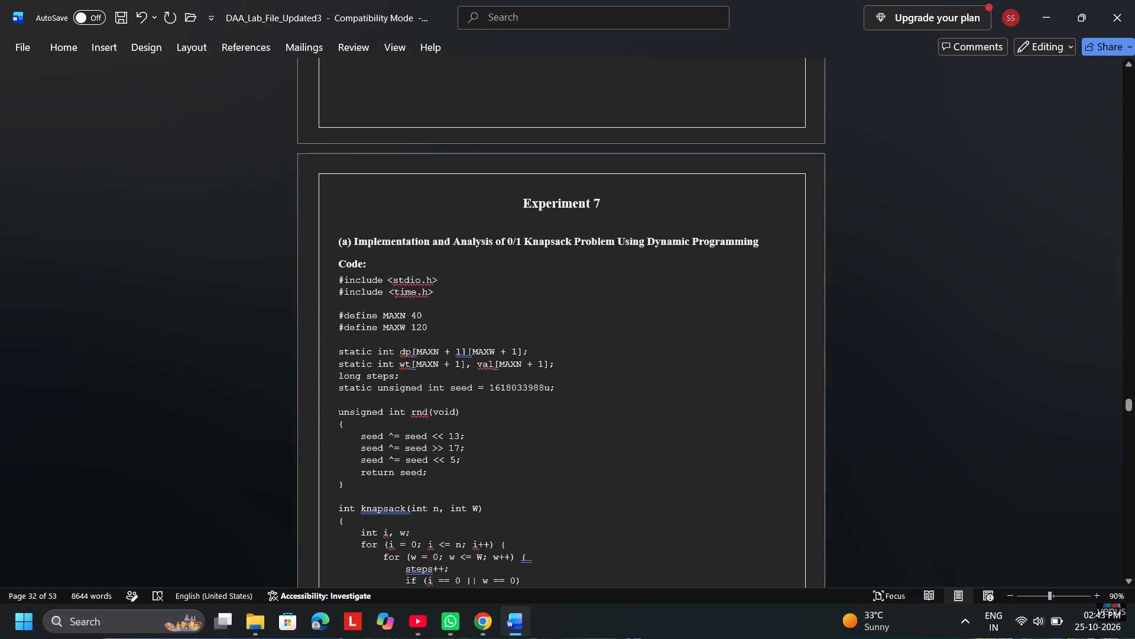
scroll(633, 306, up, 10)
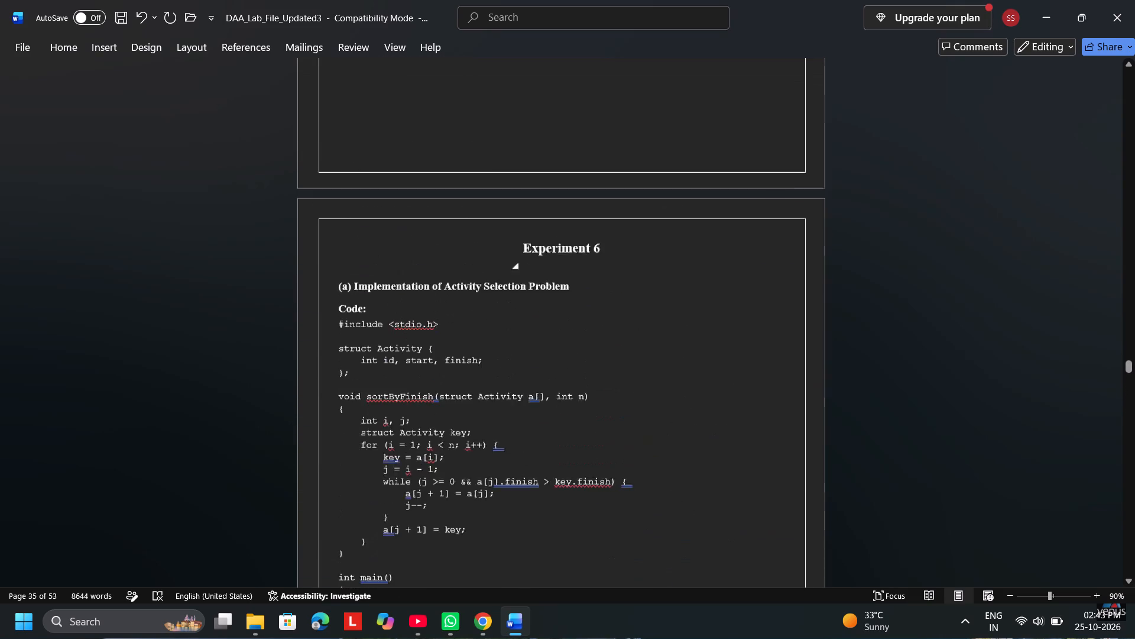
scroll(633, 306, up, 6)
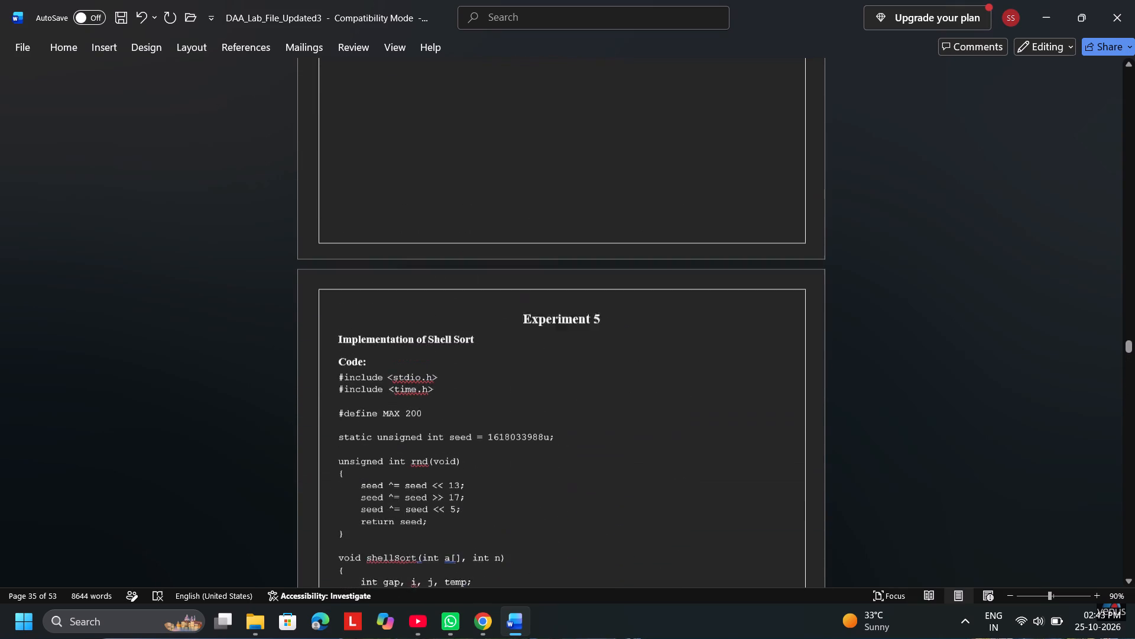
scroll(633, 306, up, 1)
click(614, 355)
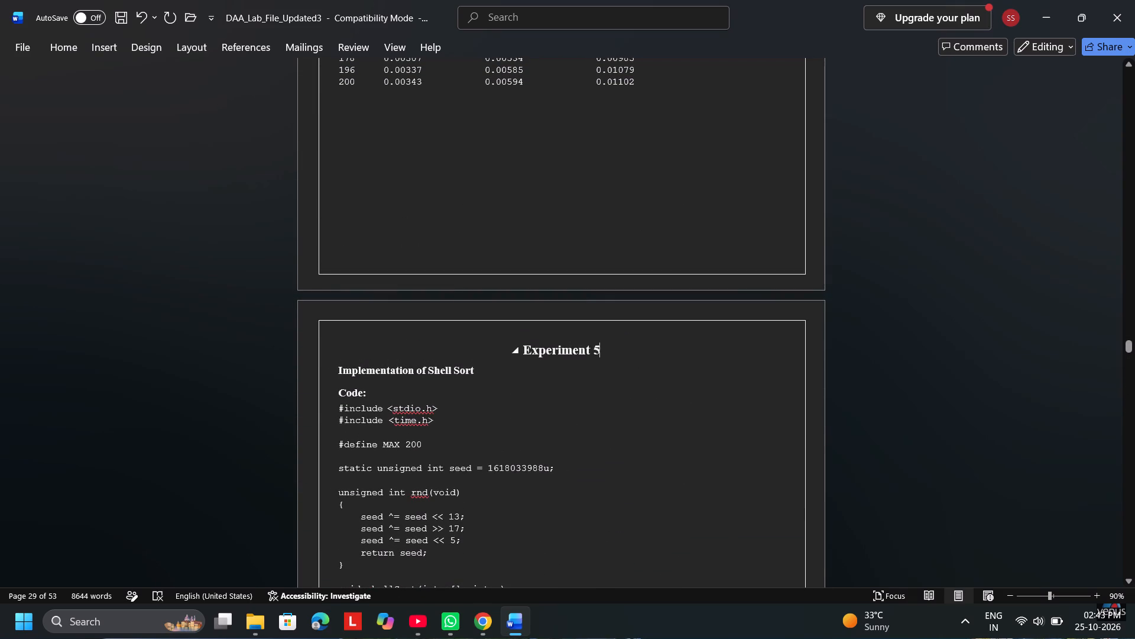
key(Return)
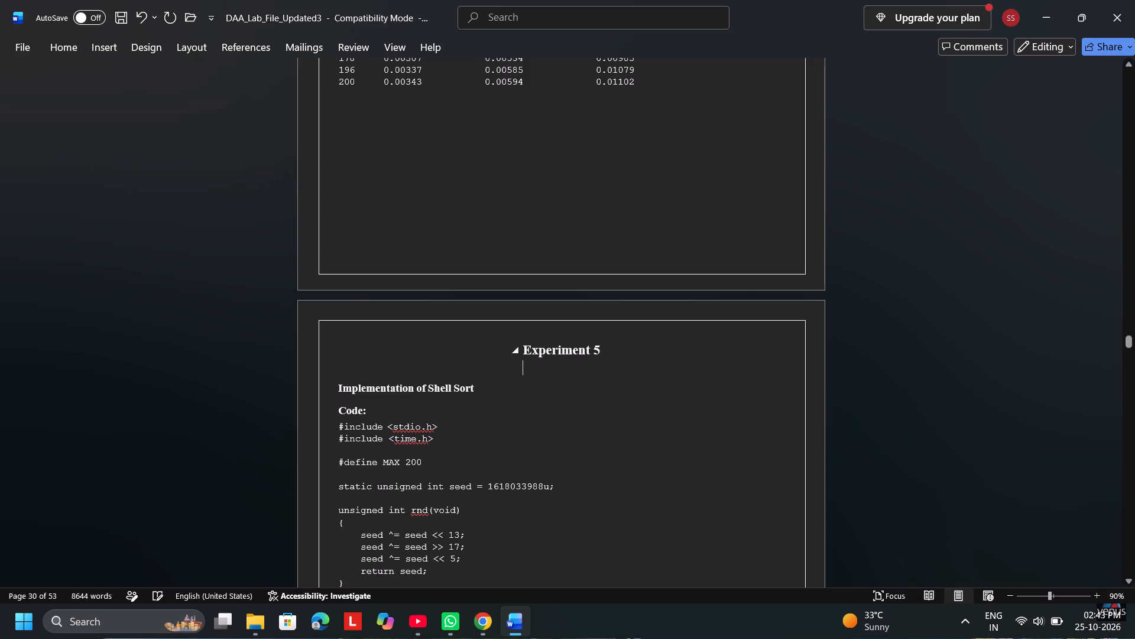
Insert a blank line between the Experiment 4 heading and the "(a) Implementation and Analysis of Heap Sort" subheading.
scroll(669, 264, up, 8)
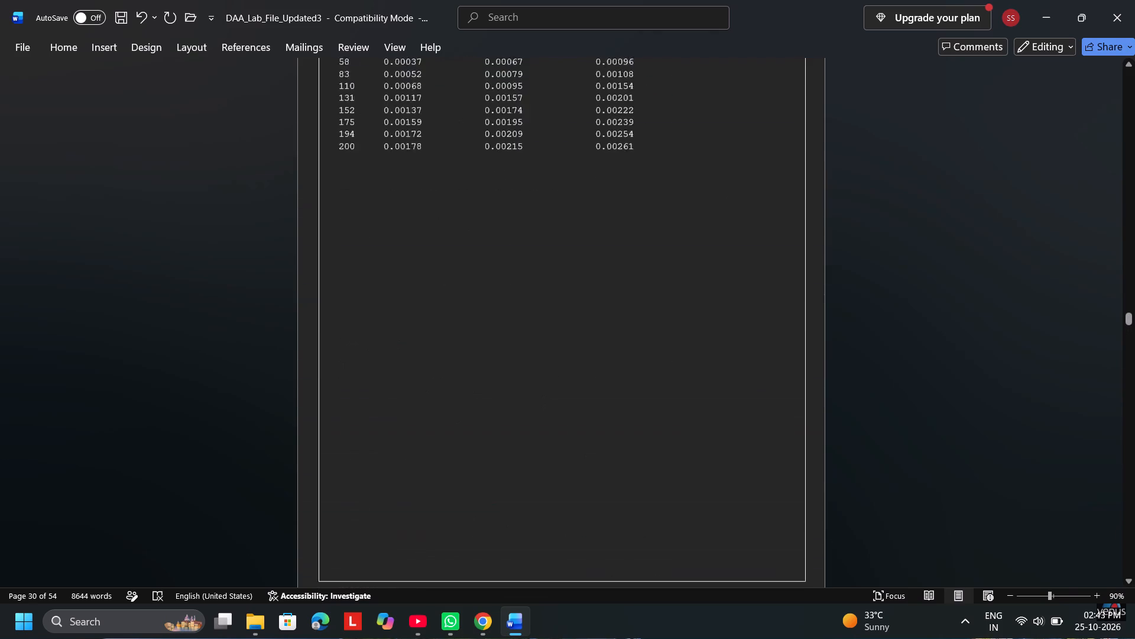
scroll(669, 264, up, 8)
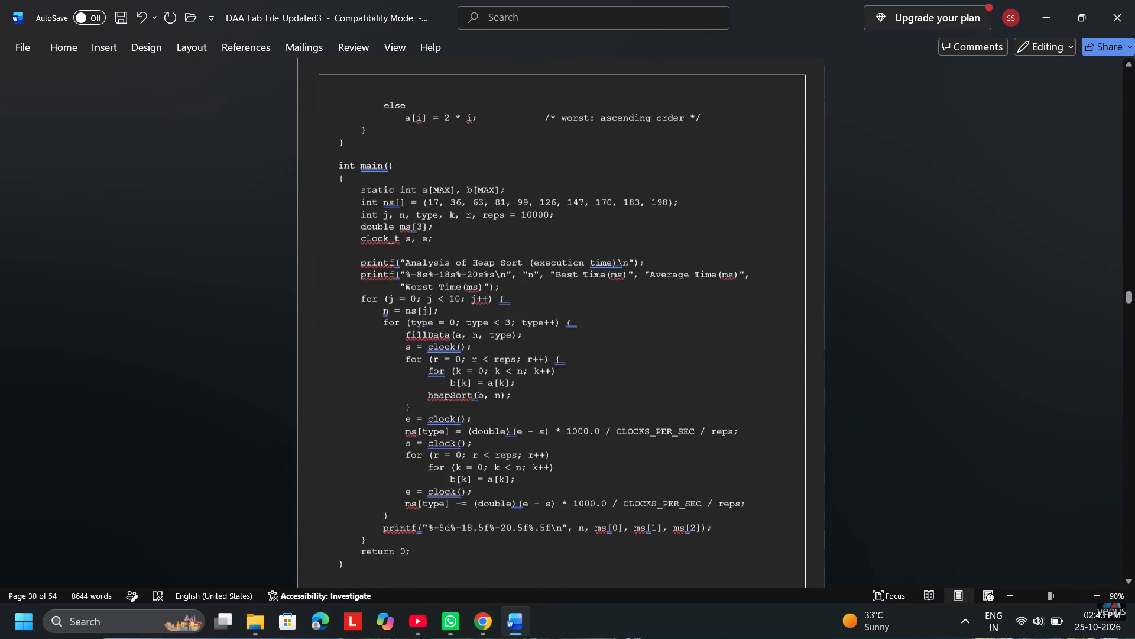
scroll(669, 264, up, 6)
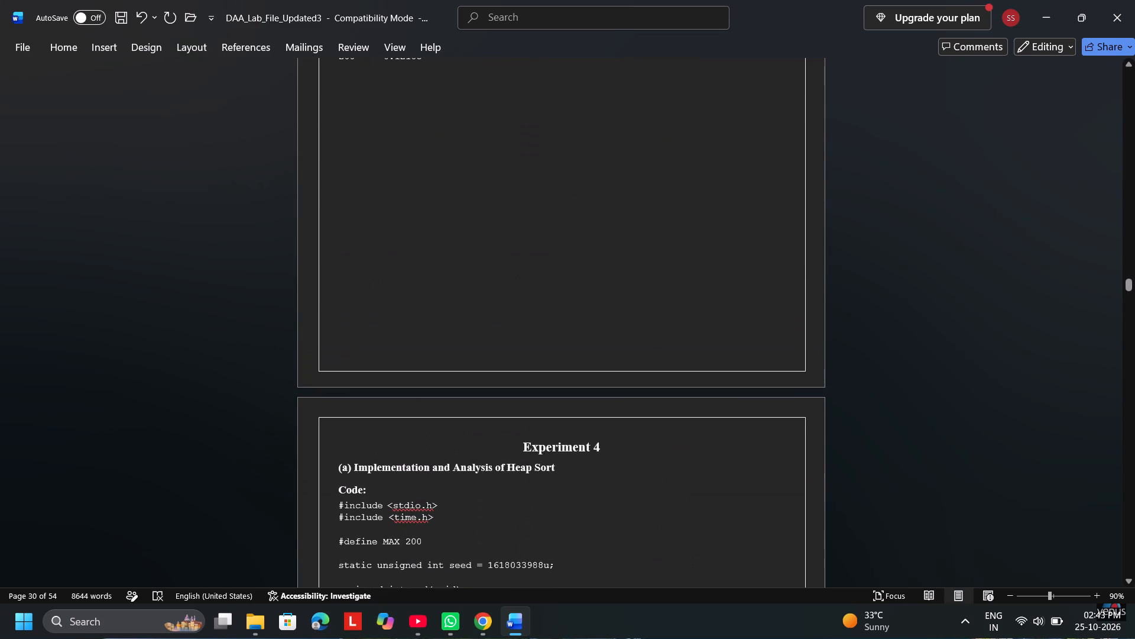
click(617, 445)
key(Return)
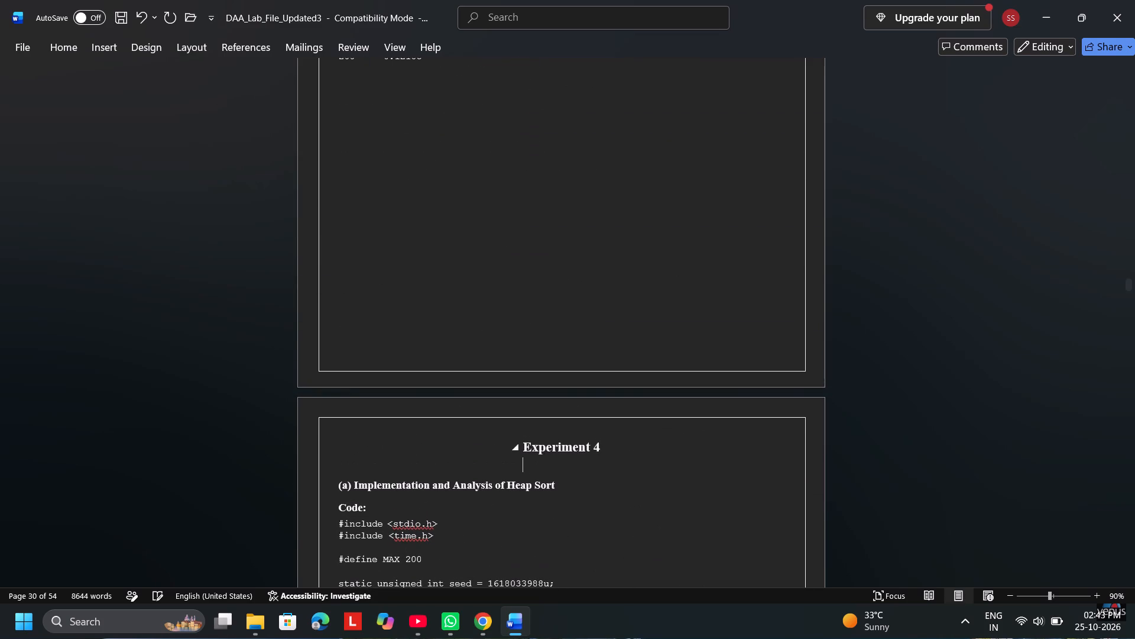
Insert a blank line between the Experiment 3 heading and the "(a) Implementation and Analysis of Merge Sort" subheading.
scroll(617, 445, up, 8)
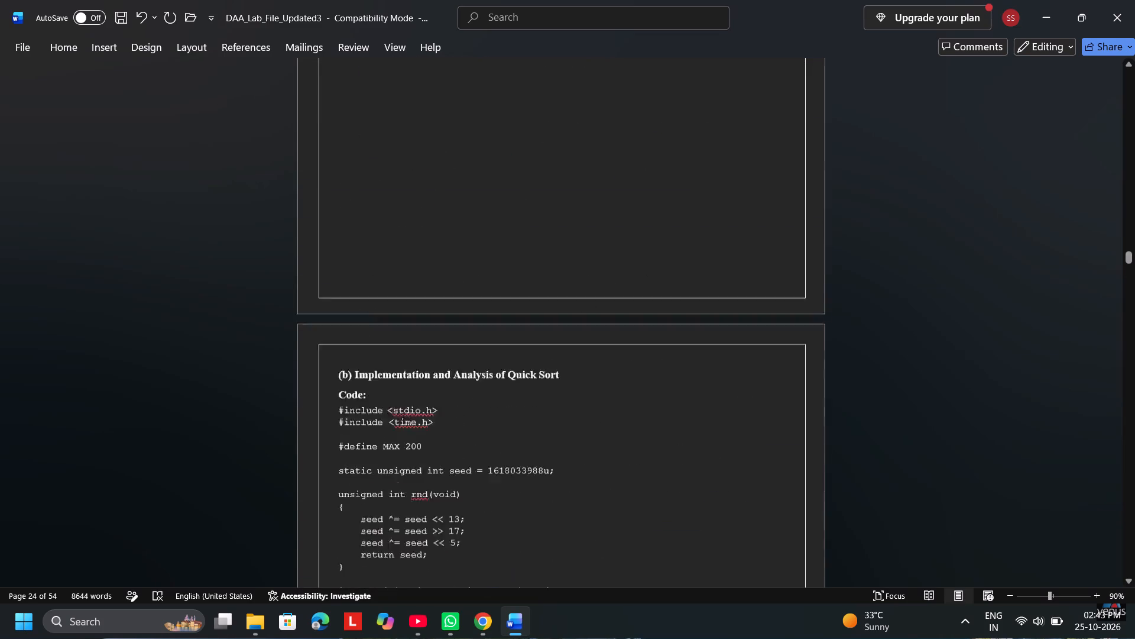
scroll(617, 445, up, 8)
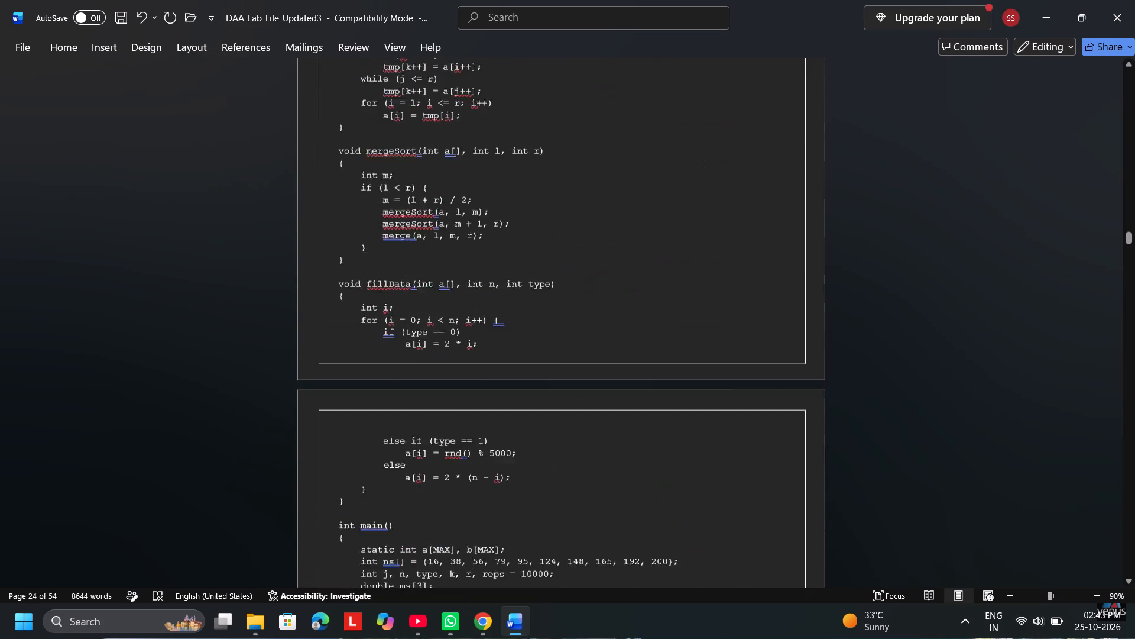
scroll(617, 445, up, 3)
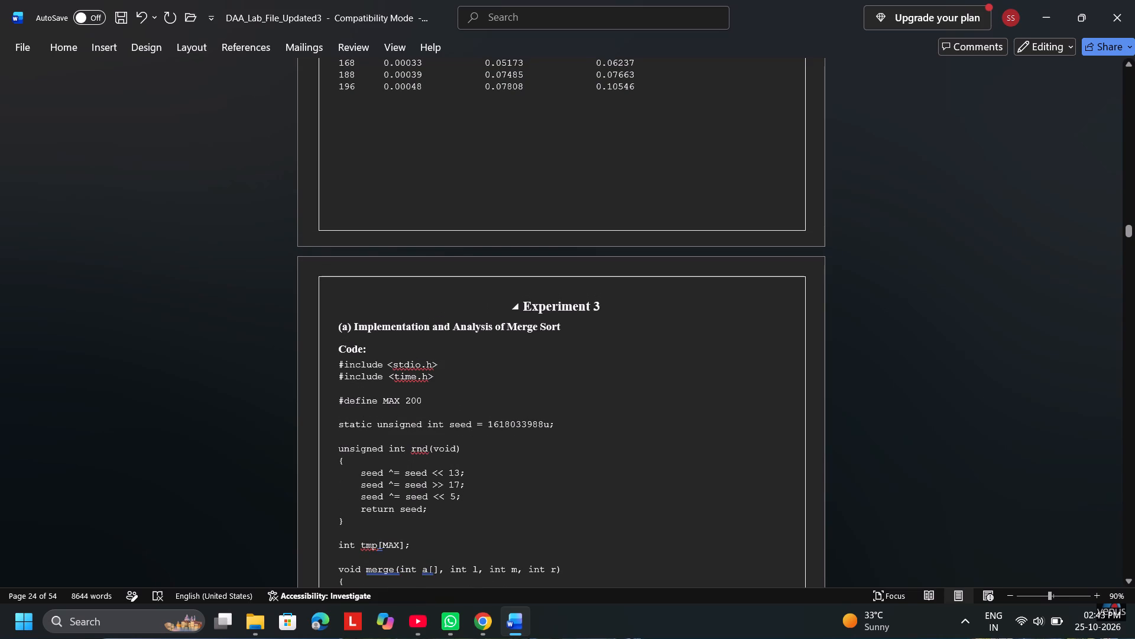
click(629, 306)
key(Return)
Insert a blank line between the Experiment 2 heading and the "(a) Implementation and Analysis of Insertion Sort" subheading.
scroll(629, 306, up, 4)
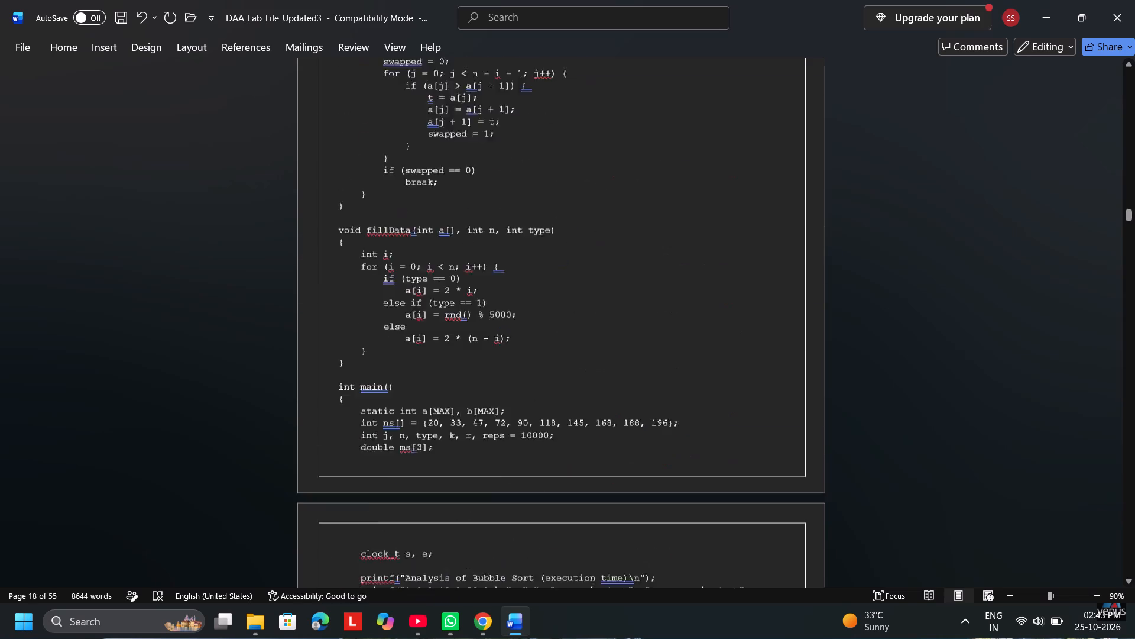
scroll(629, 306, up, 10)
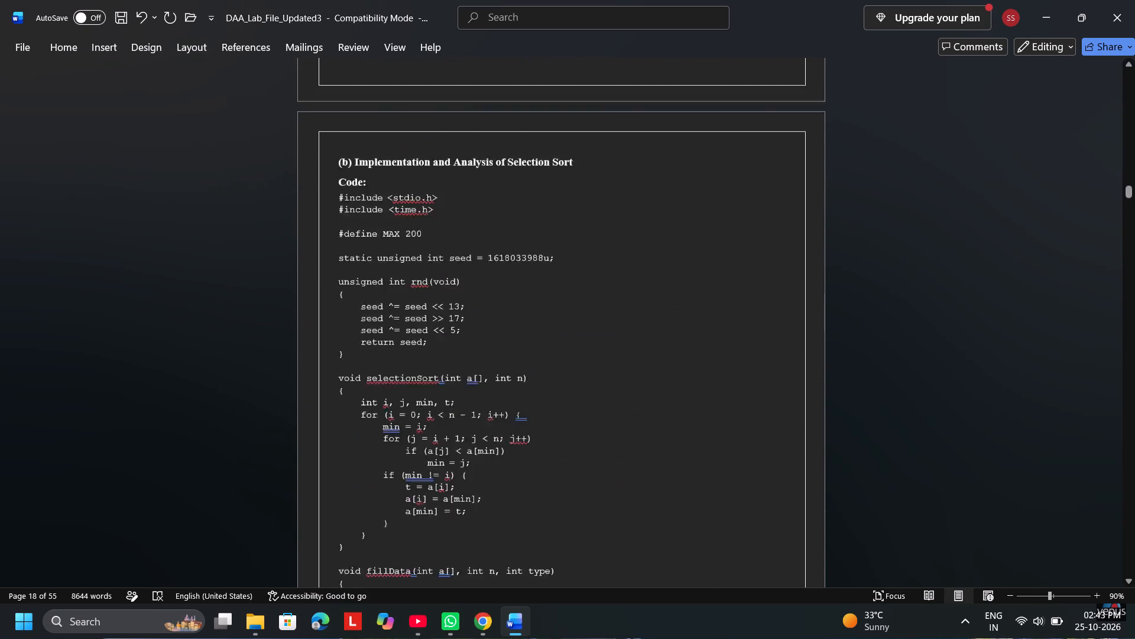
scroll(629, 306, up, 7)
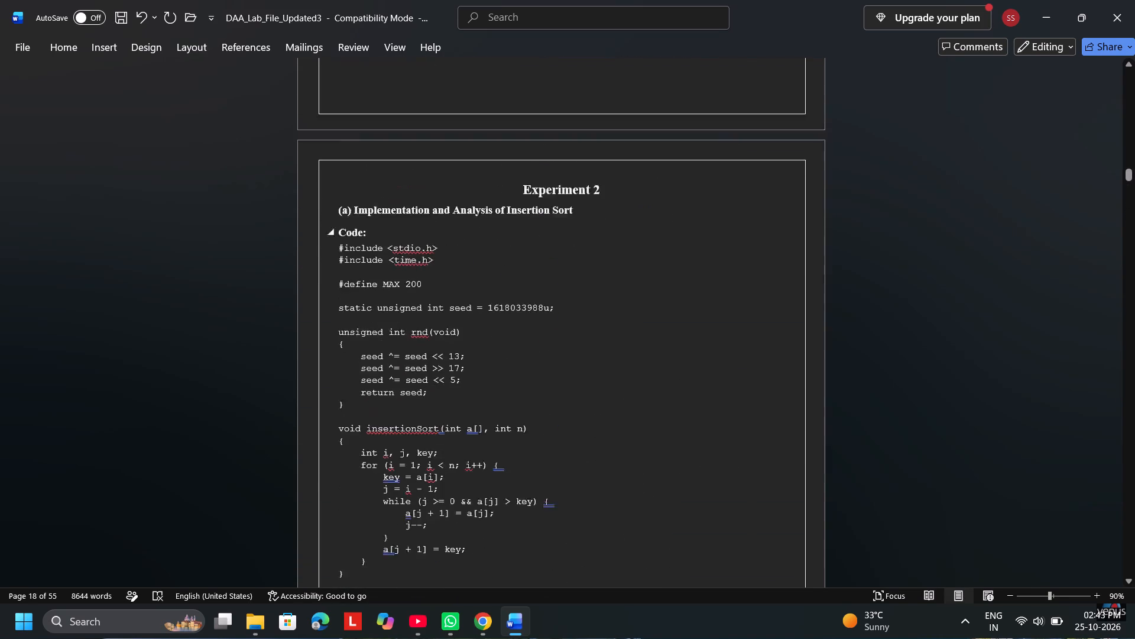
scroll(629, 306, up, 1)
click(614, 369)
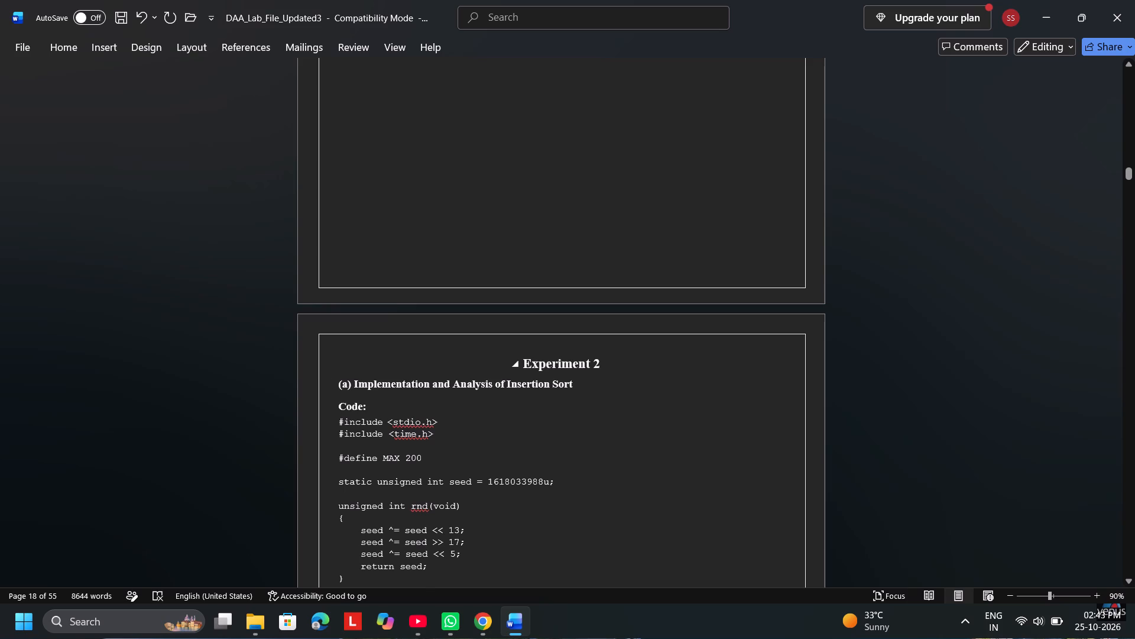
key(Return)
Review the pages before Experiment 2, from Experiment 1 through the index, list of experiments and outcomes pages back to the cover.
scroll(614, 369, up, 4)
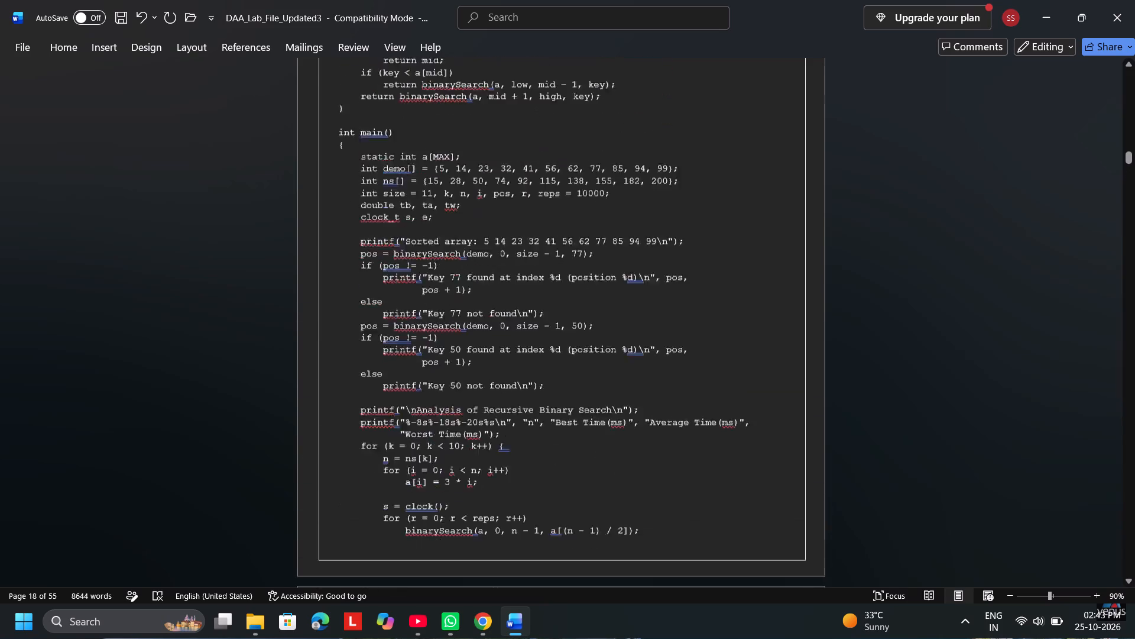
scroll(614, 369, up, 5)
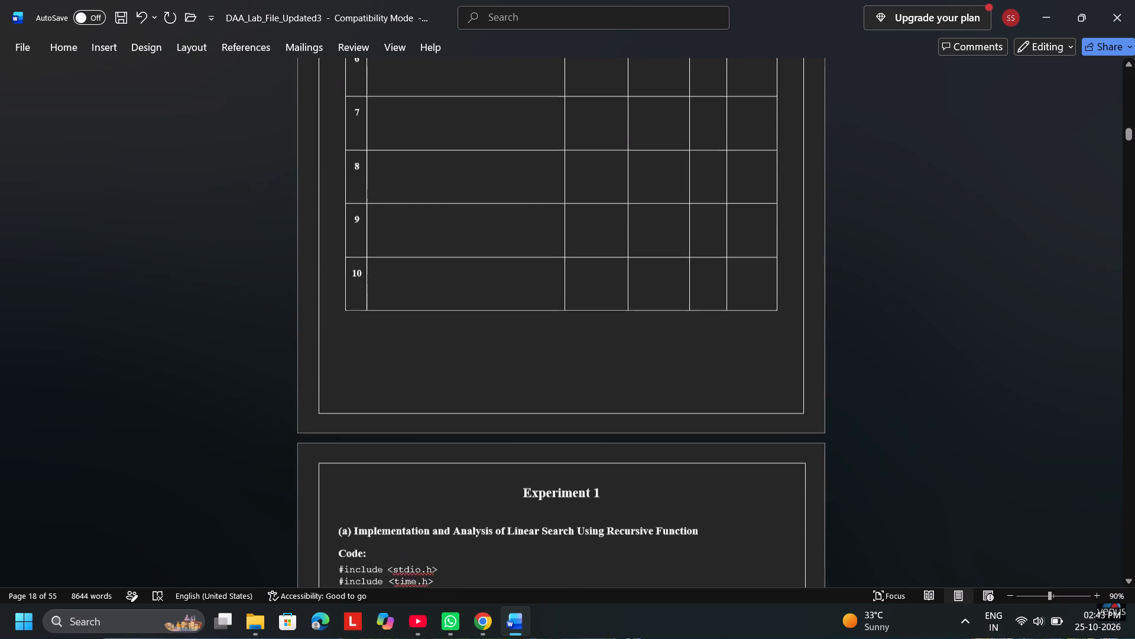
scroll(614, 369, up, 2)
scroll(432, 307, up, 2)
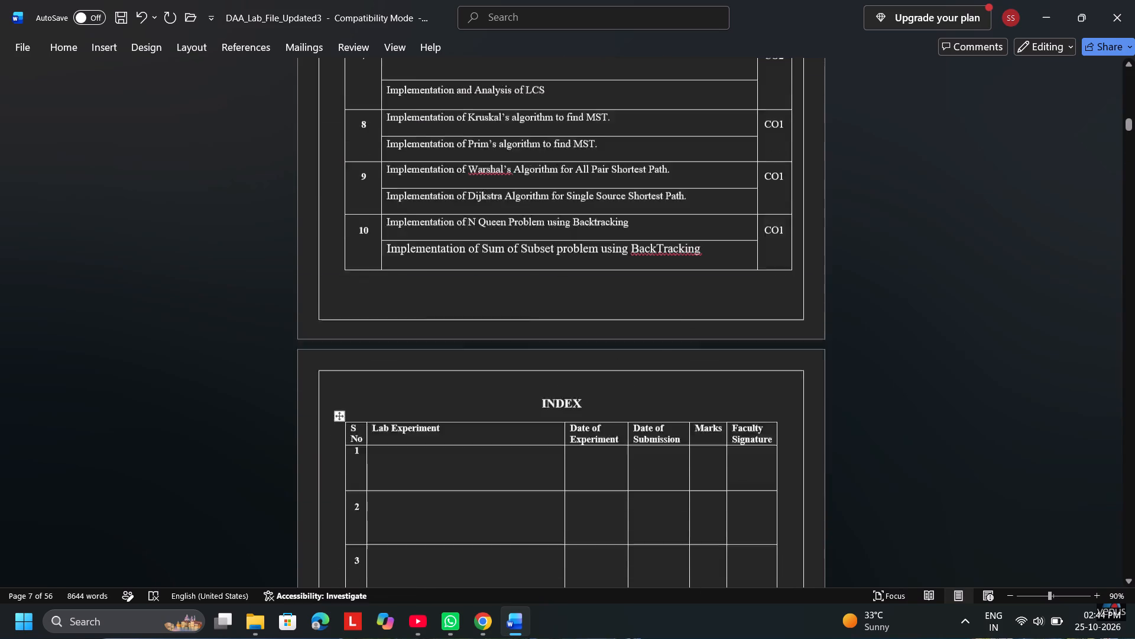
scroll(432, 307, up, 2)
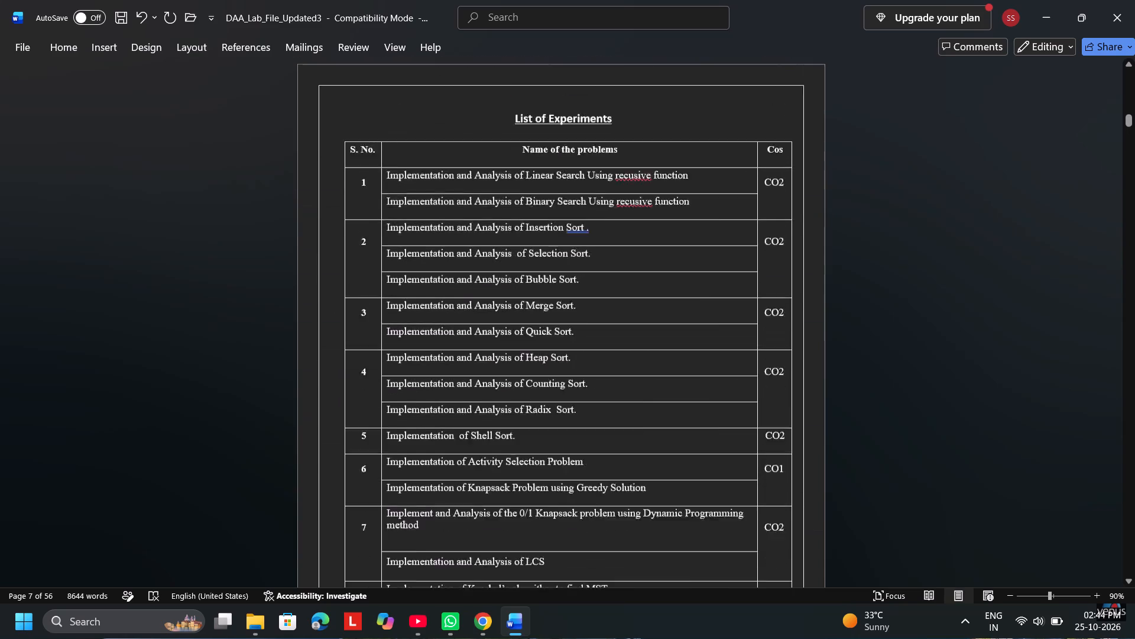
scroll(432, 307, up, 3)
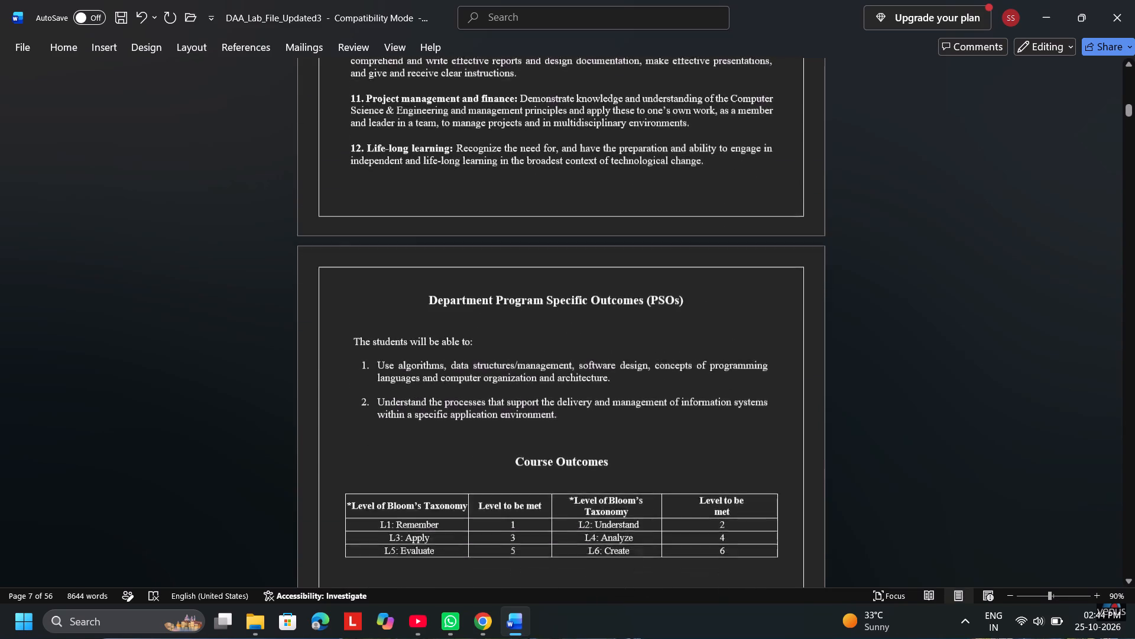
scroll(432, 307, up, 4)
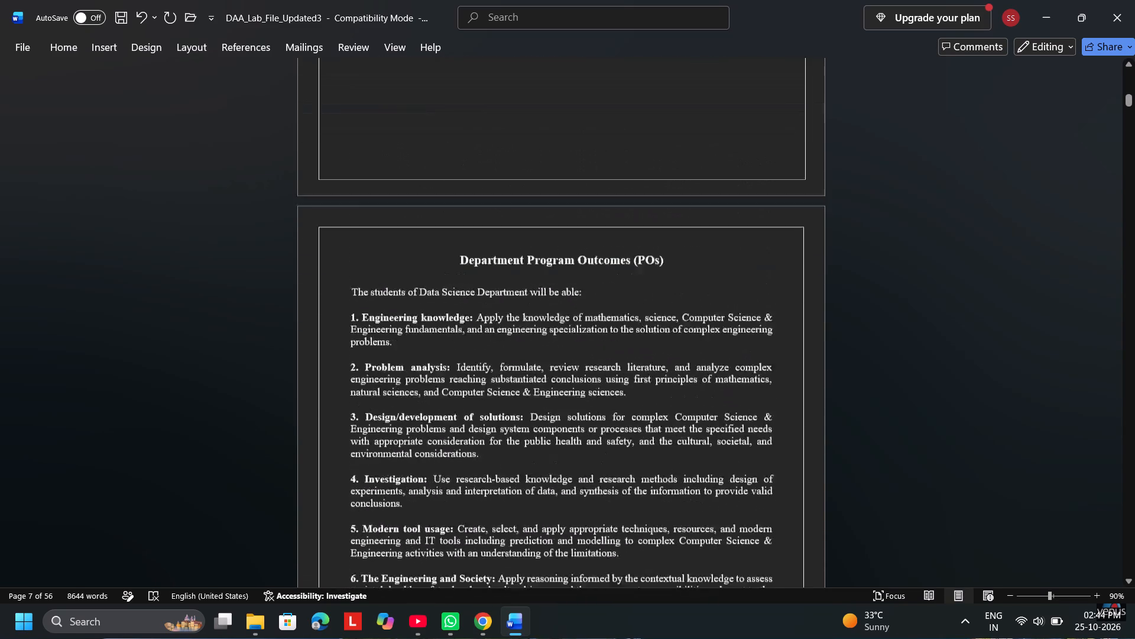
scroll(432, 307, up, 7)
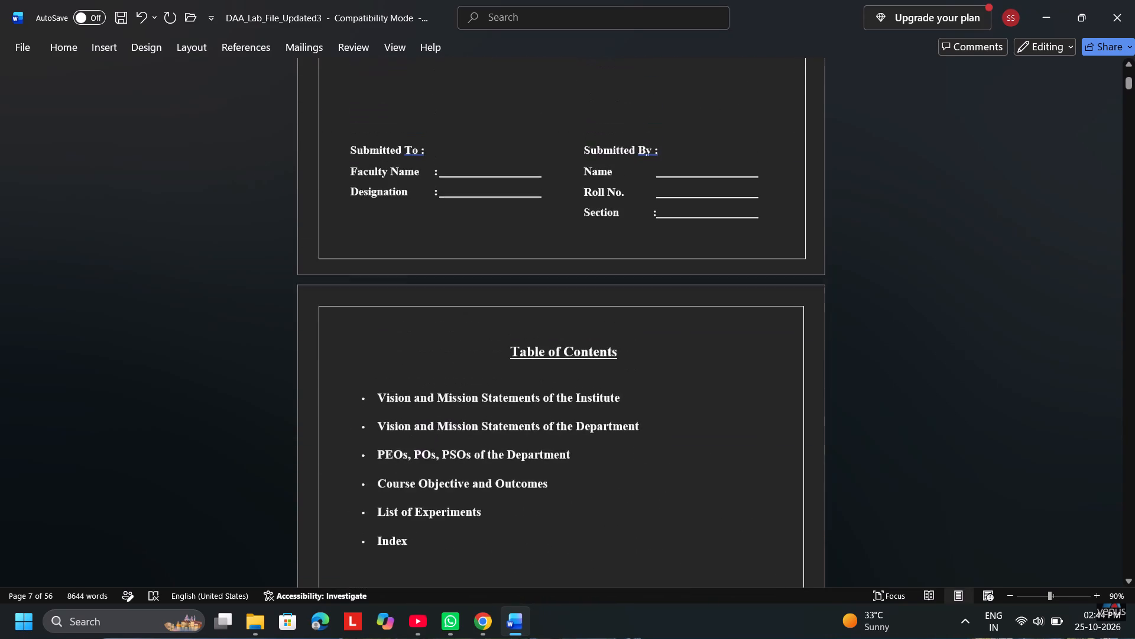
scroll(432, 307, up, 2)
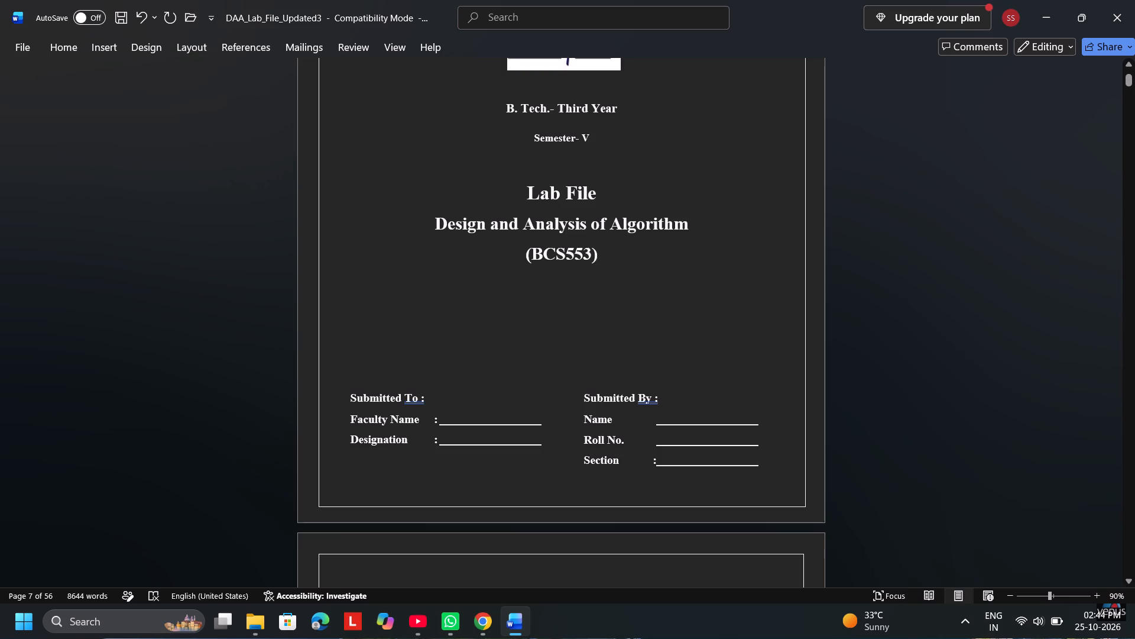
scroll(432, 307, up, 1)
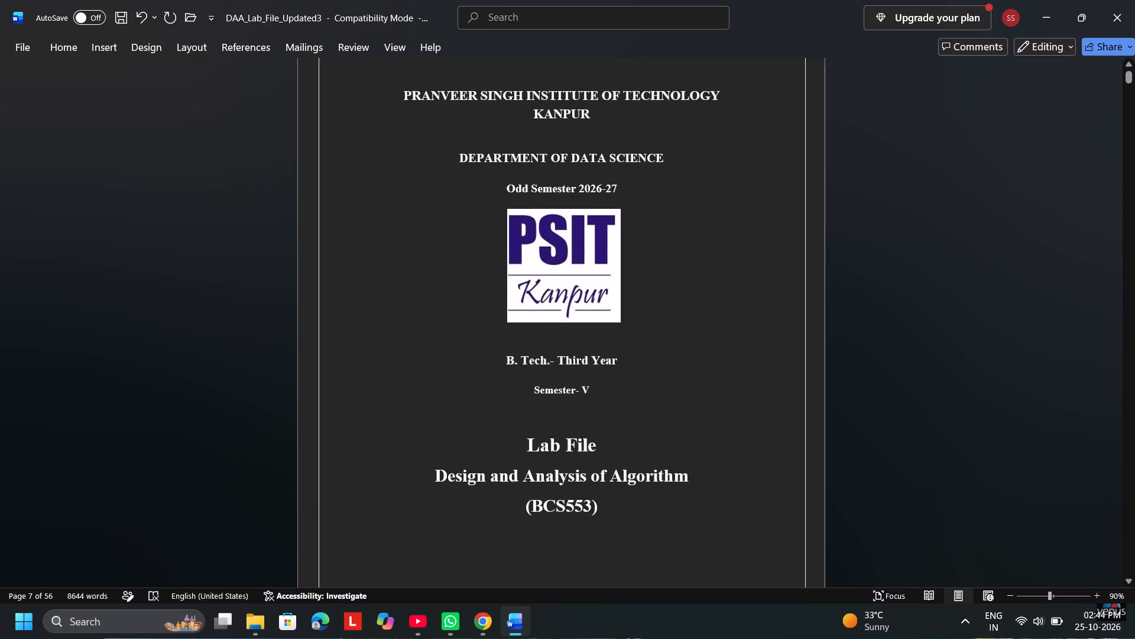
Remove one blank line above the "Submitted To" and "Submitted By" block on the cover page.
scroll(432, 307, down, 1)
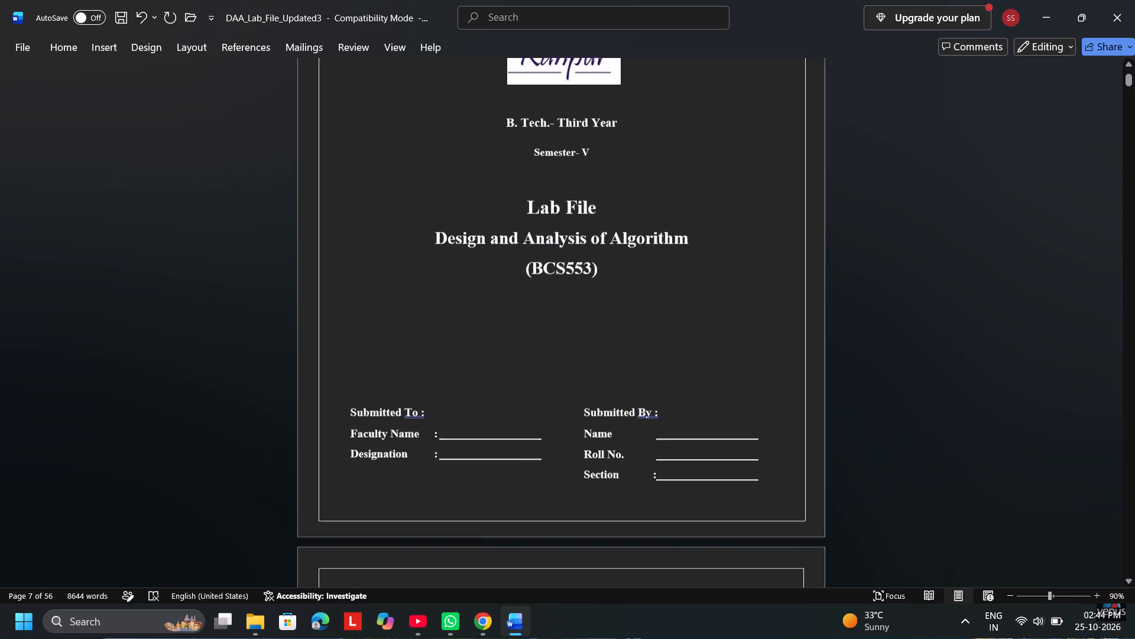
scroll(432, 307, down, 2)
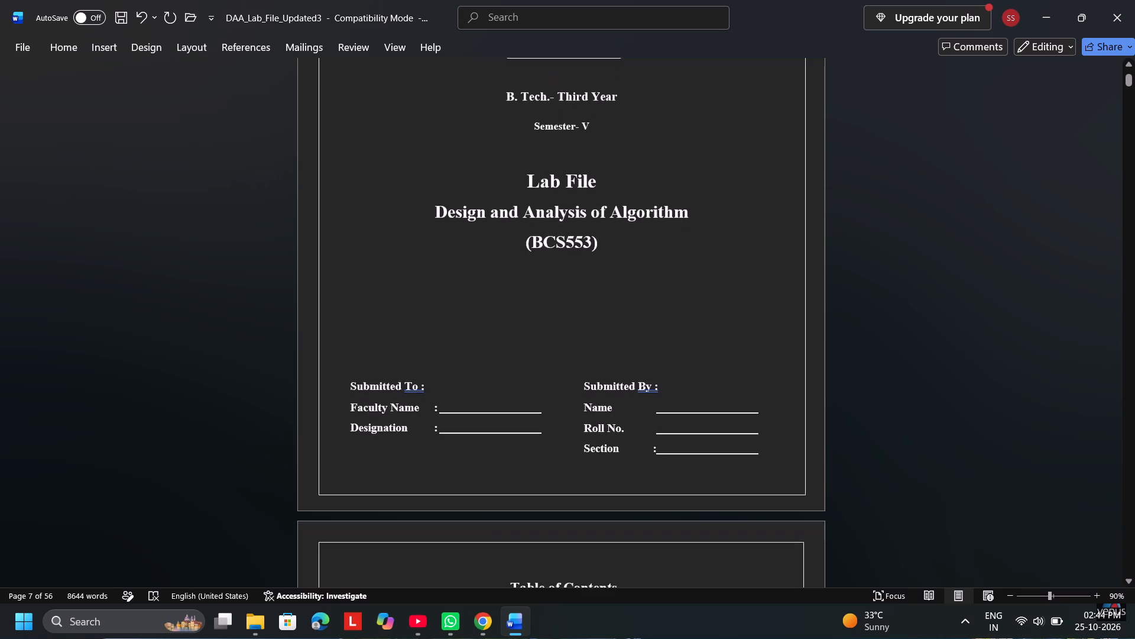
scroll(432, 307, down, 1)
click(383, 295)
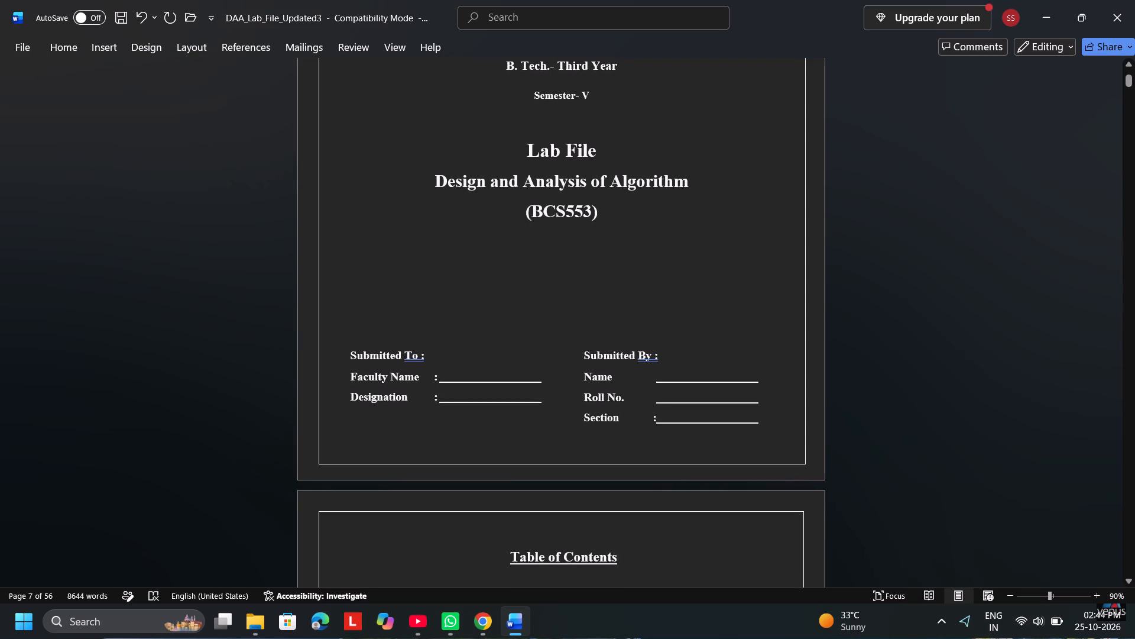
key(BackSpace)
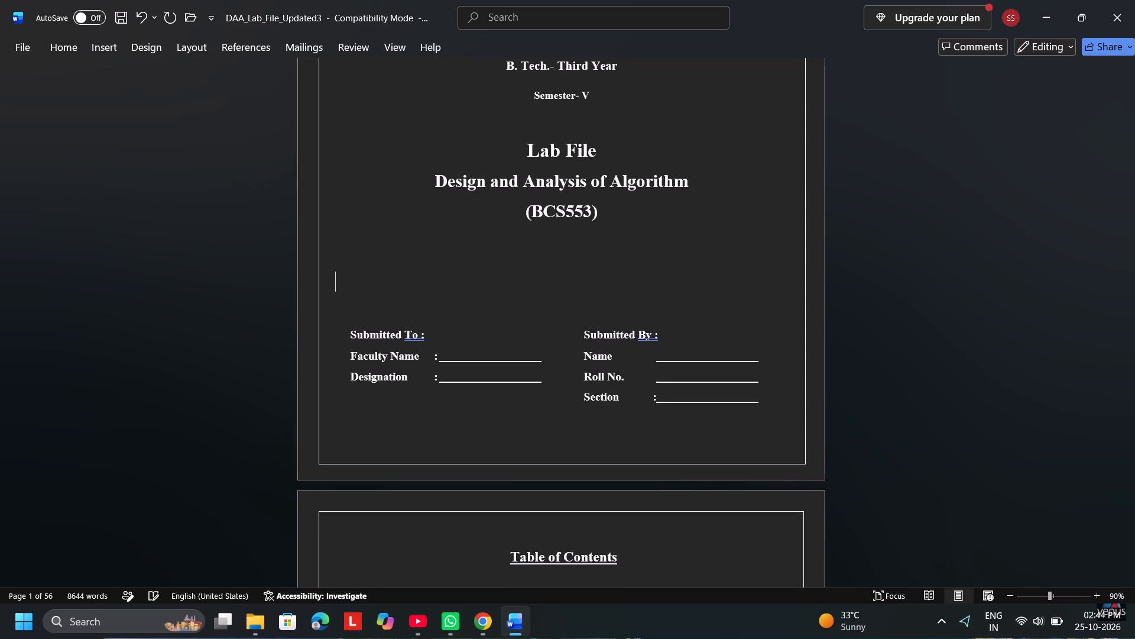
key(BackSpace)
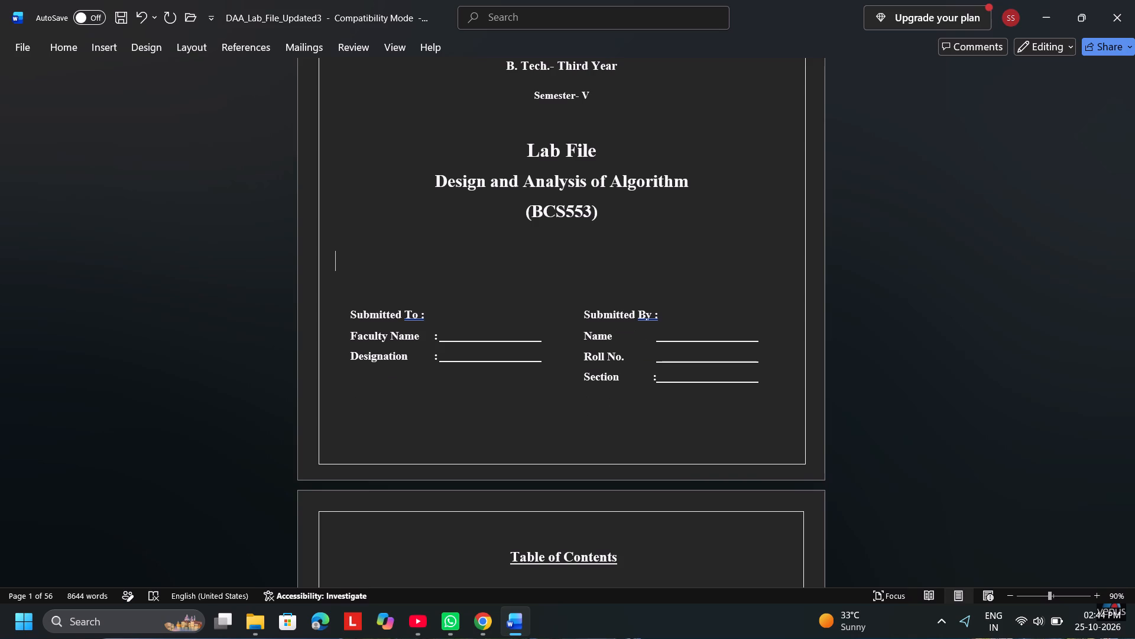
key(Return)
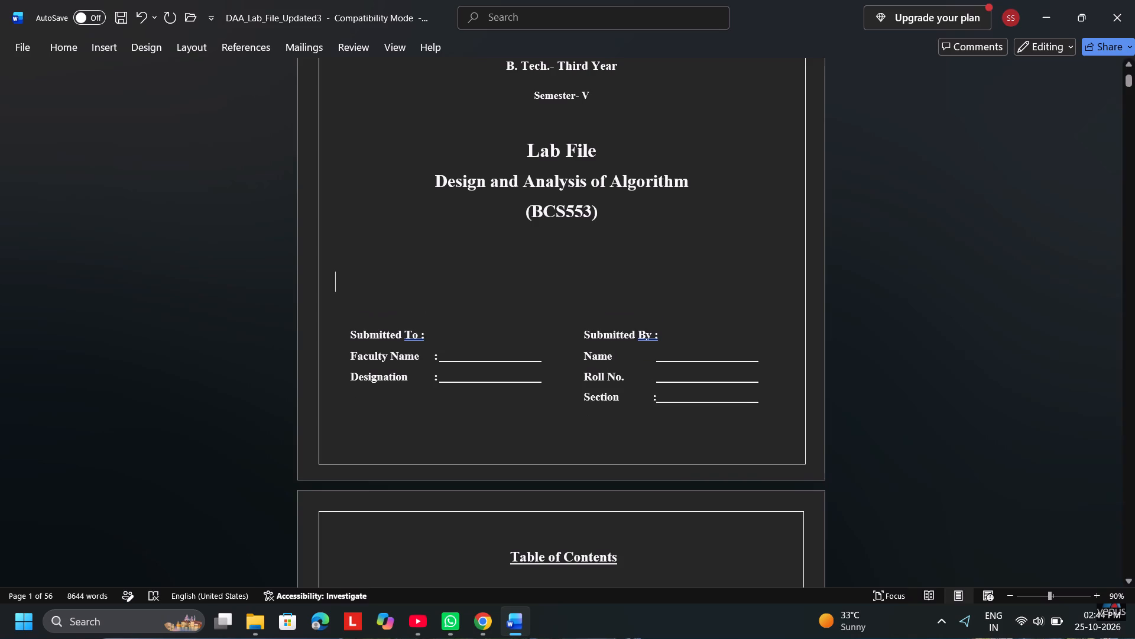
Print the whole document with Microsoft Print to PDF, saving it in Downloads as "Final DAA File".
click(25, 44)
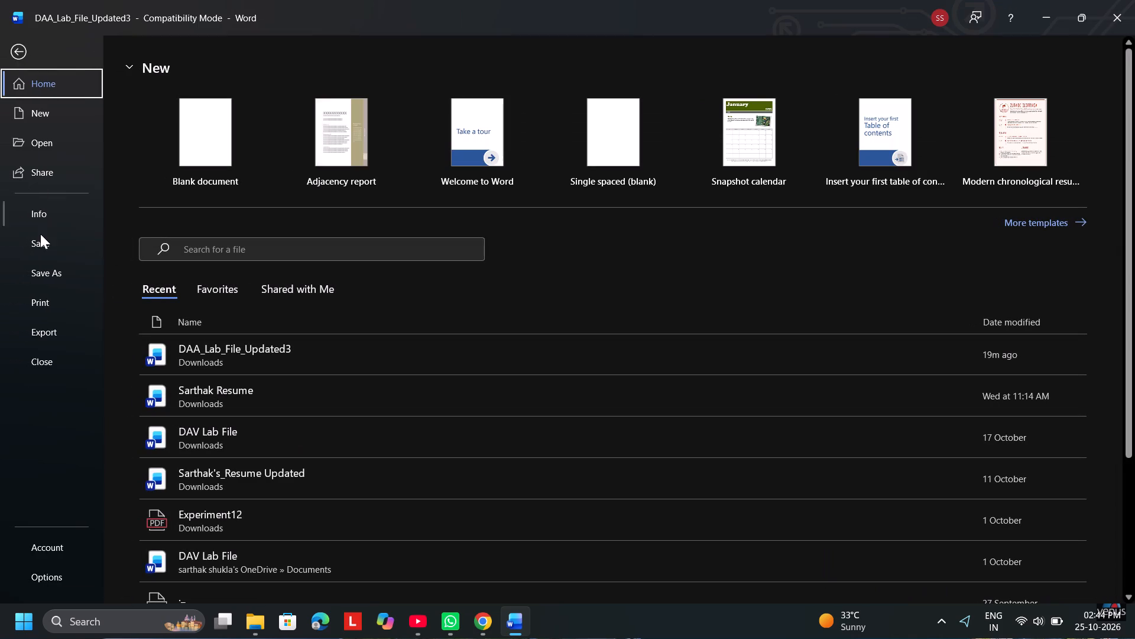
click(45, 299)
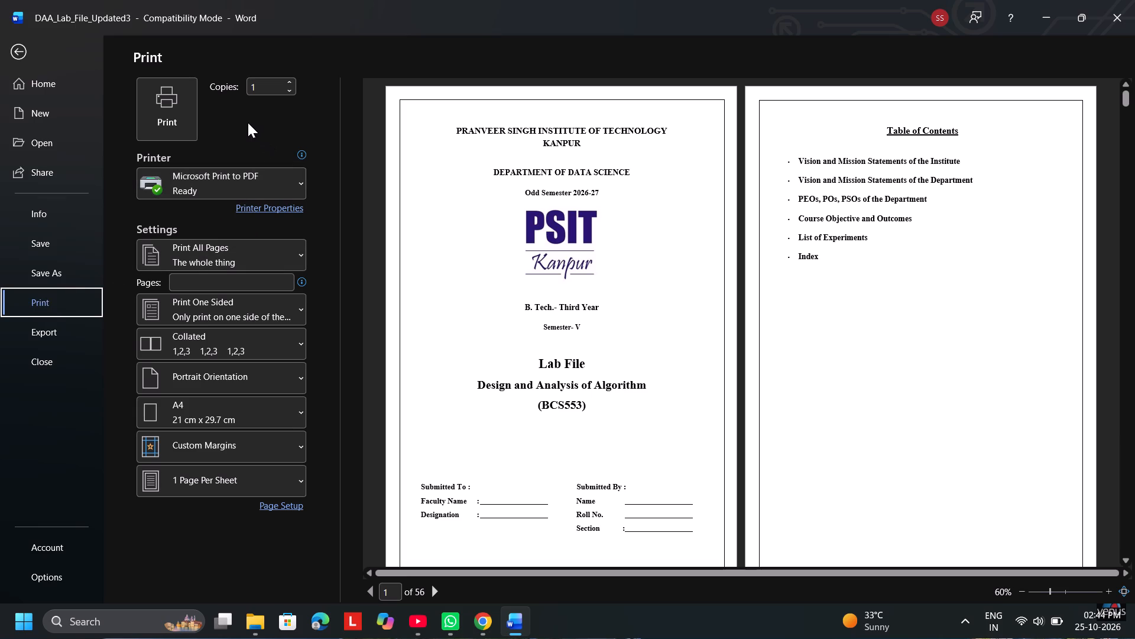
click(161, 108)
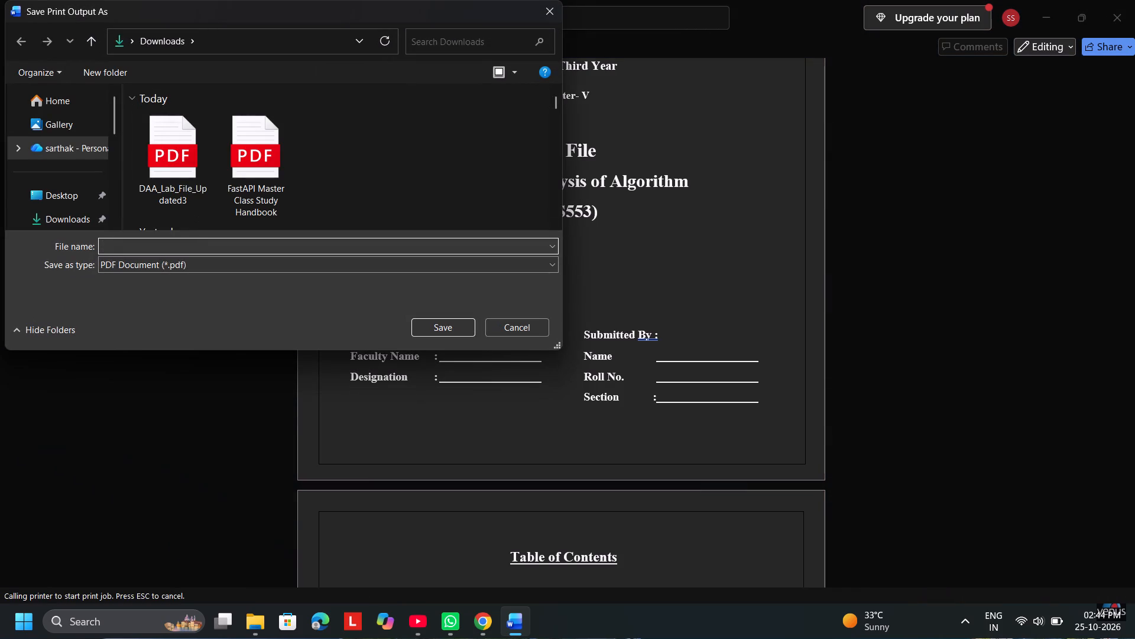
text(Final)
key(space)
text(DAA File)
key(Return)
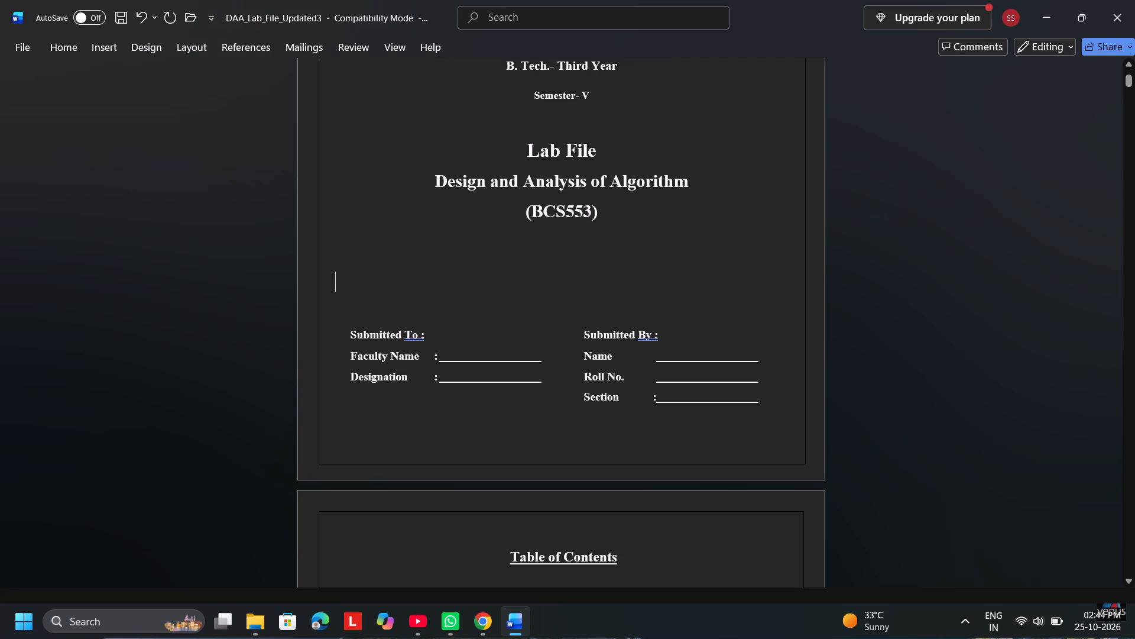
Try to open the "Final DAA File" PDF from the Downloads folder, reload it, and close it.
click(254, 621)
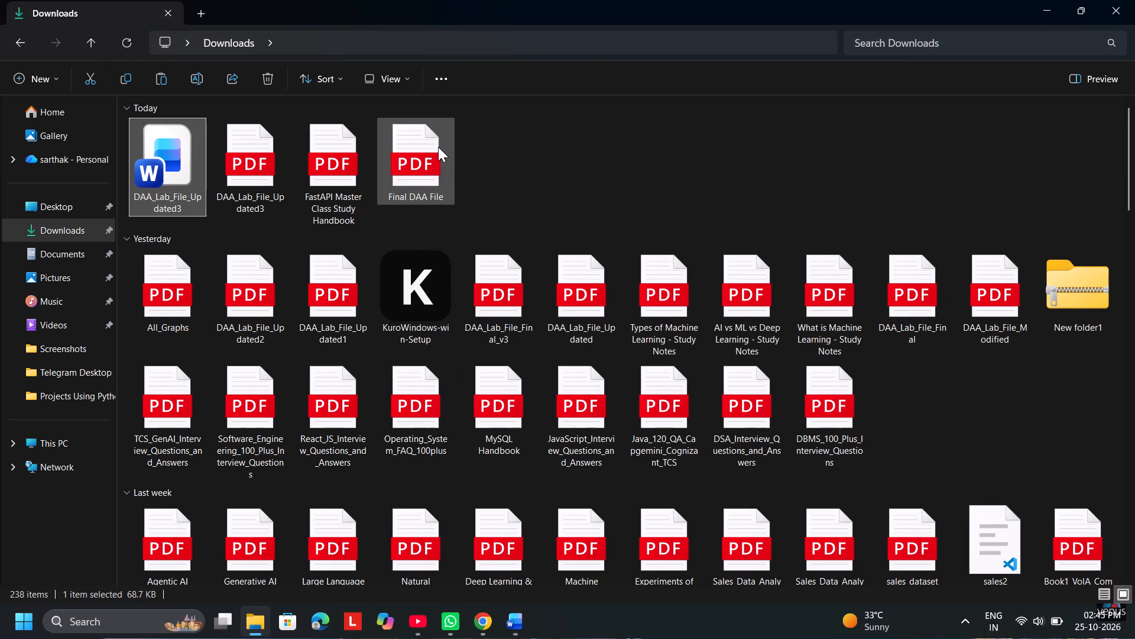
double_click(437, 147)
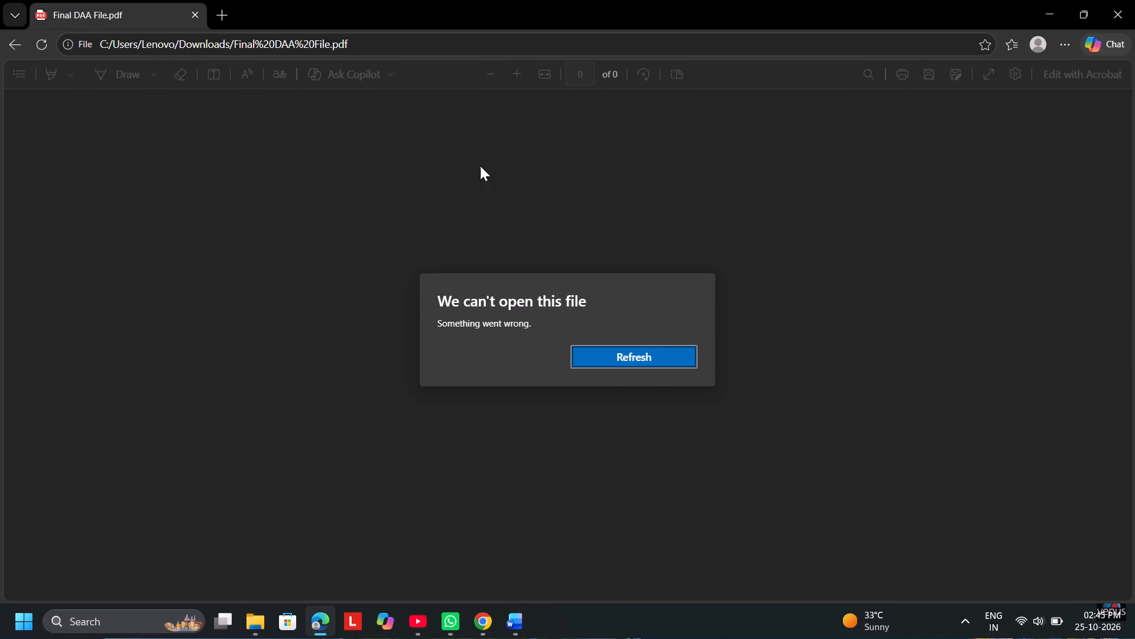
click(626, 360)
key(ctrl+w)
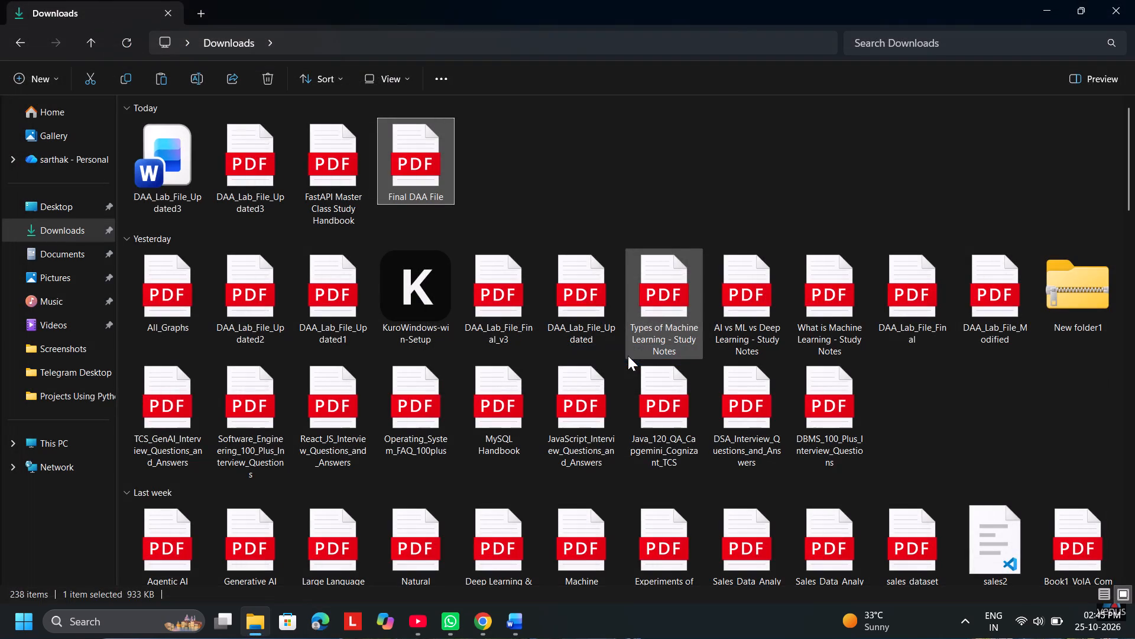
Return to Word and close DAA_Lab_File_Updated3, saving its changes in Downloads.
key(alt+Tab)
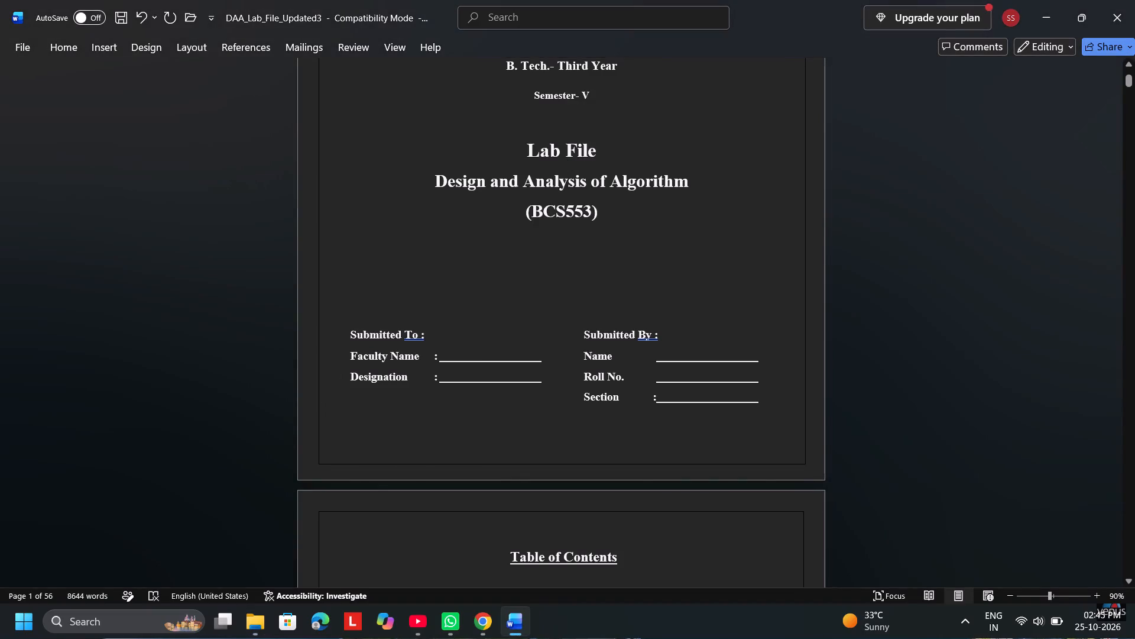
click(93, 12)
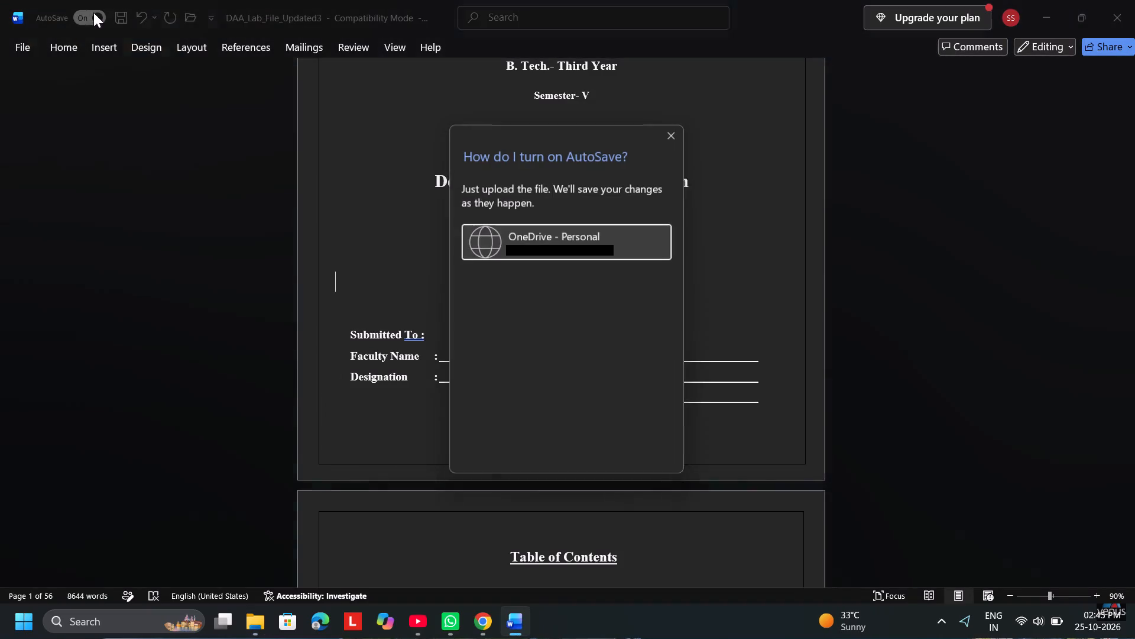
click(675, 132)
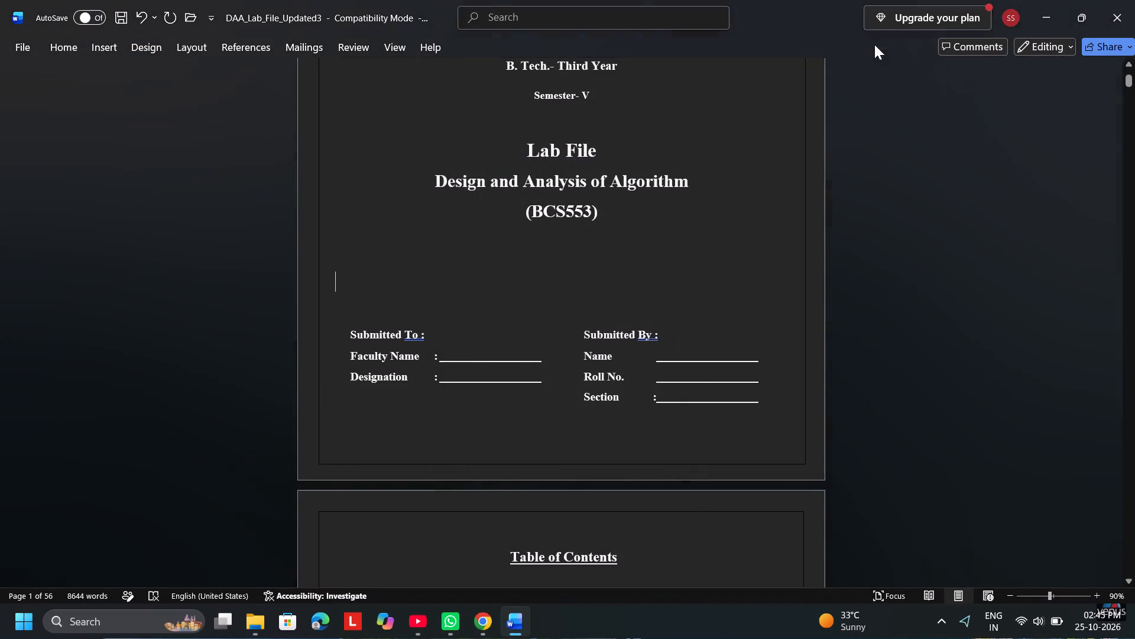
click(1109, 18)
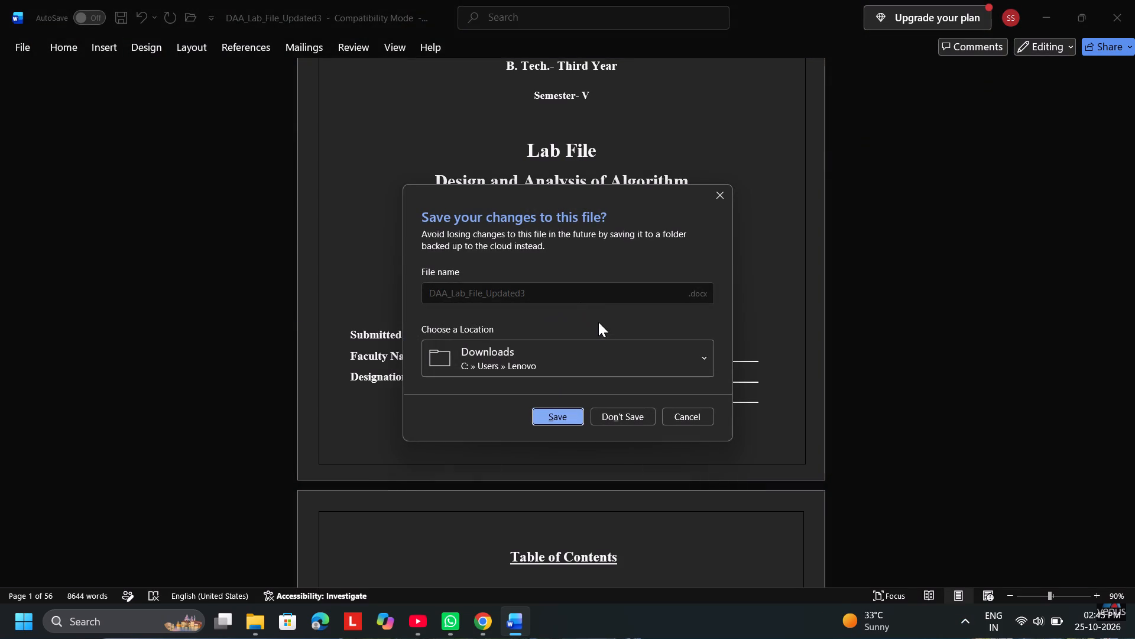
click(656, 286)
click(562, 414)
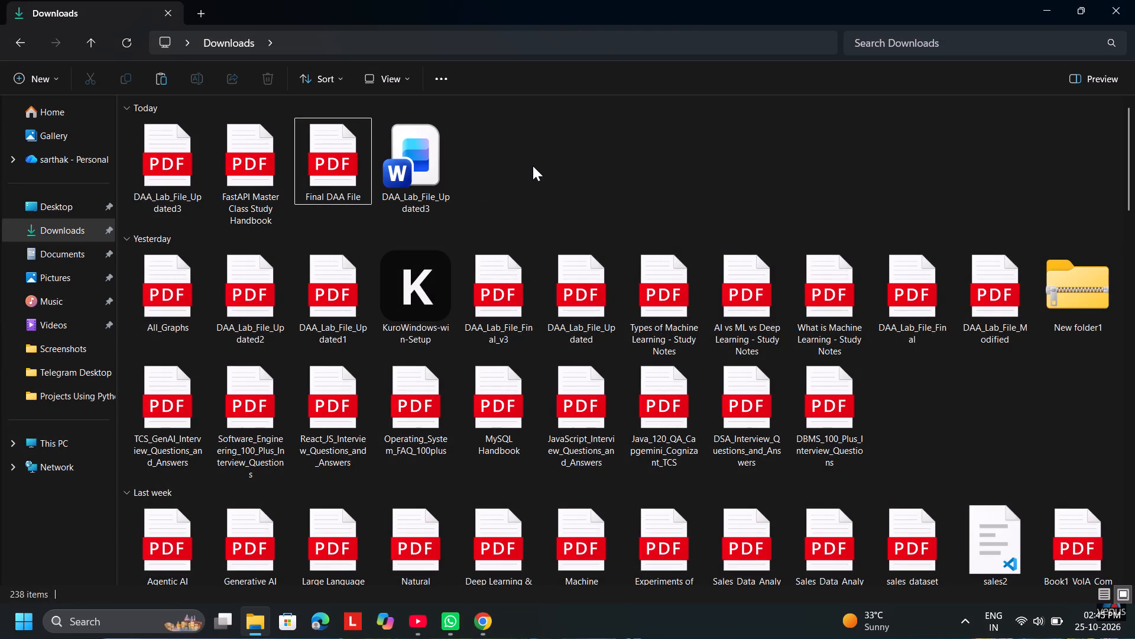
Open the "Final DAA File" PDF from Downloads and check the cover page's layout down to the "Submitted To" and "Submitted By" block.
double_click(315, 161)
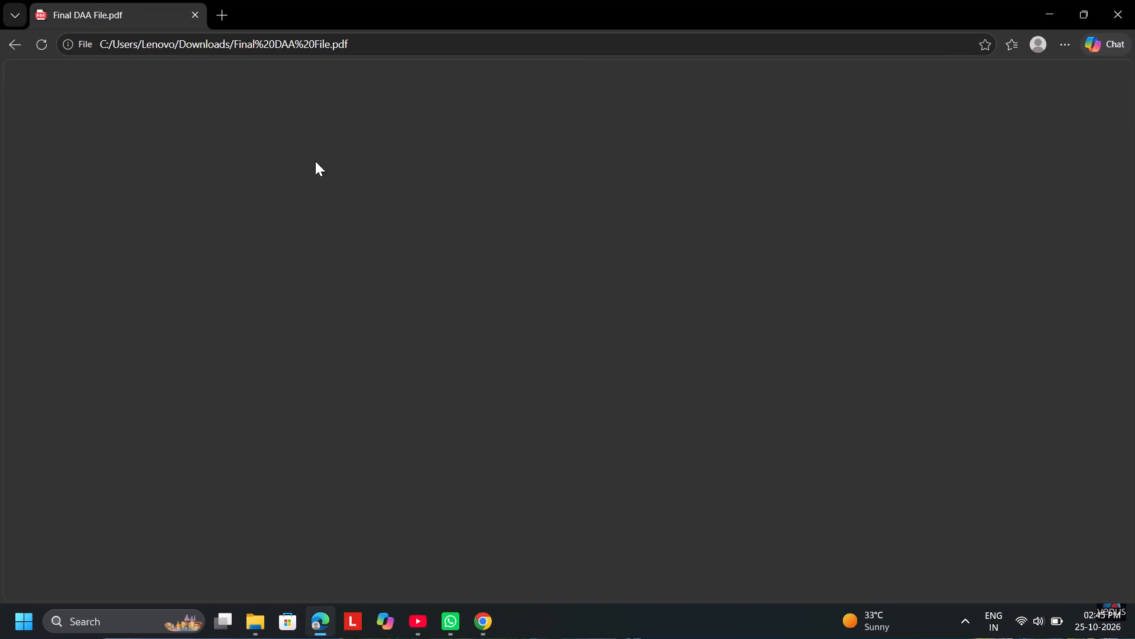
scroll(382, 340, down, 2)
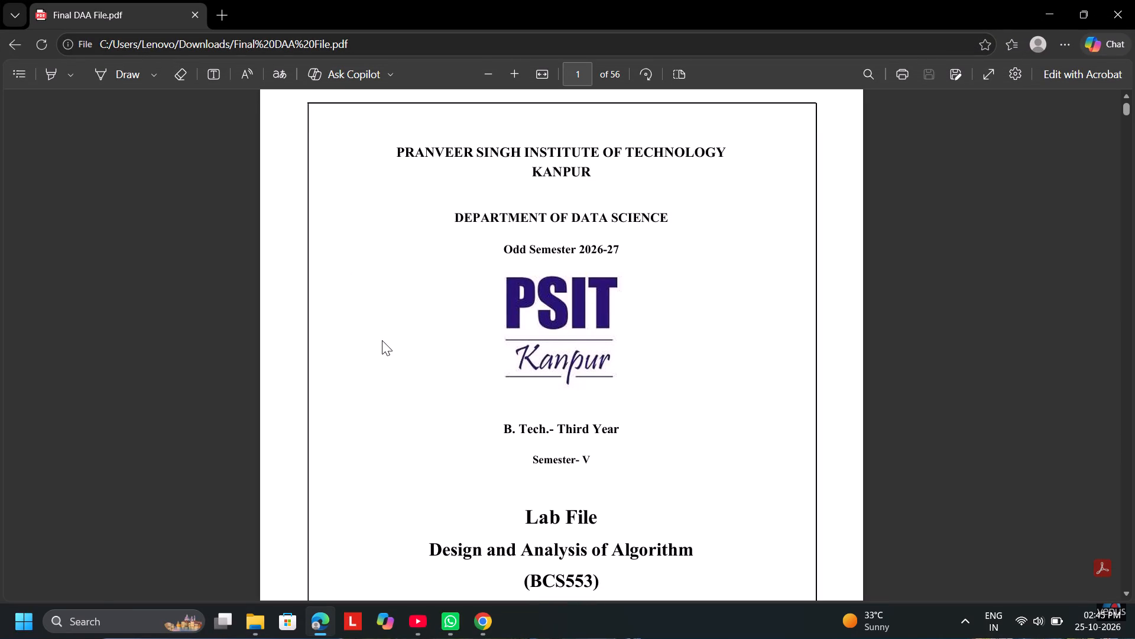
scroll(382, 340, down, 7)
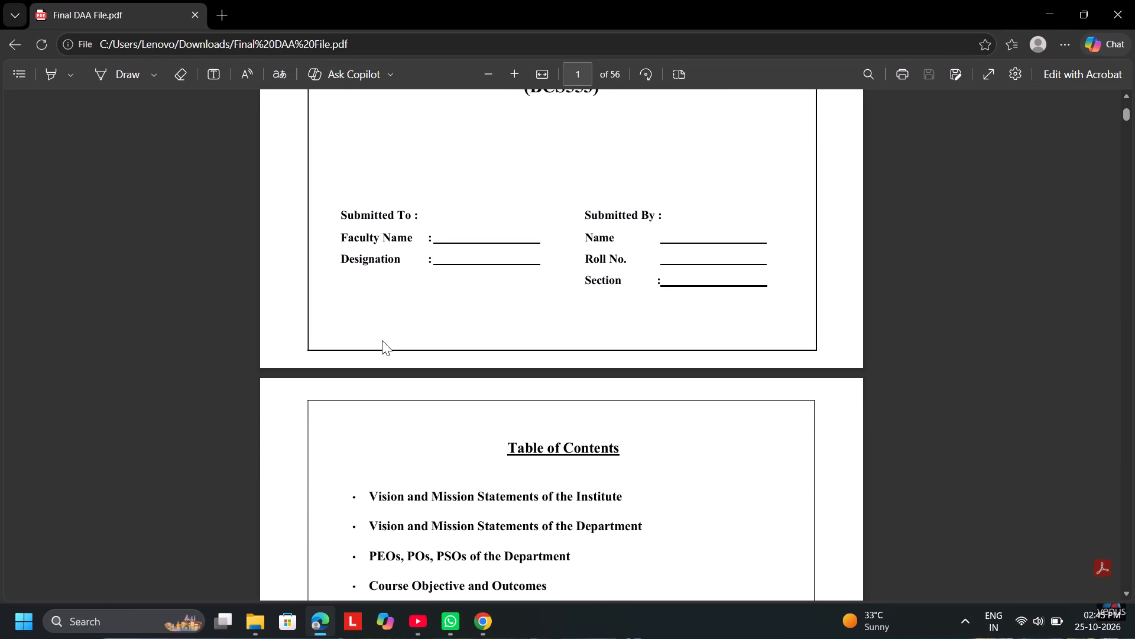
scroll(382, 340, up, 1)
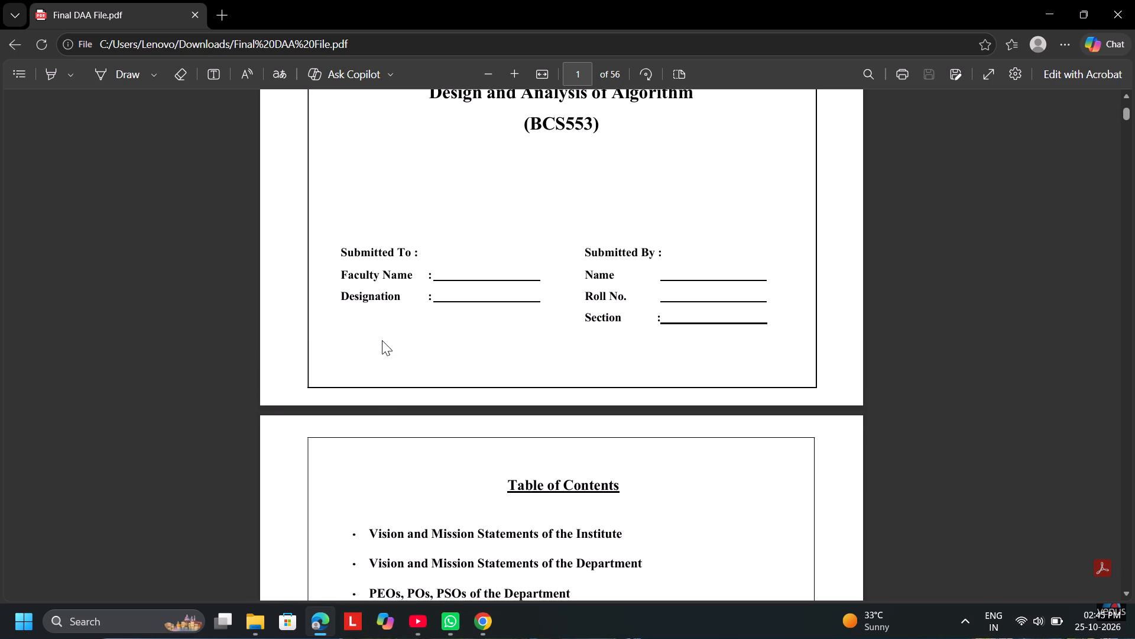
Review the front matter of the PDF, from the Table of Contents through Course Outcomes to the List of Experiments.
scroll(382, 340, down, 6)
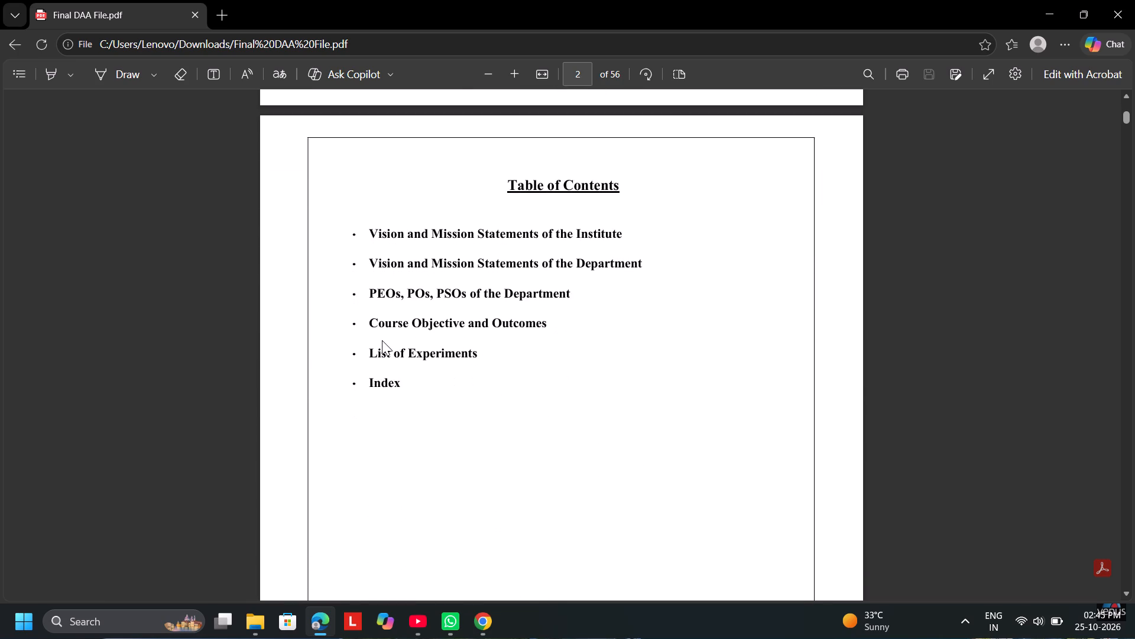
scroll(382, 340, down, 13)
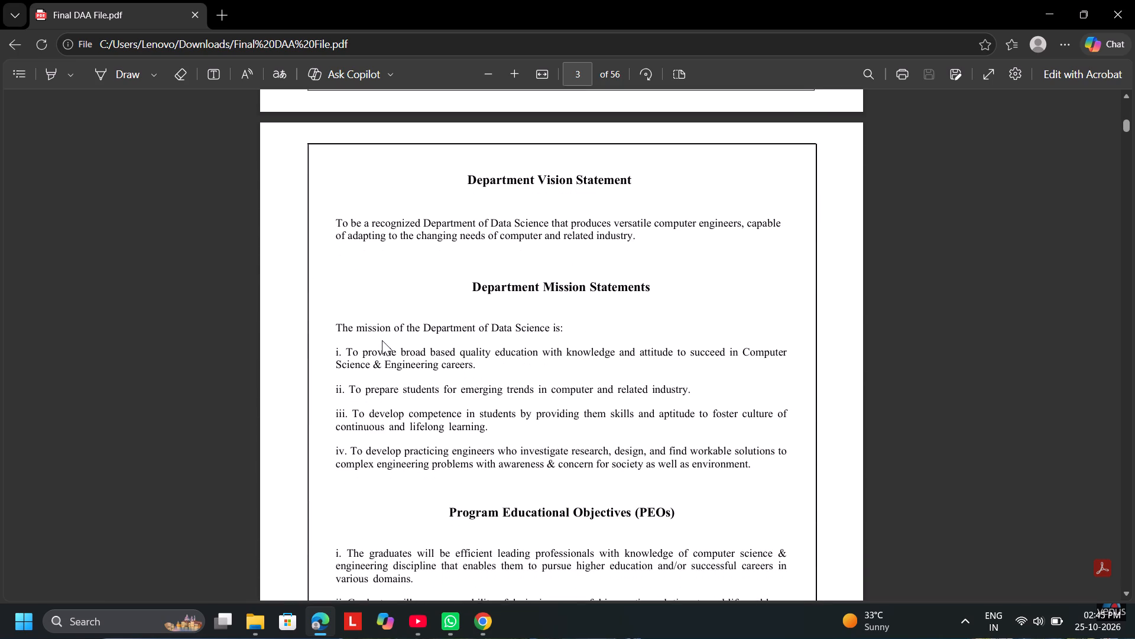
scroll(382, 340, down, 14)
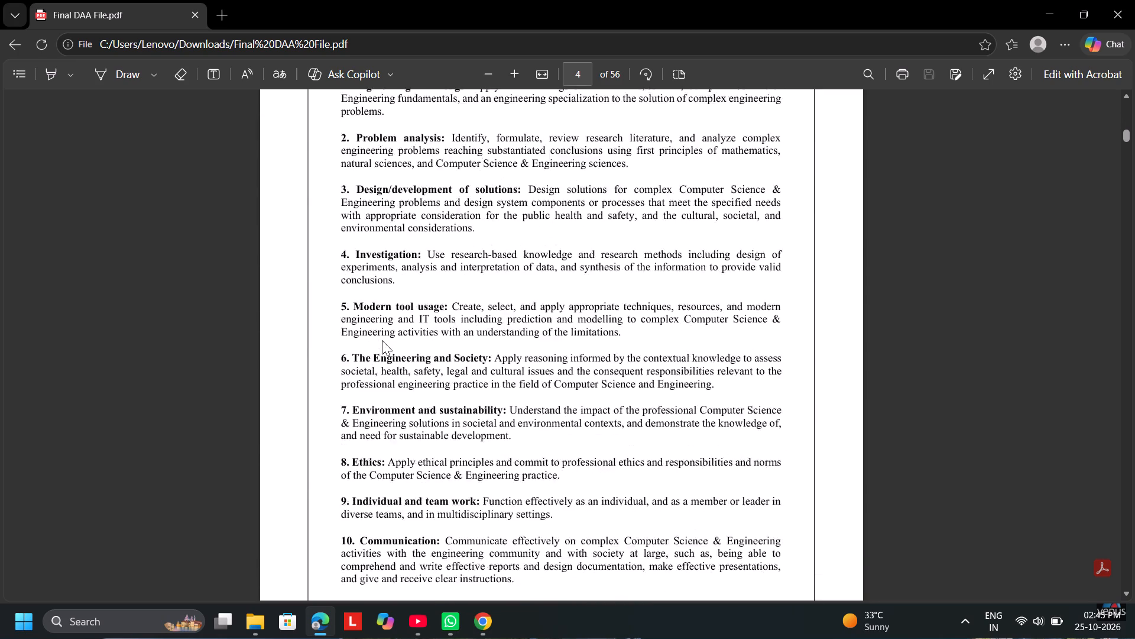
scroll(382, 340, down, 11)
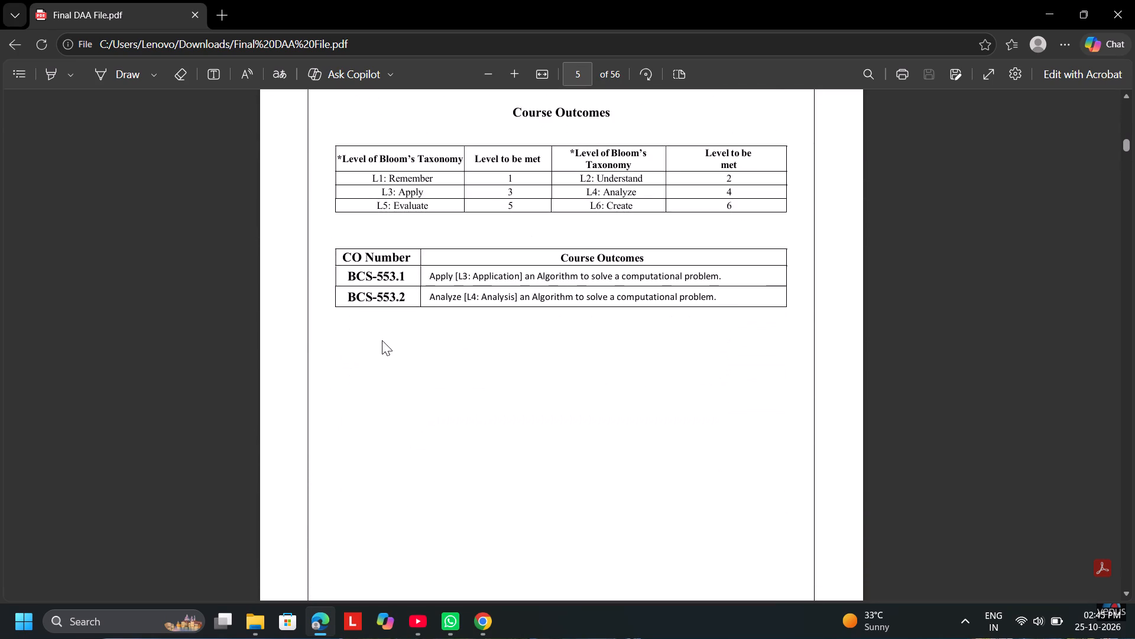
scroll(382, 340, down, 12)
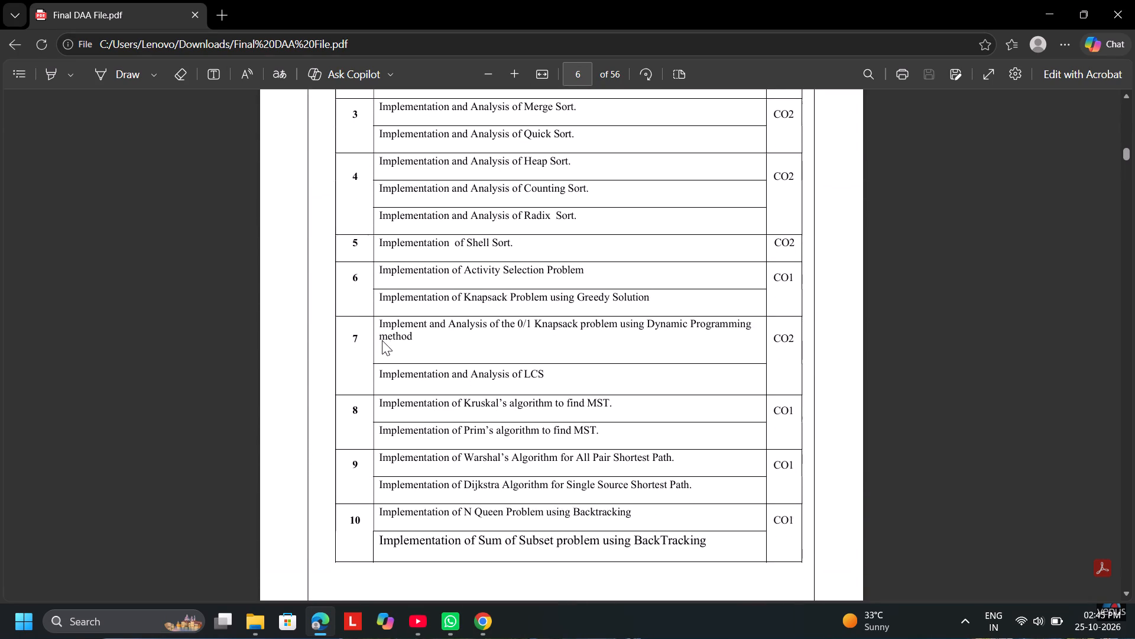
scroll(382, 340, up, 2)
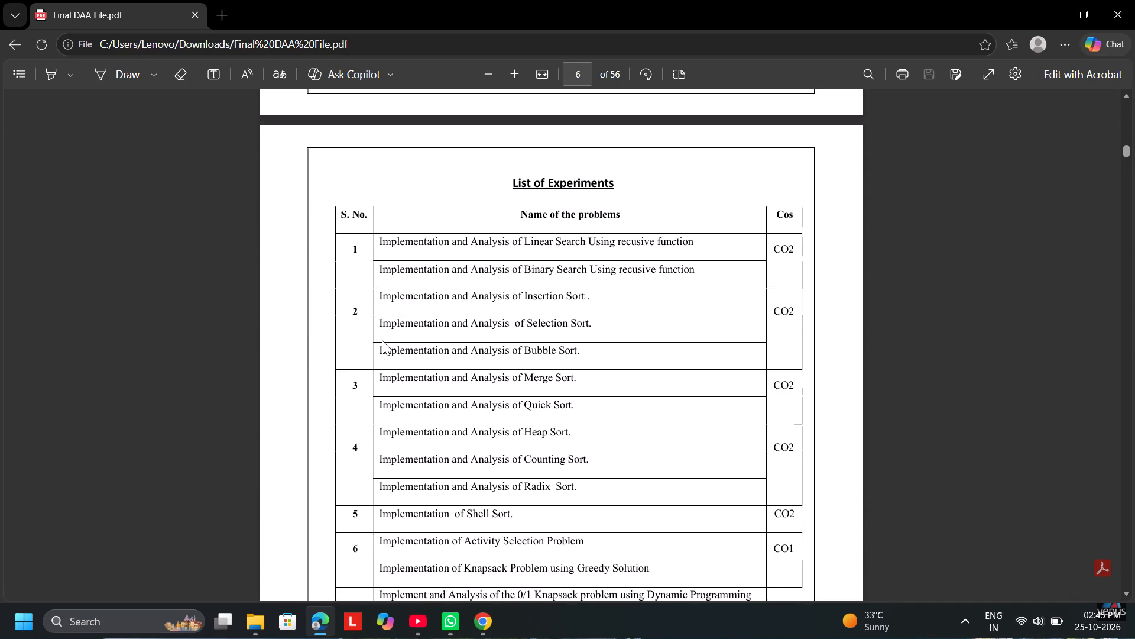
scroll(382, 340, down, 5)
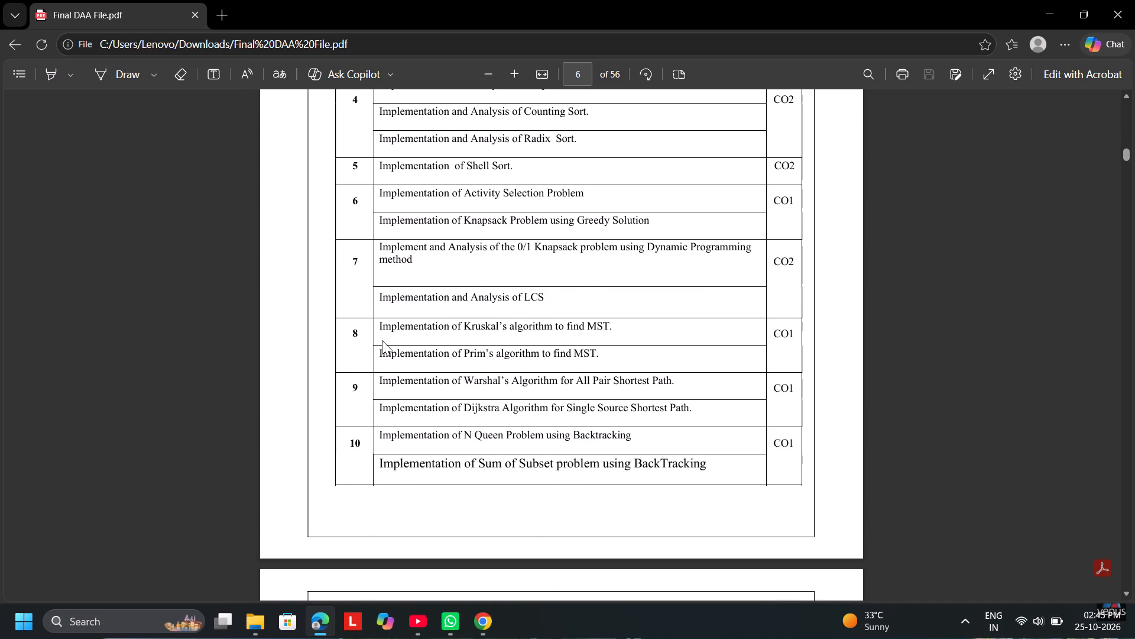
Check the Experiment 1 pages for the layout of the Linear Search and Binary Search code and outputs.
scroll(382, 340, down, 18)
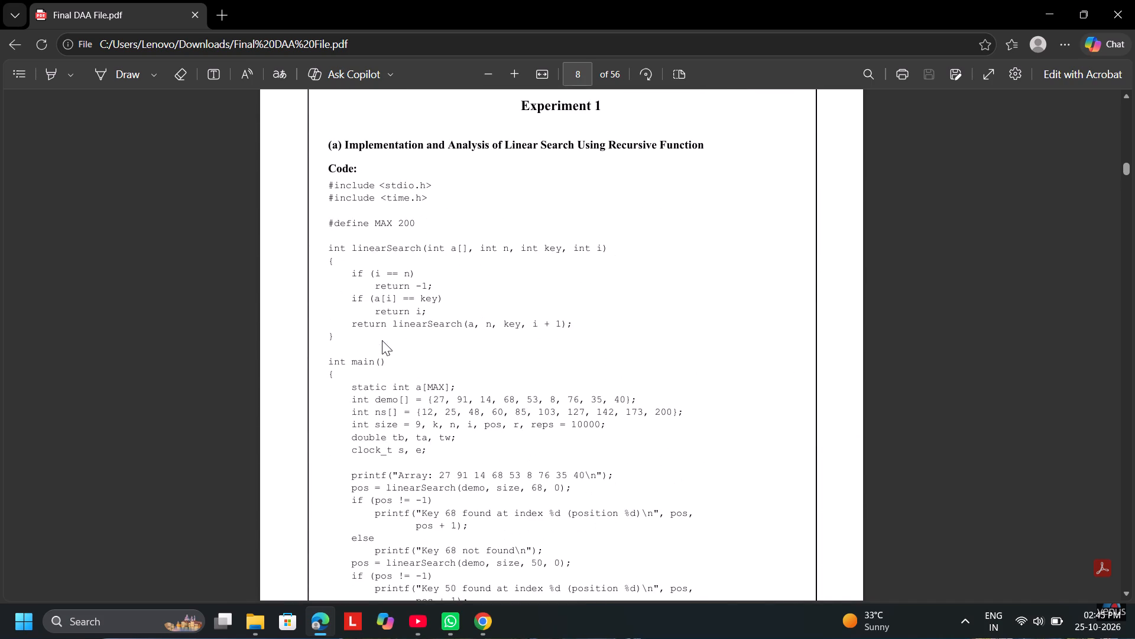
scroll(382, 340, down, 7)
scroll(382, 340, up, 1)
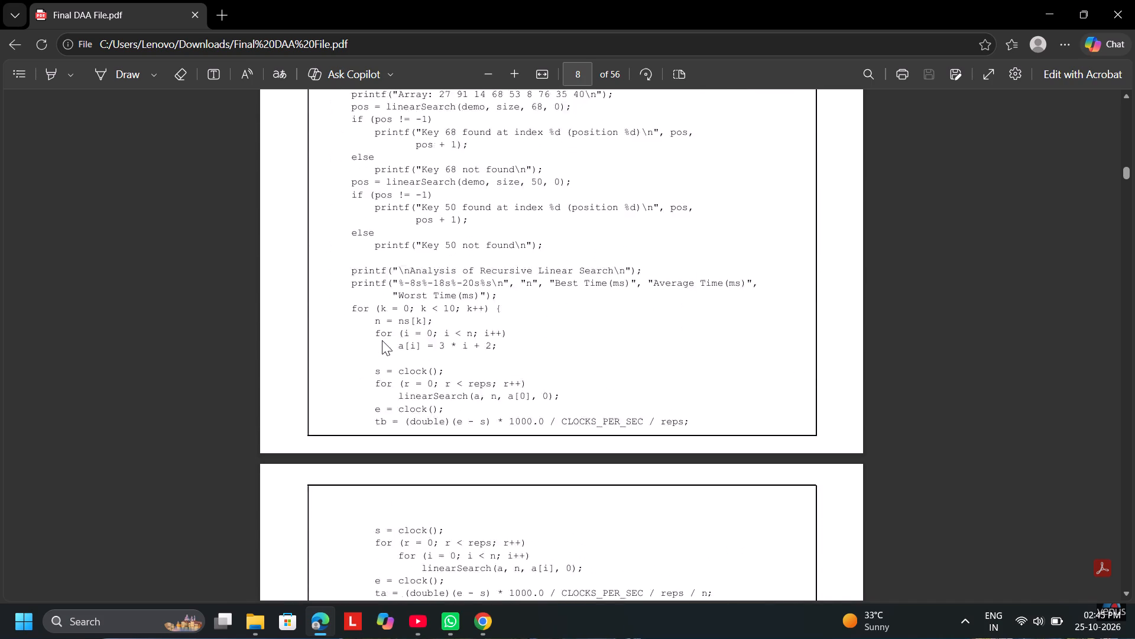
scroll(382, 340, up, 4)
scroll(382, 340, down, 3)
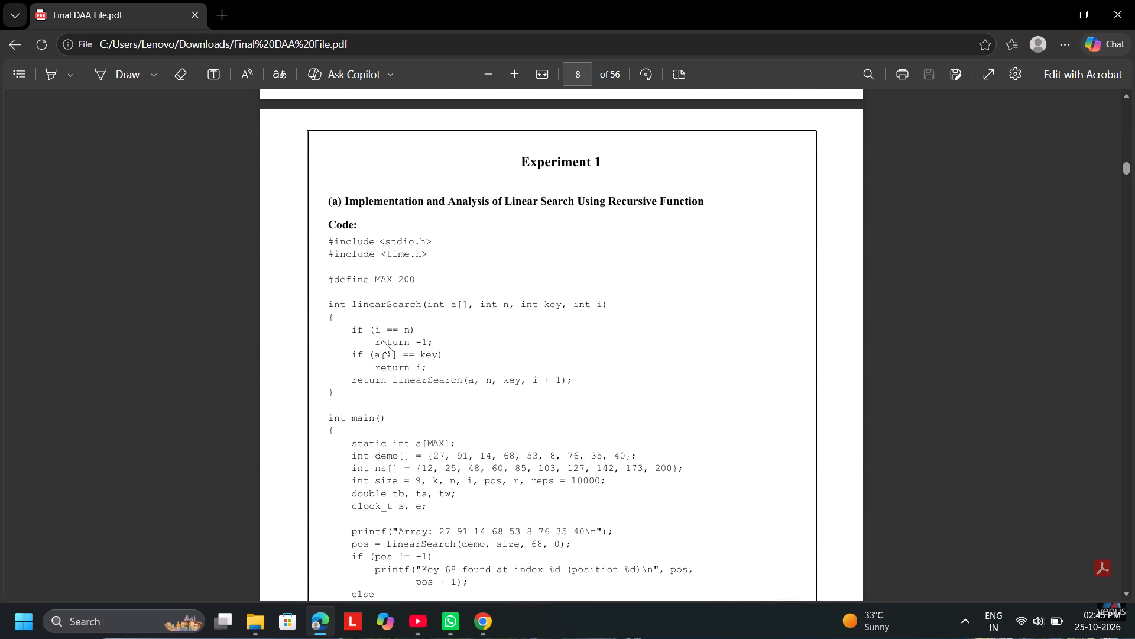
scroll(382, 340, down, 5)
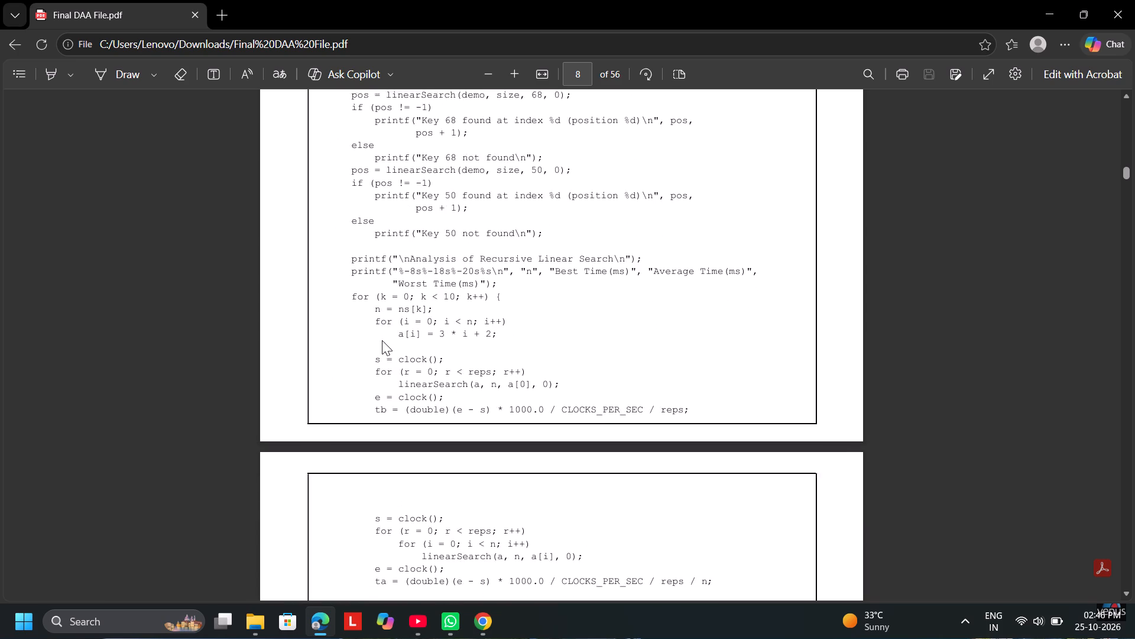
scroll(382, 340, down, 5)
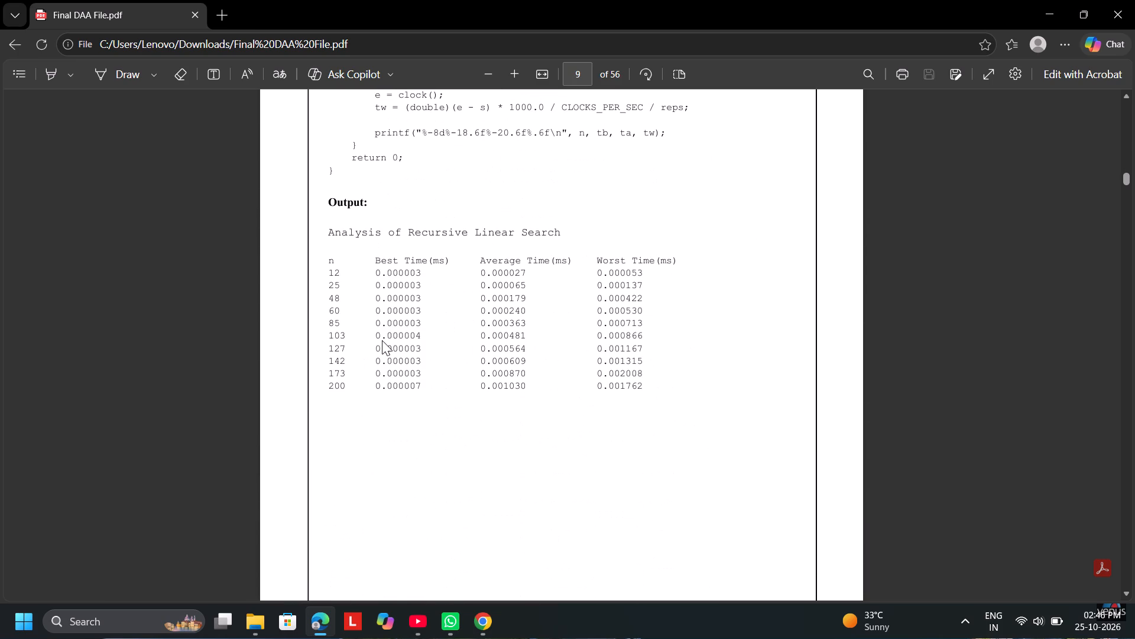
scroll(382, 340, down, 3)
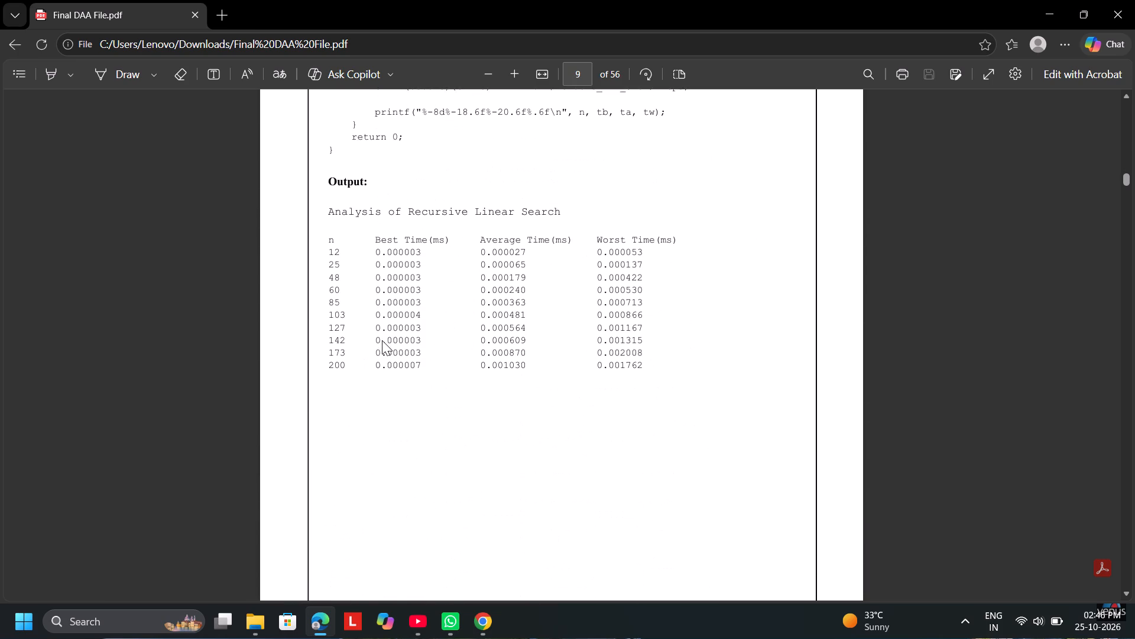
scroll(382, 340, down, 13)
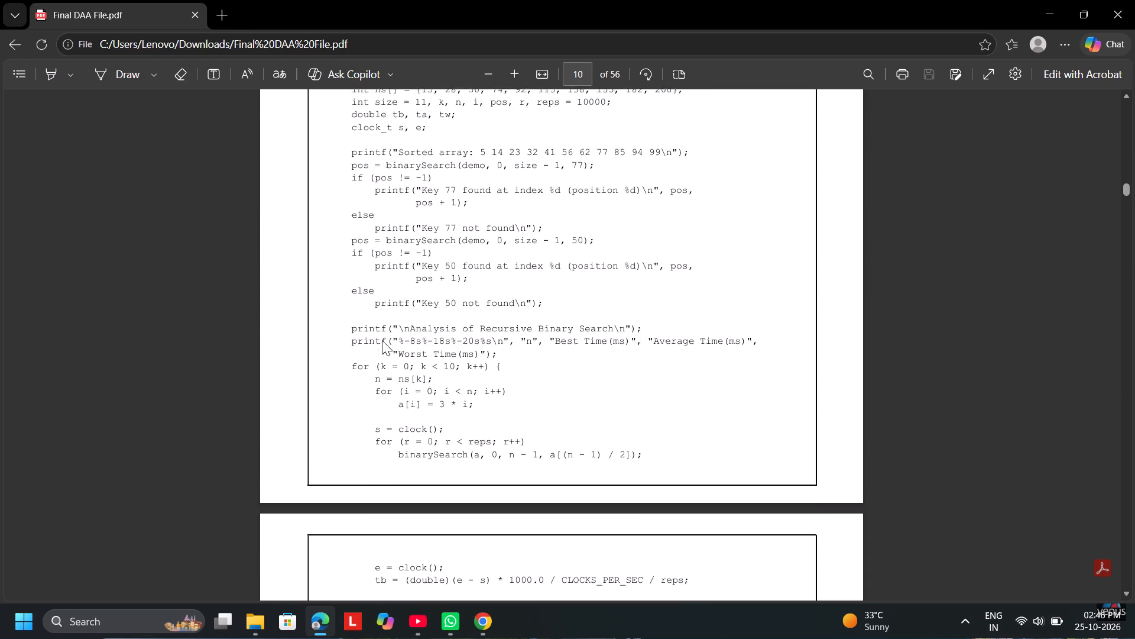
scroll(382, 340, down, 17)
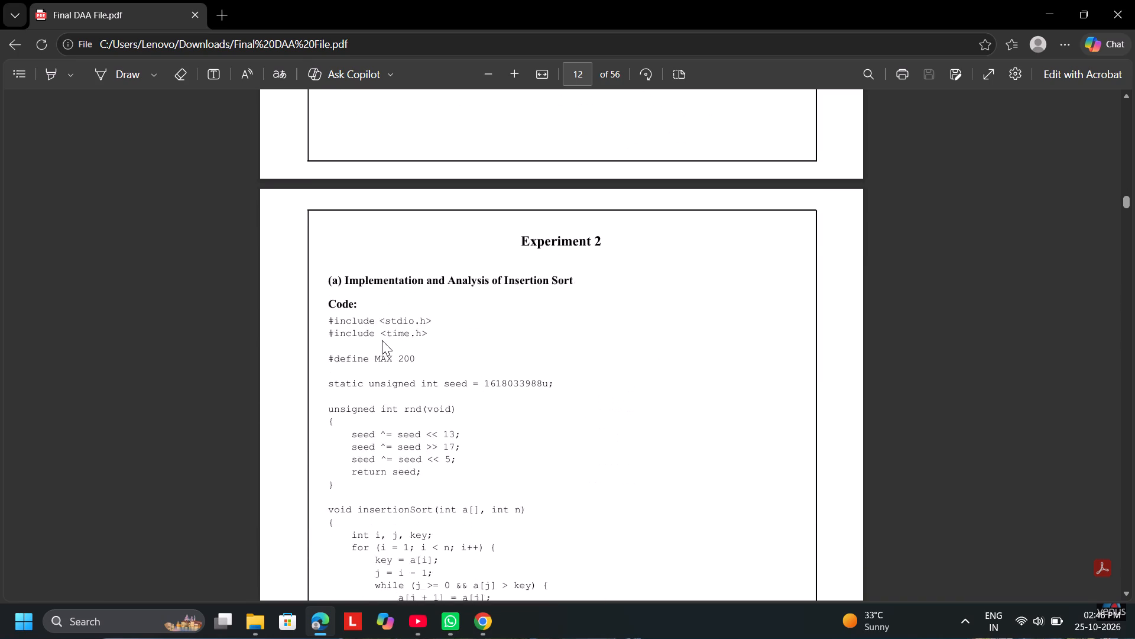
Examine the Insertion Sort pages of Experiment 2, checking how the code breaks across pages 12 to 14.
scroll(382, 340, down, 9)
scroll(382, 340, right, 1)
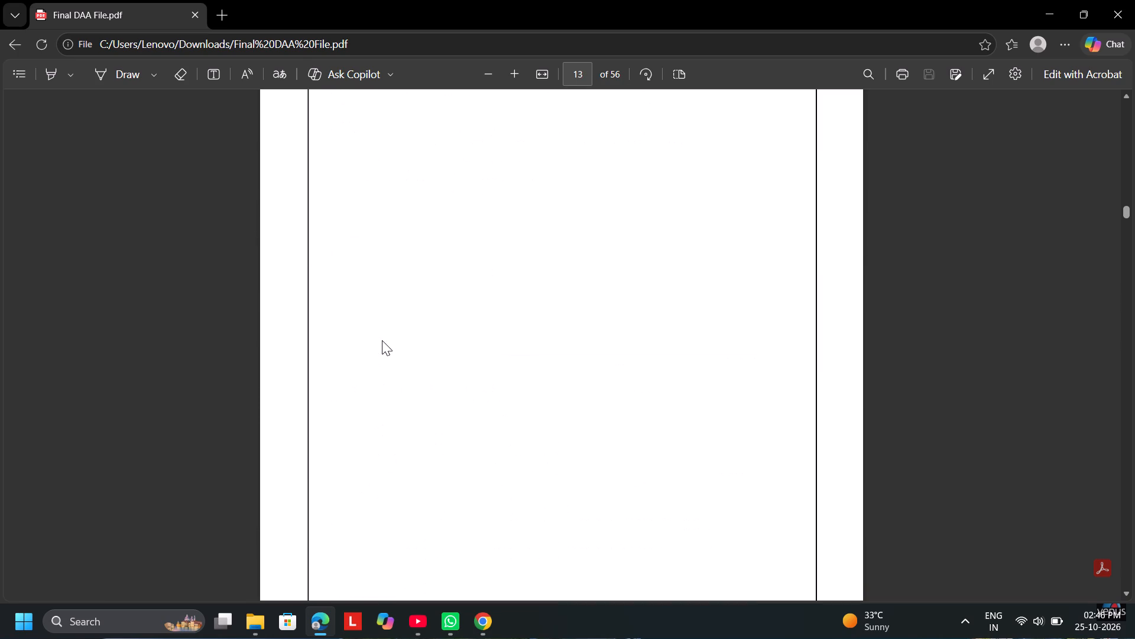
scroll(382, 340, down, 4)
scroll(382, 340, up, 12)
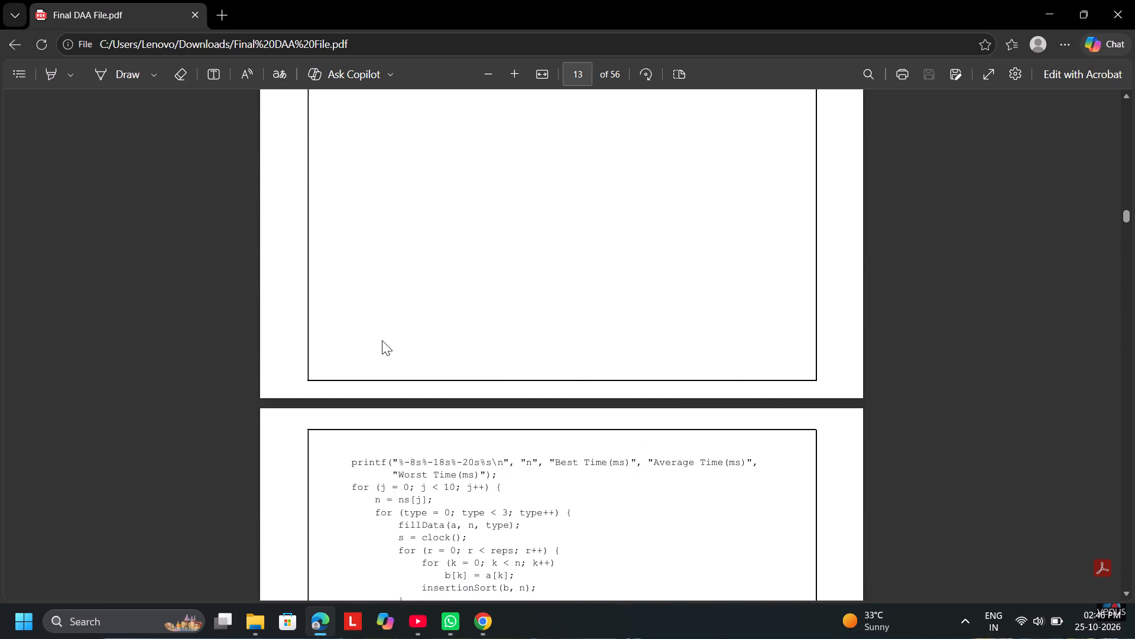
scroll(382, 340, up, 7)
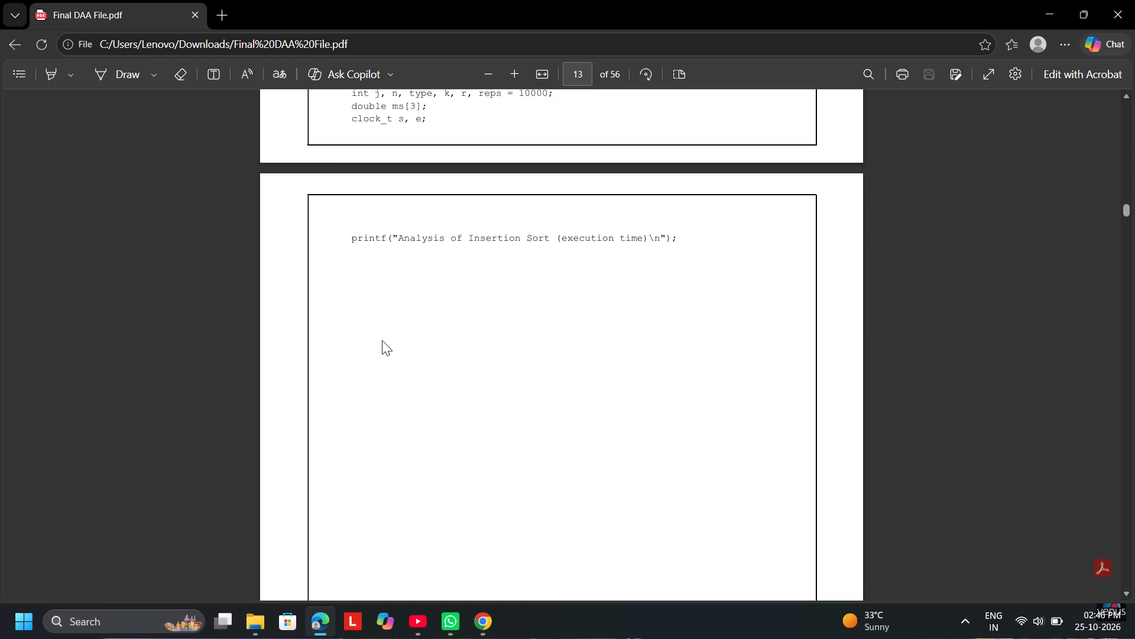
scroll(382, 340, up, 2)
scroll(382, 340, down, 2)
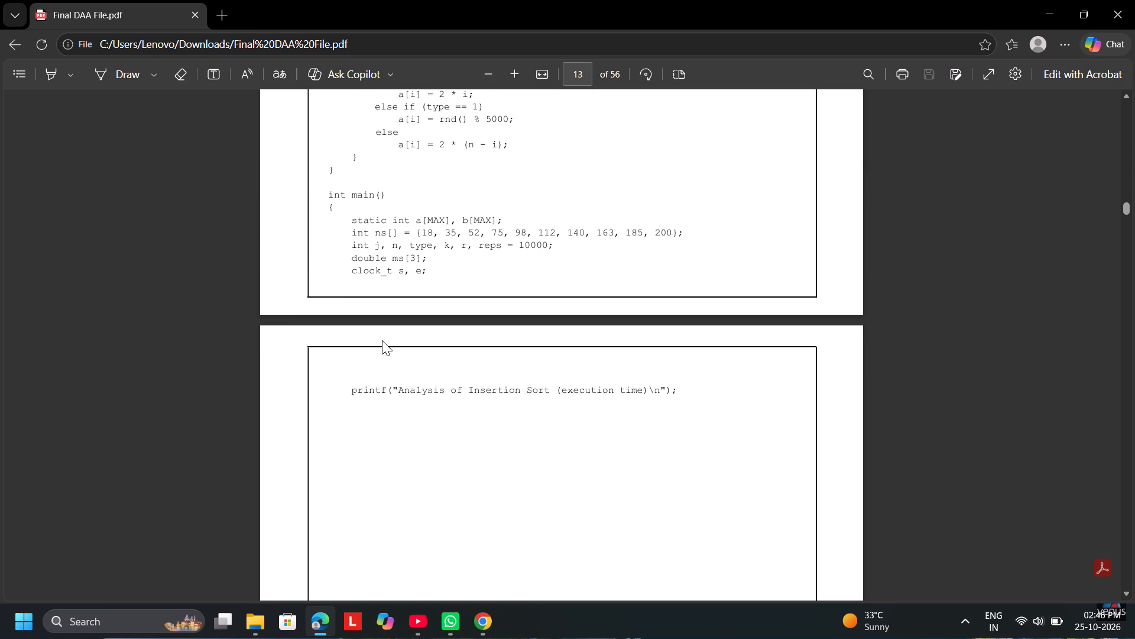
scroll(382, 340, down, 16)
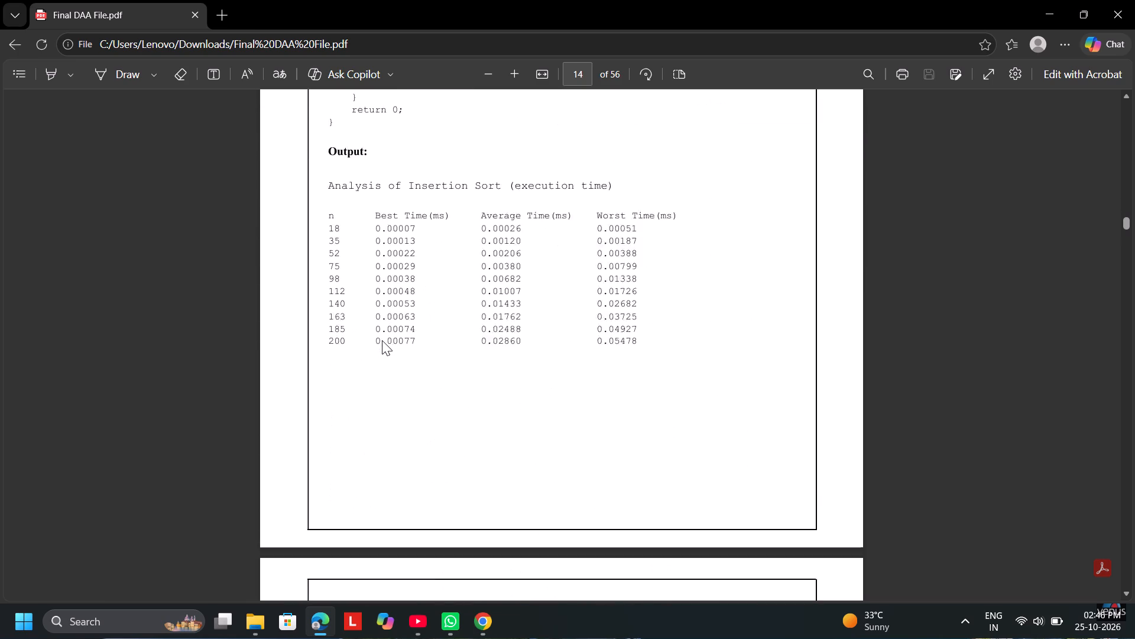
Check the Selection Sort and Bubble Sort code and output pages of Experiment 2.
scroll(382, 340, down, 17)
scroll(382, 340, down, 8)
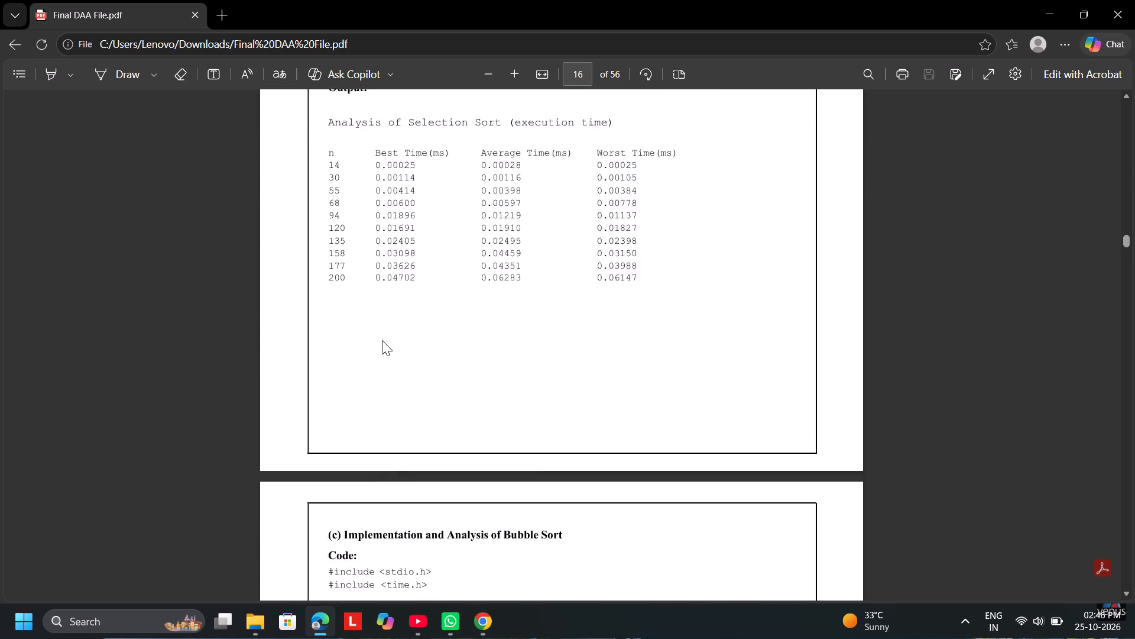
scroll(382, 340, down, 16)
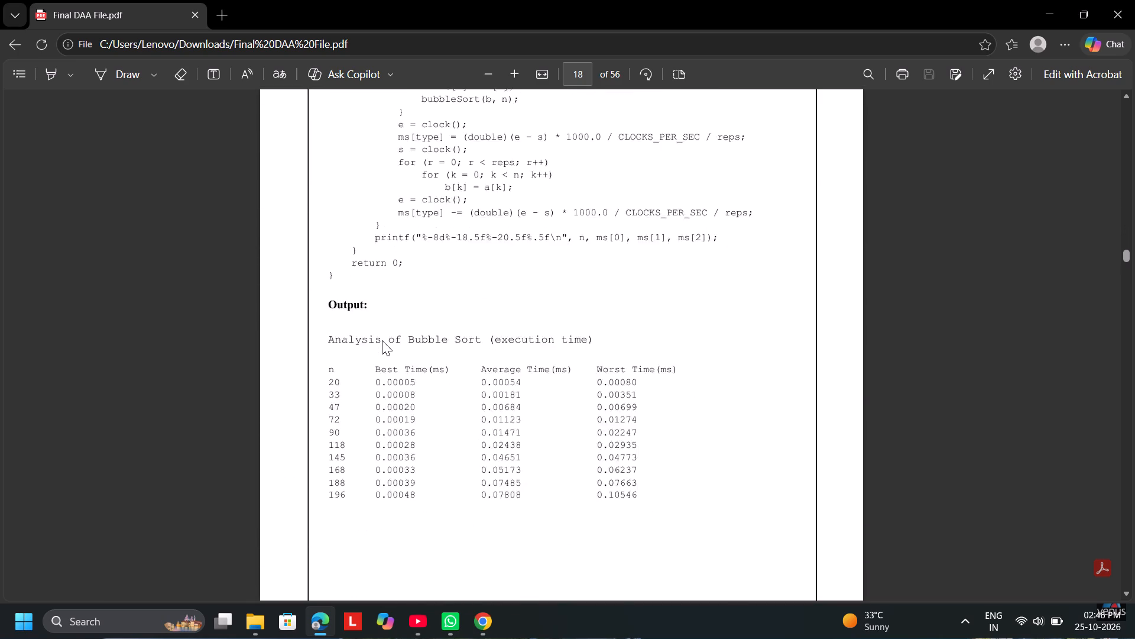
Review the Experiment 3 pages, checking page breaks and spacing in the Merge Sort and Quick Sort code and outputs.
scroll(382, 340, down, 14)
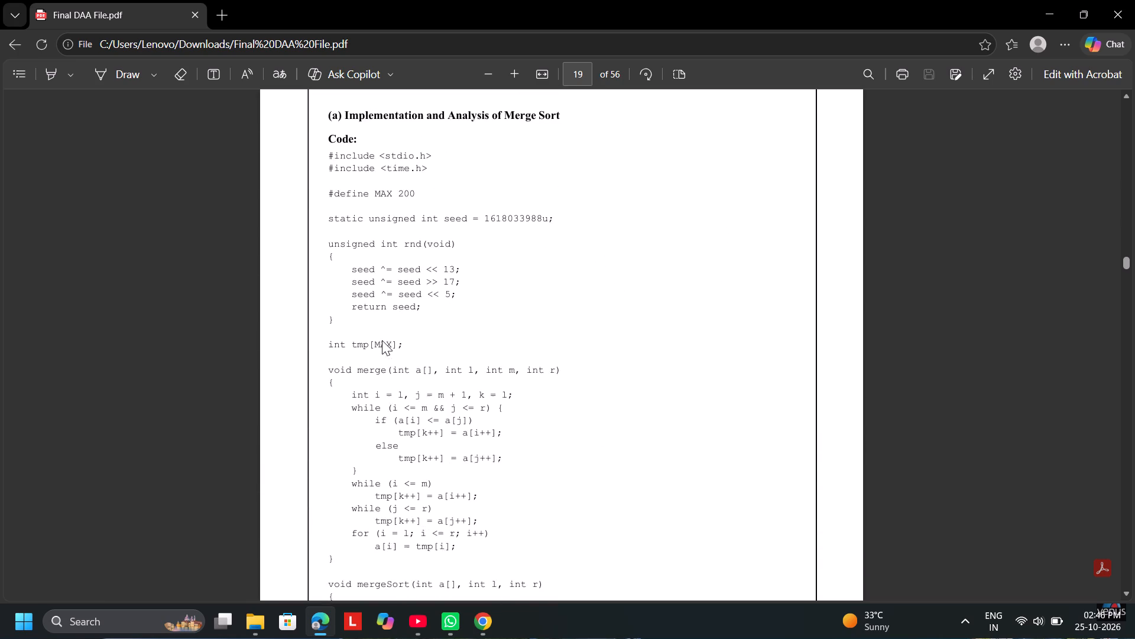
scroll(382, 340, down, 7)
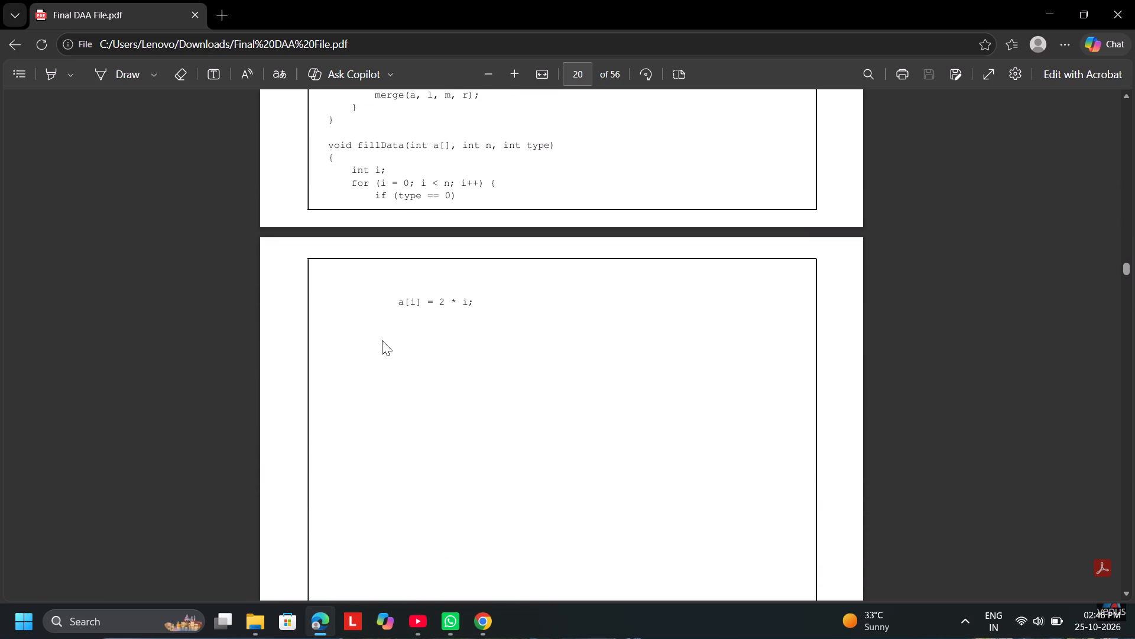
scroll(382, 340, down, 9)
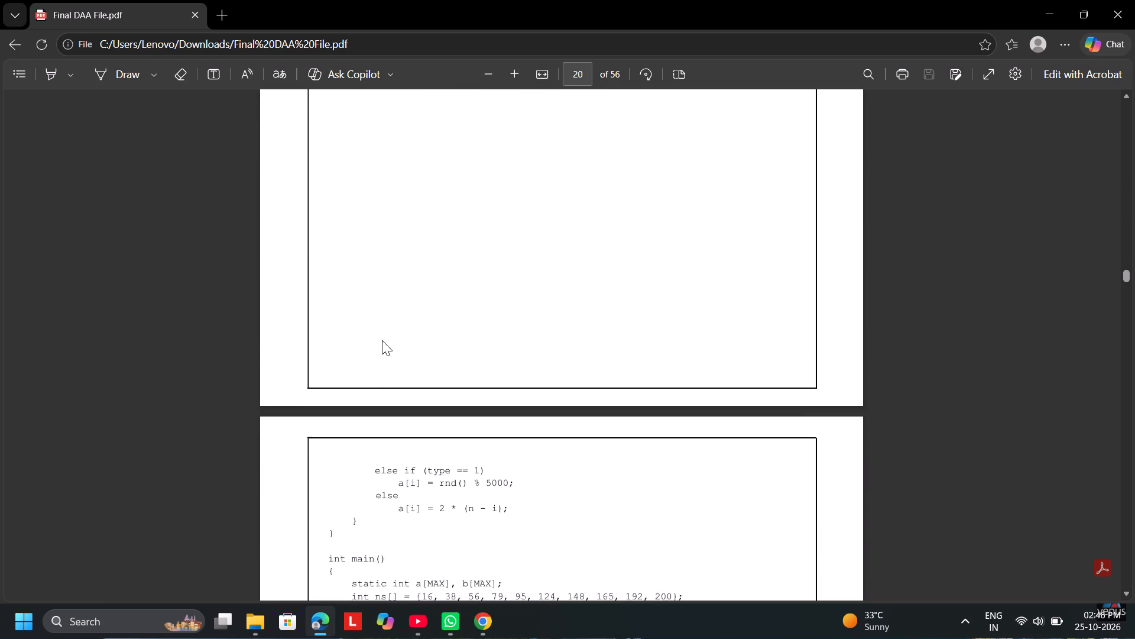
scroll(382, 340, down, 16)
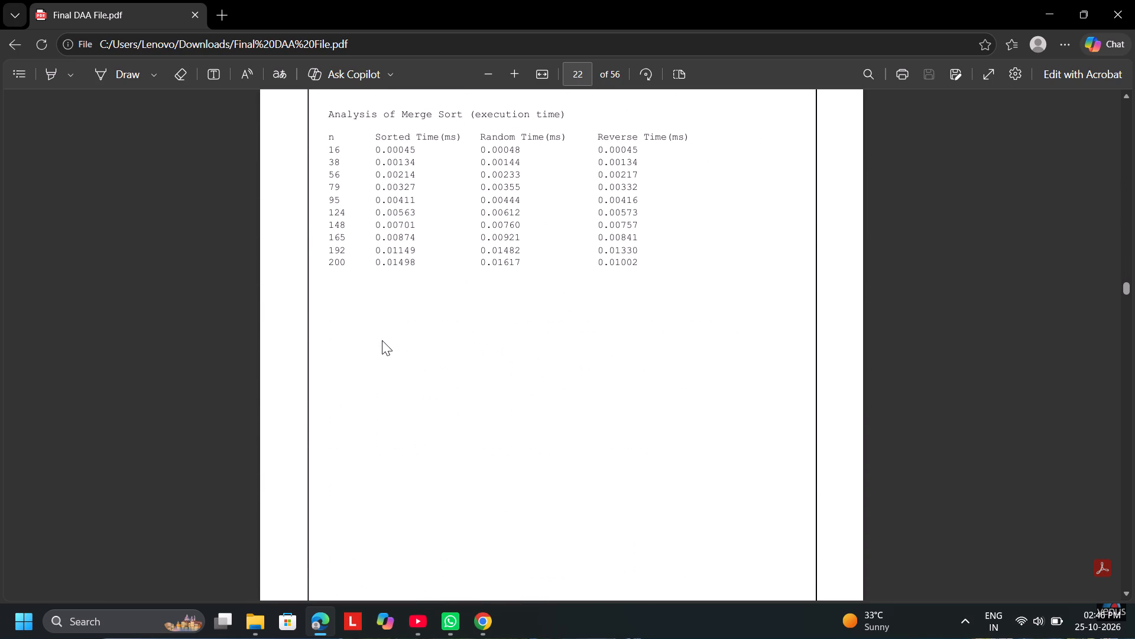
scroll(382, 340, down, 18)
scroll(382, 340, down, 6)
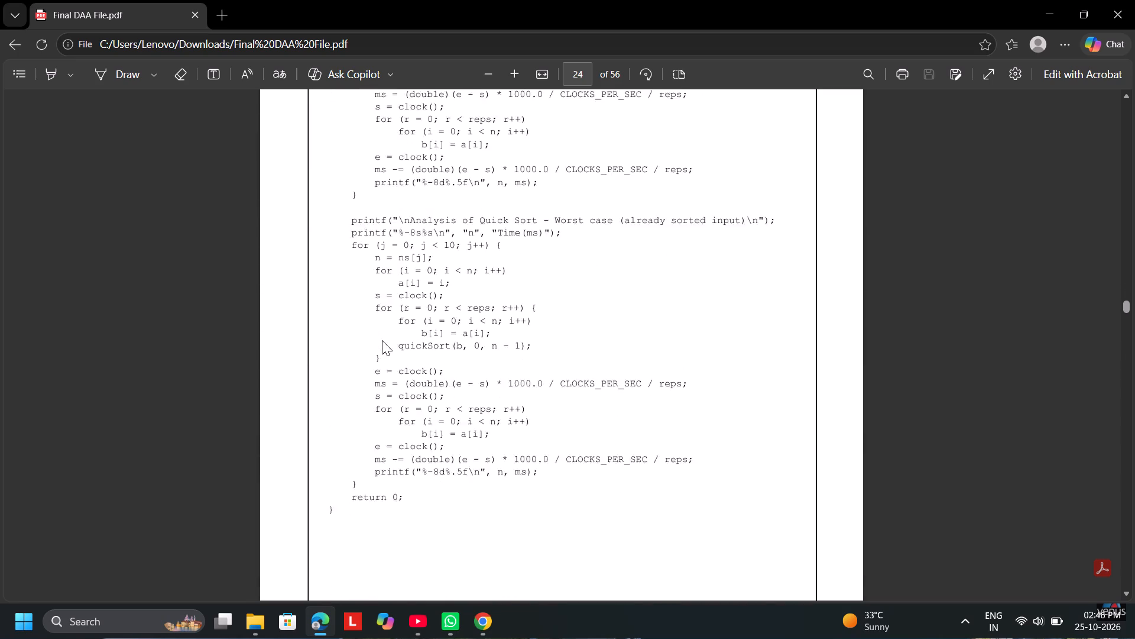
scroll(382, 340, down, 13)
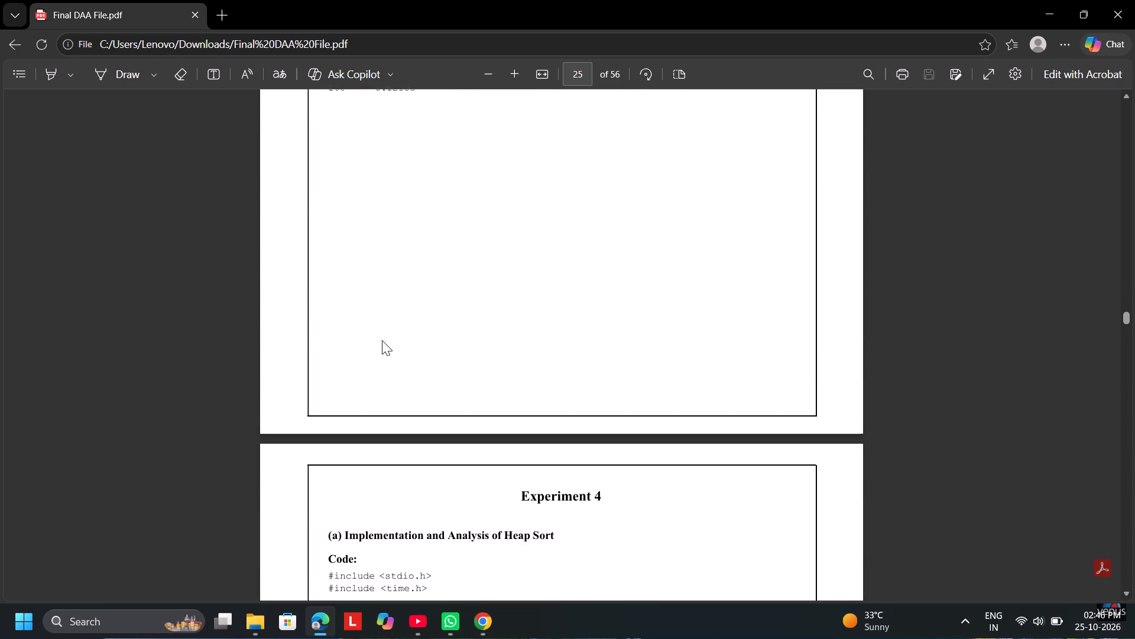
Review the Experiment 4 pages, checking page breaks and spacing in the Heap Sort, Counting Sort and Radix Sort code and outputs.
scroll(382, 340, down, 15)
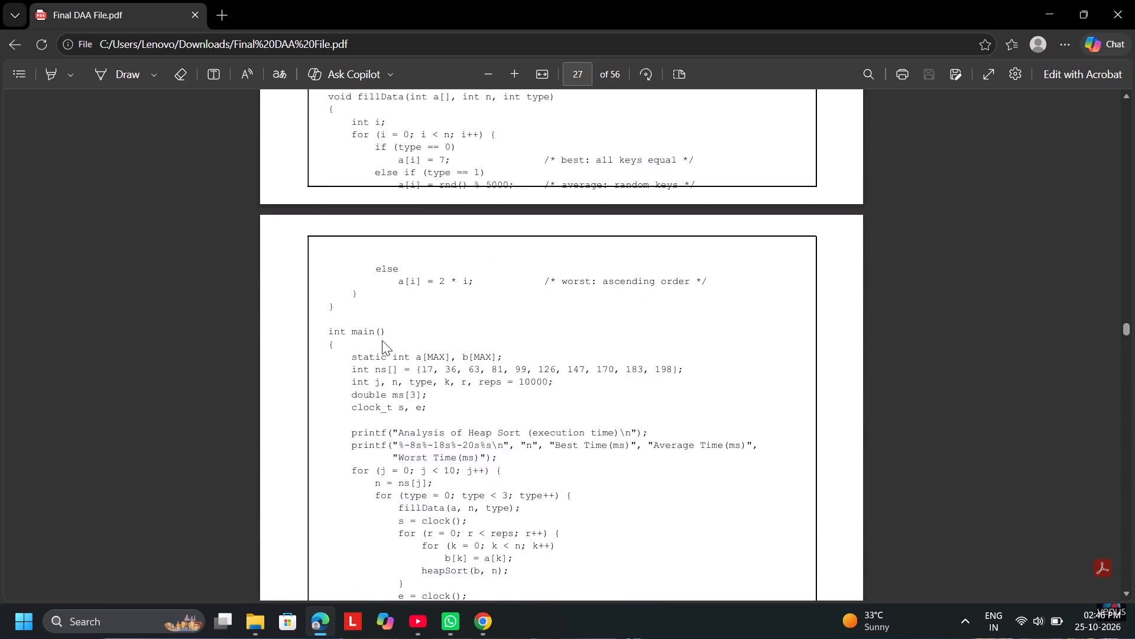
scroll(382, 340, down, 19)
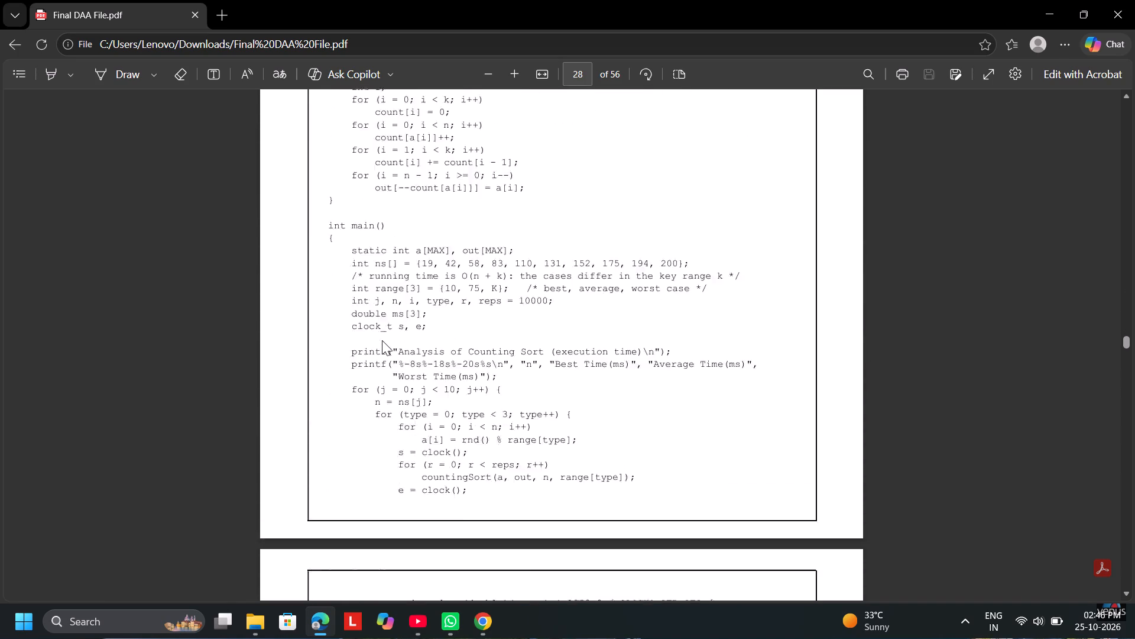
scroll(382, 340, down, 8)
scroll(382, 340, up, 2)
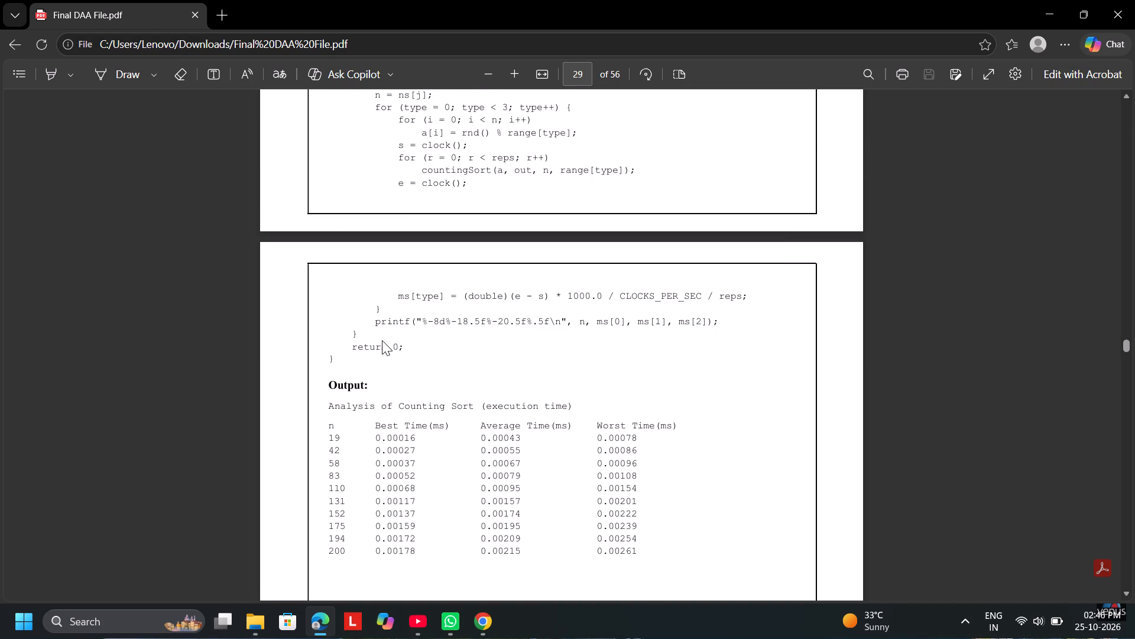
scroll(382, 340, up, 1)
scroll(382, 340, down, 20)
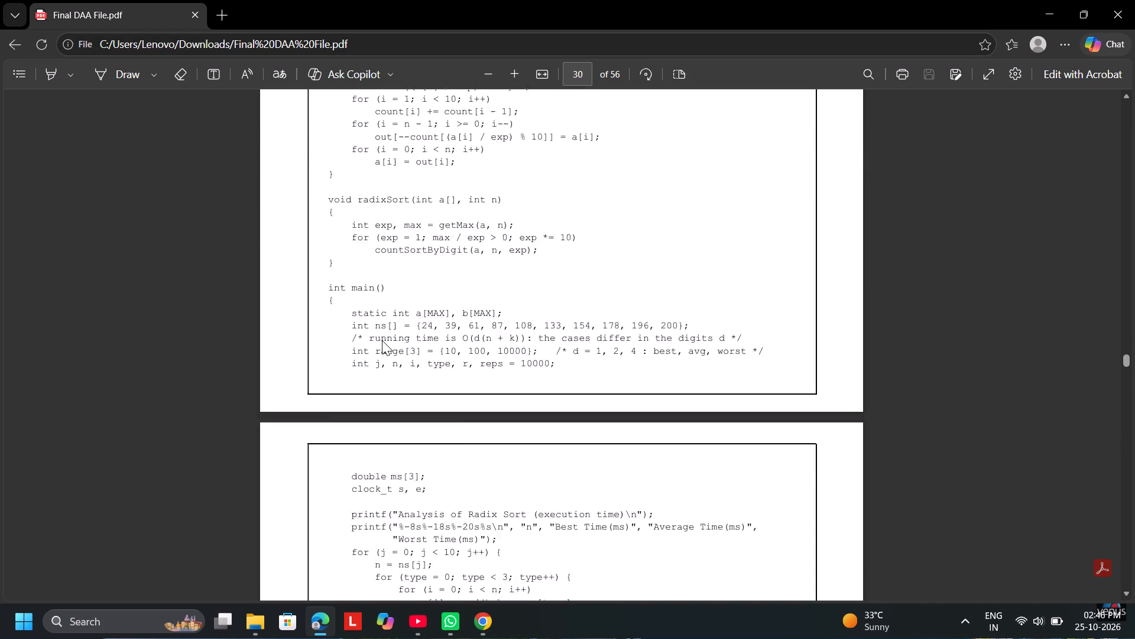
scroll(382, 342, down, 4)
Examine the Experiment 5 Shell Sort pages, checking how the code breaks across pages 32 to 34.
scroll(382, 342, down, 8)
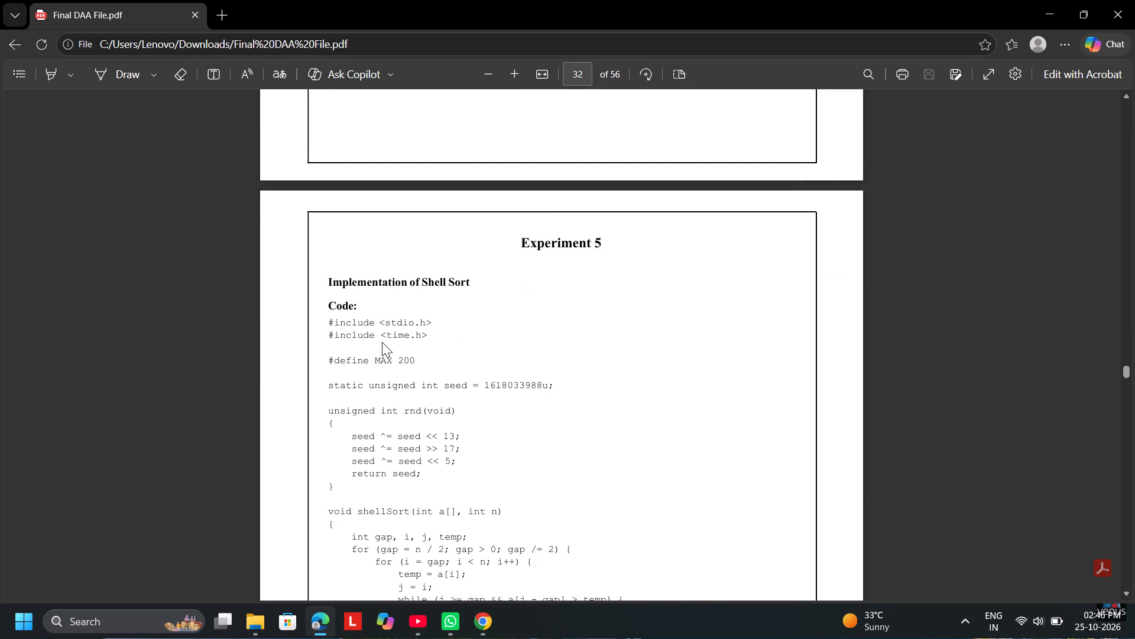
scroll(382, 342, down, 13)
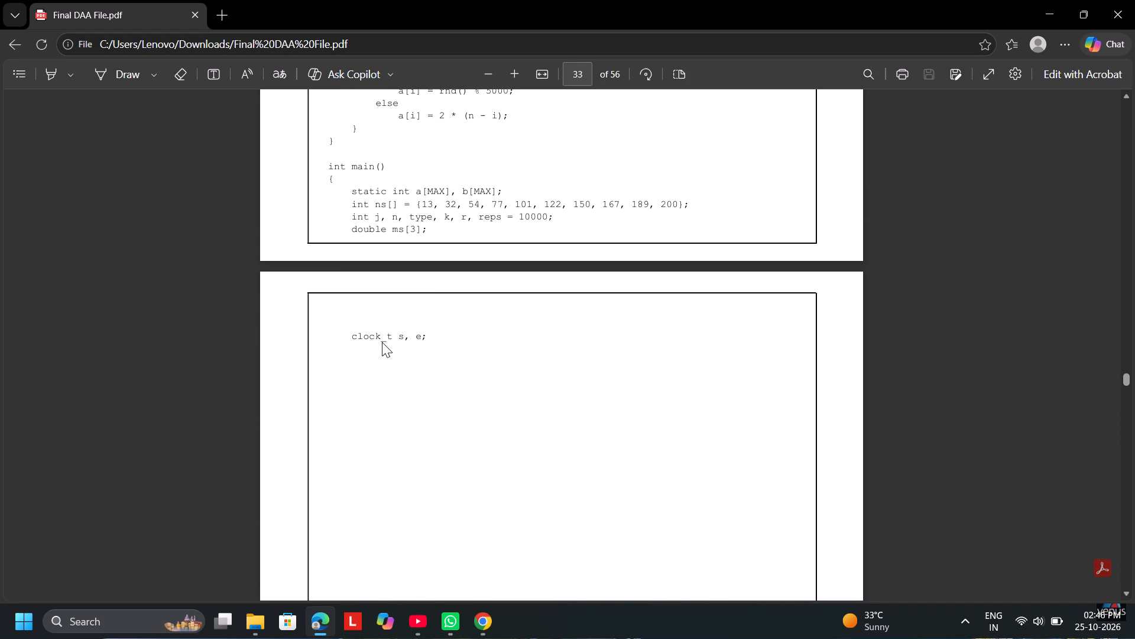
scroll(382, 342, down, 12)
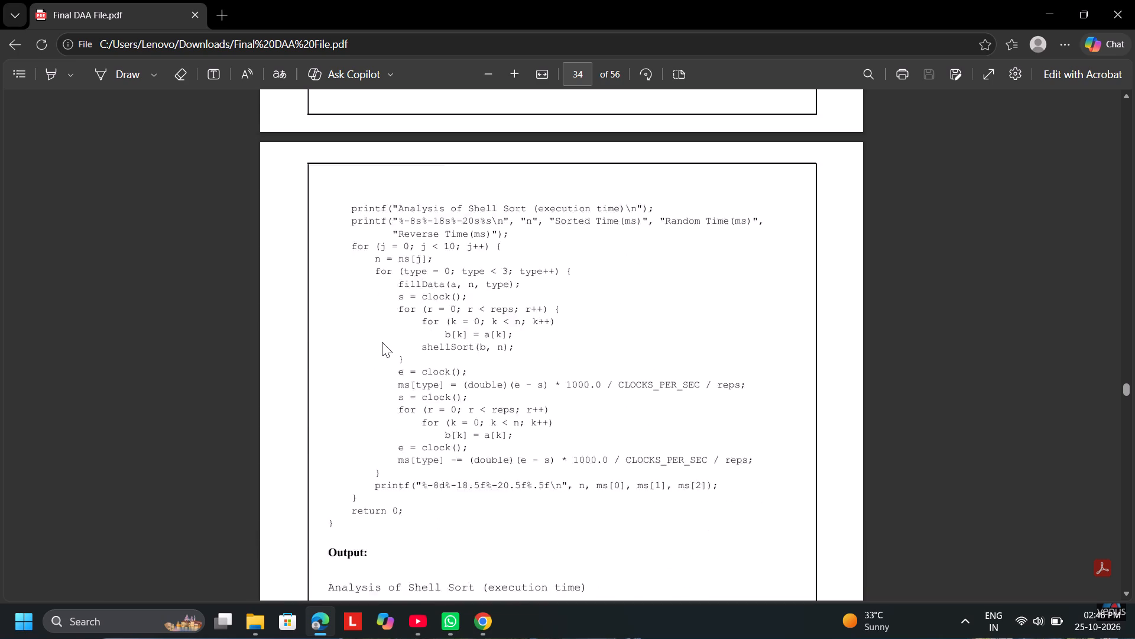
scroll(382, 342, down, 13)
Check the layout of the activity selection and value/weight knapsack code on pages 35 to 38.
scroll(382, 342, down, 3)
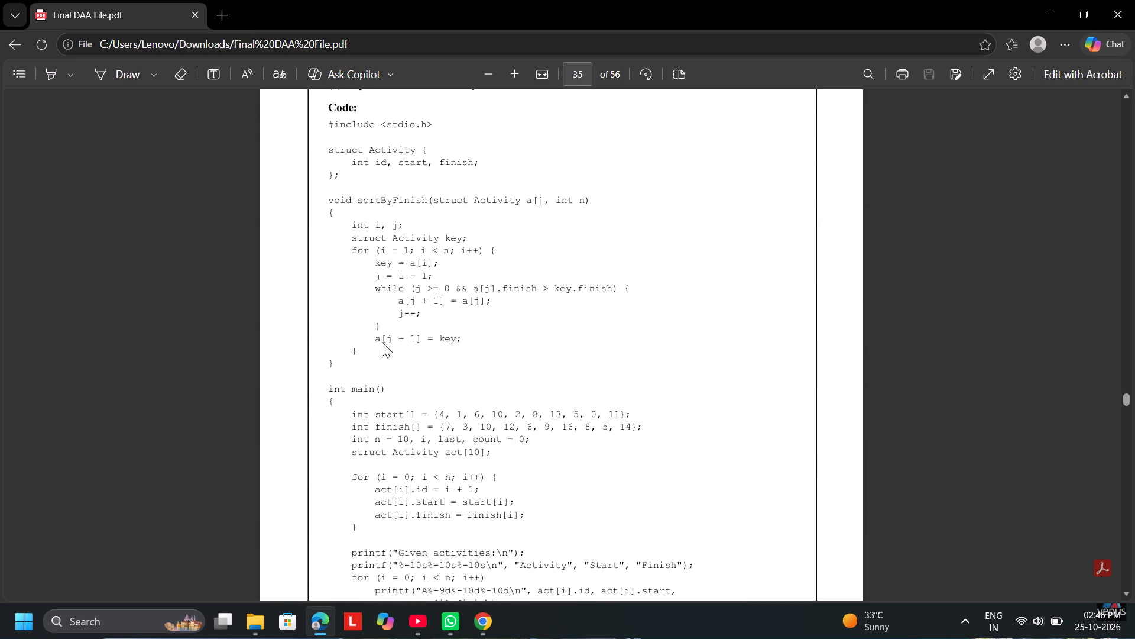
scroll(382, 342, down, 17)
scroll(382, 342, down, 8)
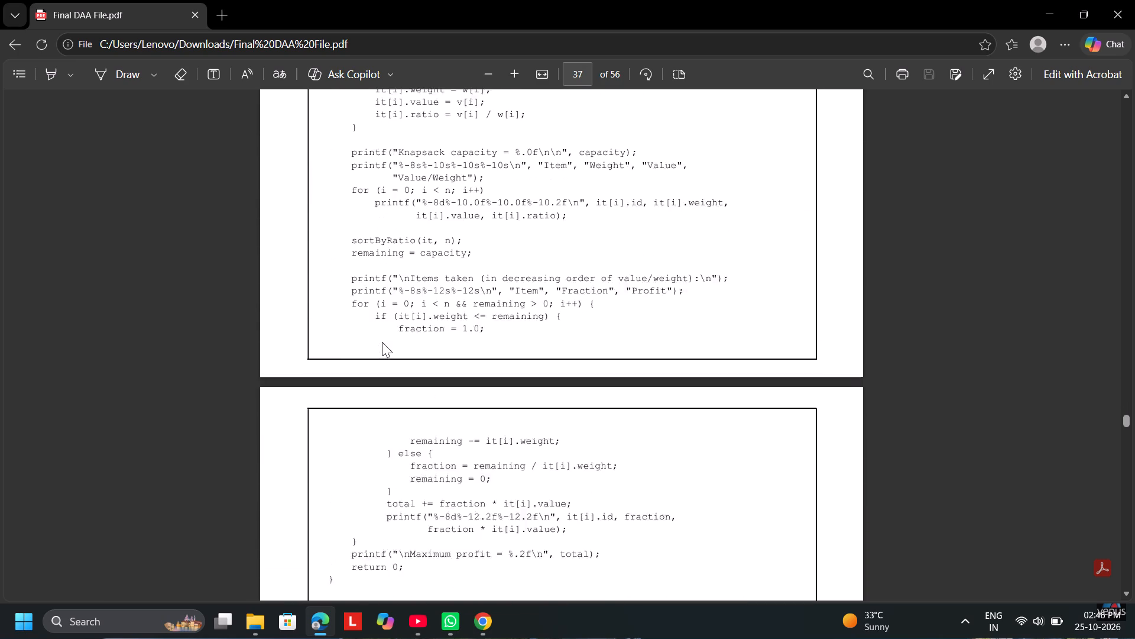
scroll(382, 342, down, 9)
Review the 0/1 Knapsack and LCS pages, checking the alignment of the DP table and the spacing of the outputs.
scroll(382, 342, down, 7)
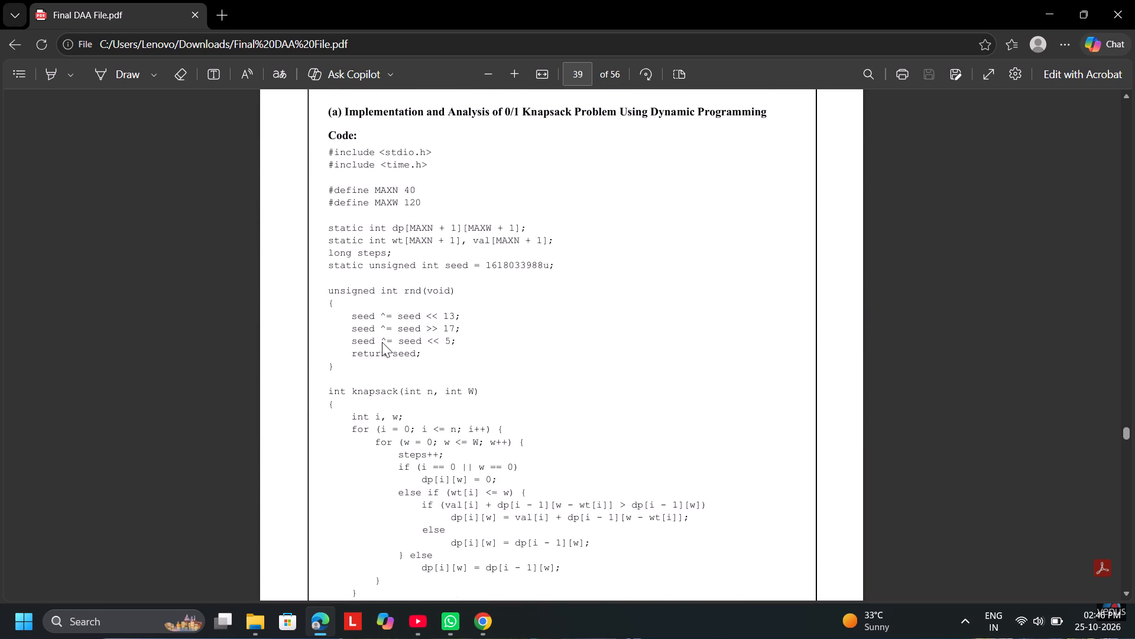
scroll(382, 342, down, 17)
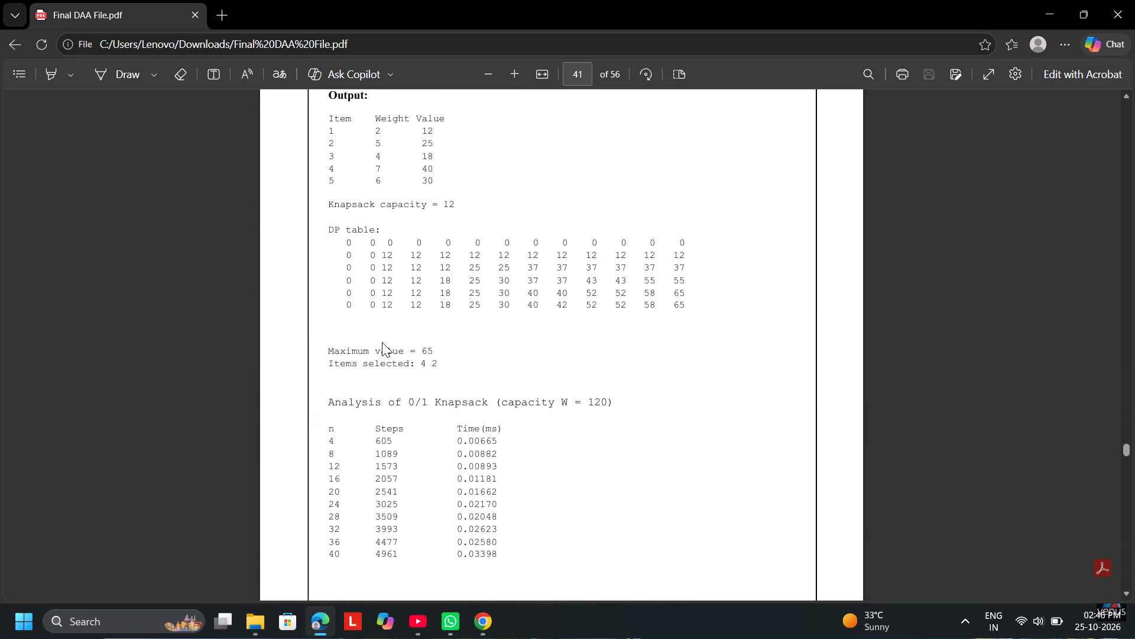
scroll(382, 342, up, 1)
scroll(382, 342, down, 6)
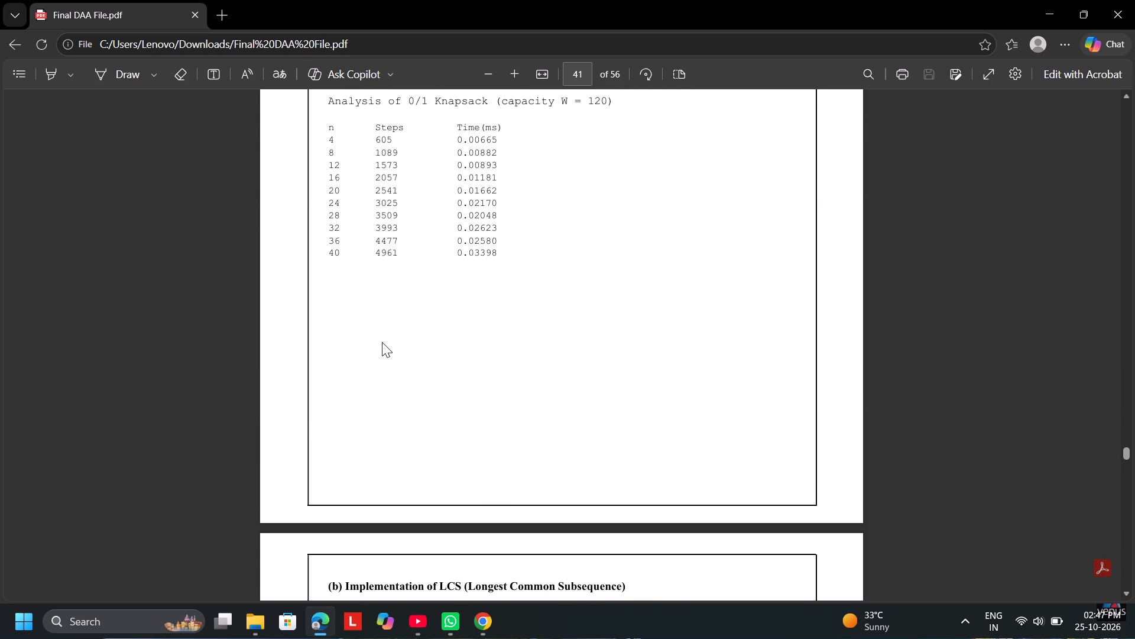
scroll(382, 342, down, 18)
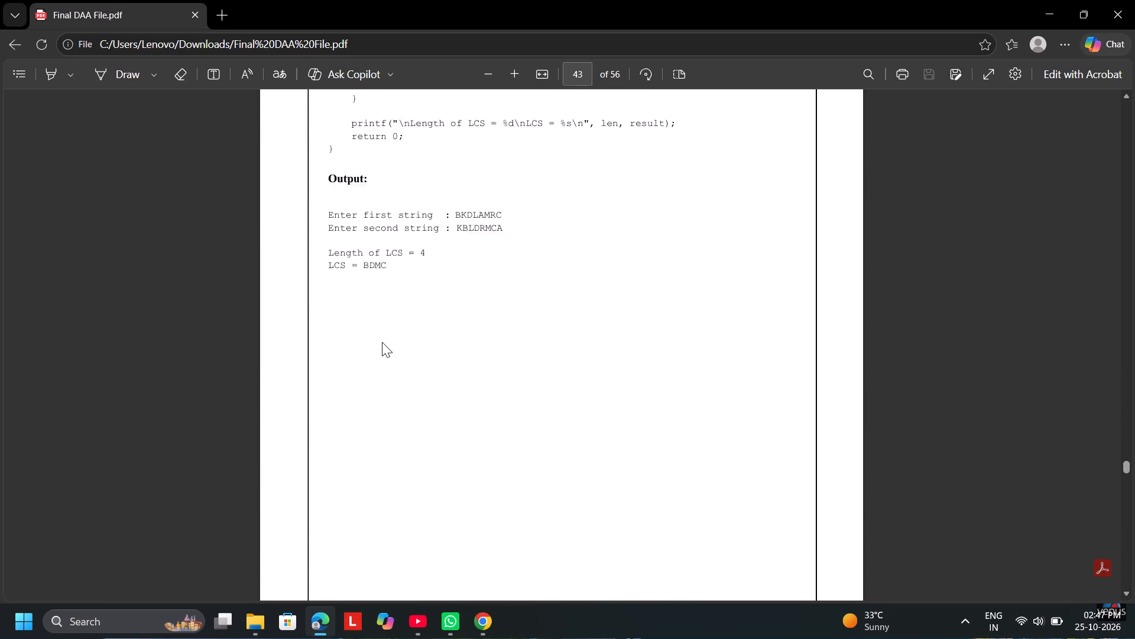
scroll(382, 342, down, 6)
Check the Experiment 8 pages for the layout of the minimum spanning tree code and outputs.
scroll(382, 342, down, 5)
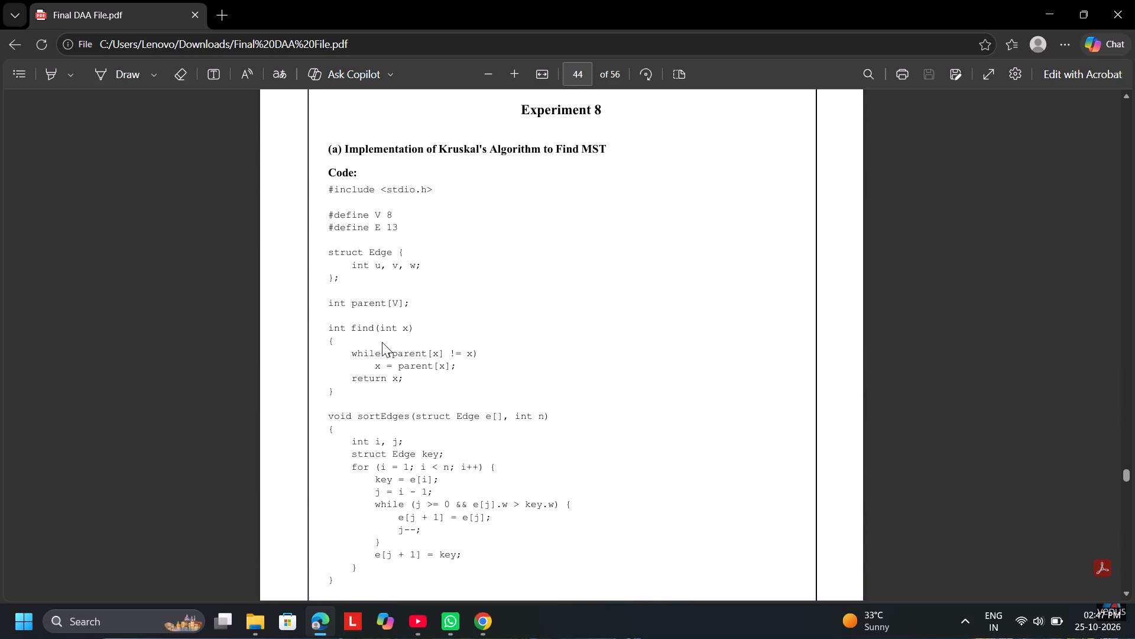
scroll(382, 342, down, 14)
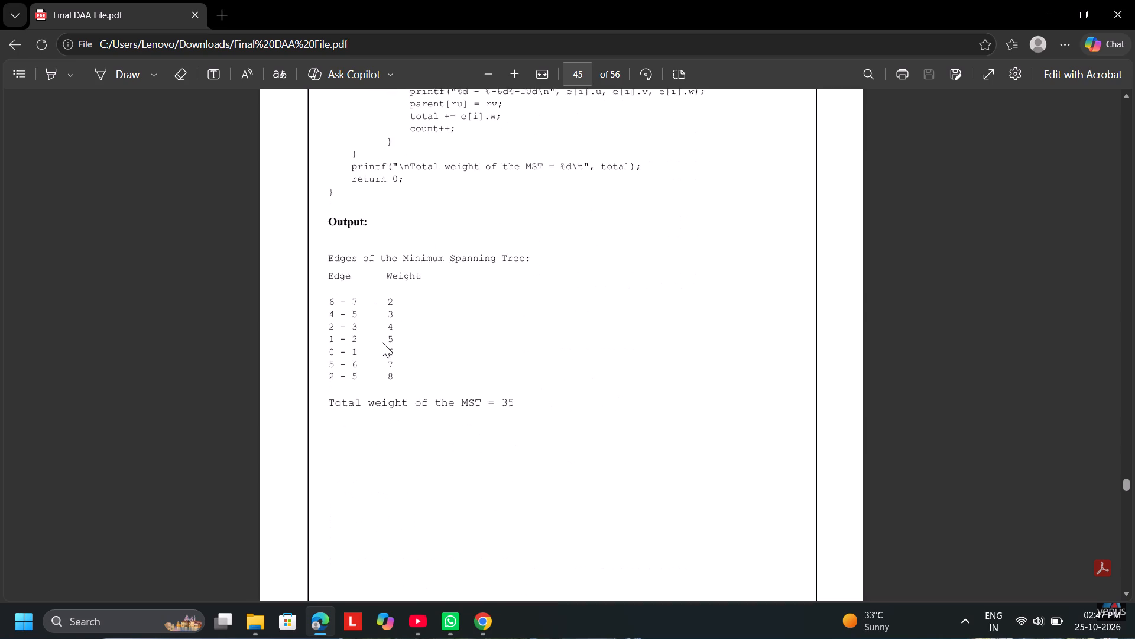
scroll(382, 342, down, 12)
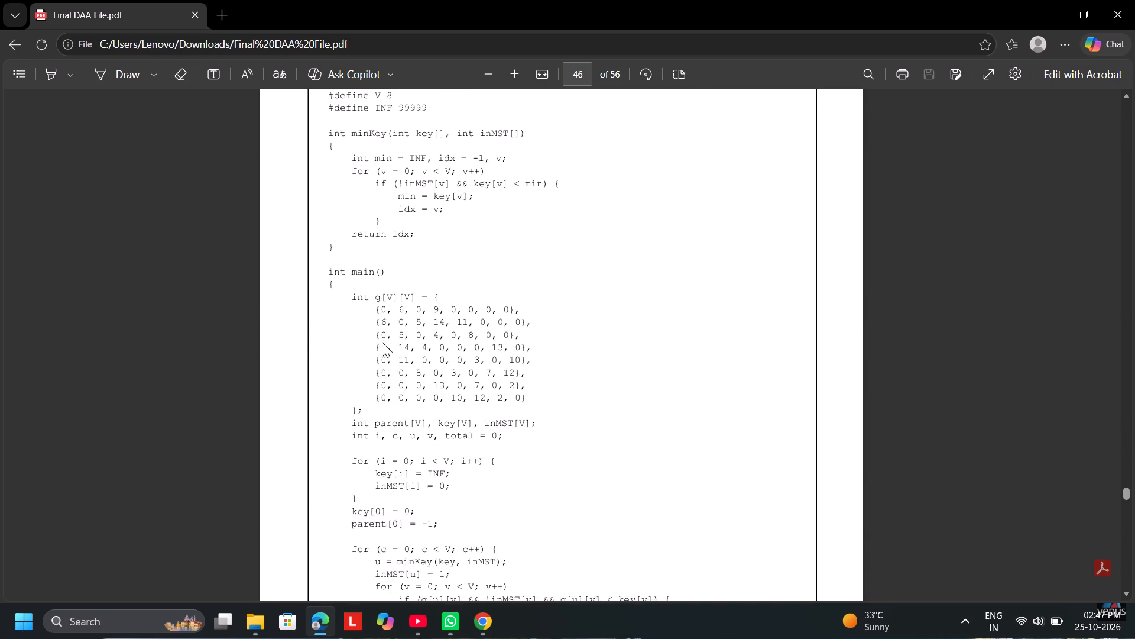
scroll(382, 342, down, 16)
Check the Experiment 9 pages with the Warshall and Dijkstra shortest-path code and outputs.
scroll(382, 342, down, 5)
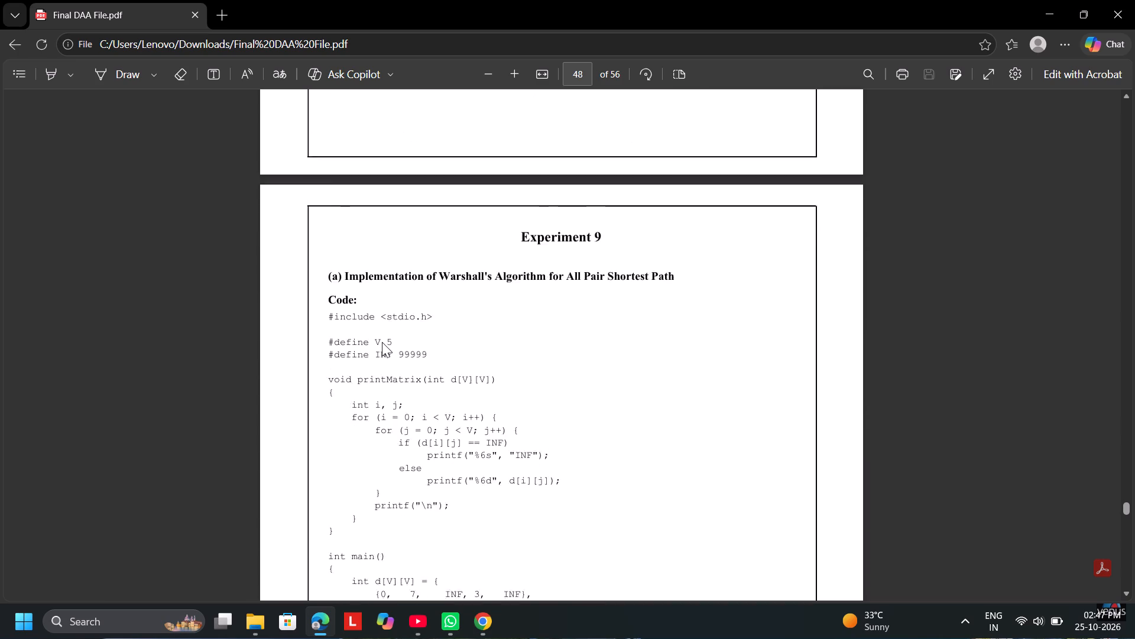
scroll(382, 342, down, 19)
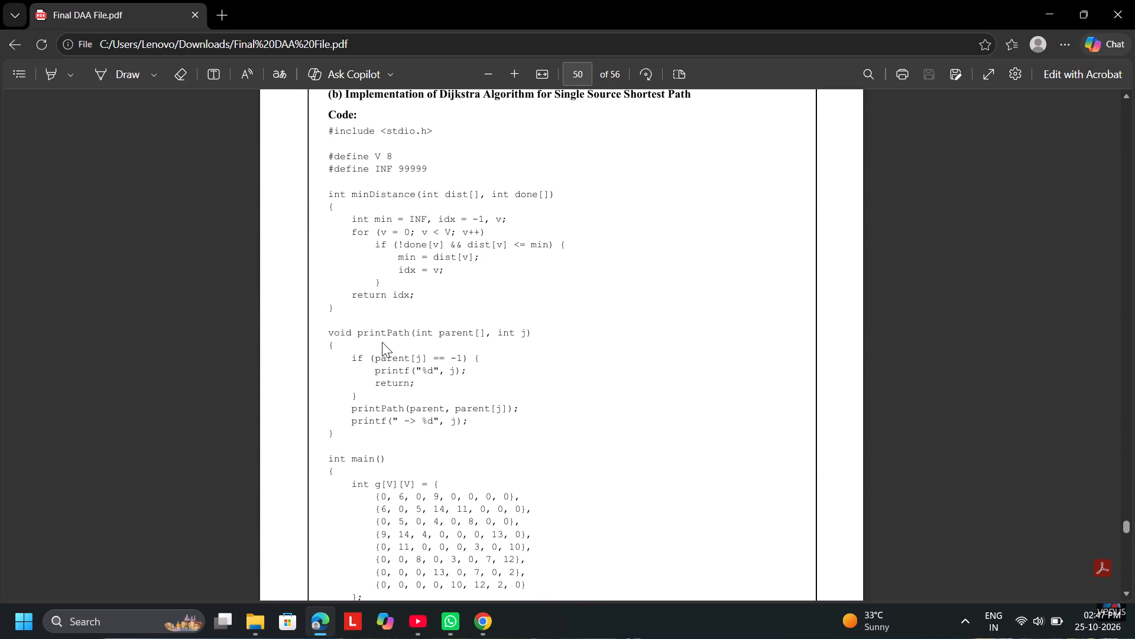
scroll(382, 342, down, 11)
Review the Experiment 10 pages through to the last page, checking the N Queen and subset-sum code and output layout.
scroll(382, 342, down, 8)
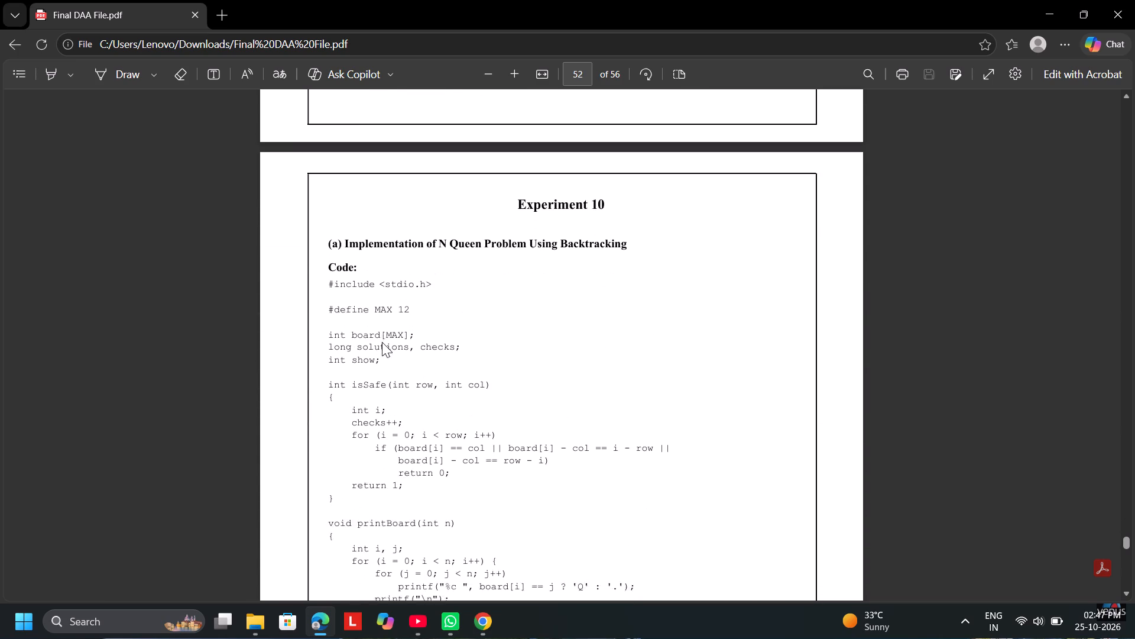
scroll(382, 342, down, 16)
scroll(382, 342, down, 5)
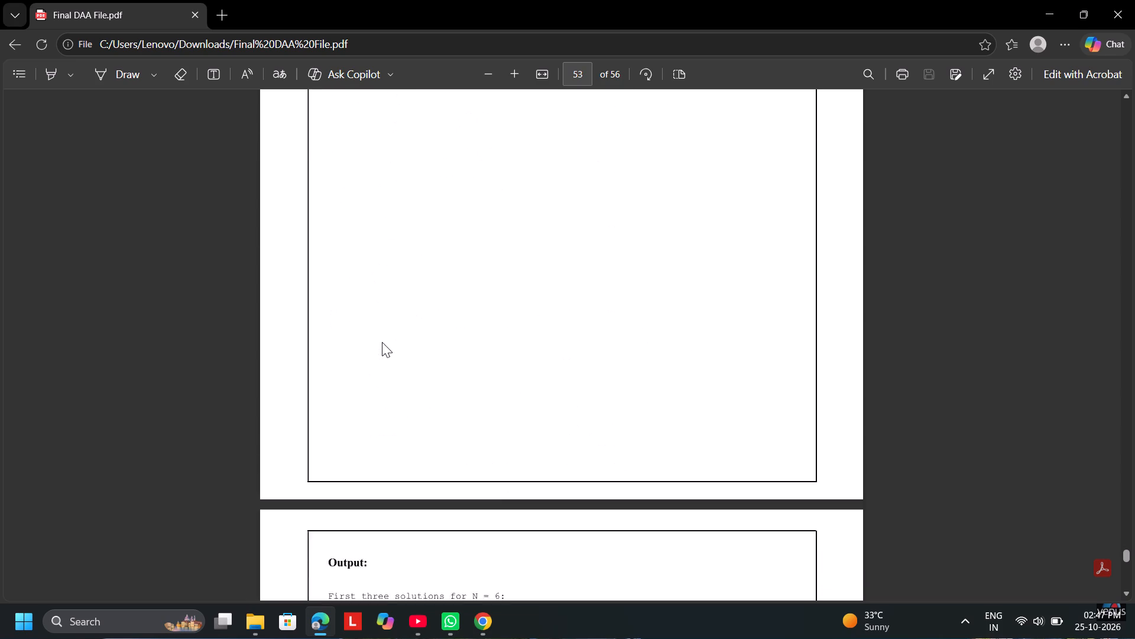
scroll(382, 342, down, 18)
scroll(382, 342, down, 3)
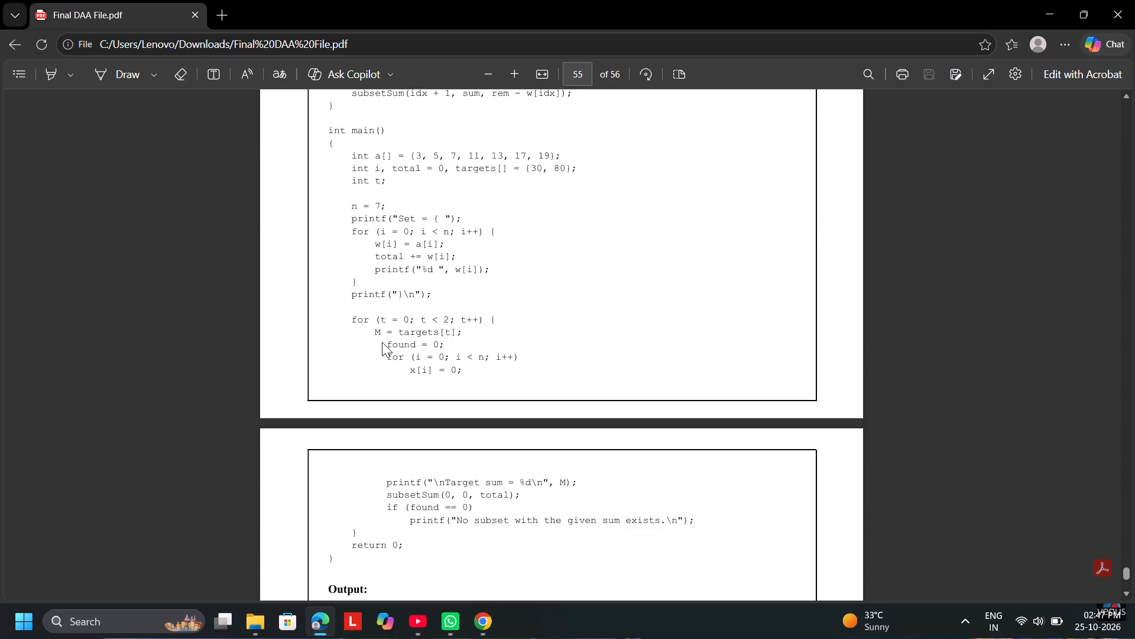
scroll(382, 342, down, 12)
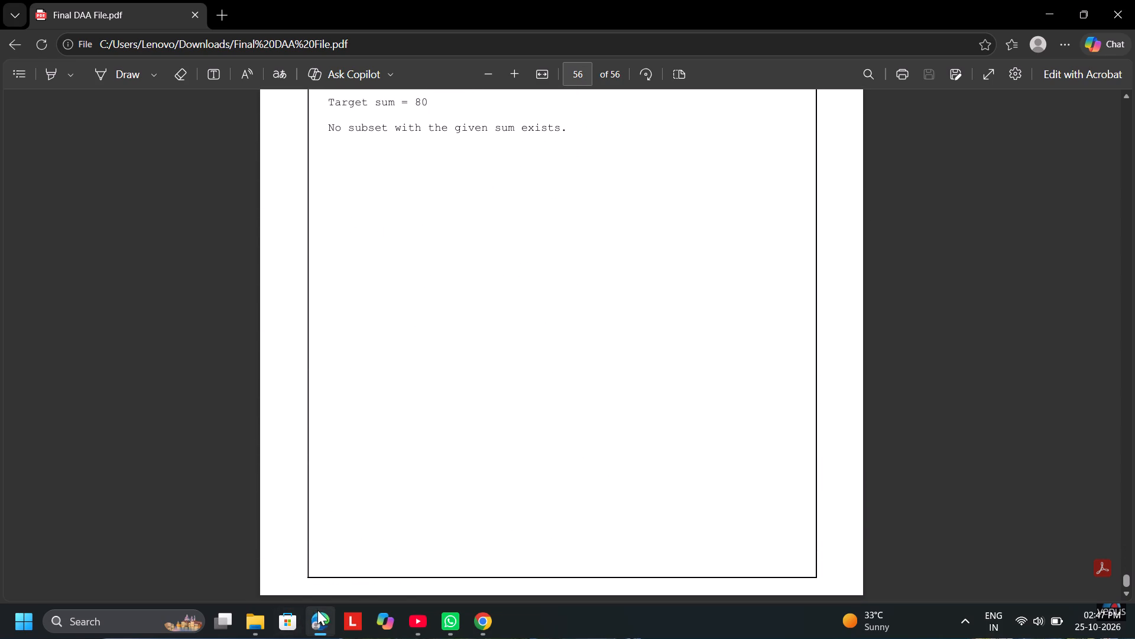
Open the DAA_Lab_File_Updated3 Word document from the Downloads folder.
click(254, 624)
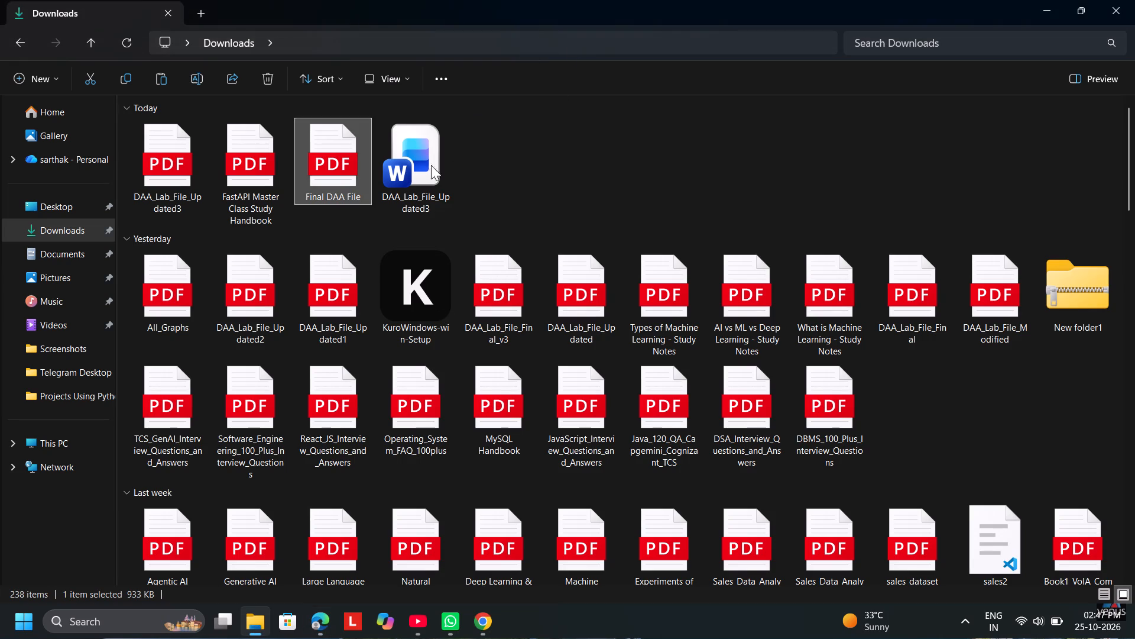
double_click(426, 166)
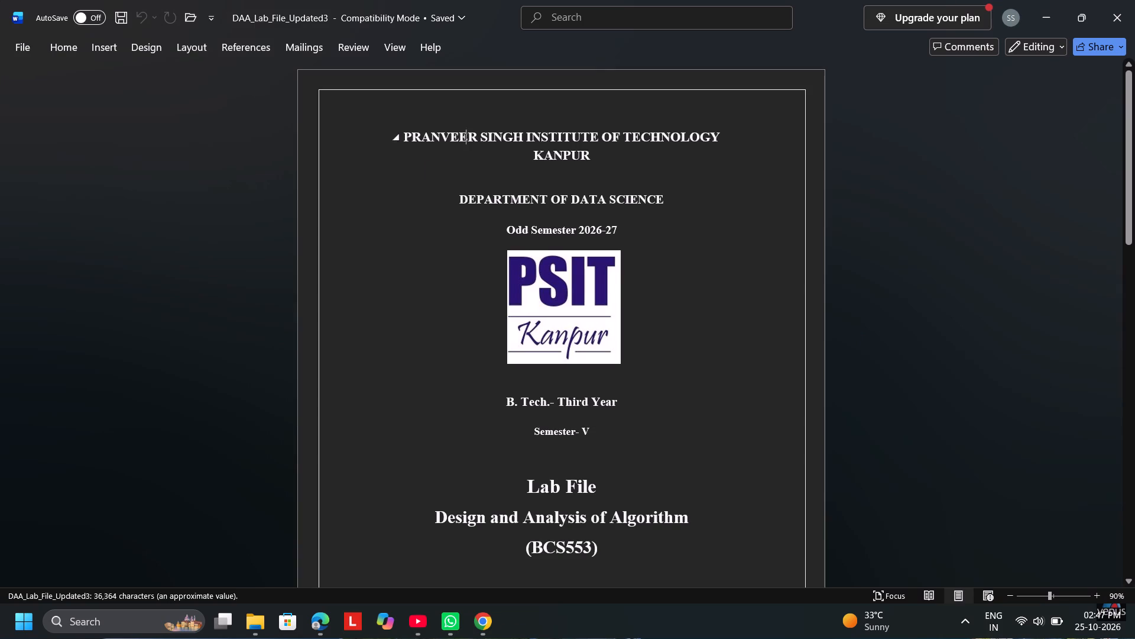
Remove one empty line above the Submitted To and Submitted By block on the cover page.
scroll(426, 166, down, 4)
scroll(426, 166, up, 2)
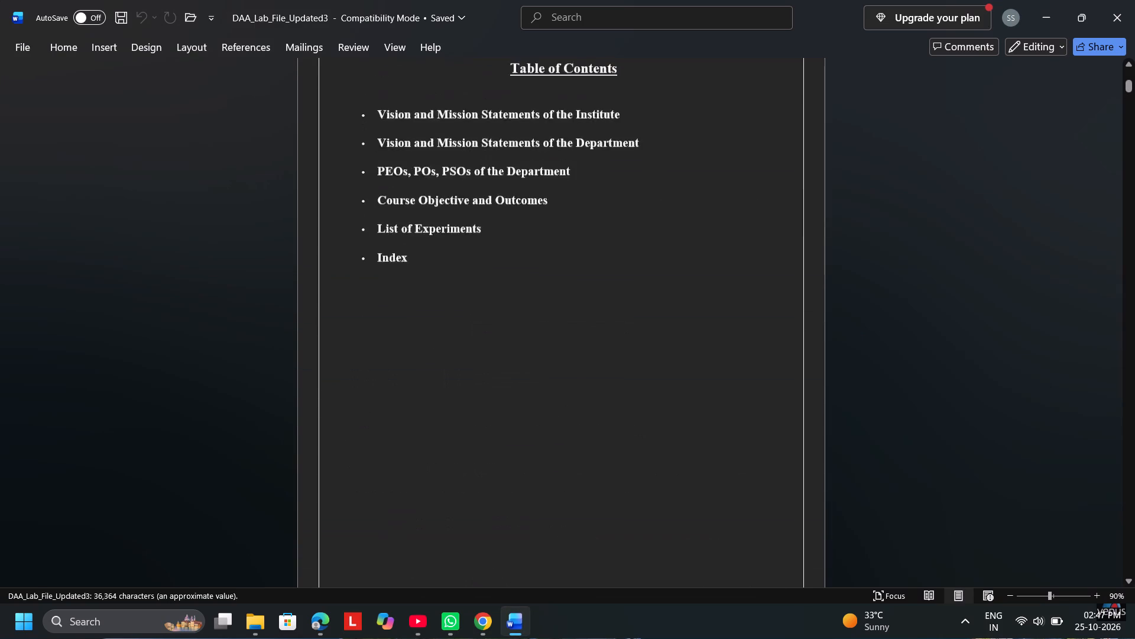
scroll(426, 166, up, 2)
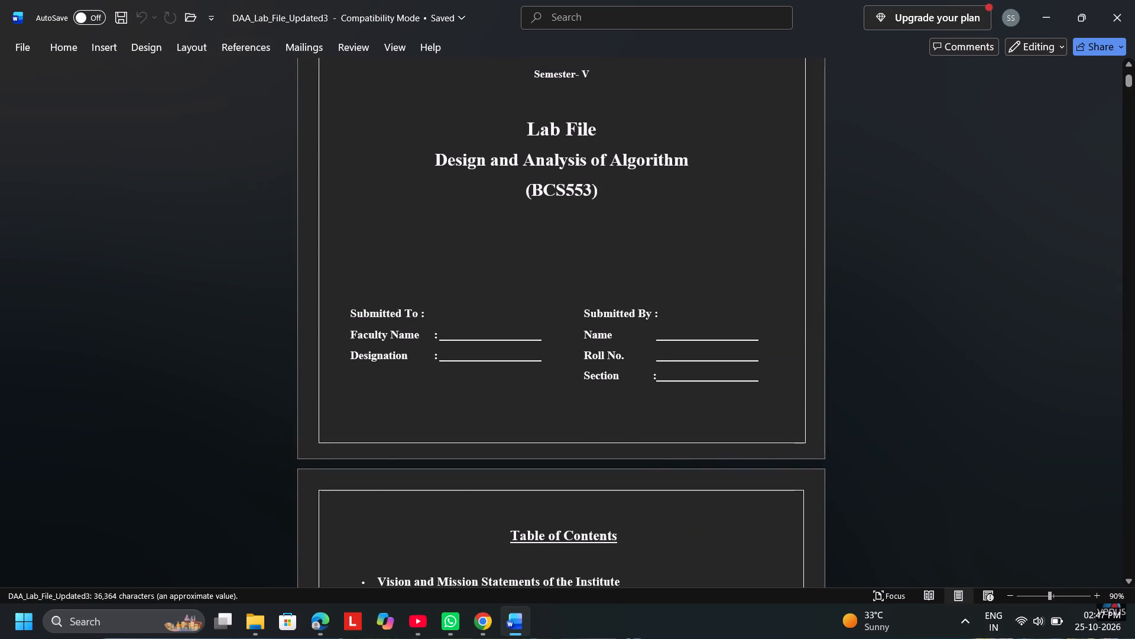
click(377, 267)
key(Return)
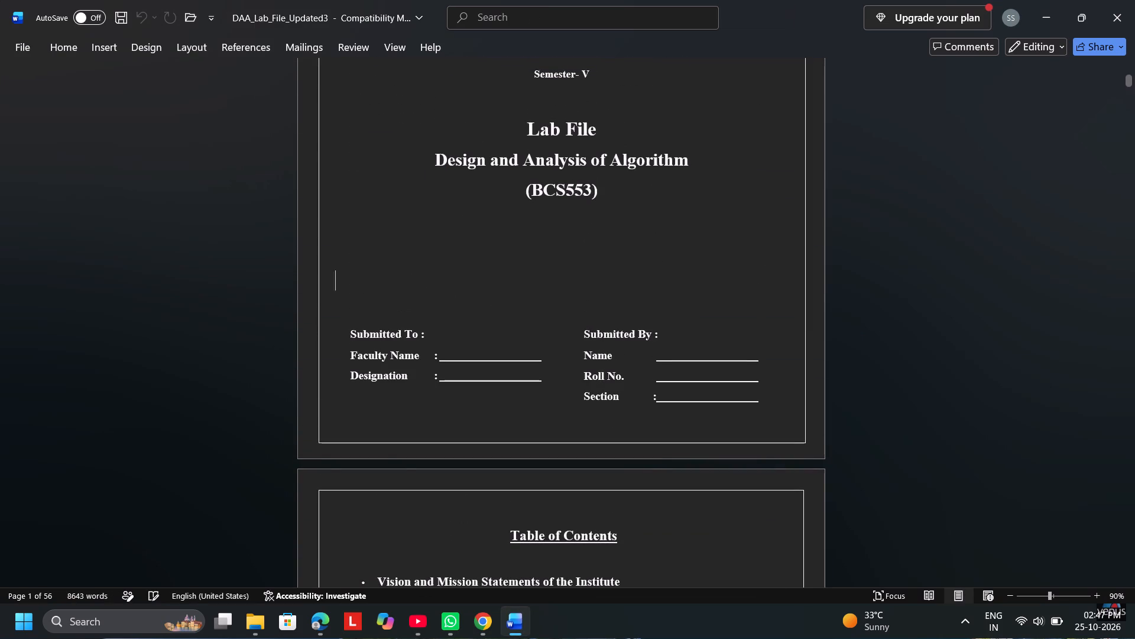
key(BackSpace)
key(BackSpace)
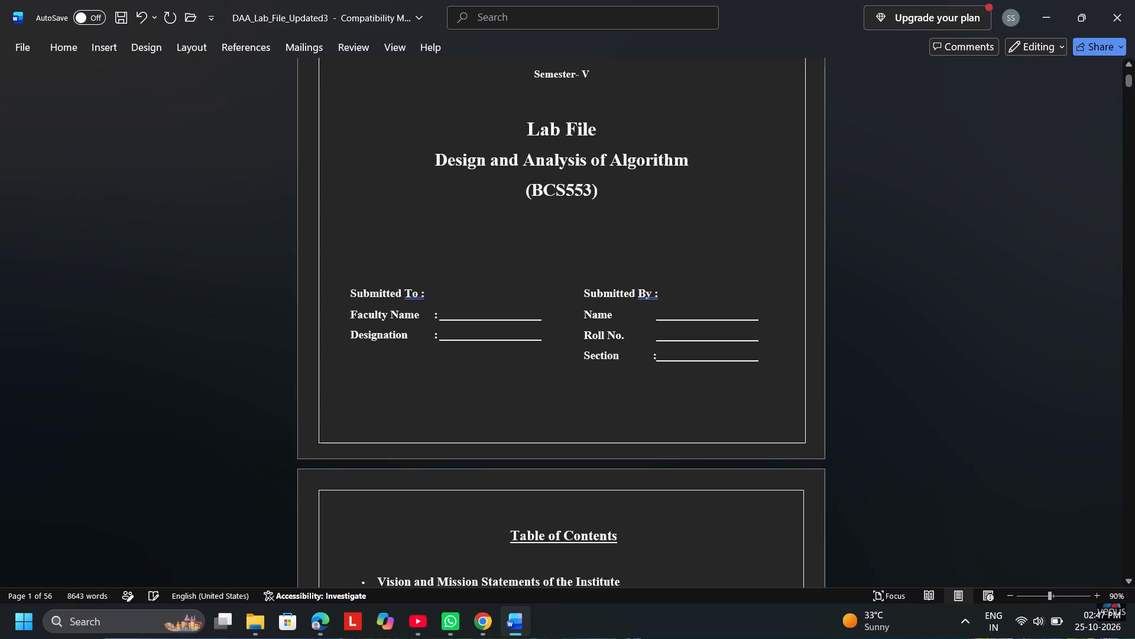
Look through the Word document from the front matter to the Experiment 1 Binary Search output, checking its layout.
scroll(463, 349, down, 9)
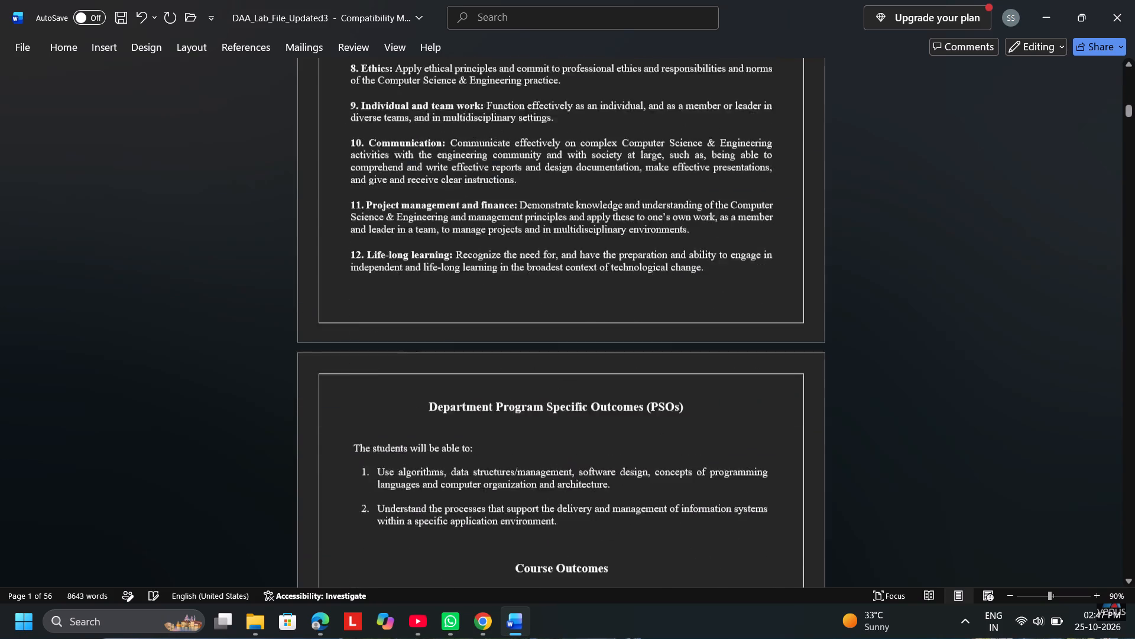
scroll(463, 349, down, 9)
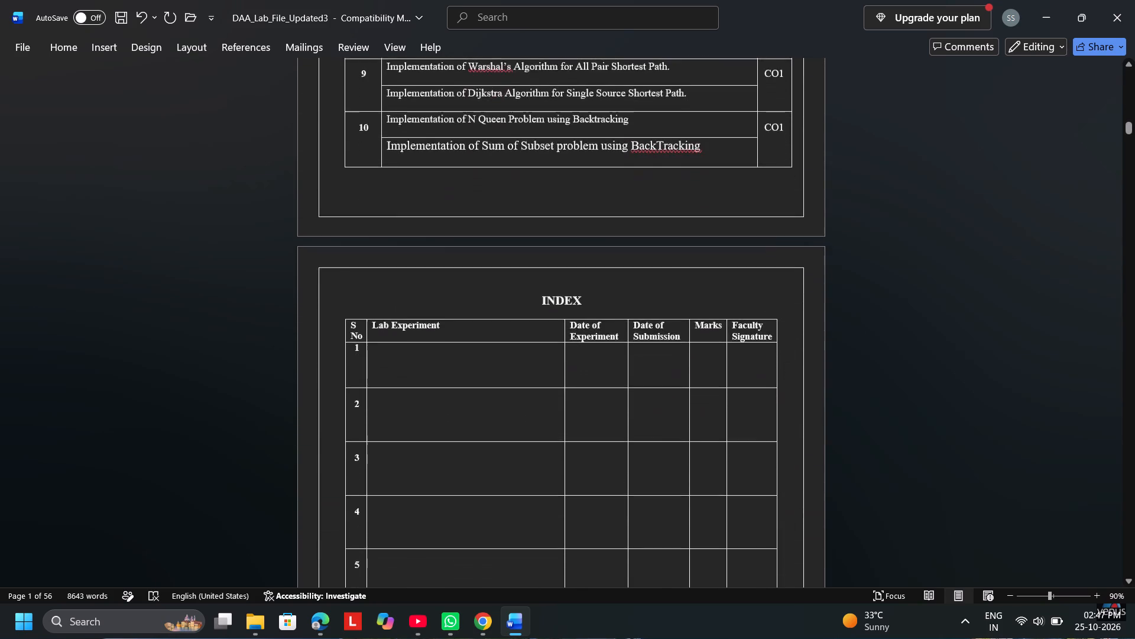
scroll(463, 349, down, 7)
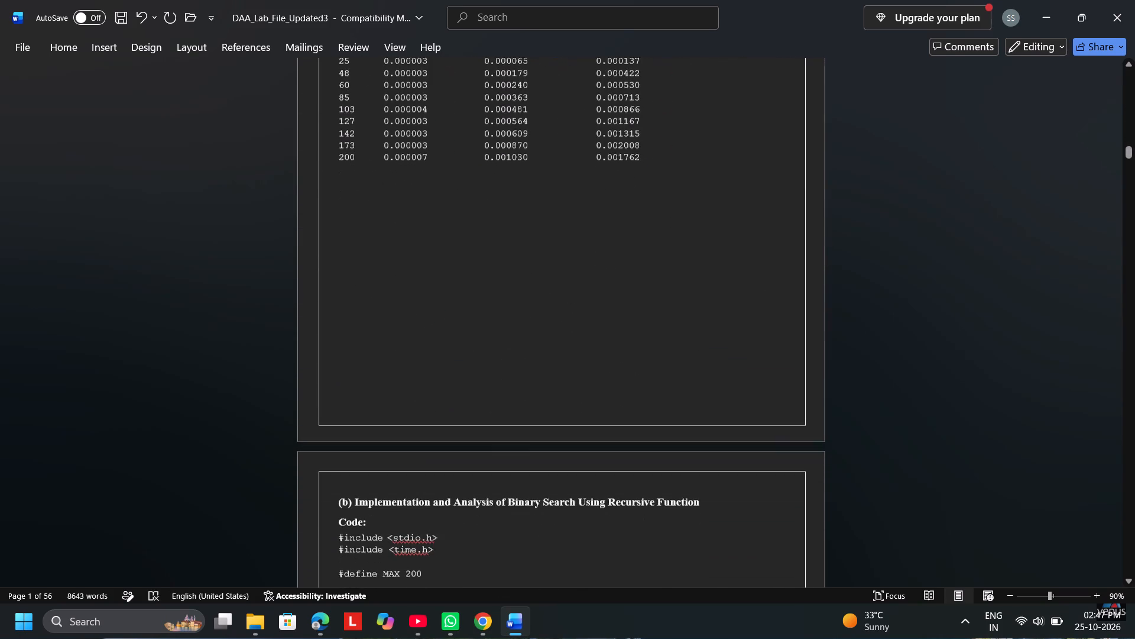
scroll(463, 349, down, 5)
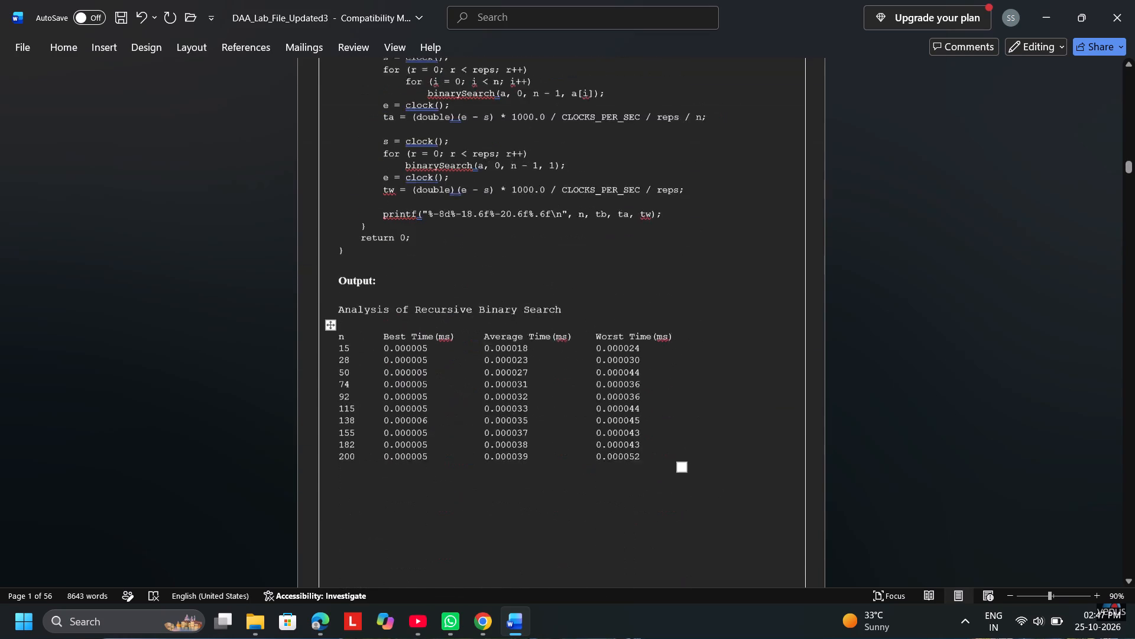
scroll(463, 349, down, 1)
Switch to the Final DAA File PDF, go to page 13, and check the sorting code pages around it for layout gaps.
key(alt+Tab)
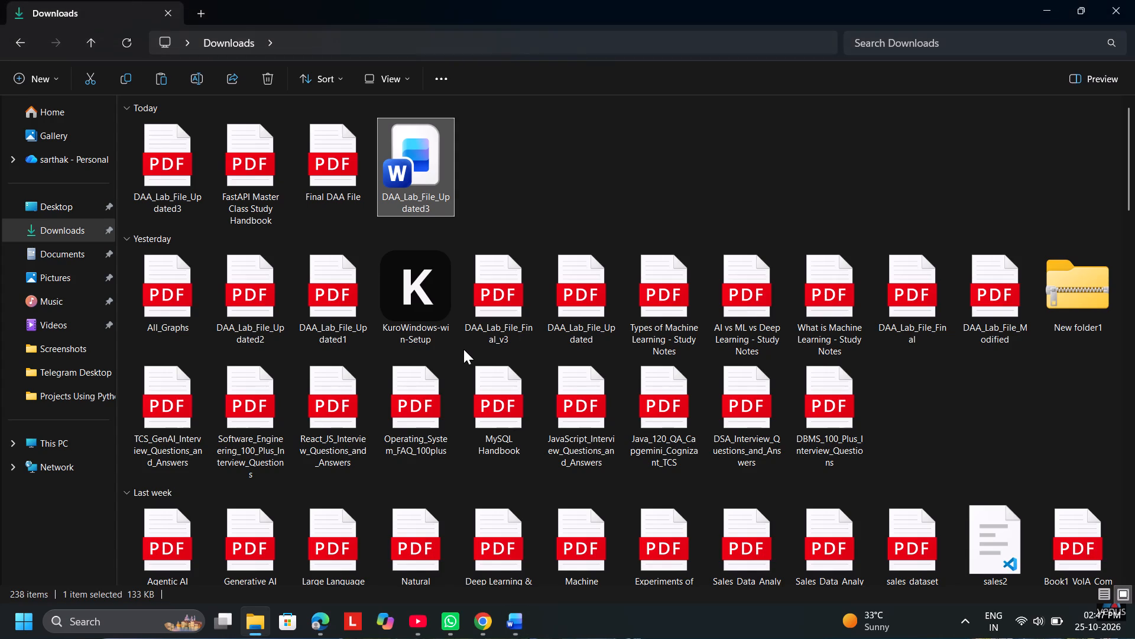
key(alt+Tab)
click(320, 619)
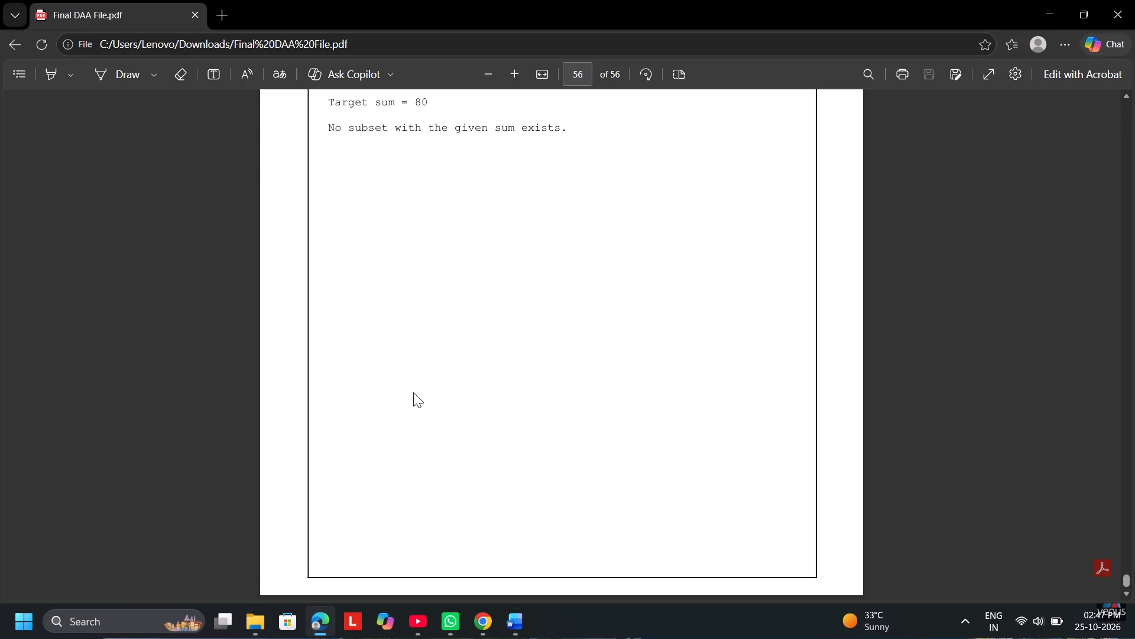
scroll(506, 285, up, 7)
click(584, 75)
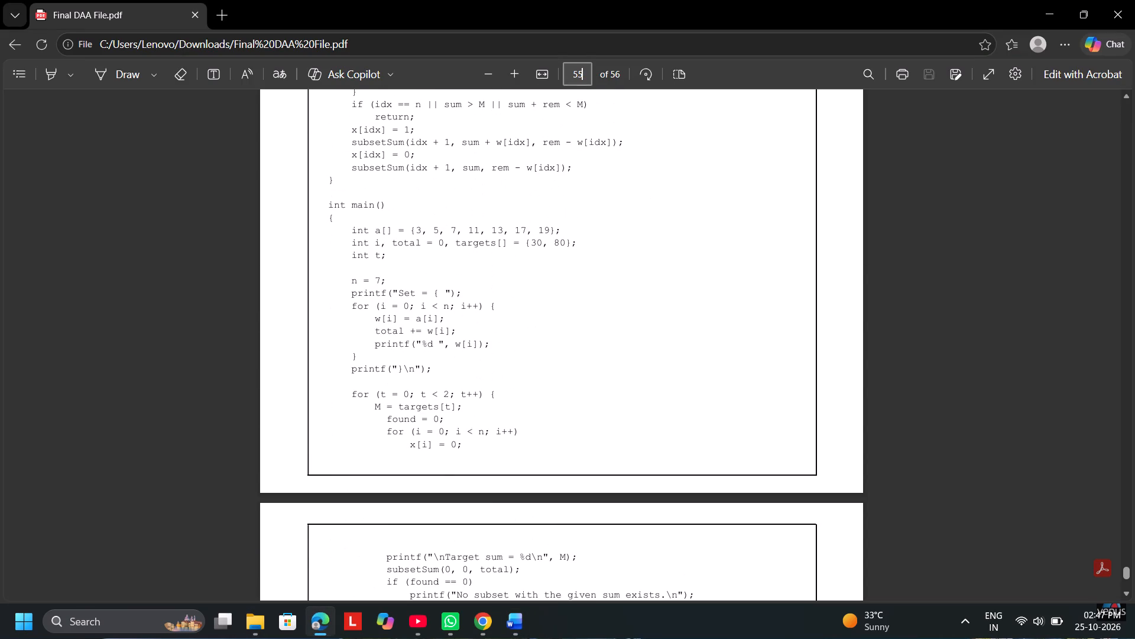
key(BackSpace)
text(13)
key(Return)
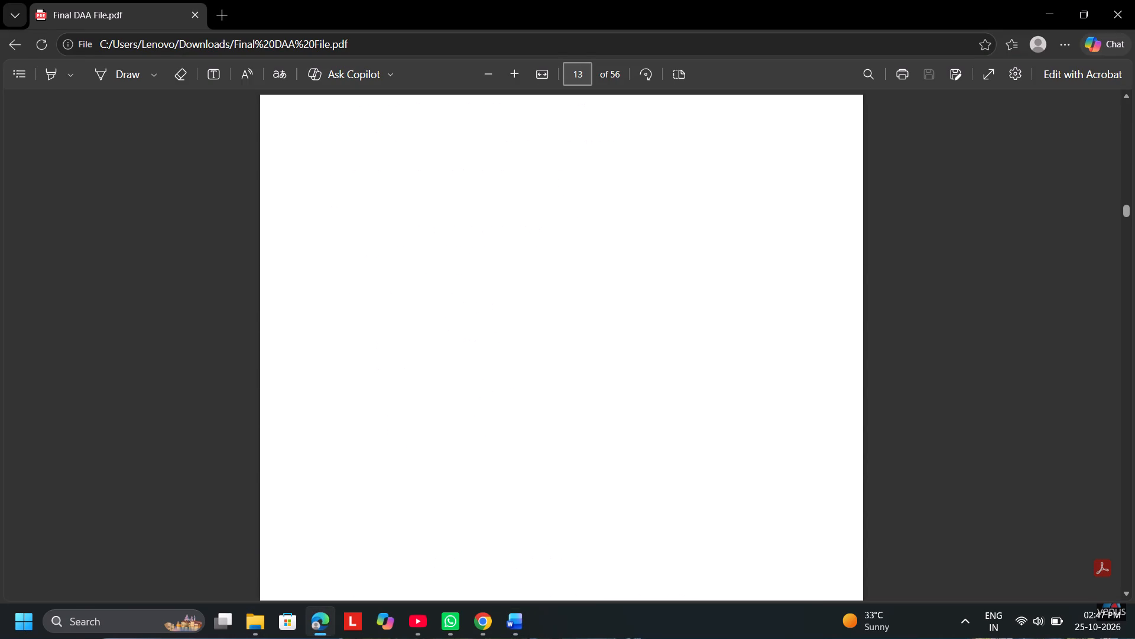
scroll(546, 222, down, 3)
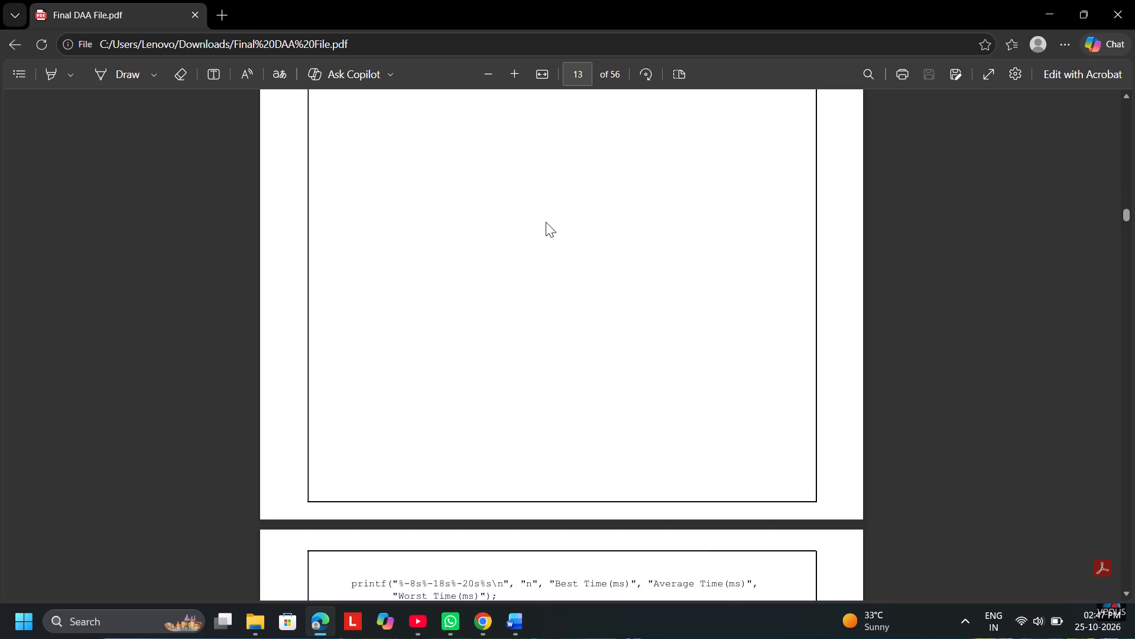
scroll(546, 222, down, 13)
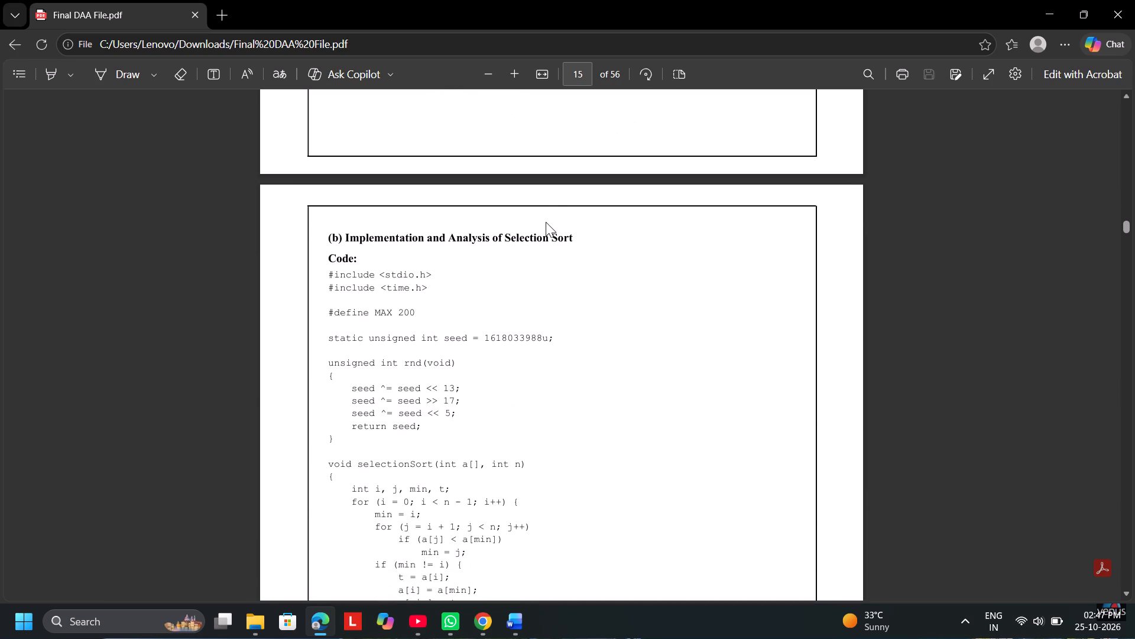
scroll(546, 222, down, 19)
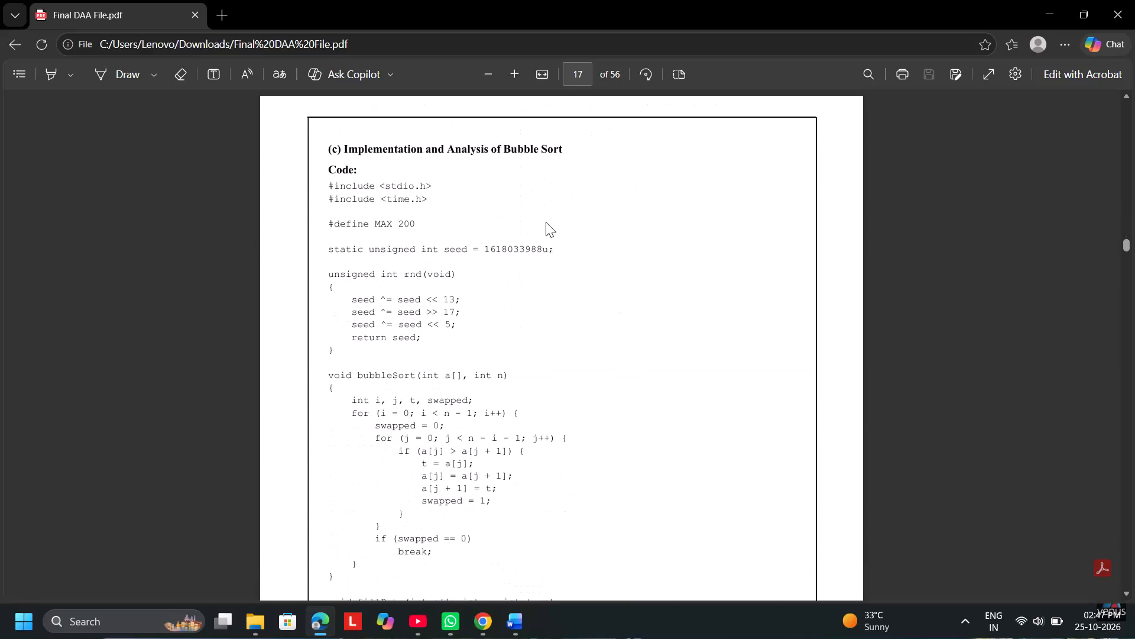
scroll(546, 222, down, 13)
scroll(546, 222, up, 7)
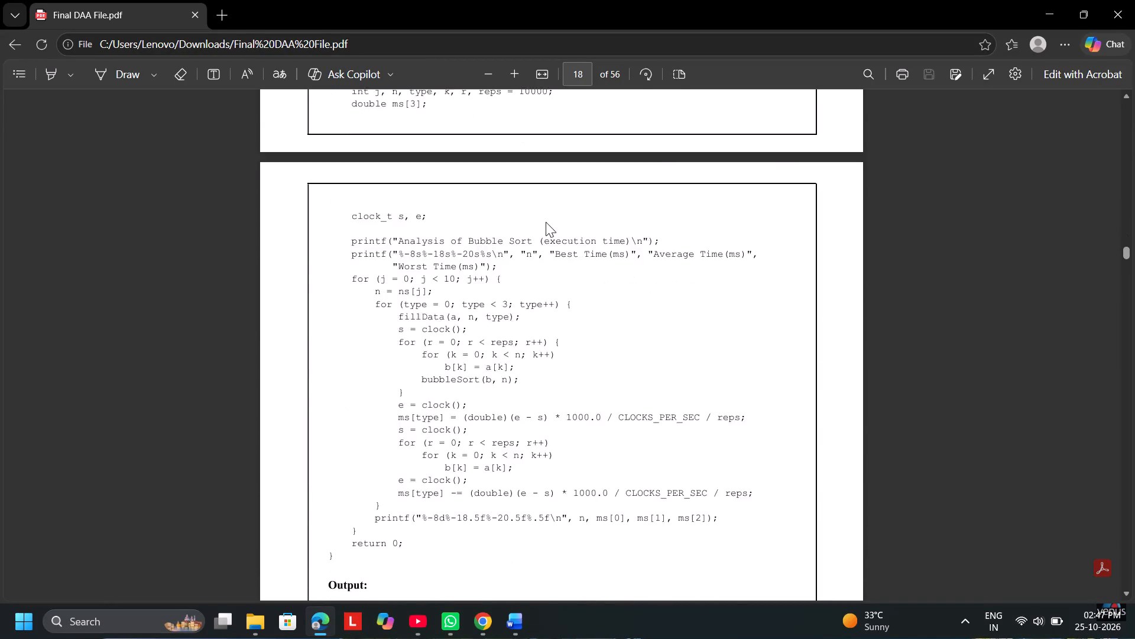
scroll(546, 222, up, 2)
scroll(546, 222, up, 20)
scroll(546, 222, up, 1)
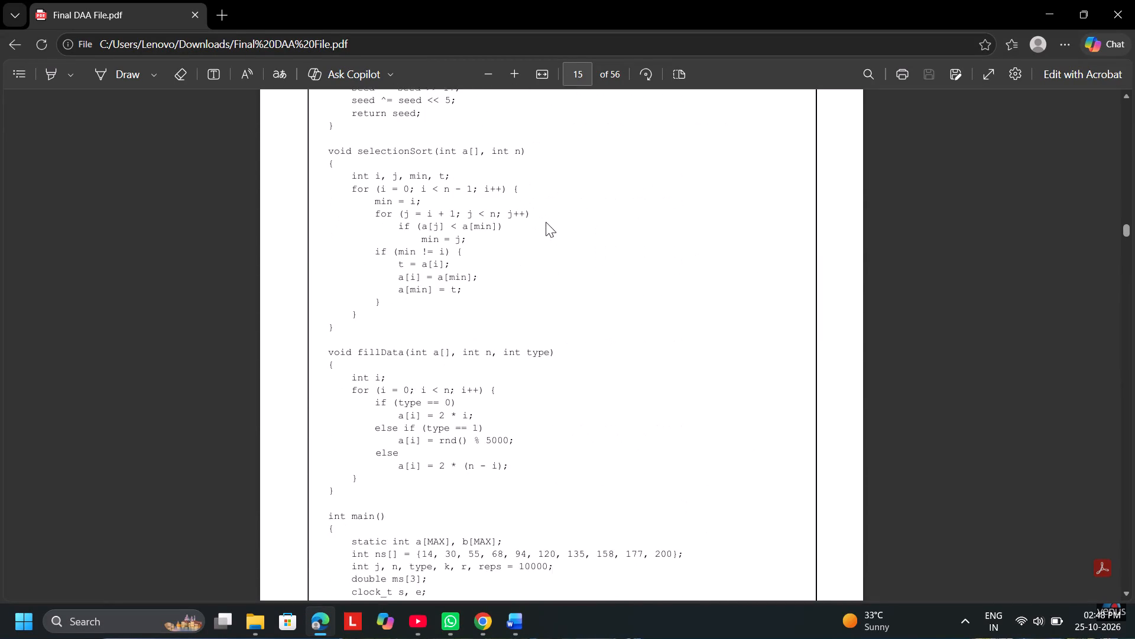
scroll(546, 222, up, 15)
scroll(546, 222, up, 7)
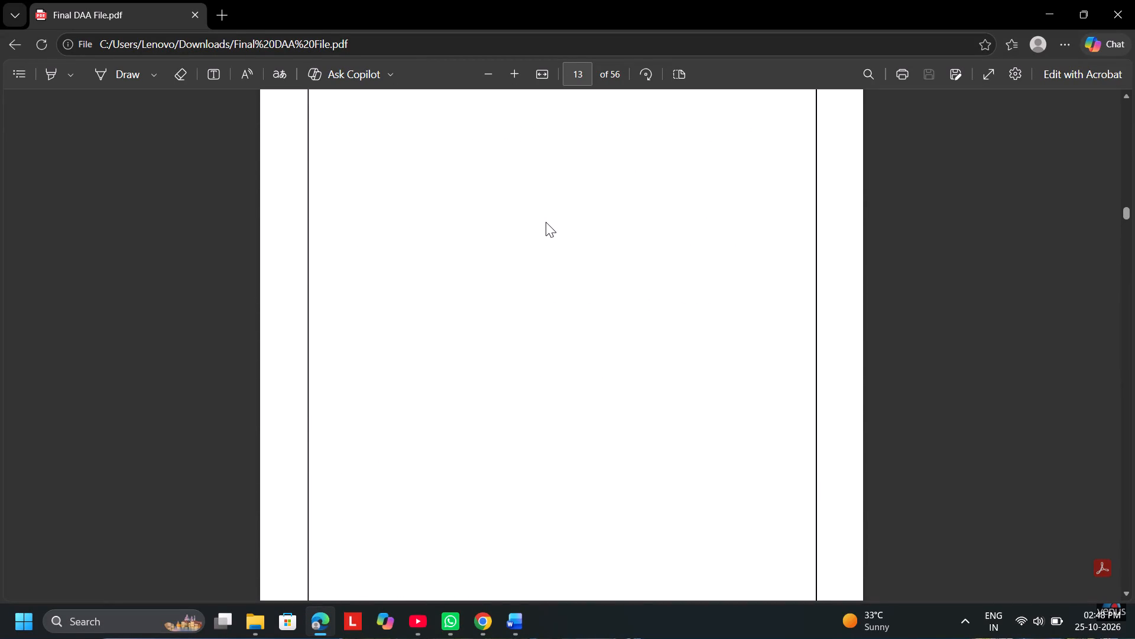
scroll(546, 222, up, 5)
In the Word document, remove the empty line between the clock_t declaration and the Analysis of Insertion Sort printf line.
key(alt+Tab)
scroll(546, 222, down, 1)
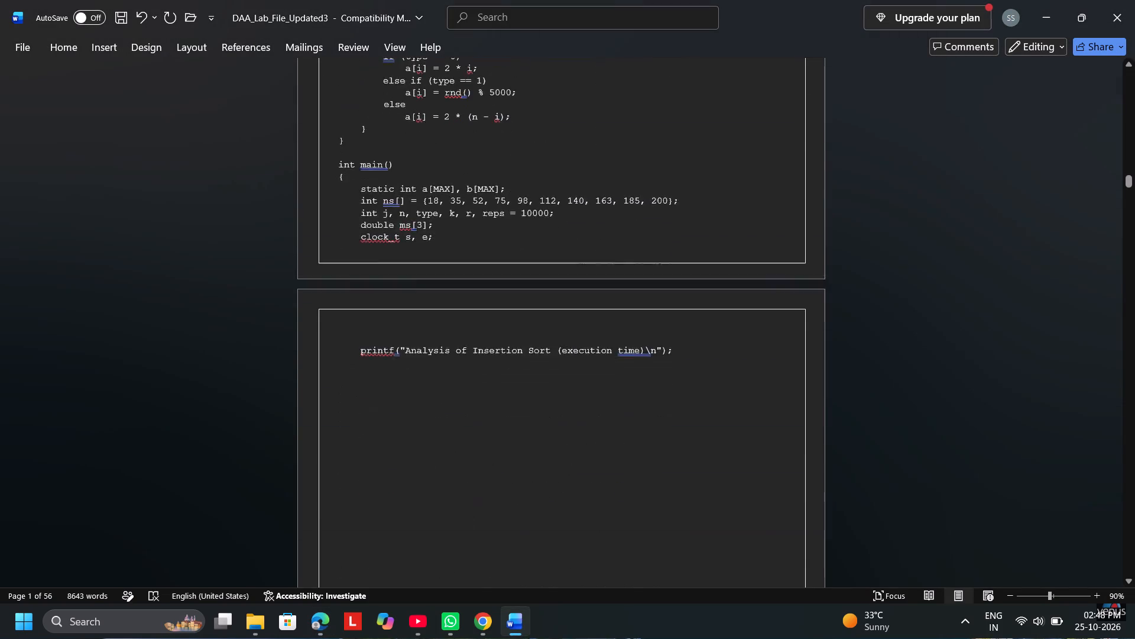
scroll(546, 222, down, 3)
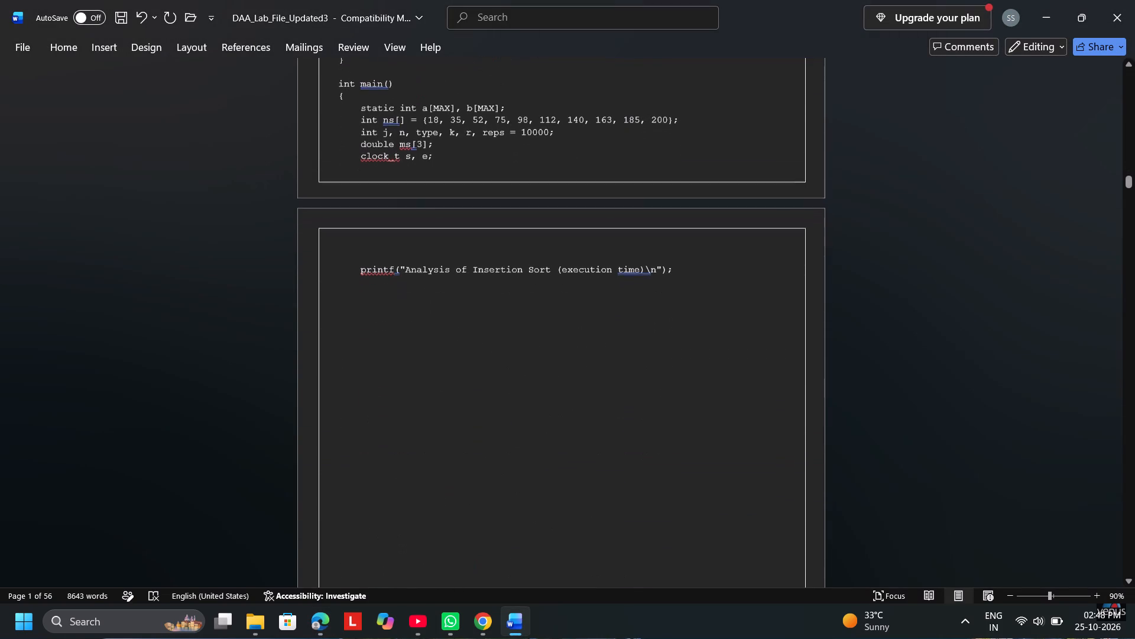
scroll(546, 222, down, 2)
click(374, 279)
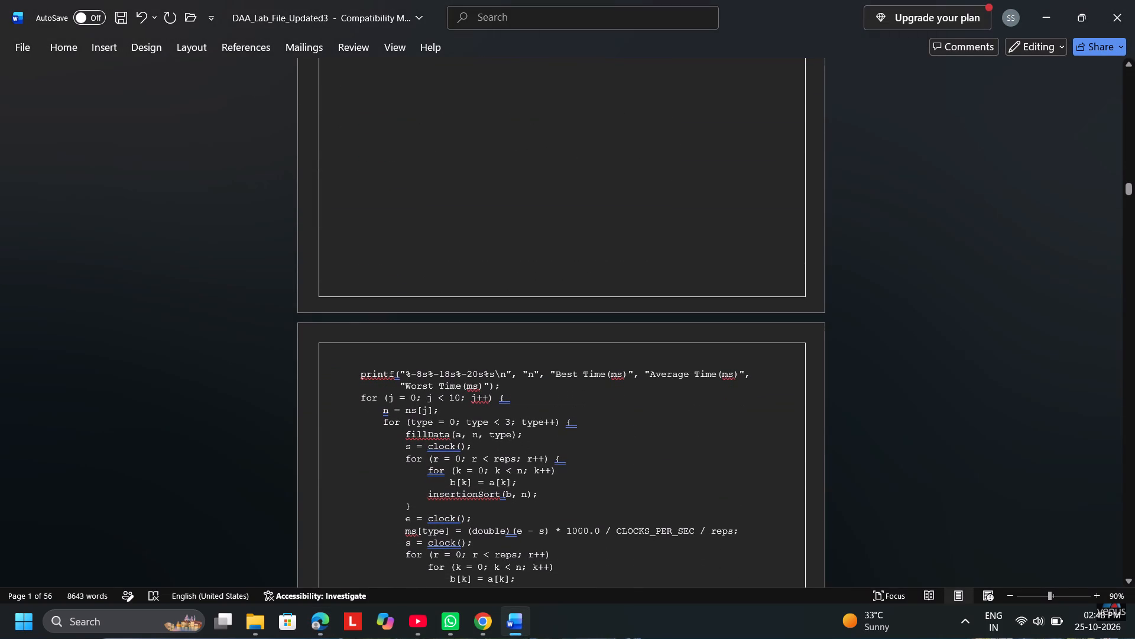
scroll(374, 279, down, 1)
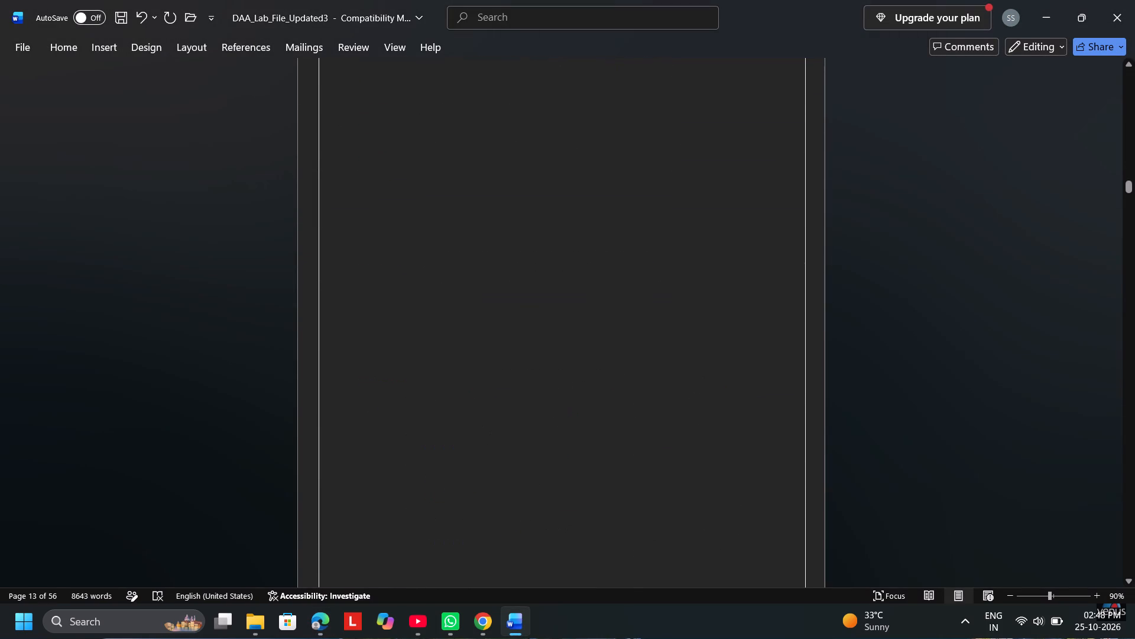
scroll(374, 279, down, 1)
click(382, 187)
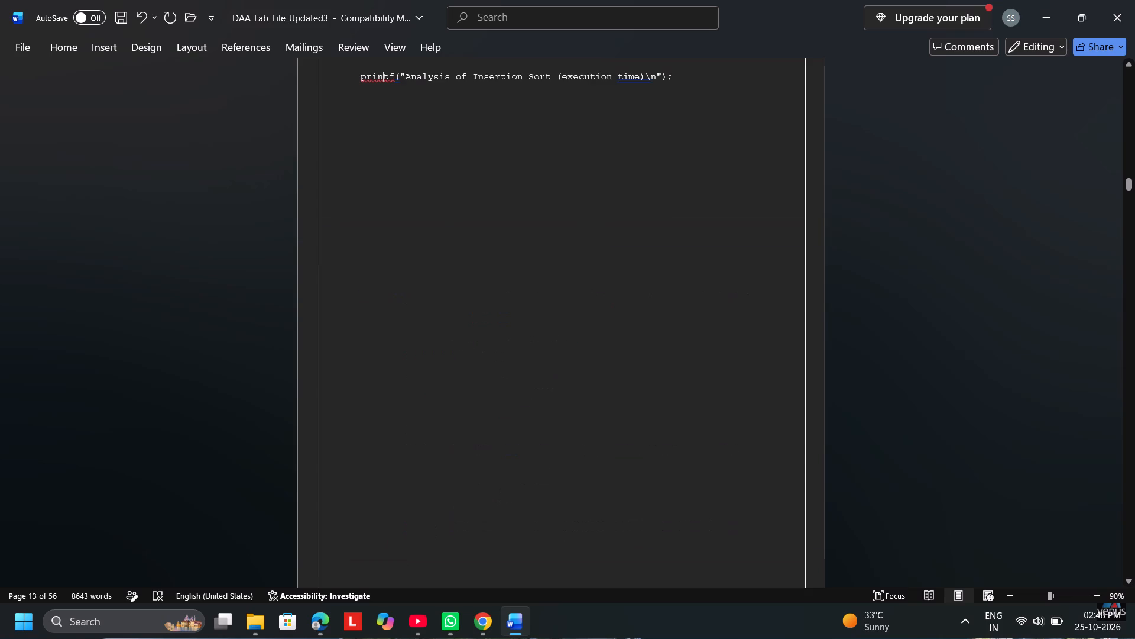
scroll(491, 171, up, 1)
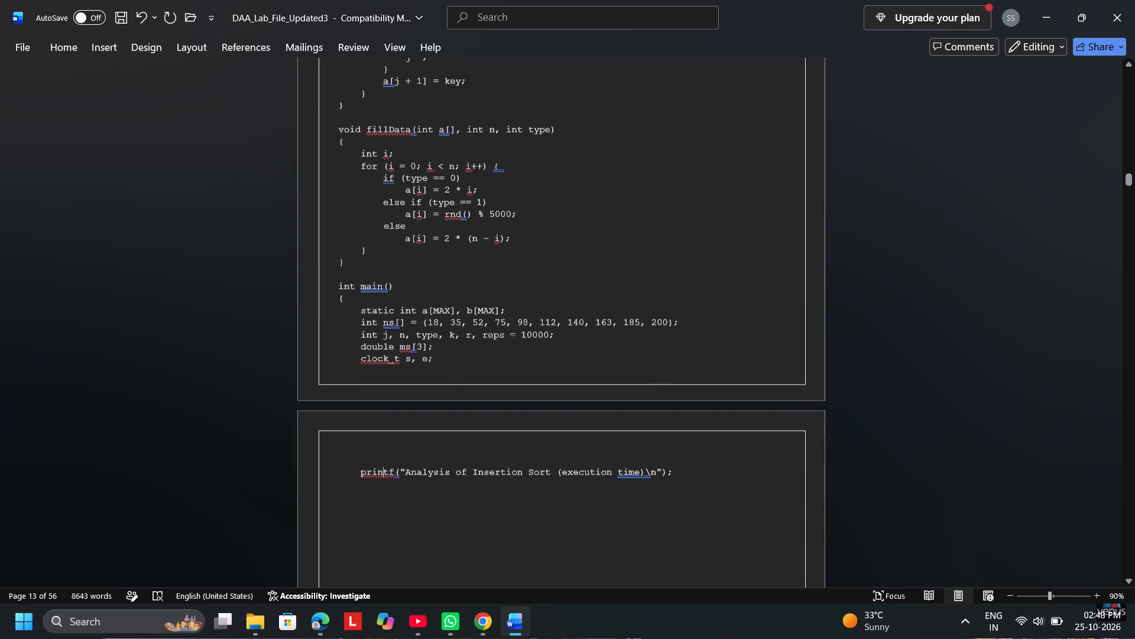
scroll(491, 171, up, 1)
click(377, 381)
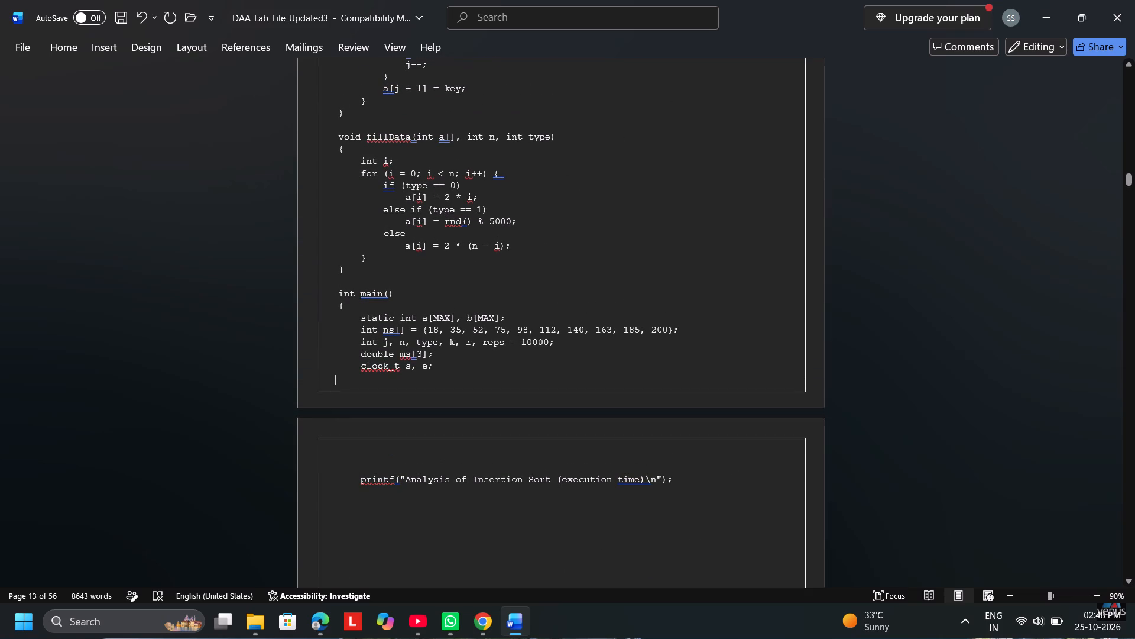
key(BackSpace)
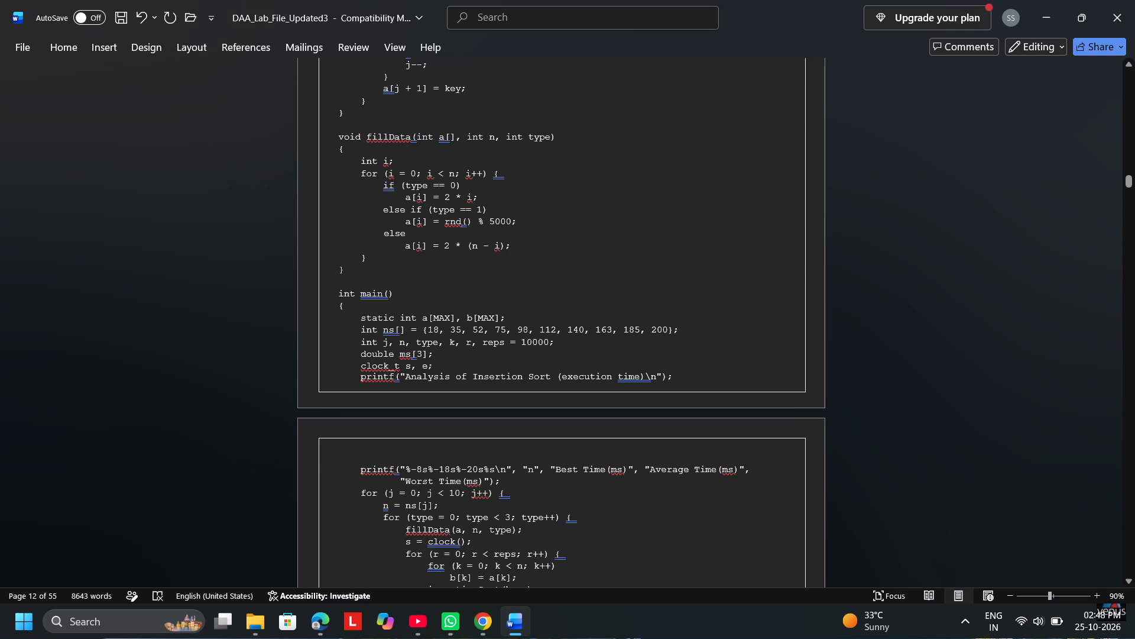
Check the following Word pages, then examine the Final DAA File PDF from page 20 through the Merge Sort and Quick Sort pages.
scroll(594, 430, down, 2)
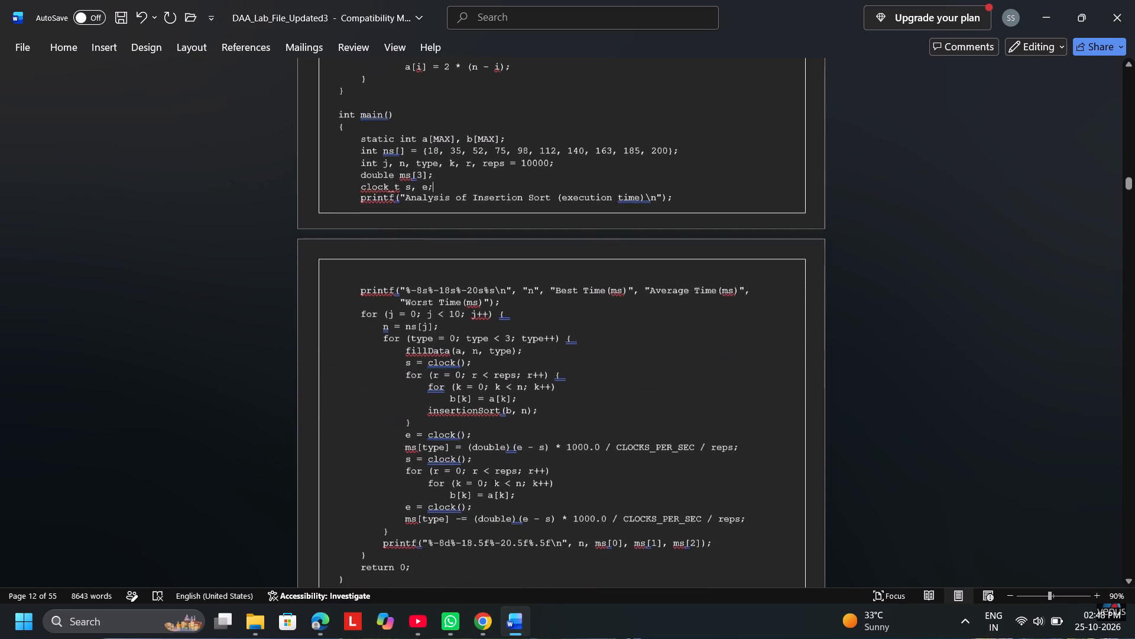
scroll(594, 430, down, 4)
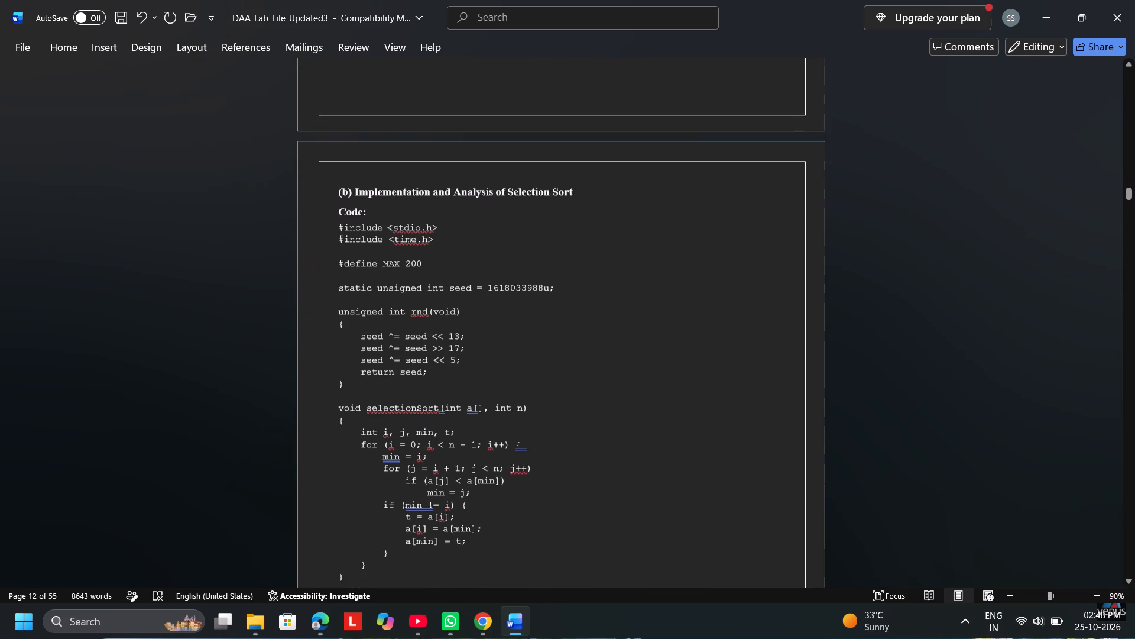
key(alt+Tab)
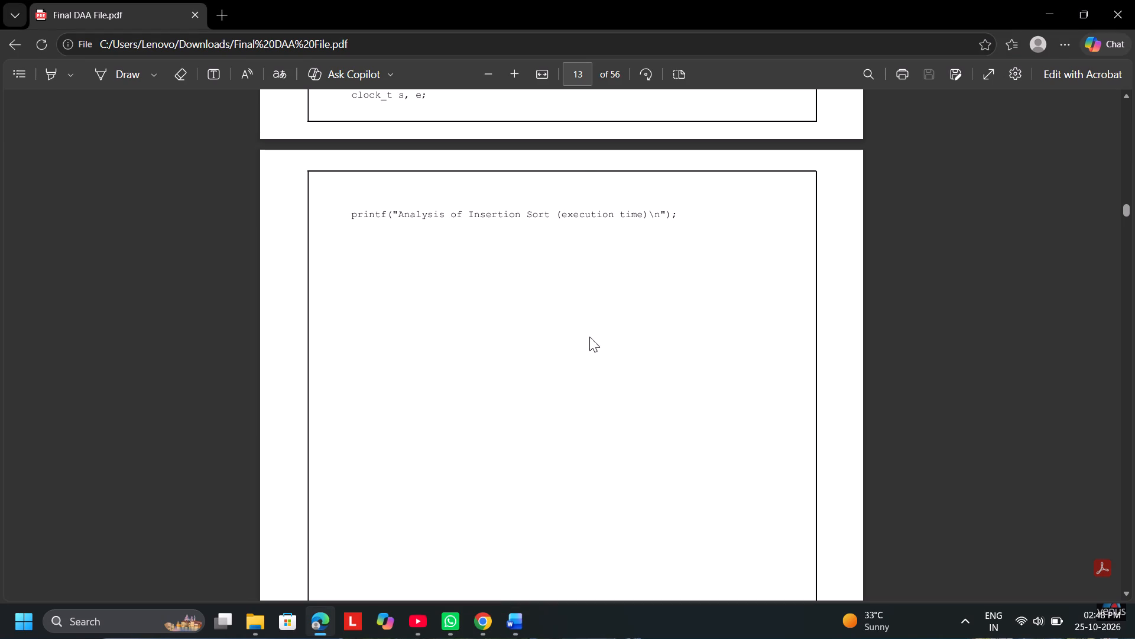
click(578, 75)
key(BackSpace)
text(20)
key(Return)
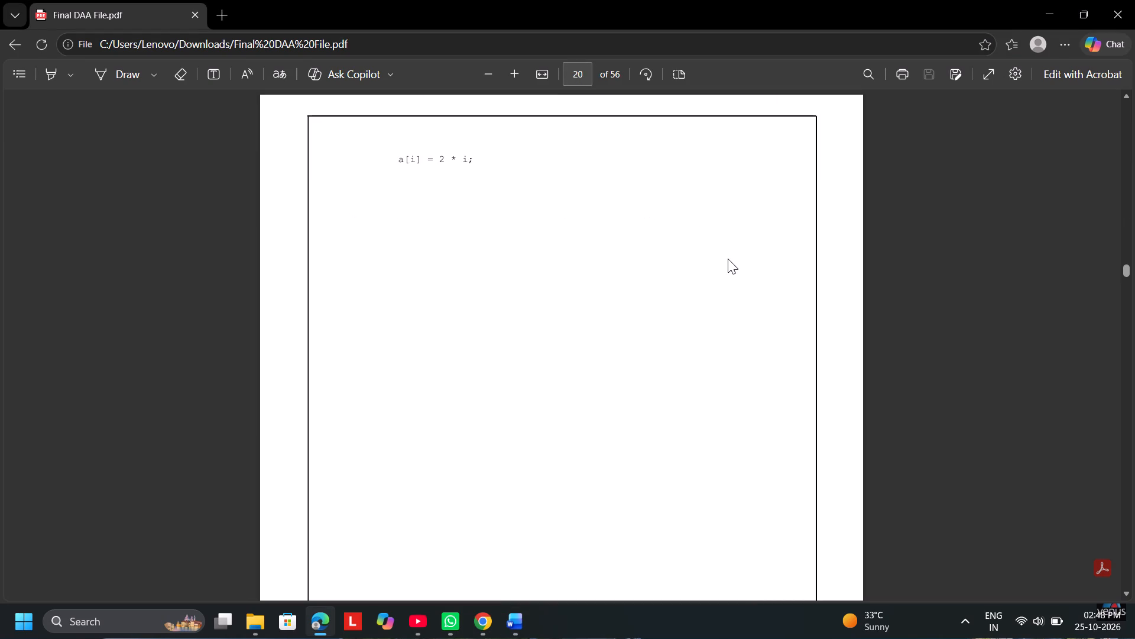
scroll(728, 259, down, 10)
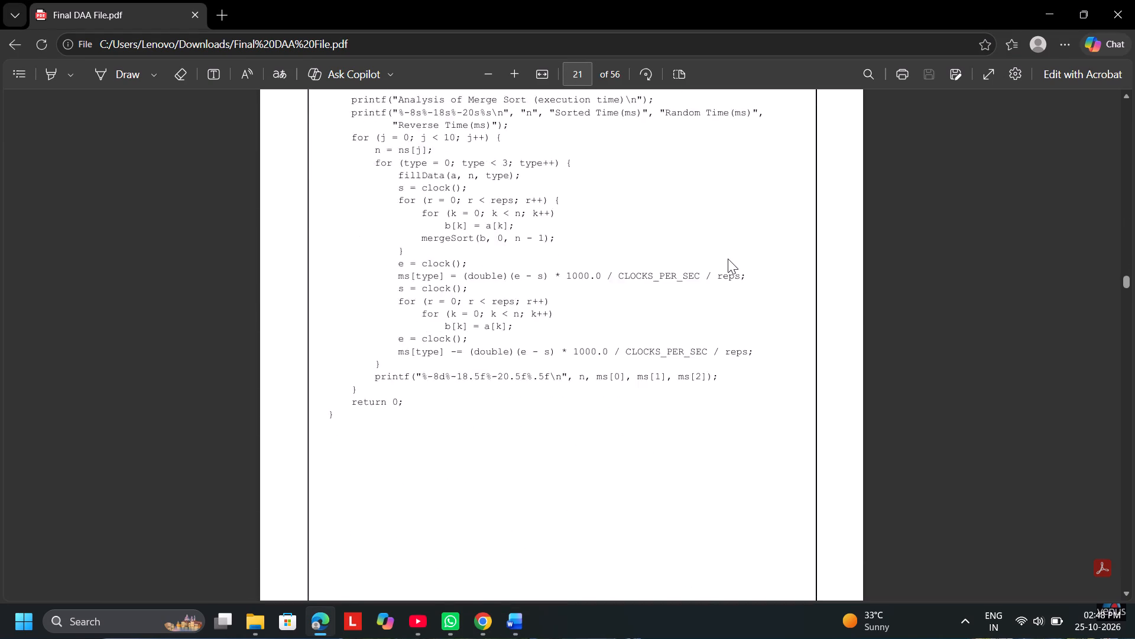
scroll(728, 259, down, 16)
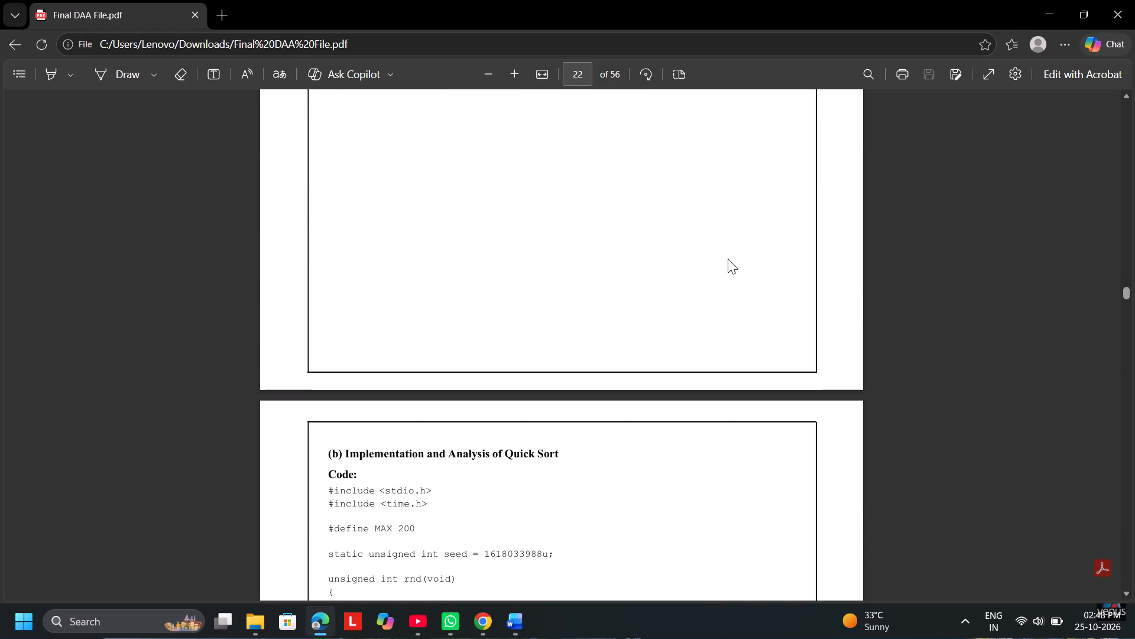
scroll(728, 259, down, 2)
scroll(728, 259, up, 20)
scroll(728, 259, up, 2)
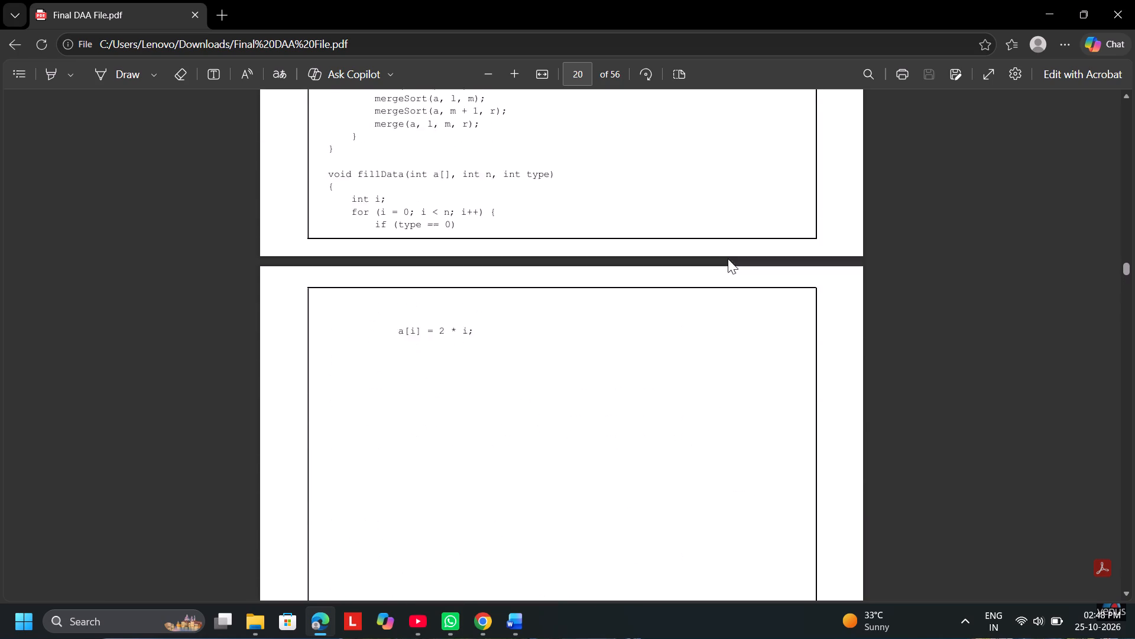
scroll(728, 259, up, 16)
scroll(728, 259, down, 8)
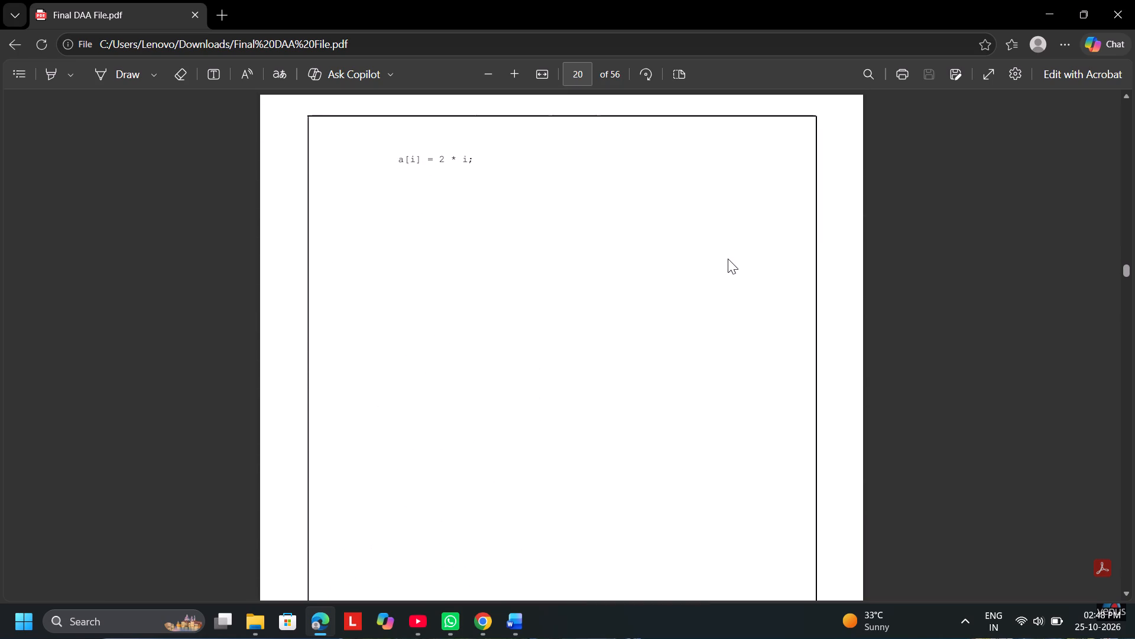
scroll(728, 259, down, 1)
In the Word document's Merge Sort code, remove the empty line above the fillData function.
key(alt+Tab)
scroll(728, 259, down, 9)
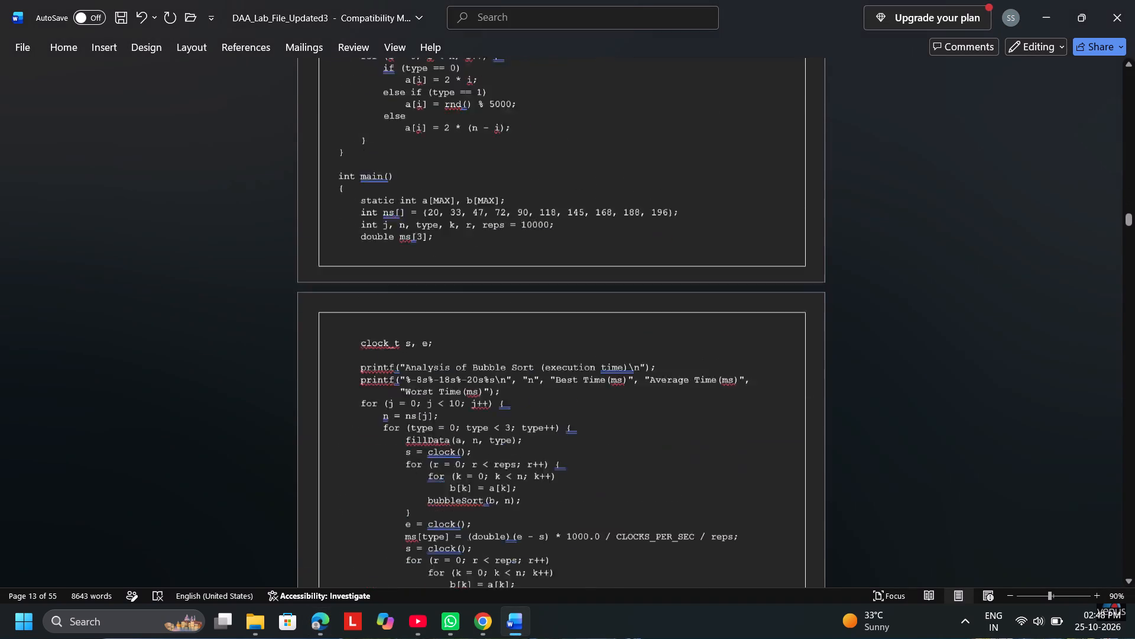
scroll(728, 259, down, 6)
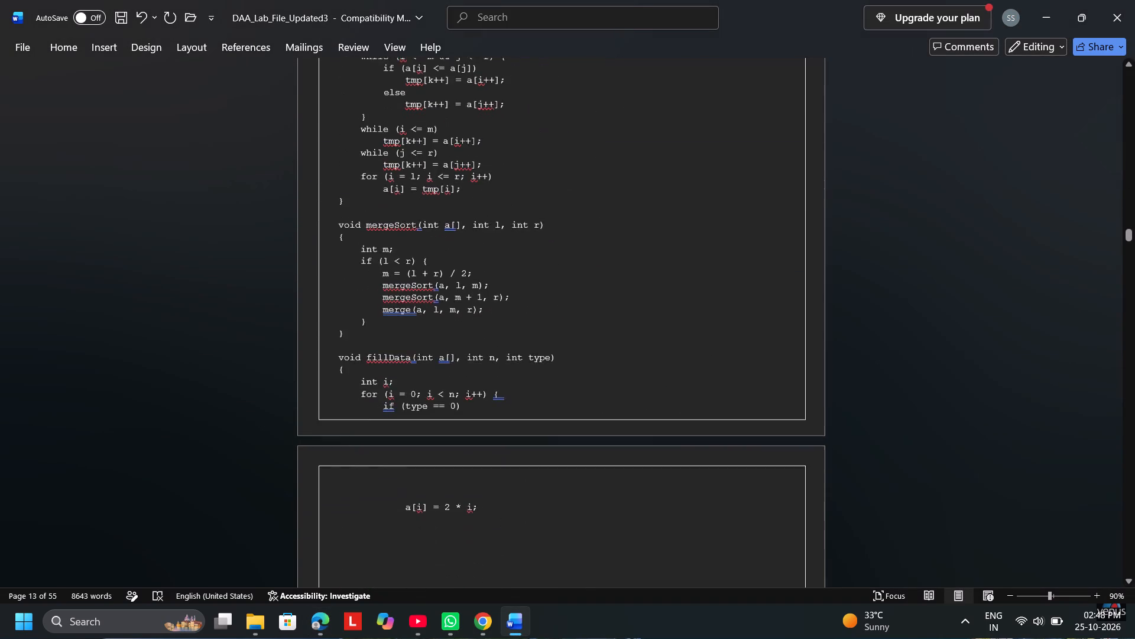
scroll(728, 259, down, 1)
scroll(480, 188, up, 1)
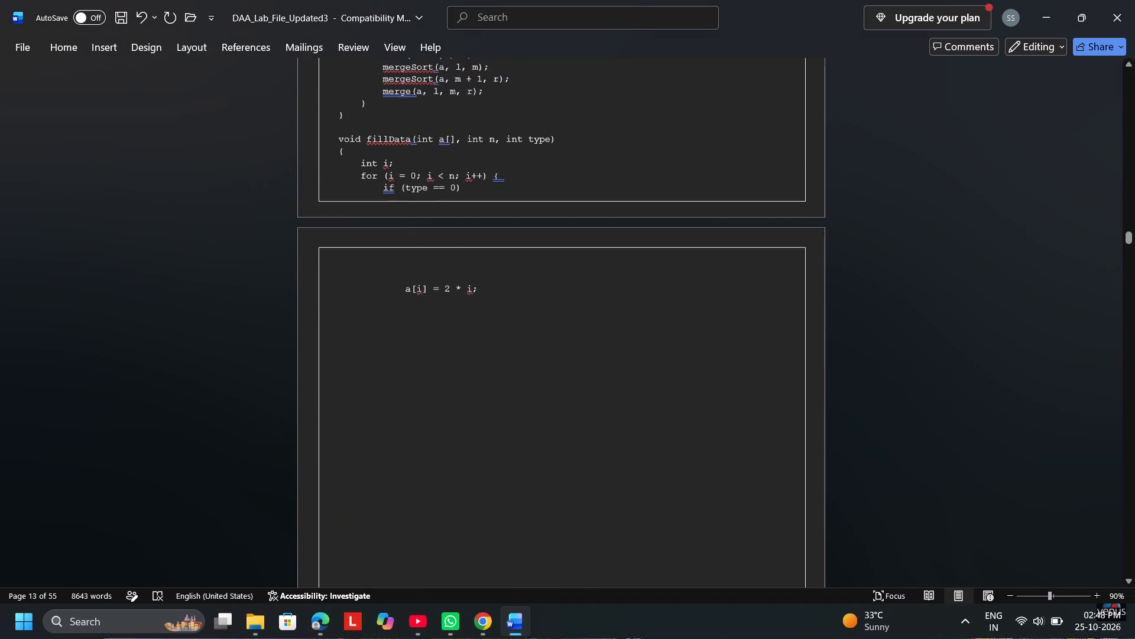
scroll(480, 188, up, 1)
click(352, 194)
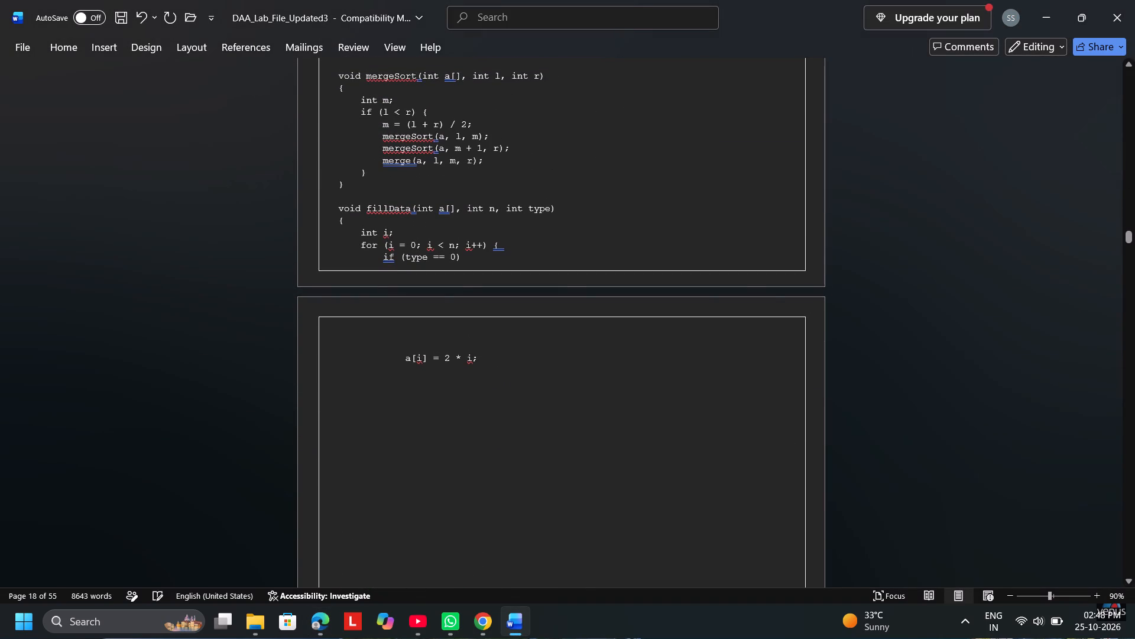
key(BackSpace)
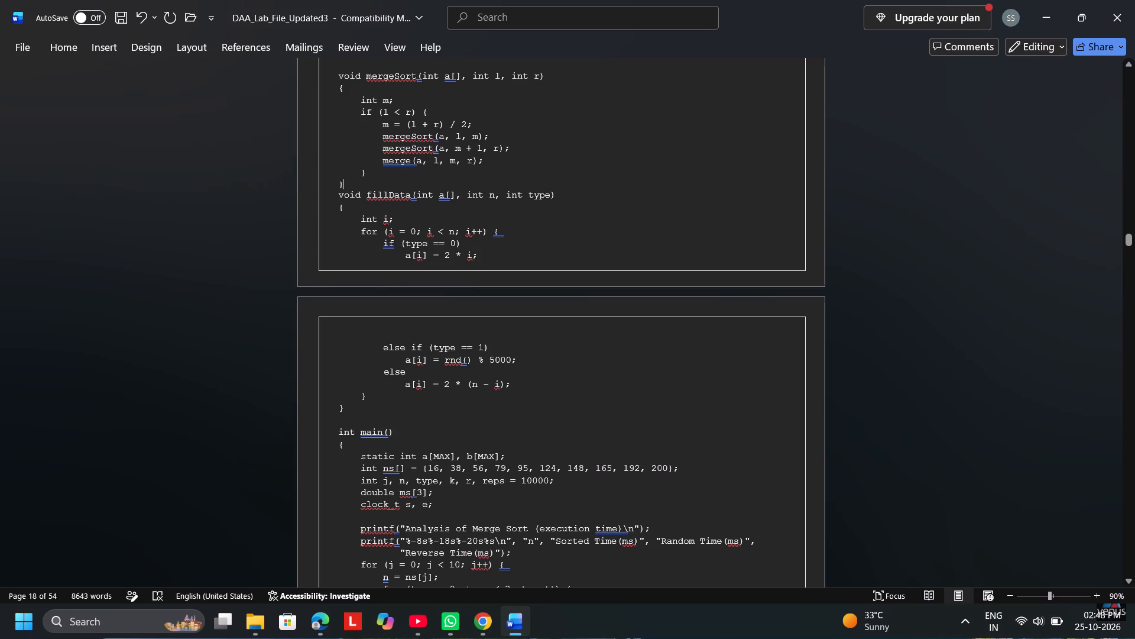
Check the Merge Sort and Quick Sort code pages in the Word document for layout gaps.
scroll(607, 235, down, 2)
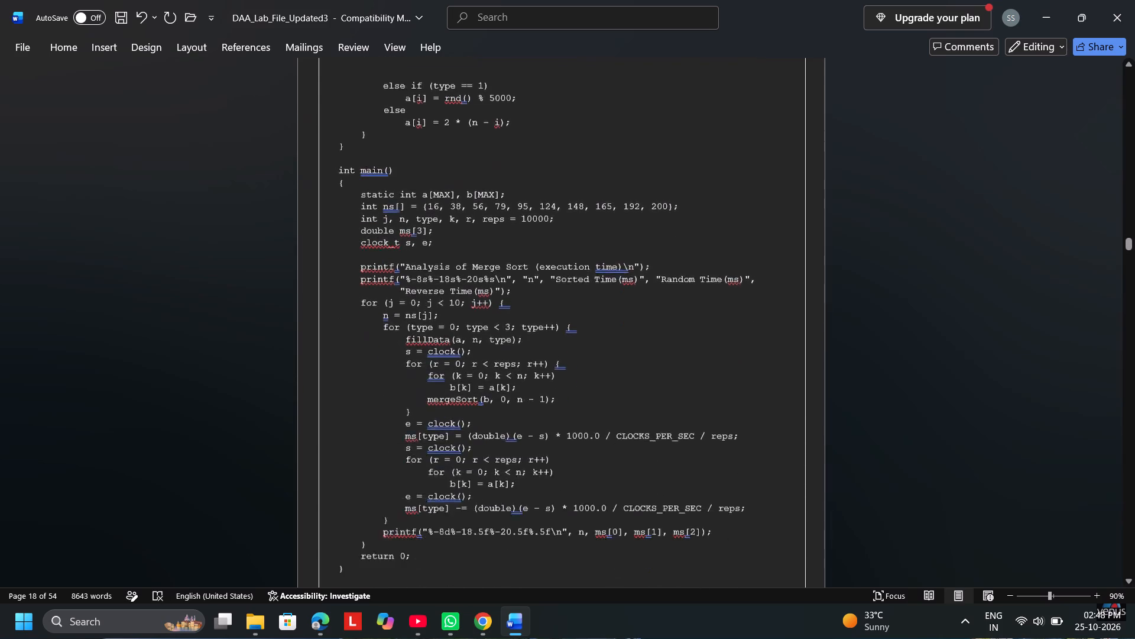
scroll(607, 235, down, 5)
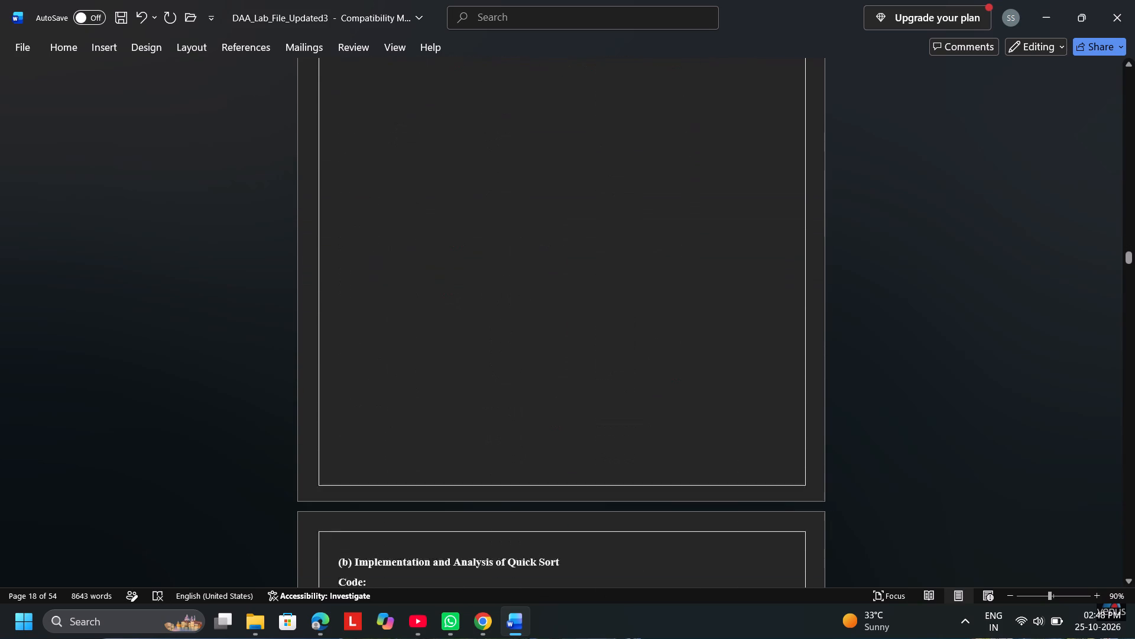
scroll(607, 235, down, 2)
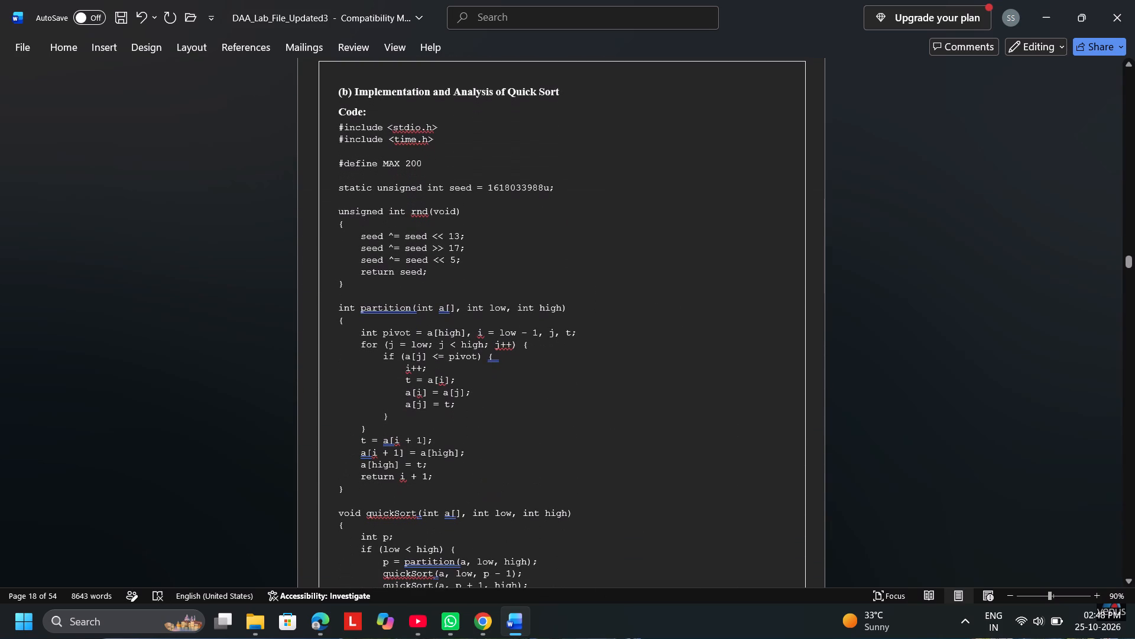
scroll(607, 235, down, 1)
Switch to the Final DAA File PDF, go to page 33, and examine the Shell Sort code and output pages.
key(alt+Tab)
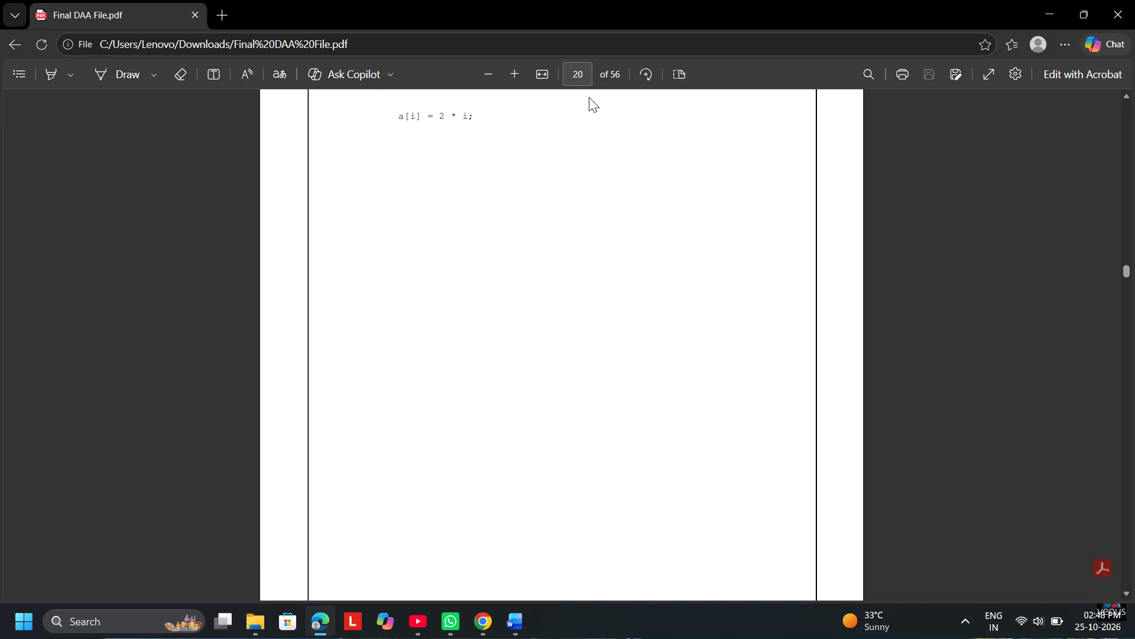
click(582, 70)
key(BackSpace)
text(33)
key(Return)
scroll(602, 220, down, 1)
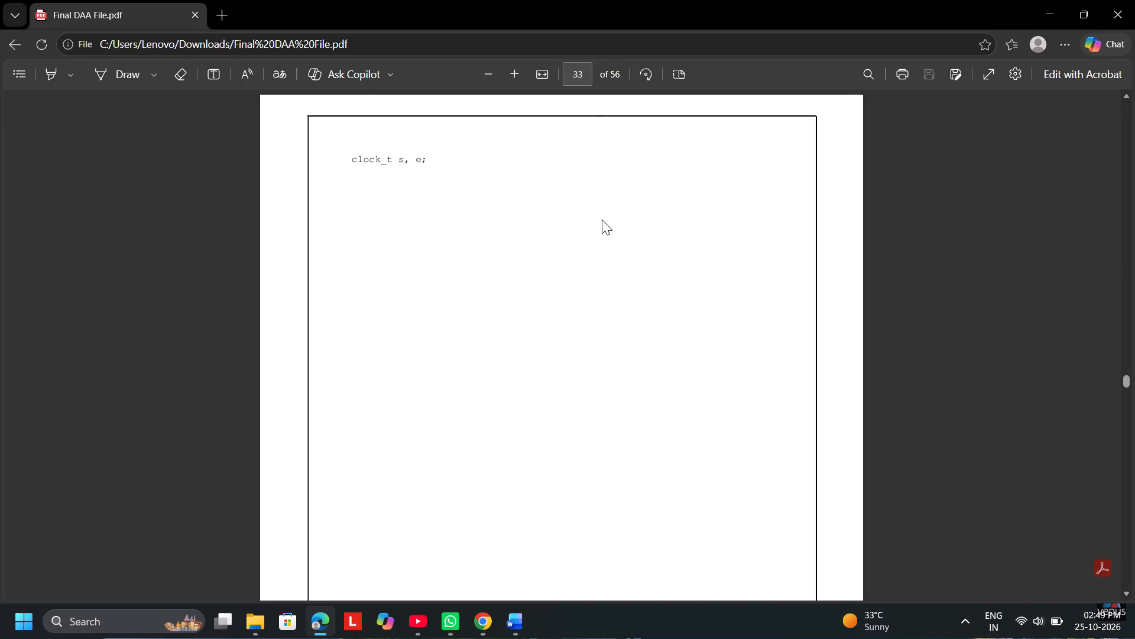
scroll(602, 220, down, 13)
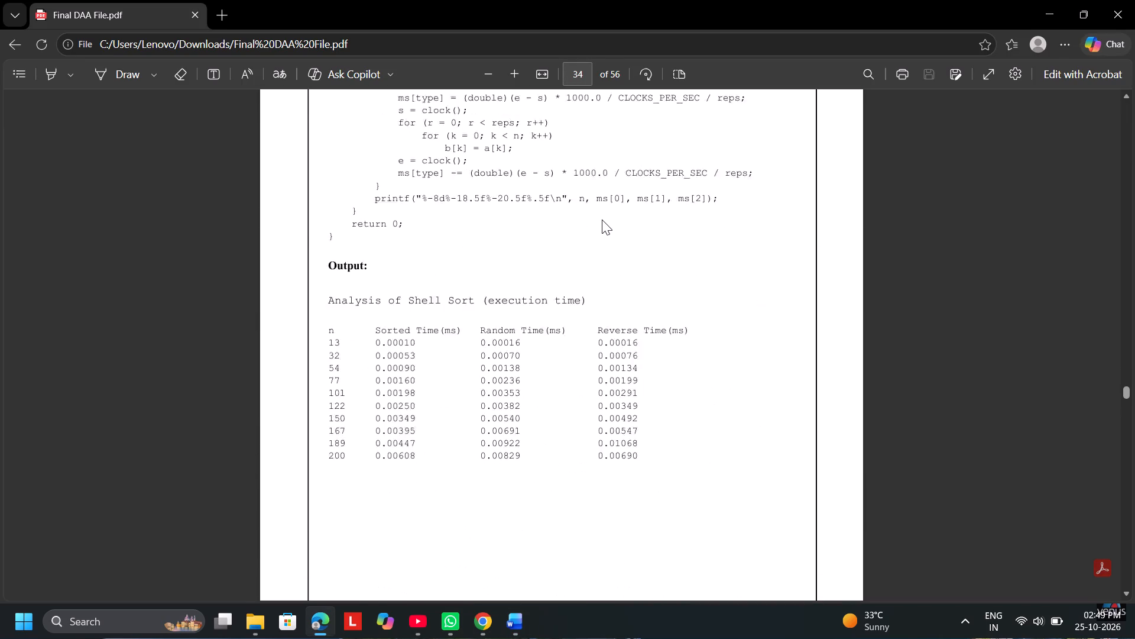
scroll(602, 220, up, 2)
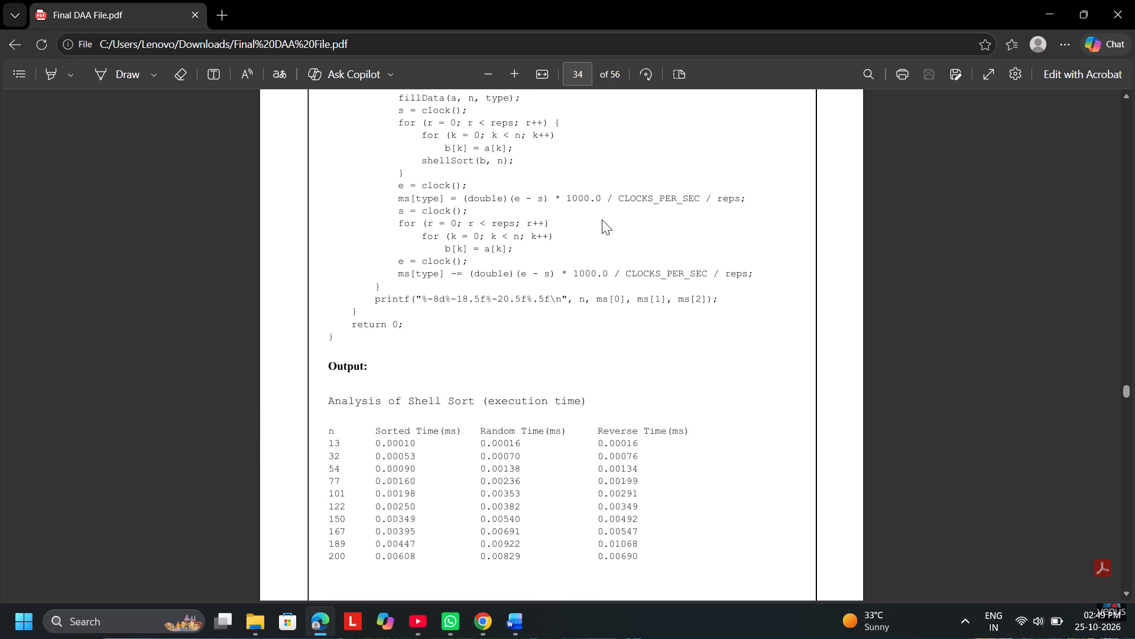
scroll(602, 220, up, 15)
Back in the Word document's Shell Sort code, try to remove the empty line between the fillData function and main().
key(alt+Tab)
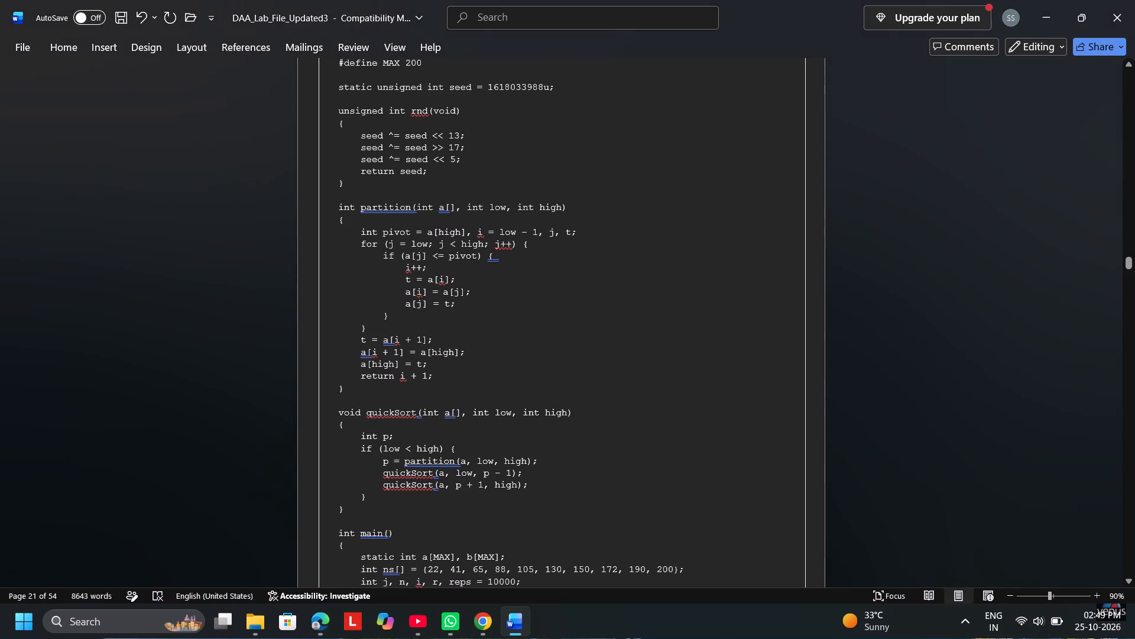
scroll(526, 299, down, 7)
scroll(526, 299, right, 1)
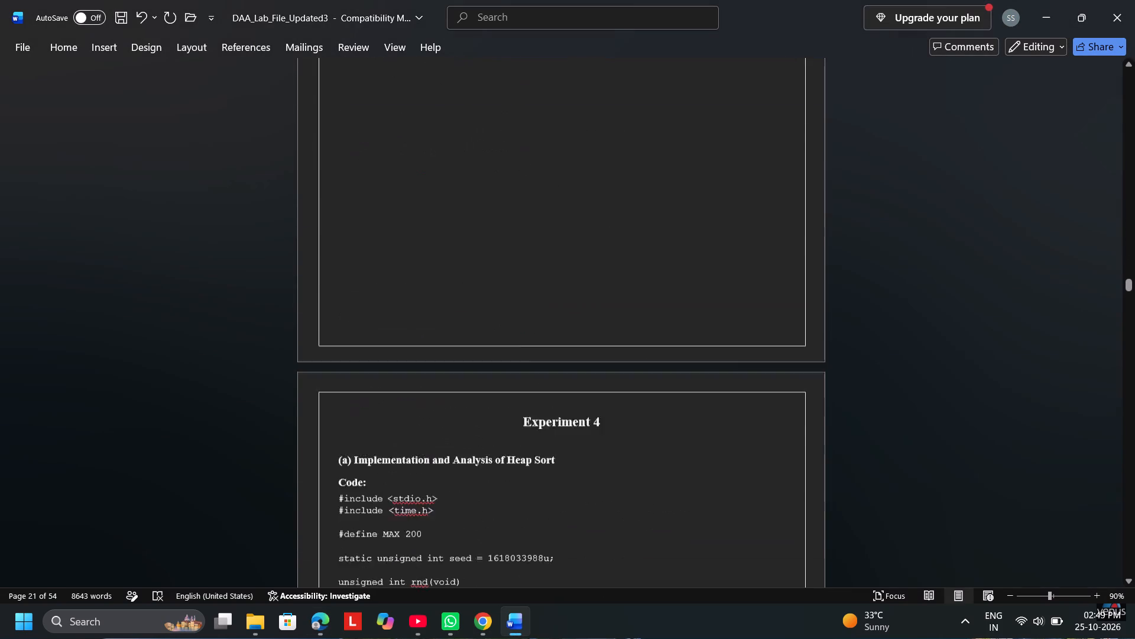
scroll(526, 299, right, 2)
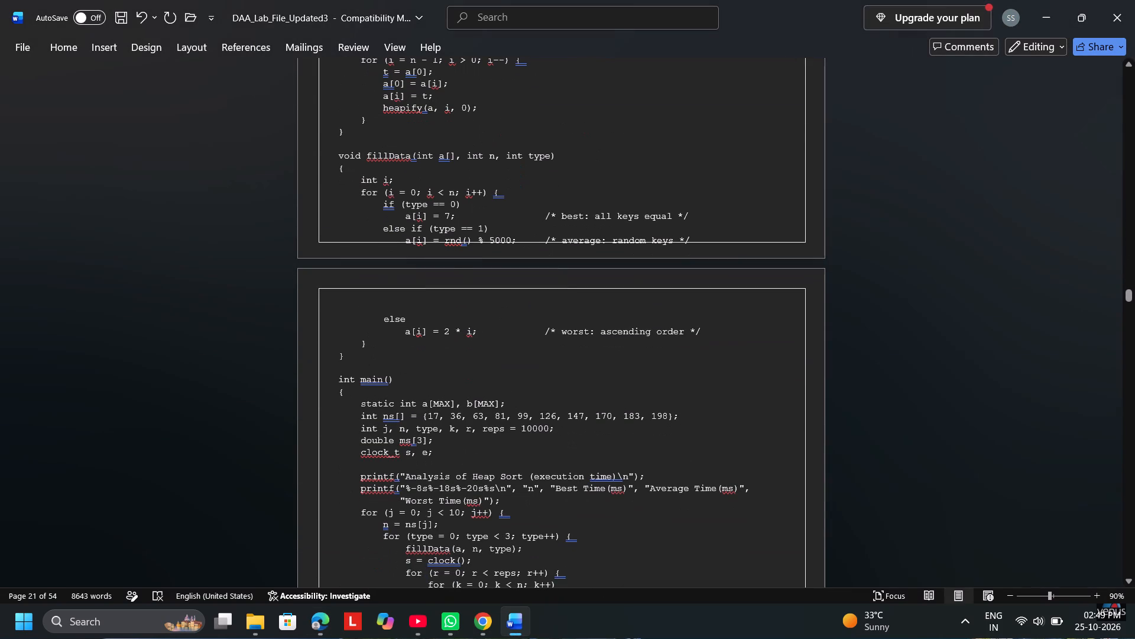
scroll(526, 299, down, 1)
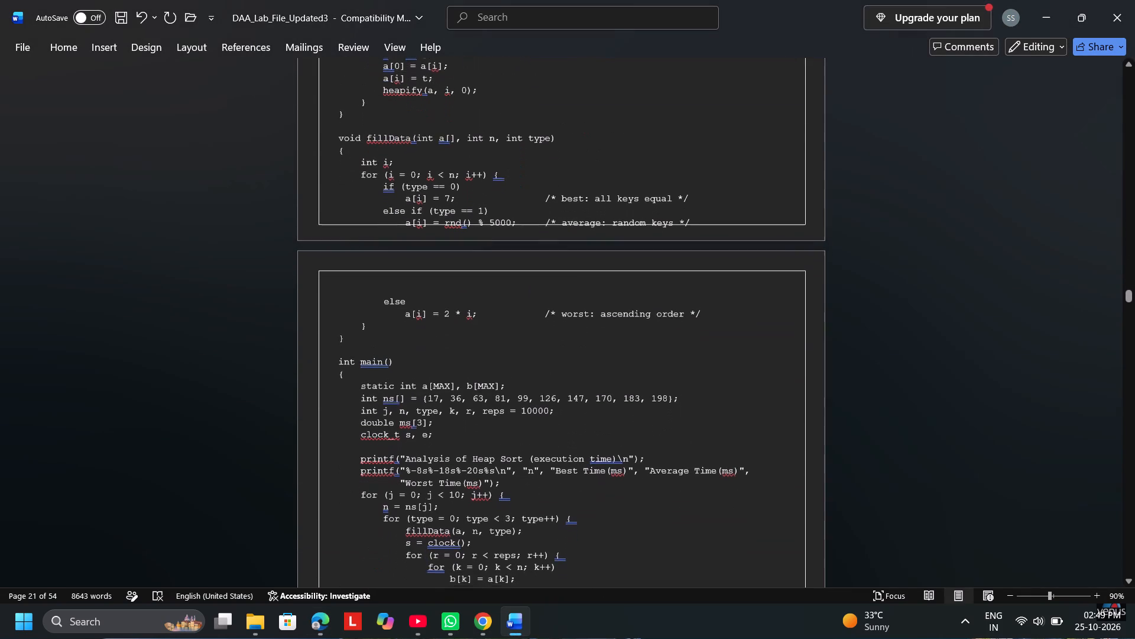
scroll(526, 299, down, 4)
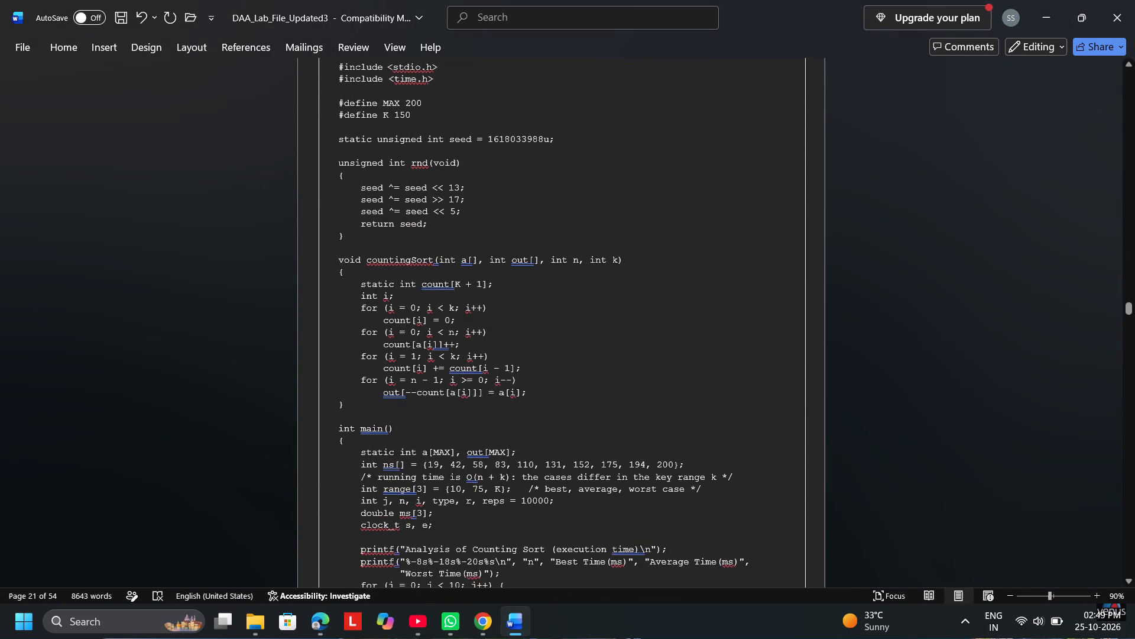
scroll(526, 299, down, 3)
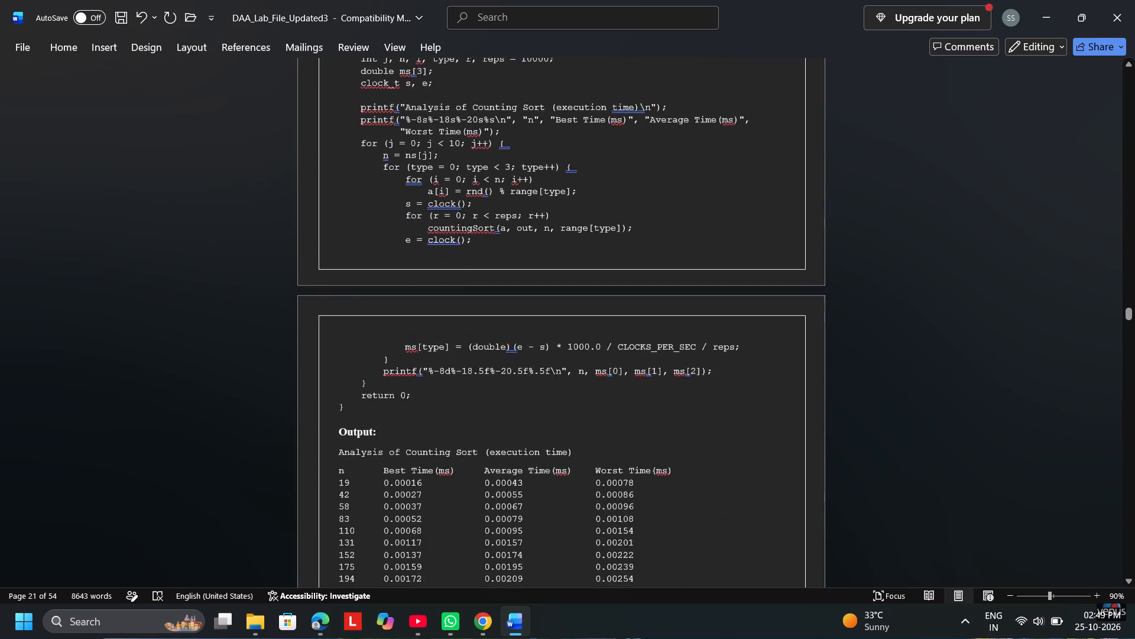
scroll(526, 299, down, 3)
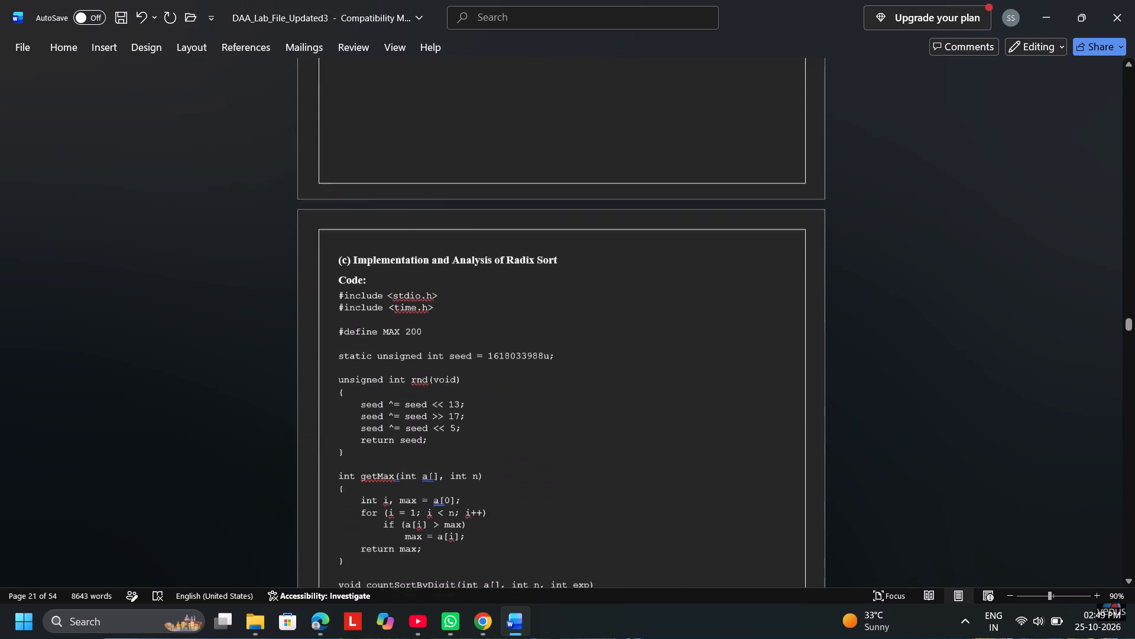
scroll(526, 299, down, 5)
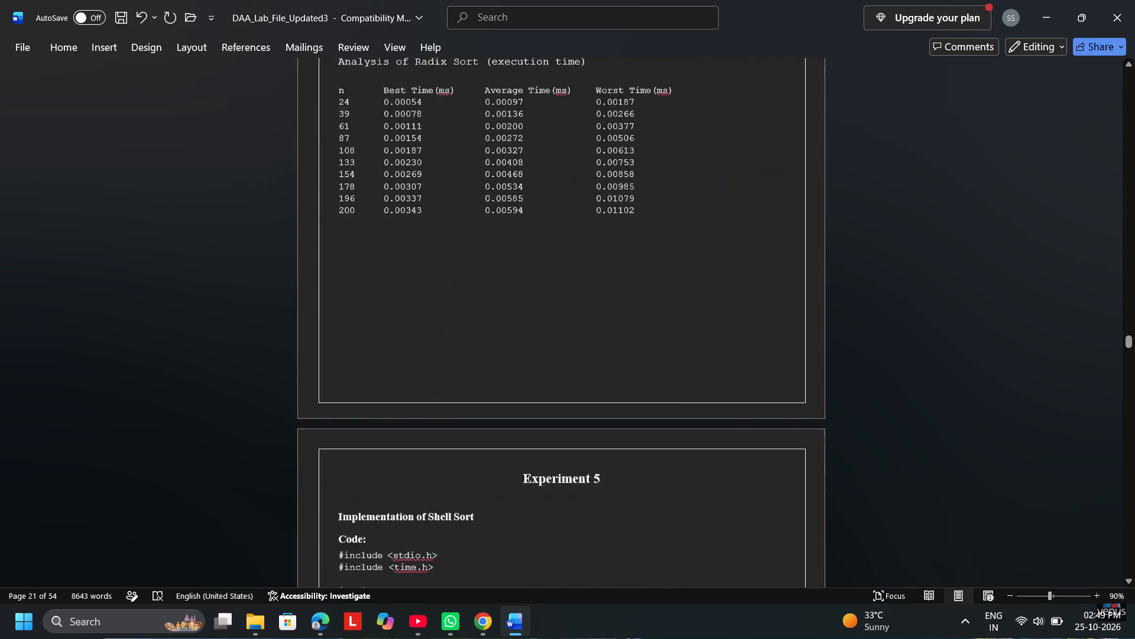
scroll(526, 299, down, 4)
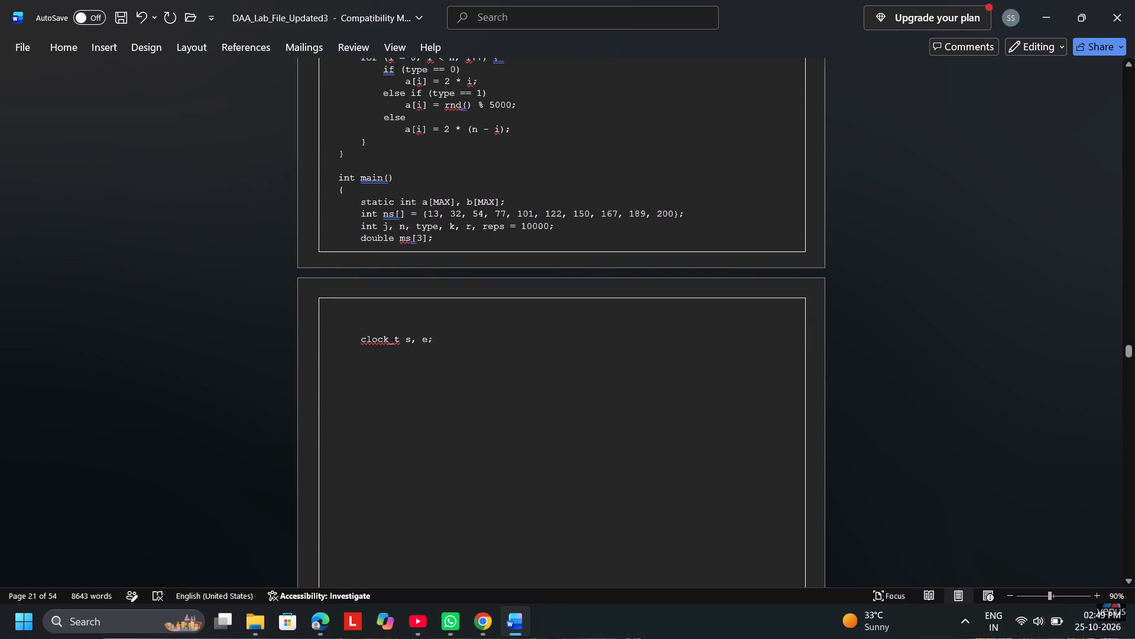
click(351, 169)
key(BackSpace)
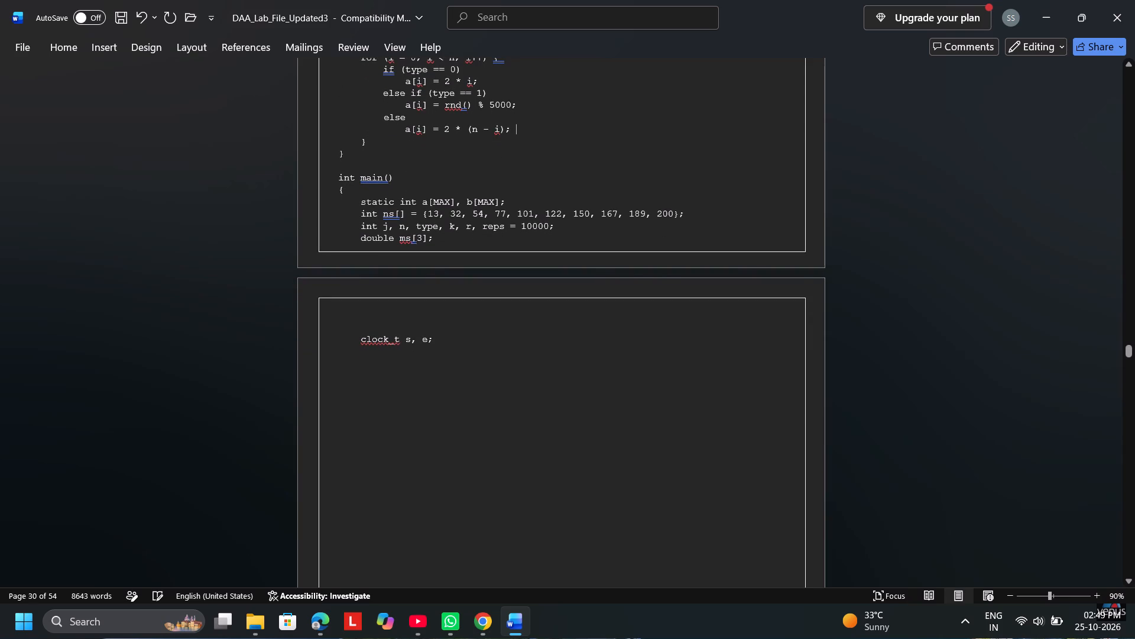
click(351, 169)
key(BackSpace)
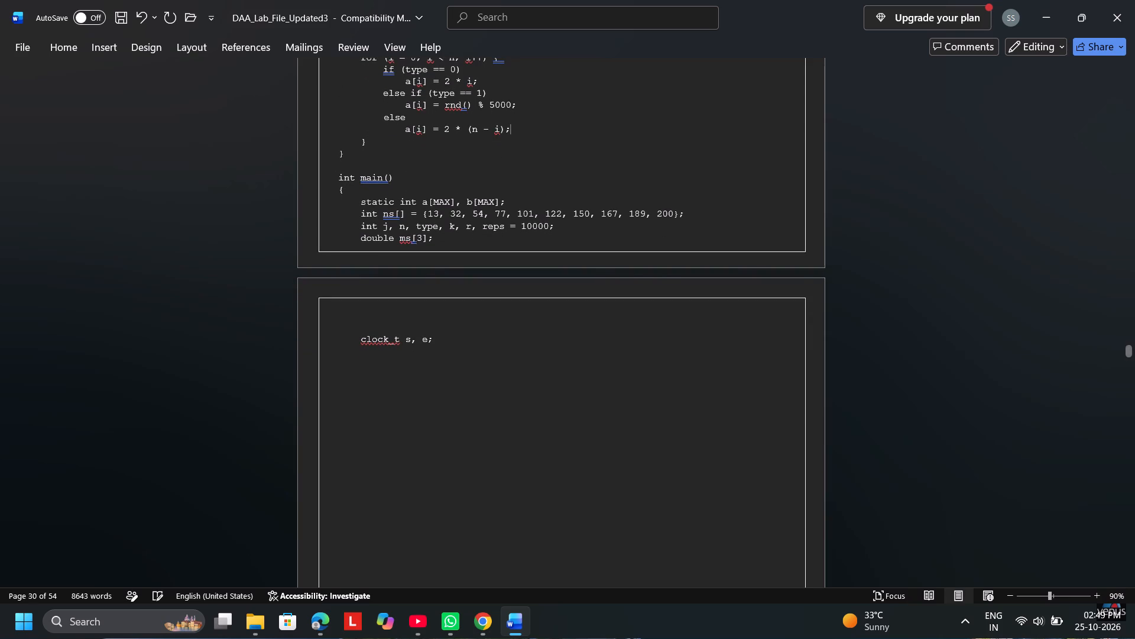
click(1127, 21)
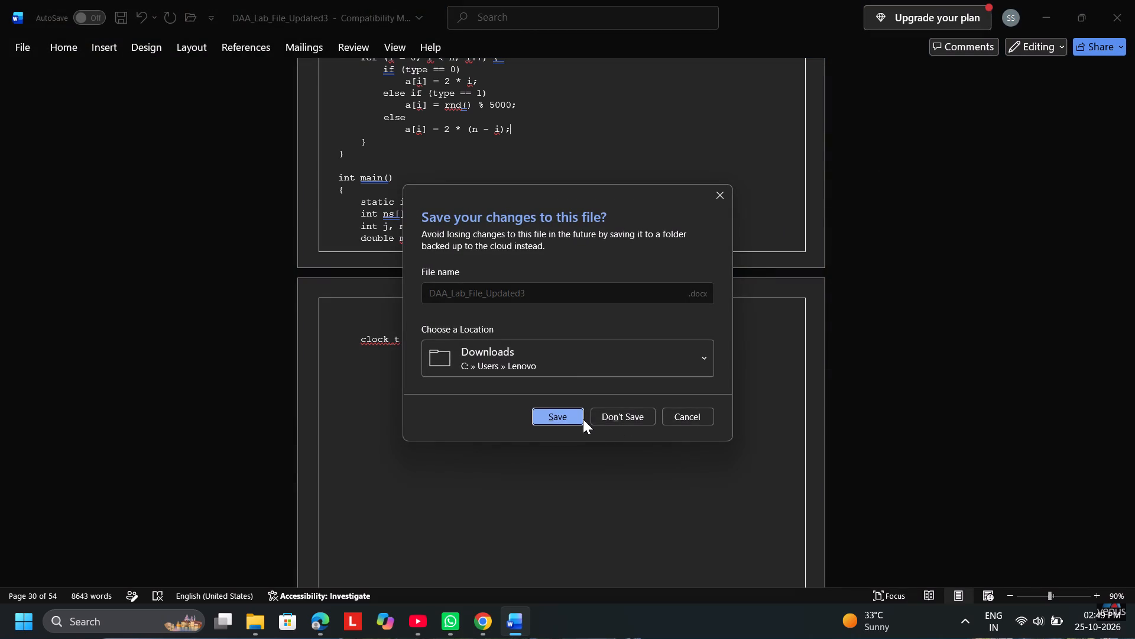
click(720, 202)
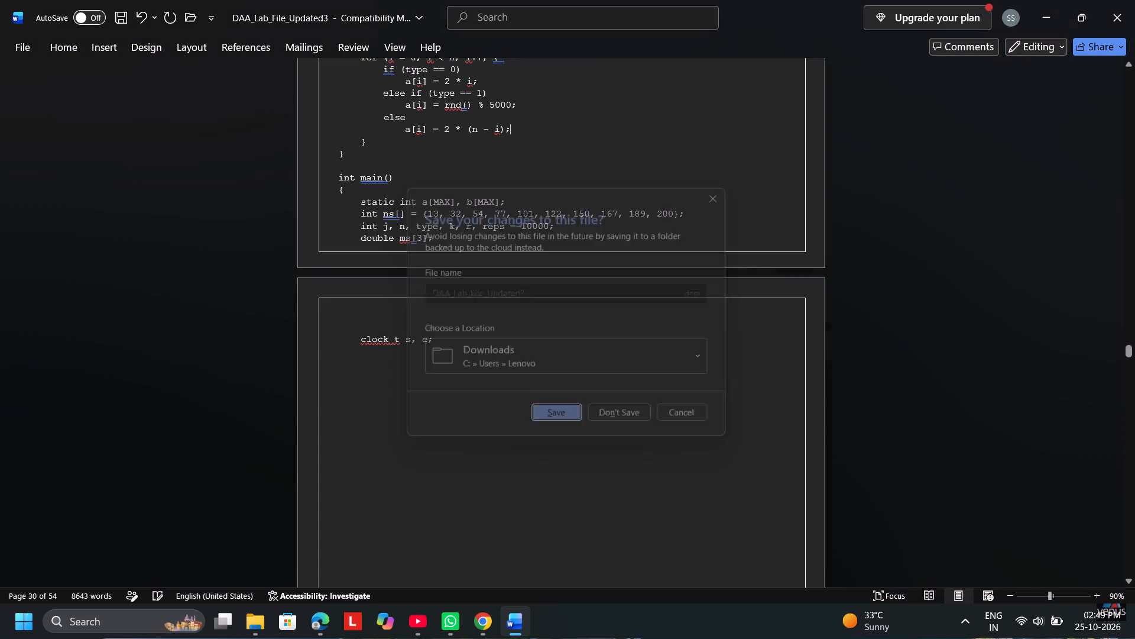
Review the front matter pages from the cover through the List of Experiments and the Index, and return to the cover page.
scroll(720, 202, up, 8)
scroll(720, 202, up, 20)
scroll(720, 202, up, 6)
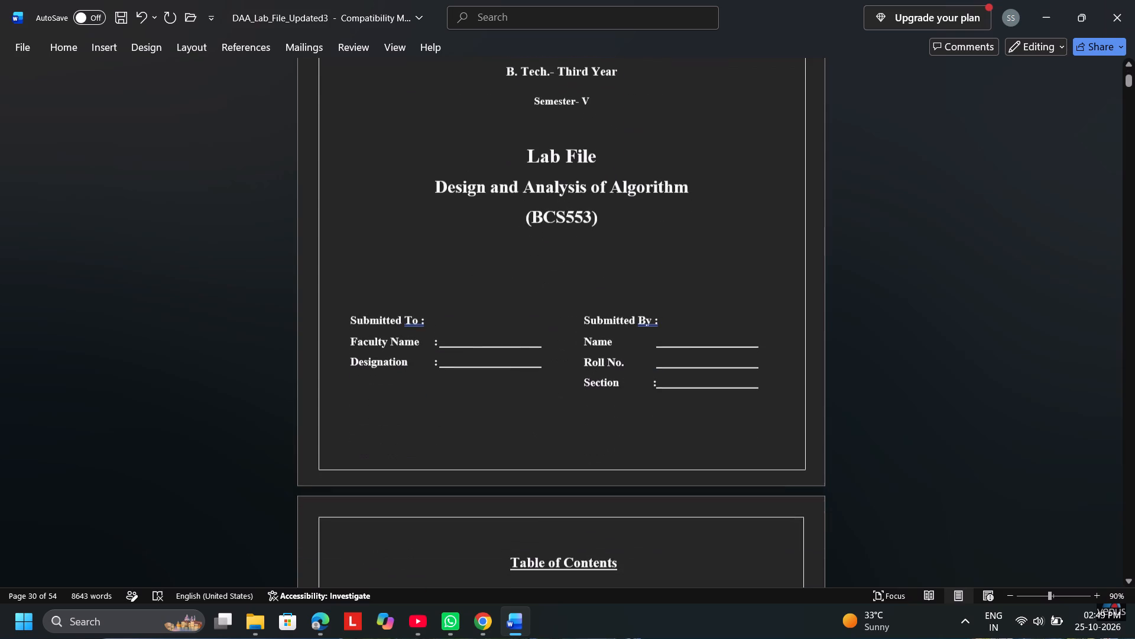
scroll(792, 362, down, 2)
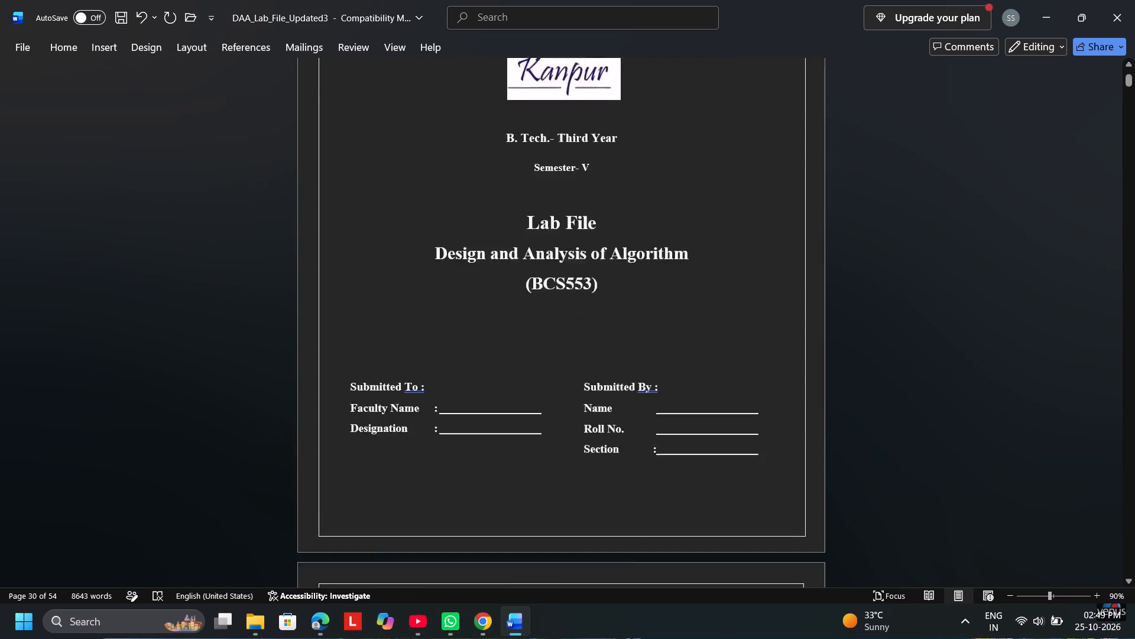
scroll(792, 362, down, 4)
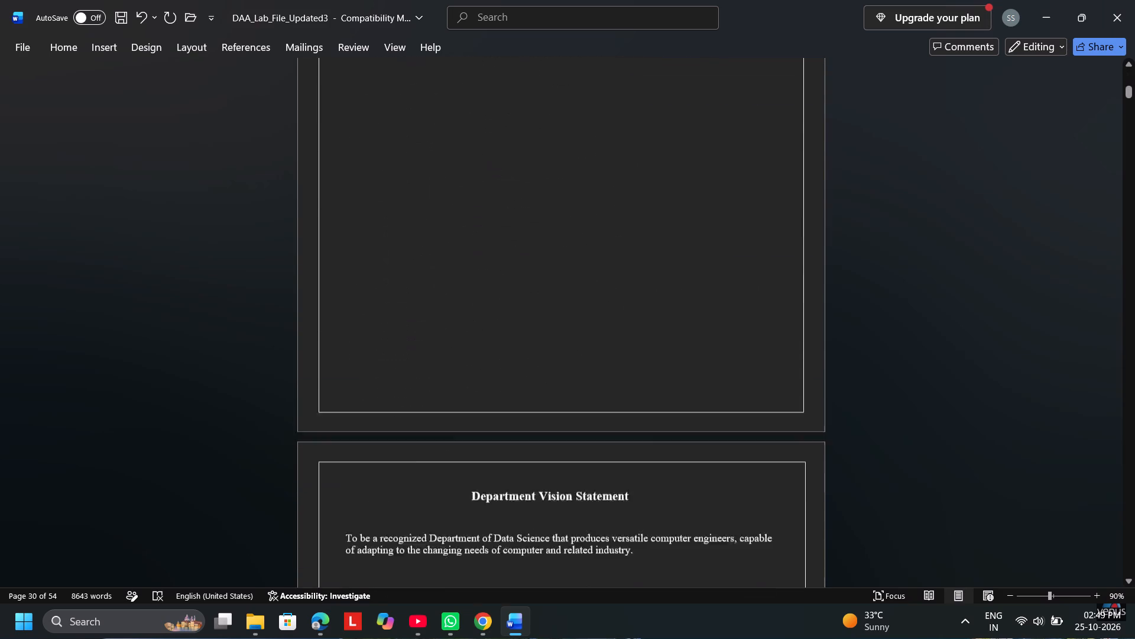
scroll(792, 362, down, 4)
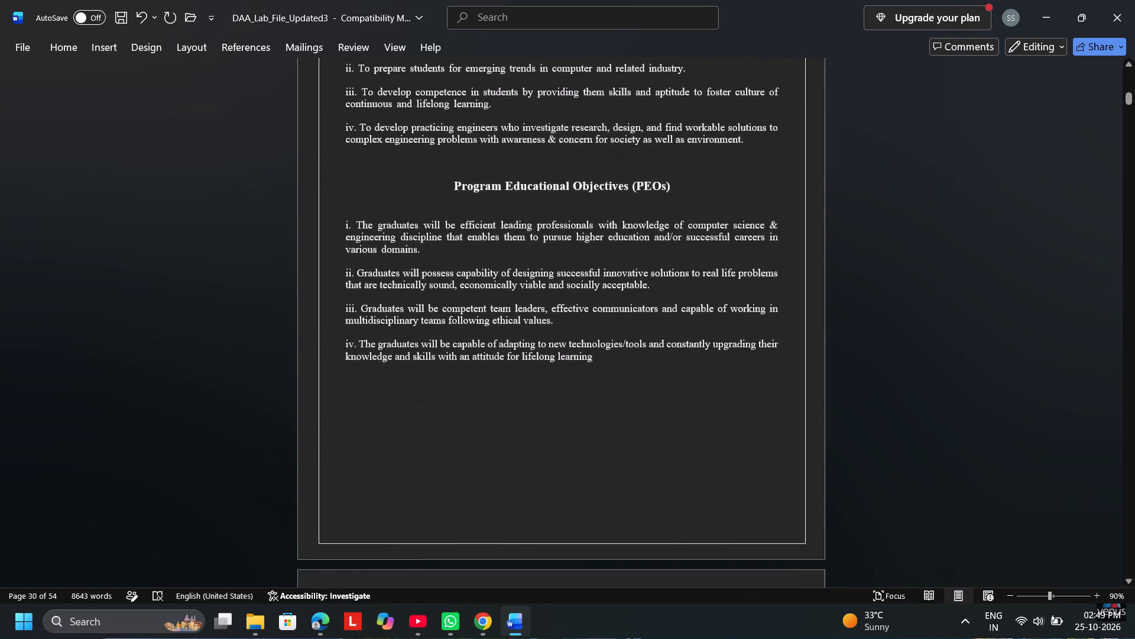
scroll(792, 362, down, 7)
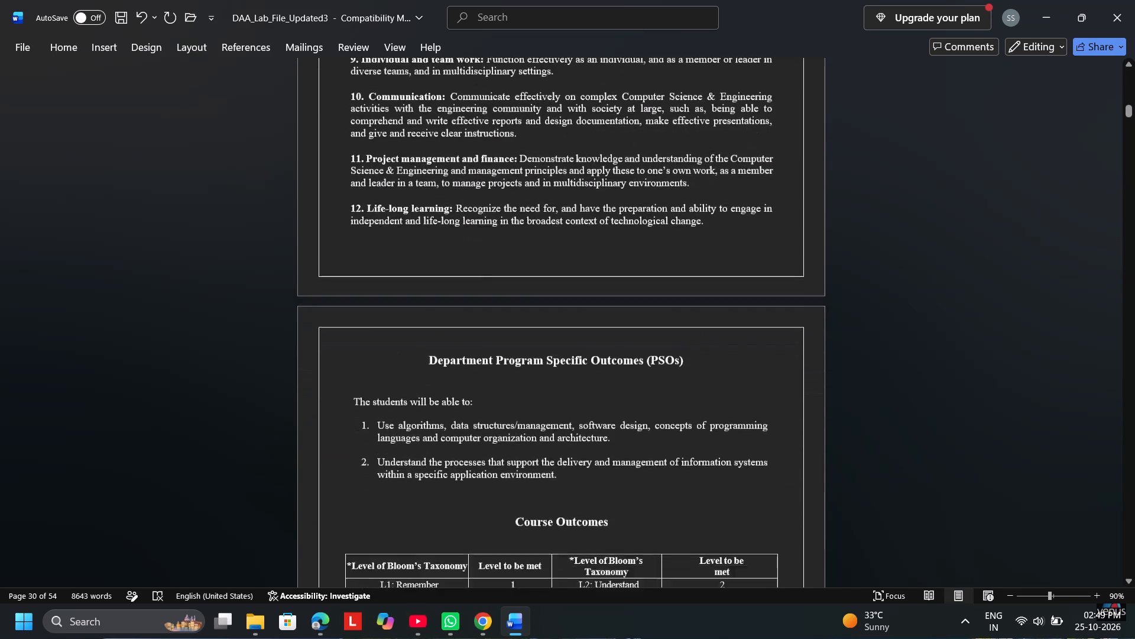
scroll(792, 362, down, 5)
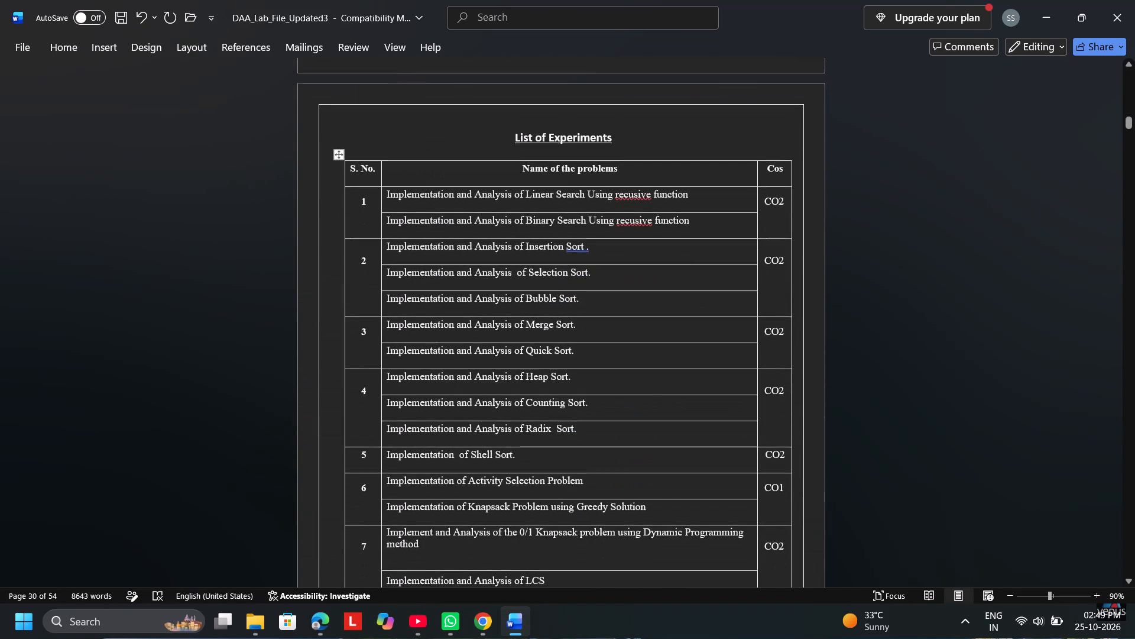
scroll(792, 362, down, 7)
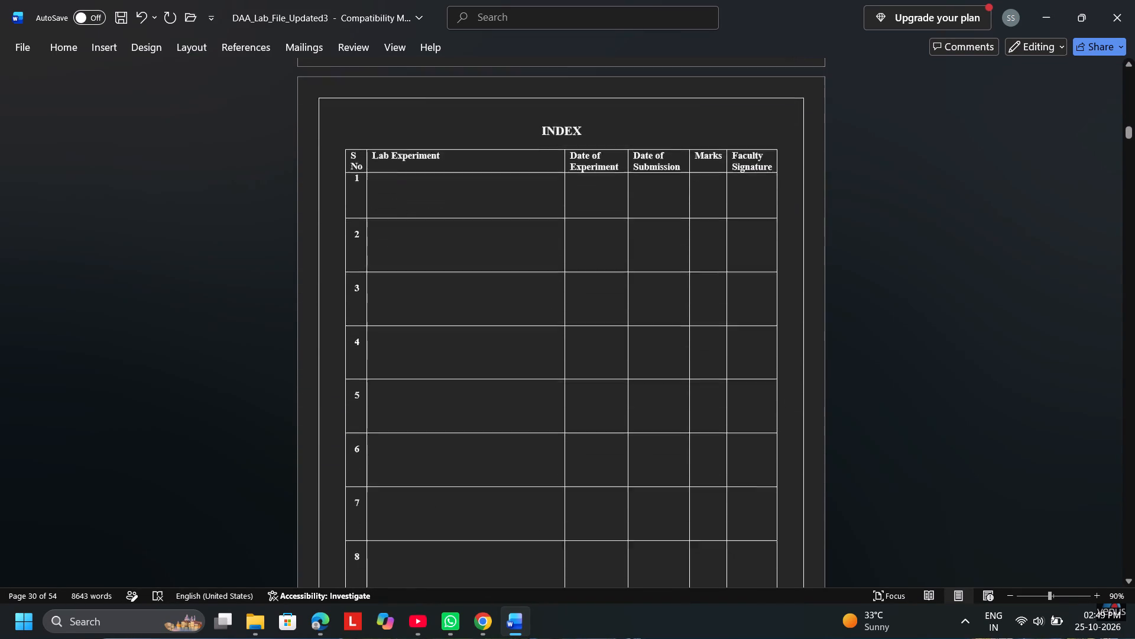
scroll(792, 362, down, 1)
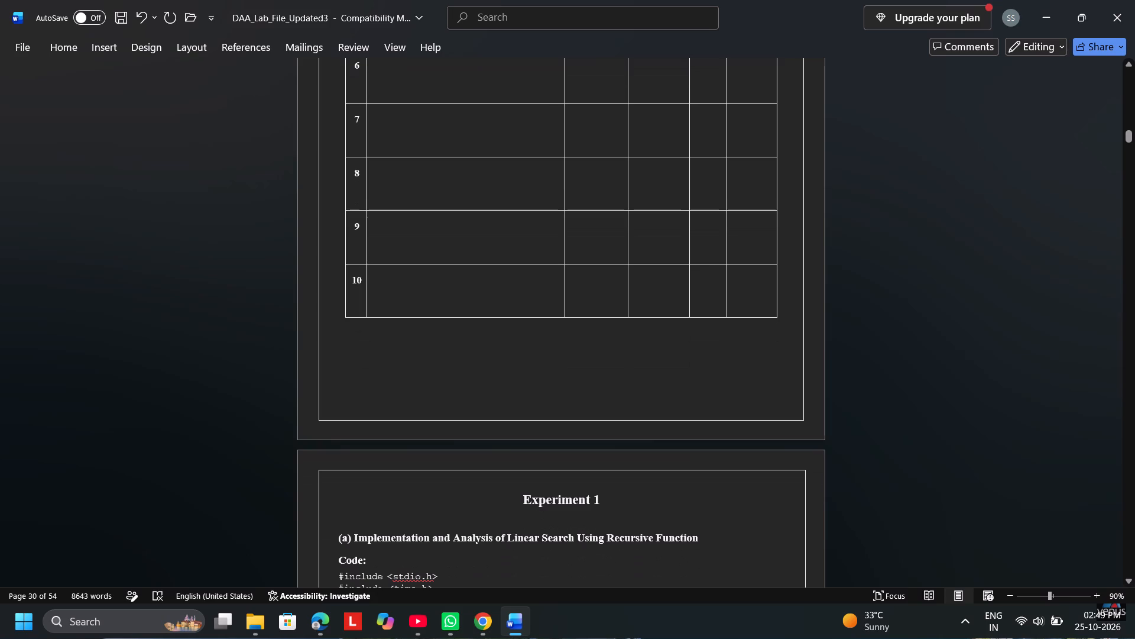
scroll(792, 362, up, 2)
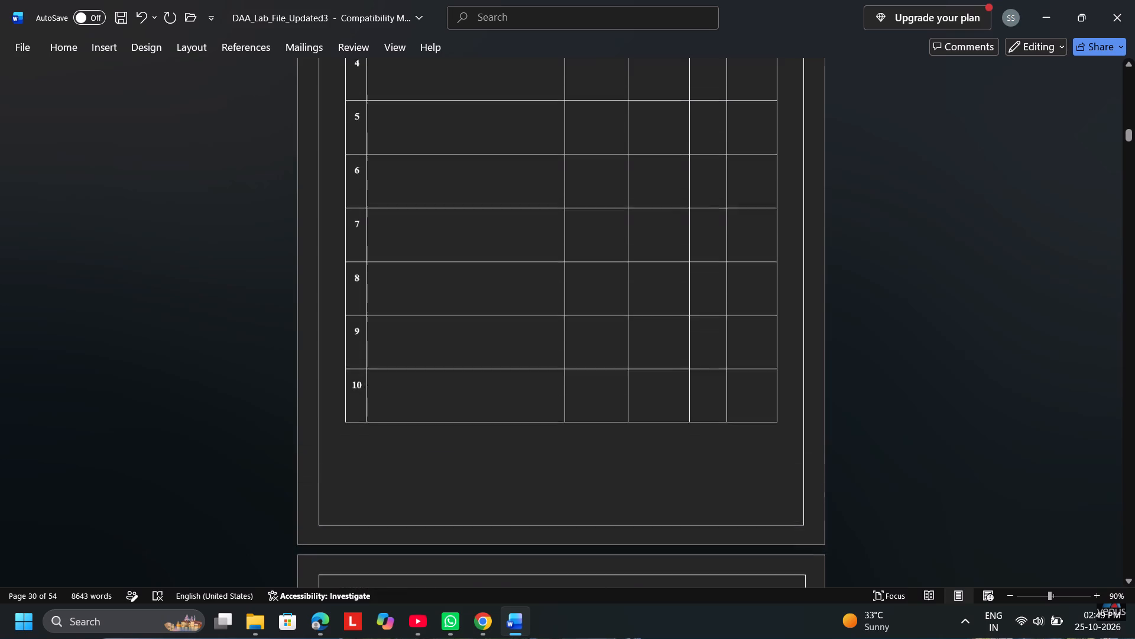
scroll(792, 362, up, 7)
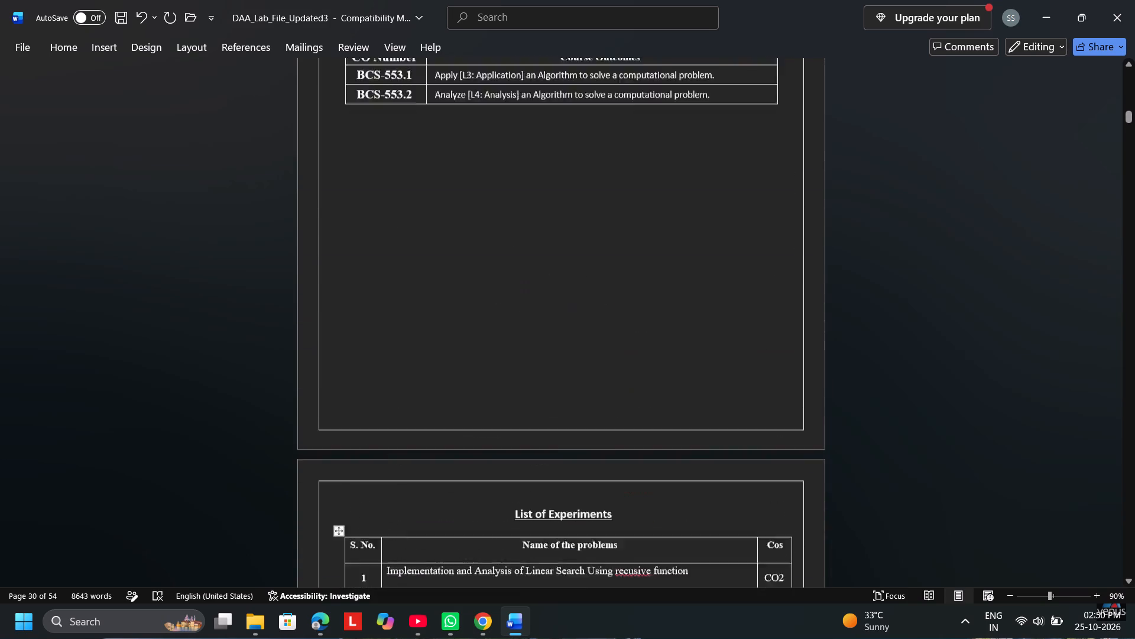
scroll(792, 362, up, 8)
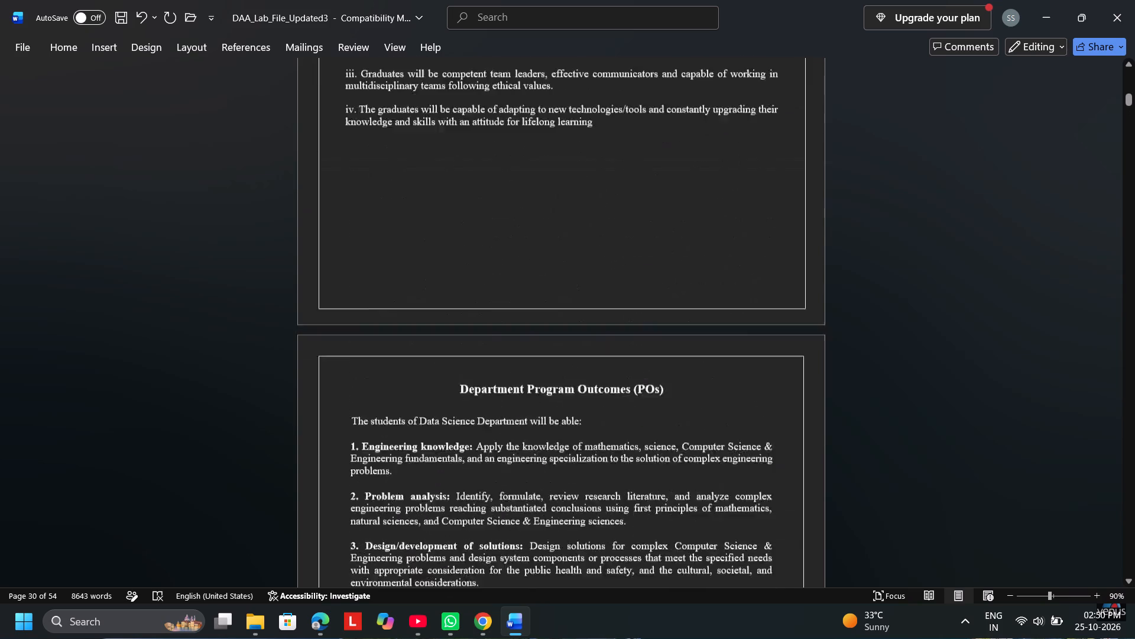
scroll(792, 362, up, 7)
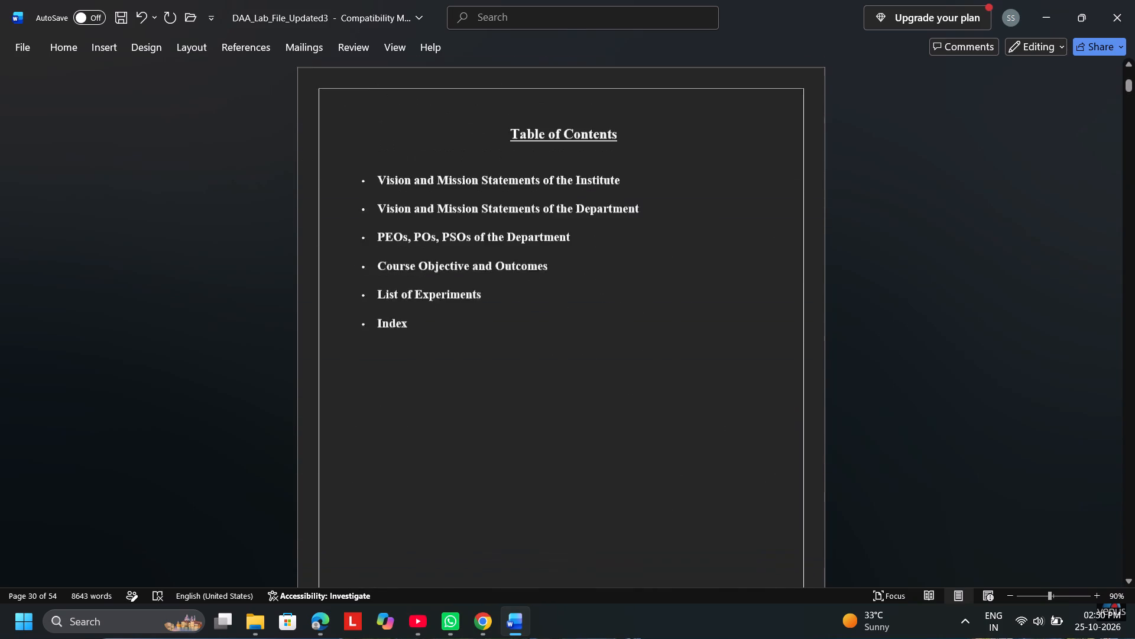
scroll(792, 362, up, 4)
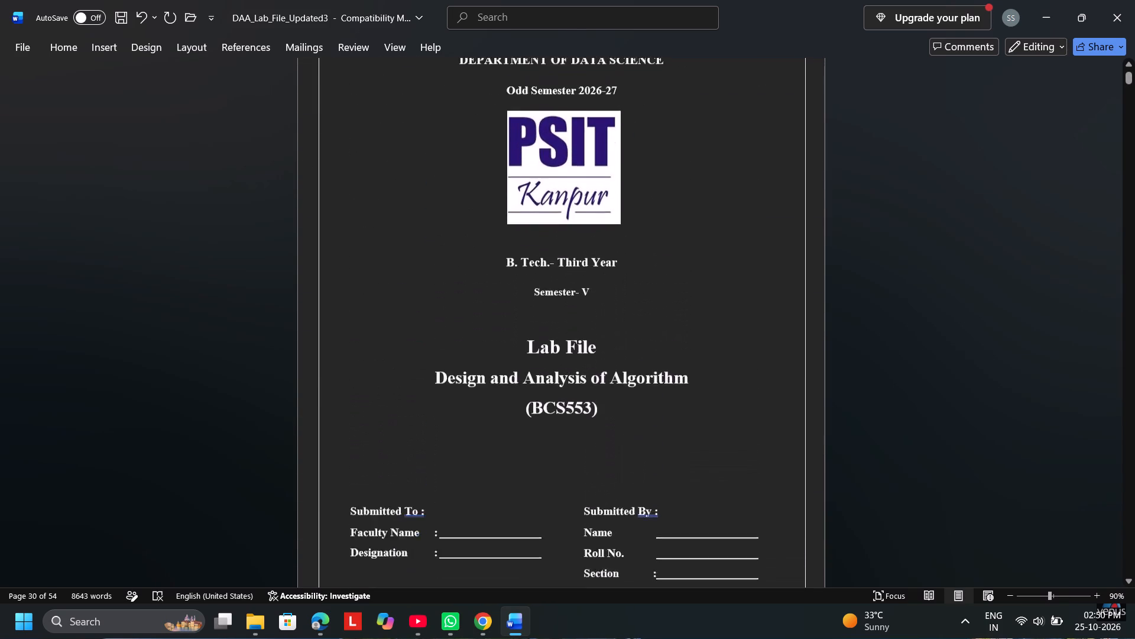
scroll(792, 362, up, 1)
Set up a custom print range of pages 1 2 3 4 5 6 7 for the Word document, using Microsoft Print to PDF.
click(24, 44)
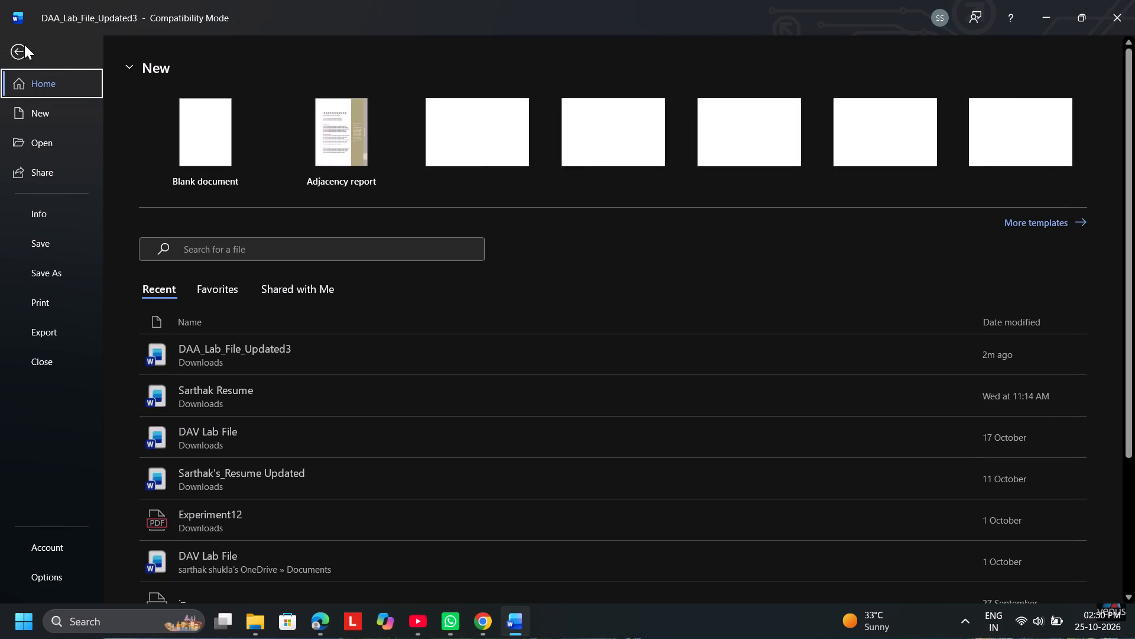
click(38, 299)
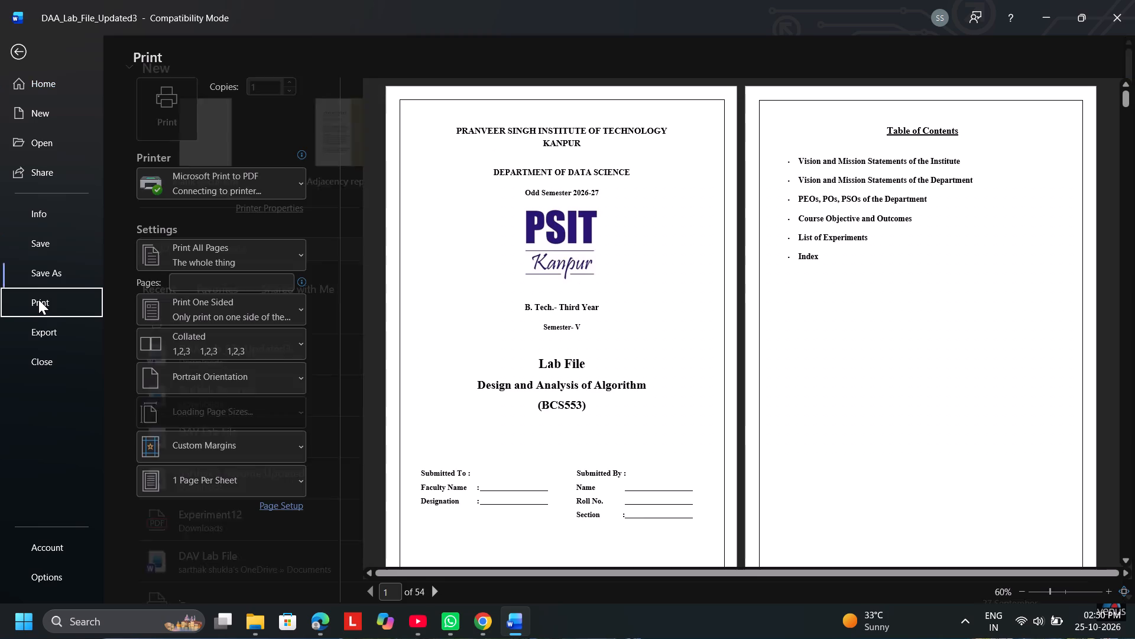
click(264, 252)
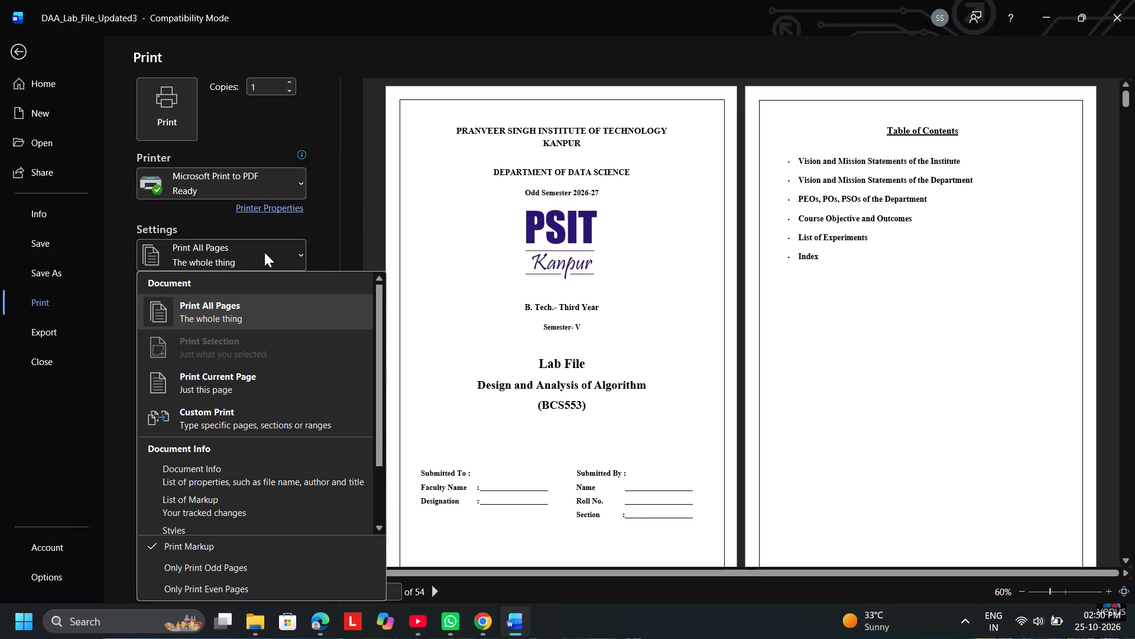
click(237, 419)
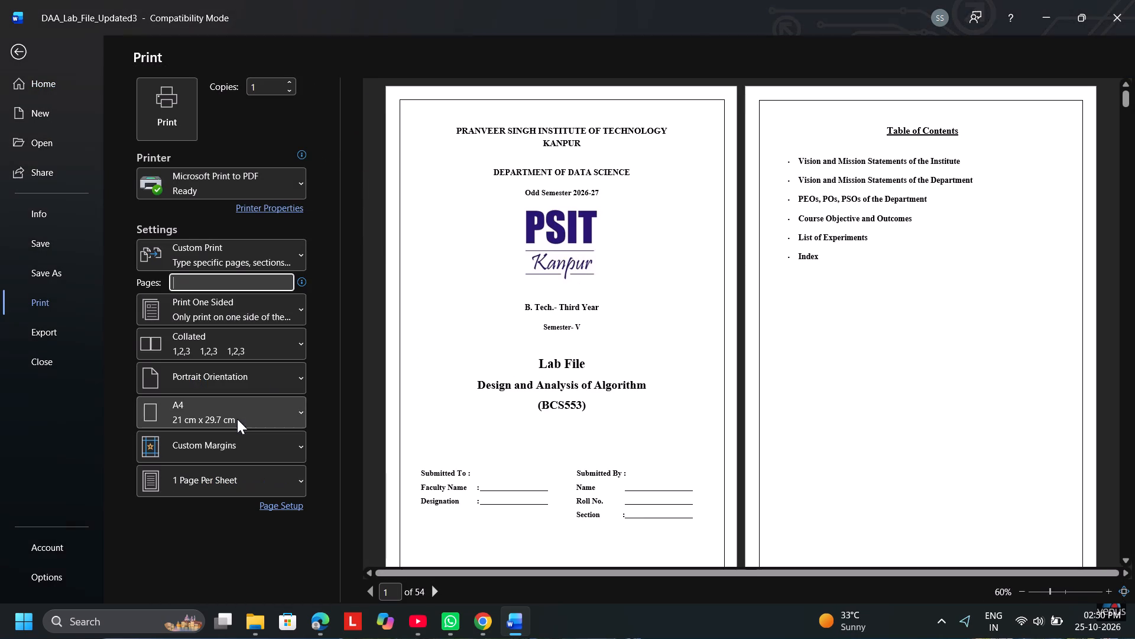
text(1 2 3)
key(space)
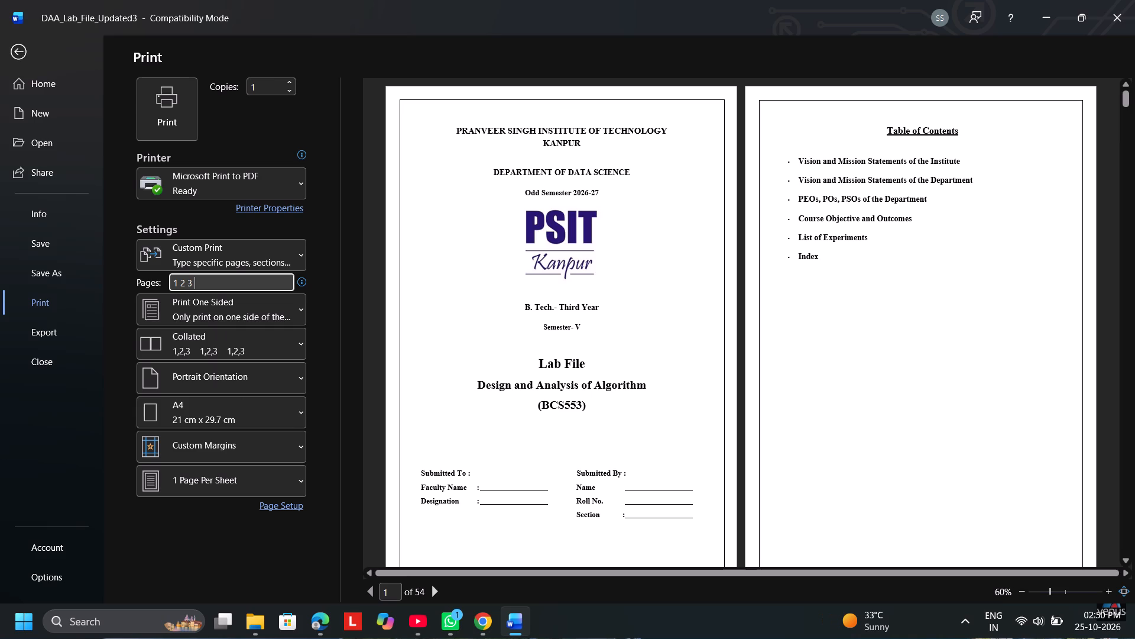
key(space)
key(BackSpace)
text(4 5 6 7)
Print the chosen pages to a PDF named First 7 pages in the Downloads folder.
key(Return)
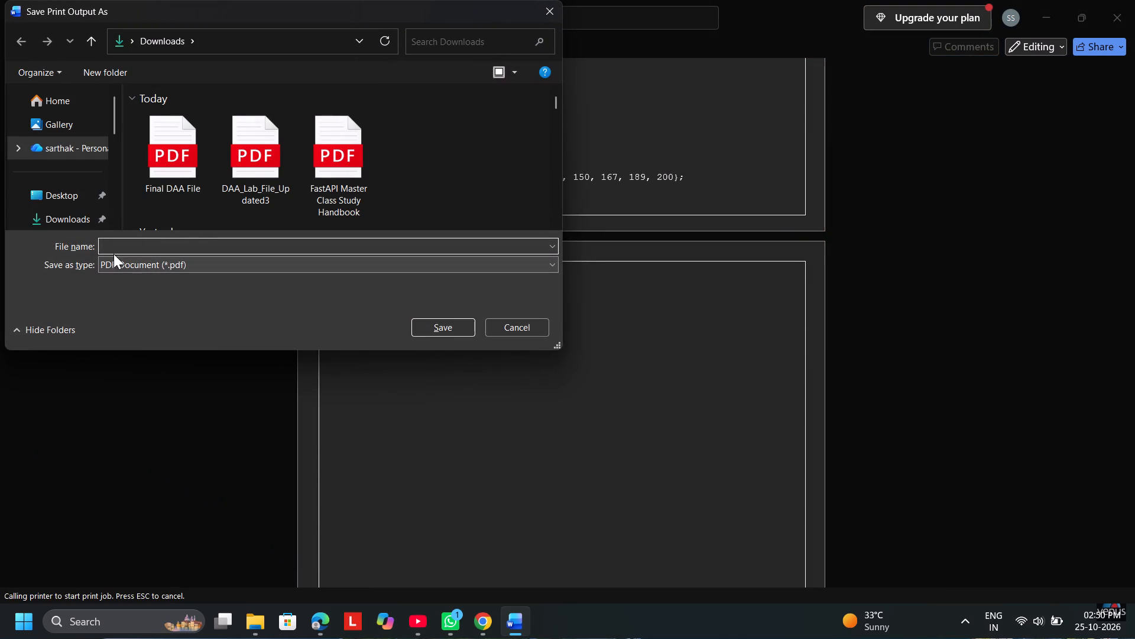
text(First & pages)
key(Left)
key(Left)
key(Left)
key(Left)
key(Left)
key(Left)
key(BackSpace)
key(7)
key(Return)
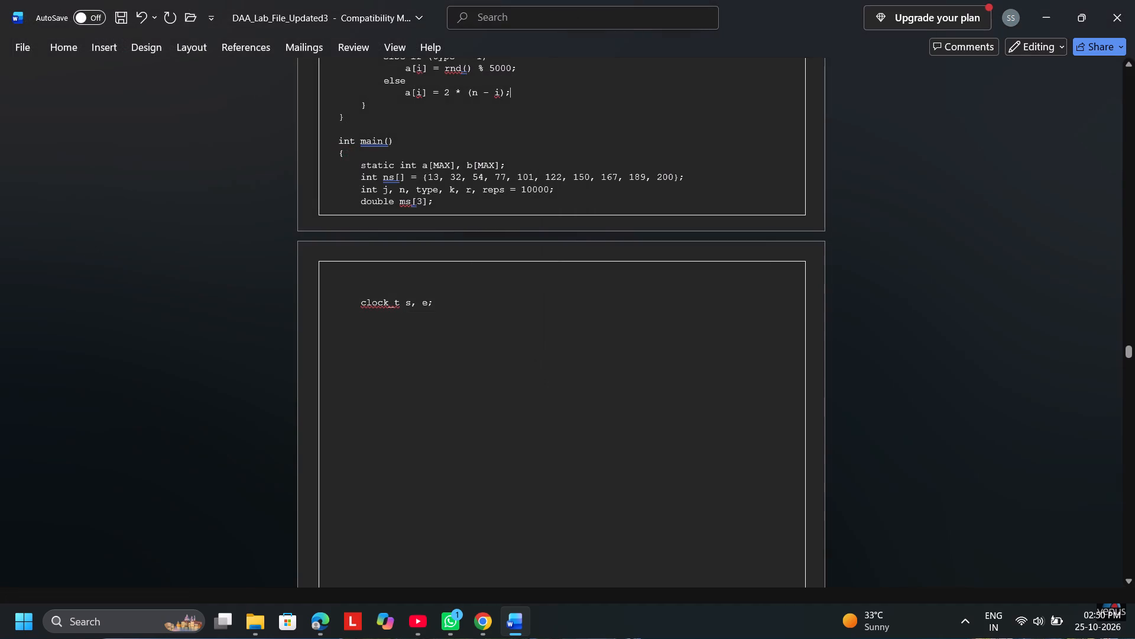
Switch to File Explorer, open the First 7 pages PDF from Downloads to check it, and return to the folder.
click(259, 620)
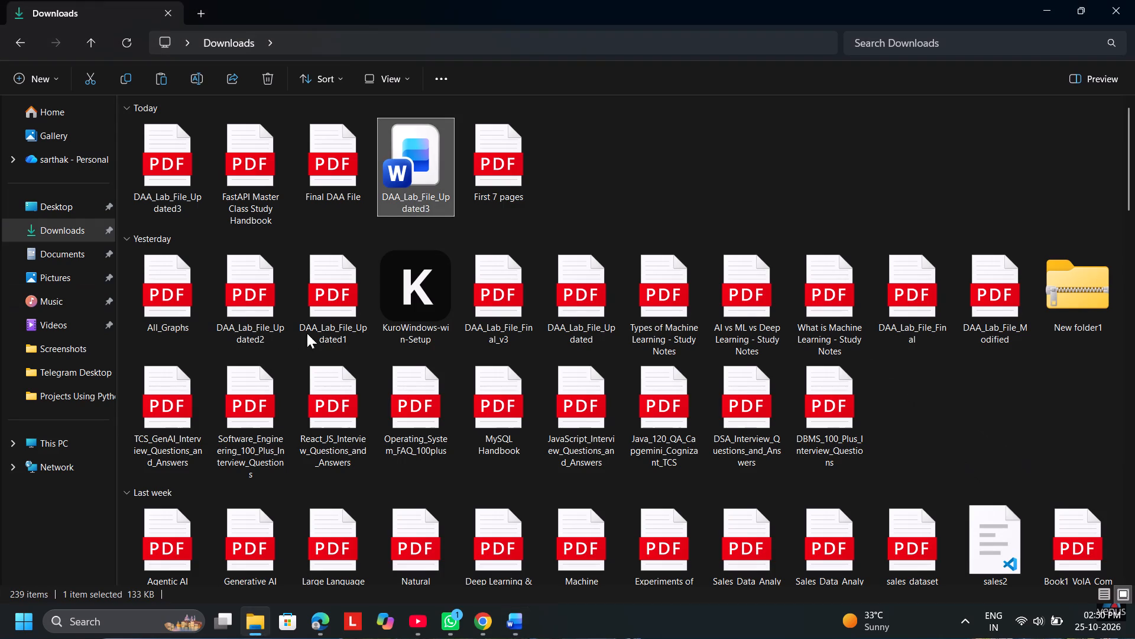
double_click(508, 175)
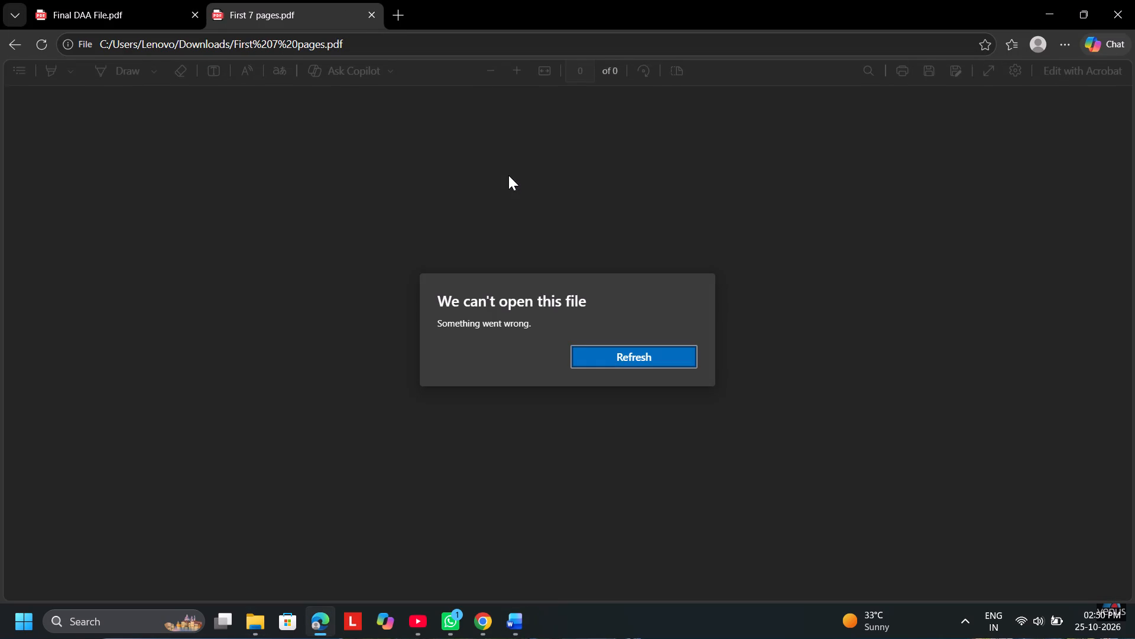
key(alt+Tab)
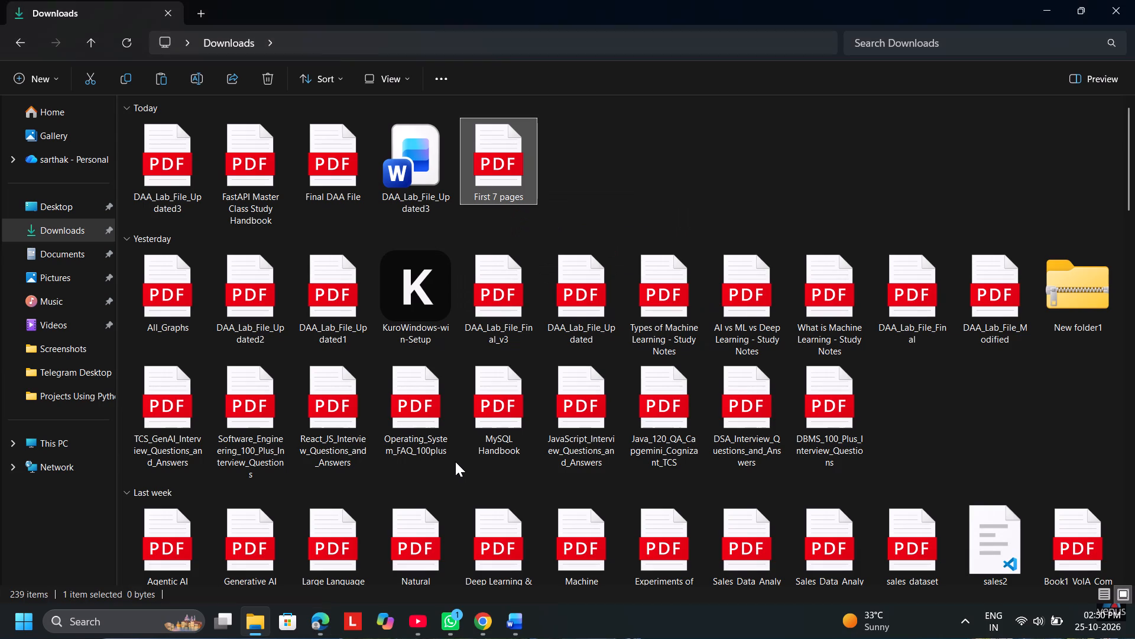
Switch to Word and close the DAA_Lab_File_Updated3 document without saving its changes.
click(521, 619)
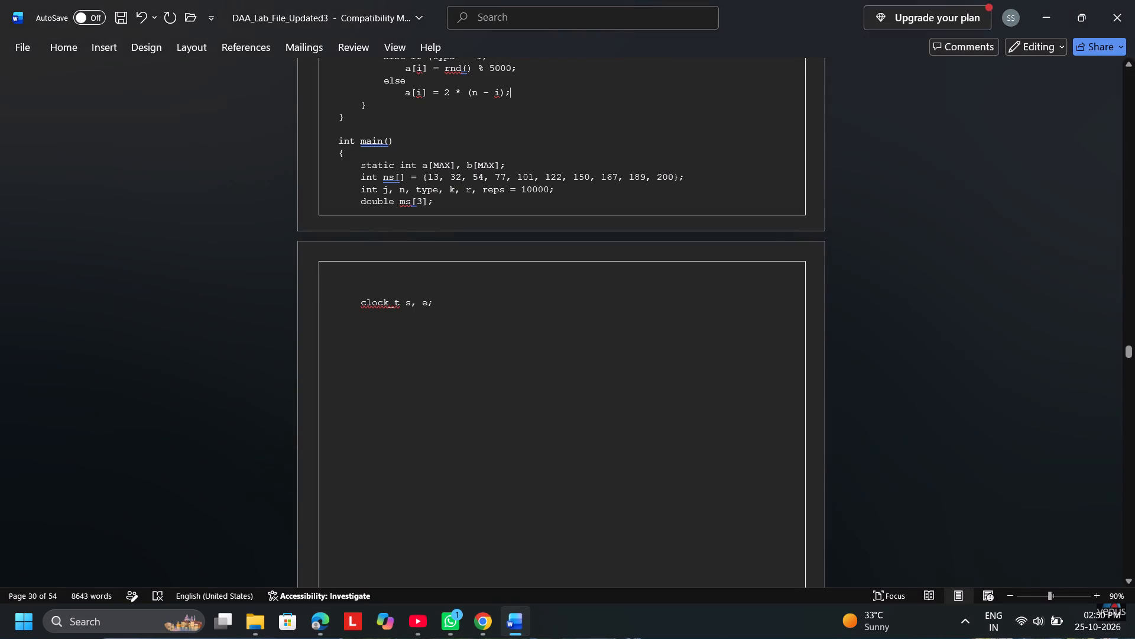
click(1113, 3)
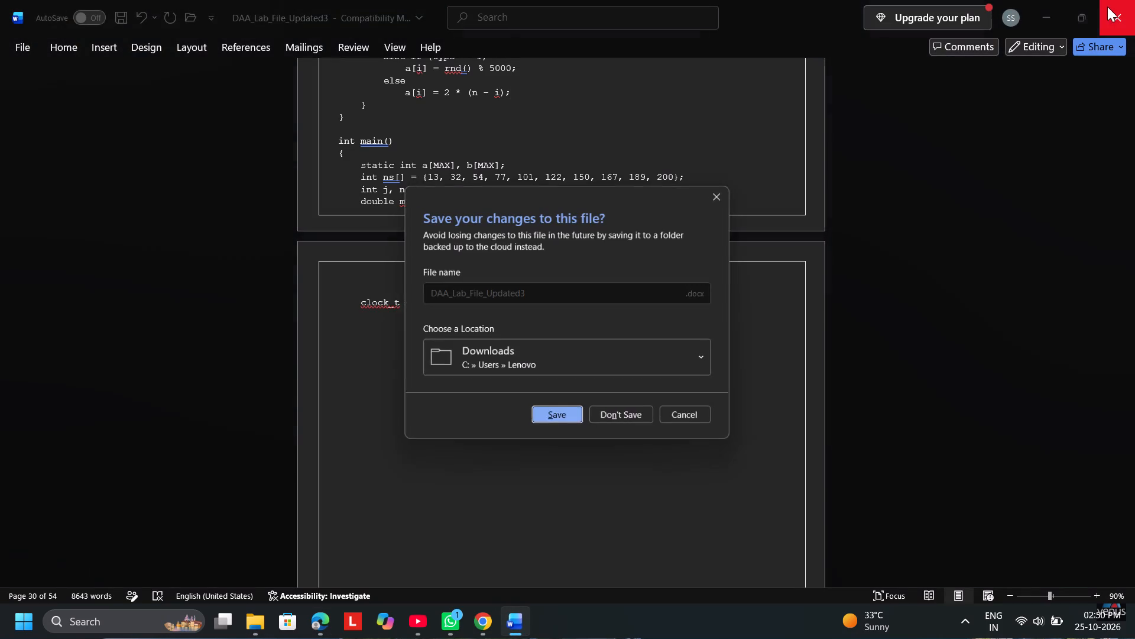
click(628, 409)
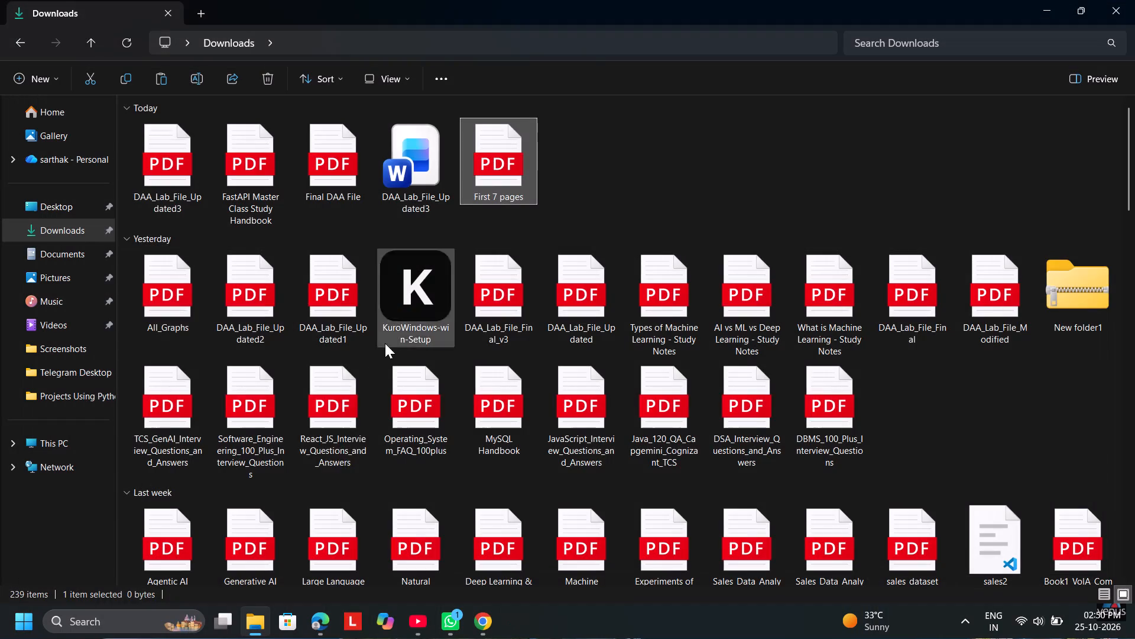
Switch to Edge, reload the First 7 pages PDF, and close both it and the Final DAA File PDF.
key(alt+Tab)
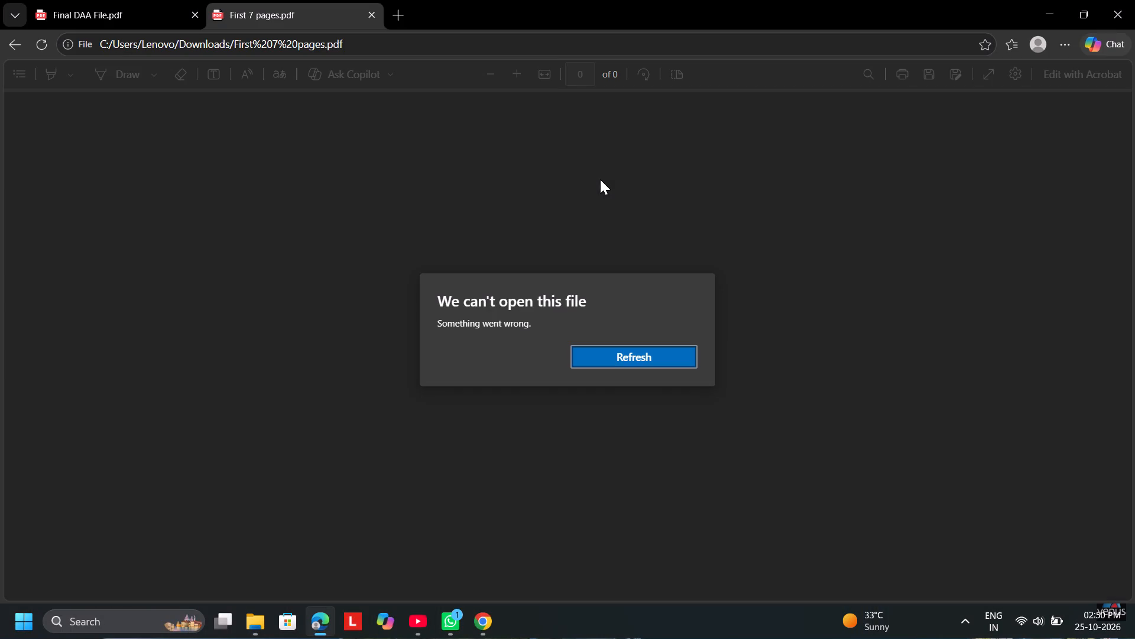
click(607, 356)
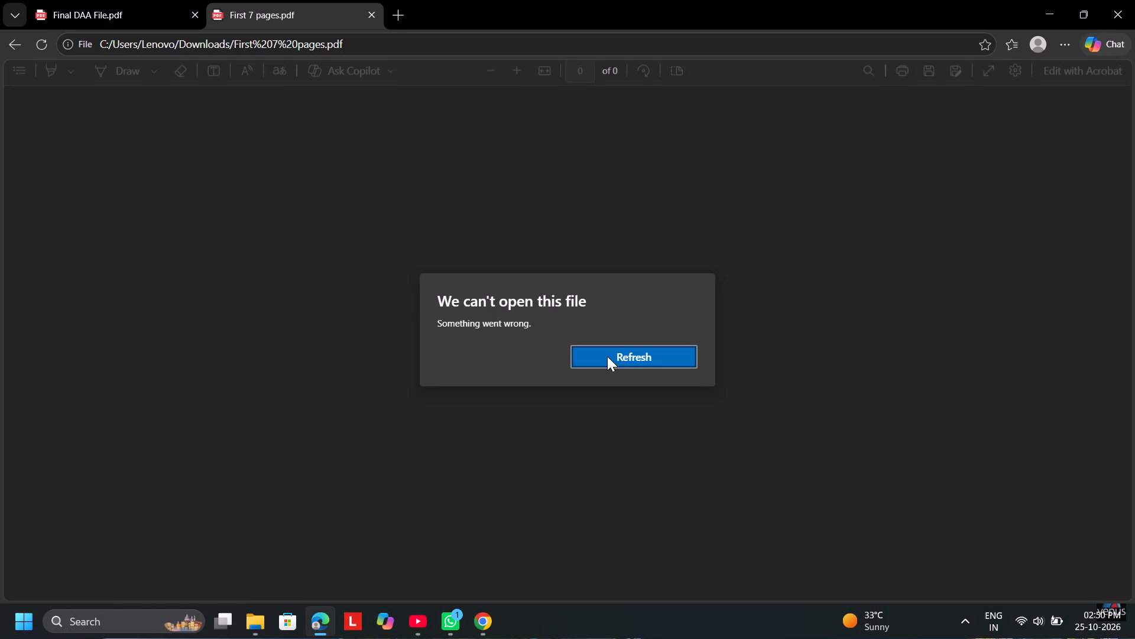
click(372, 12)
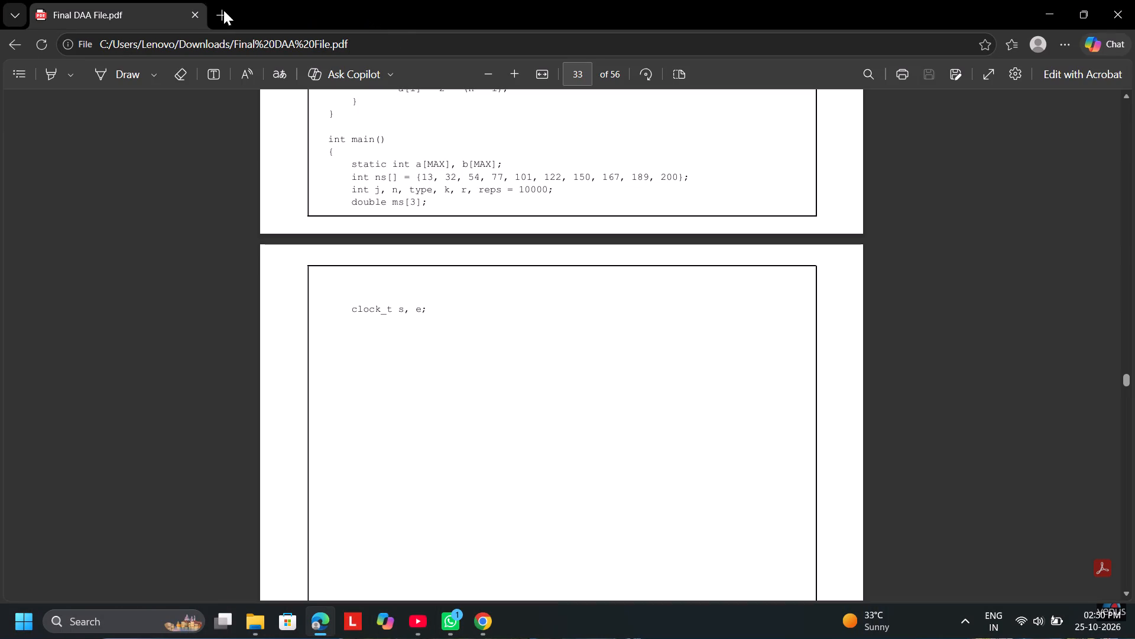
click(198, 11)
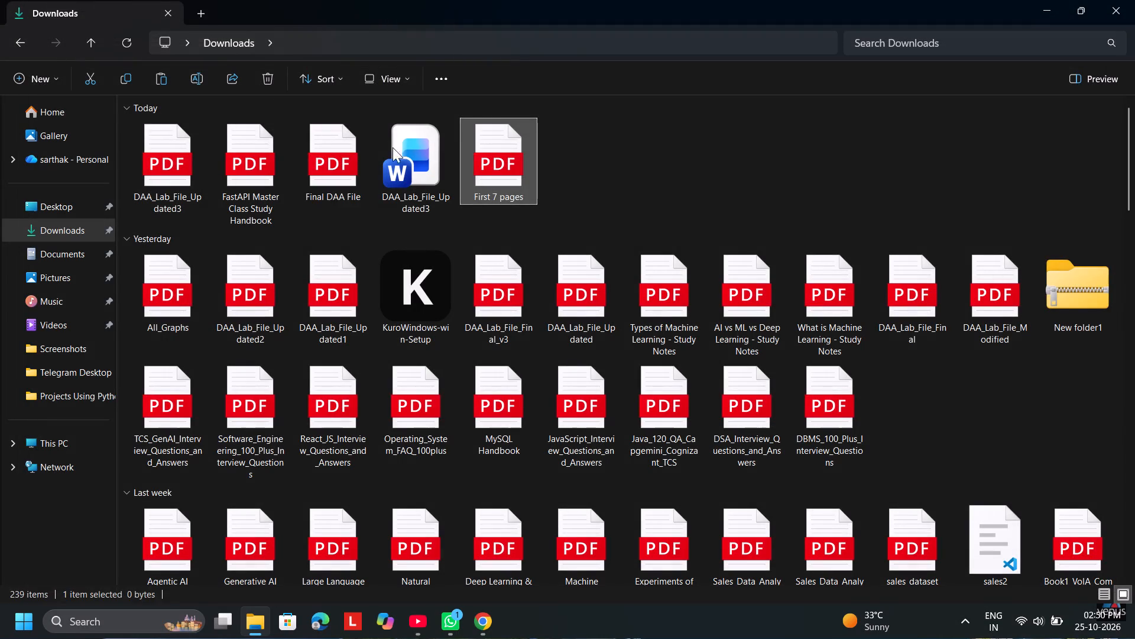
Delete the Final DAA File PDF from the Downloads folder.
click(333, 147)
click(270, 74)
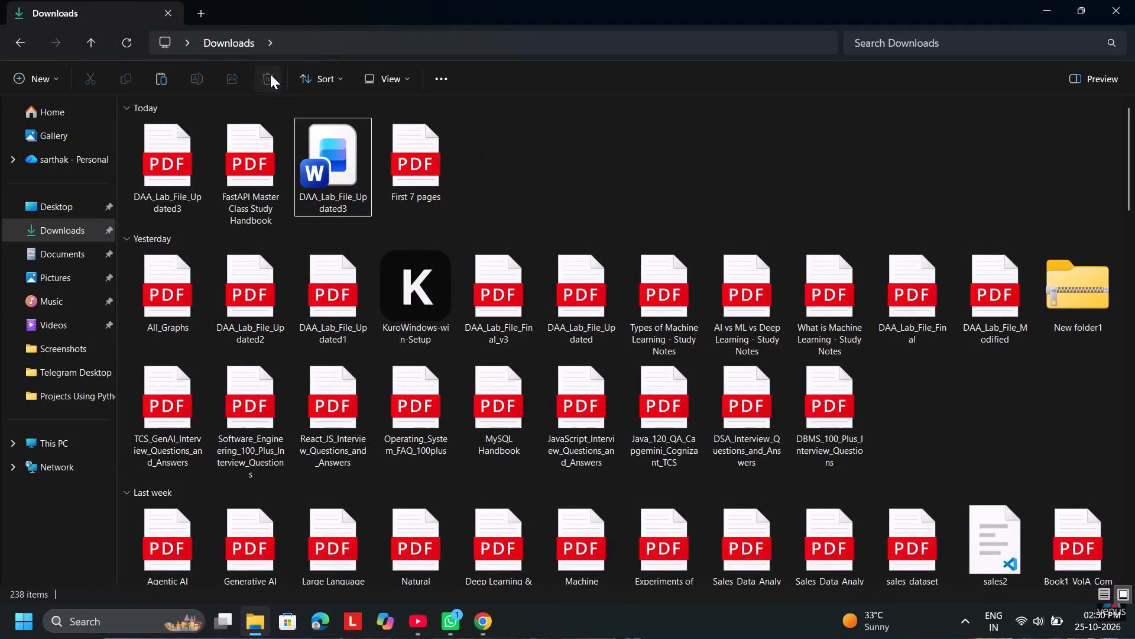
Open the First 7 pages PDF again from Downloads, try reloading and reopening it, and close it.
click(326, 159)
double_click(415, 185)
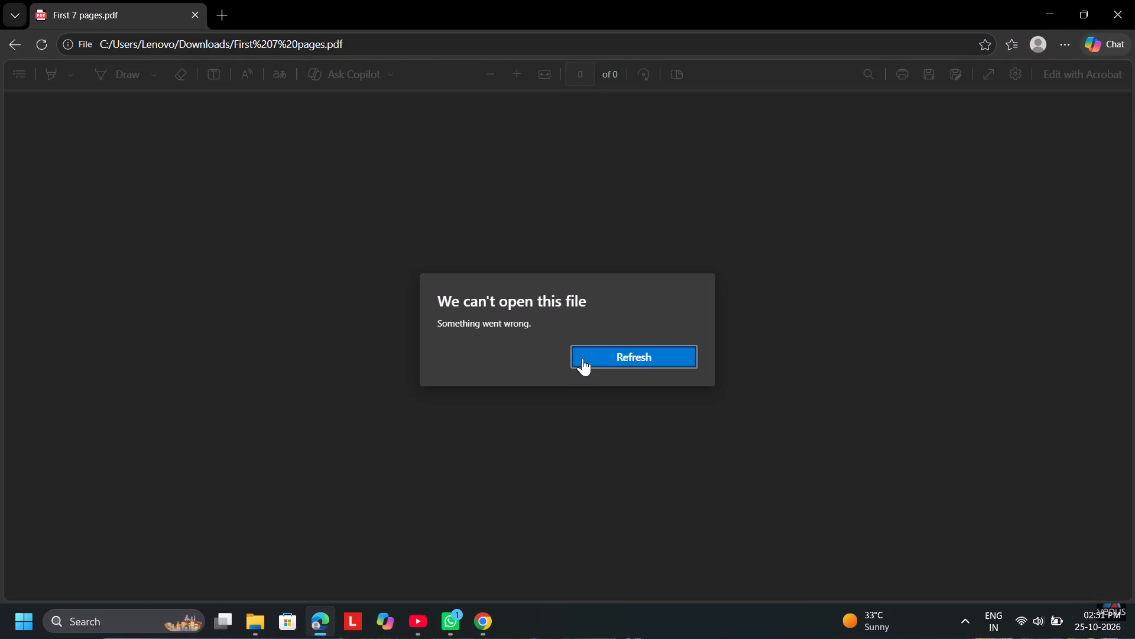
click(582, 358)
key(ctrl+w)
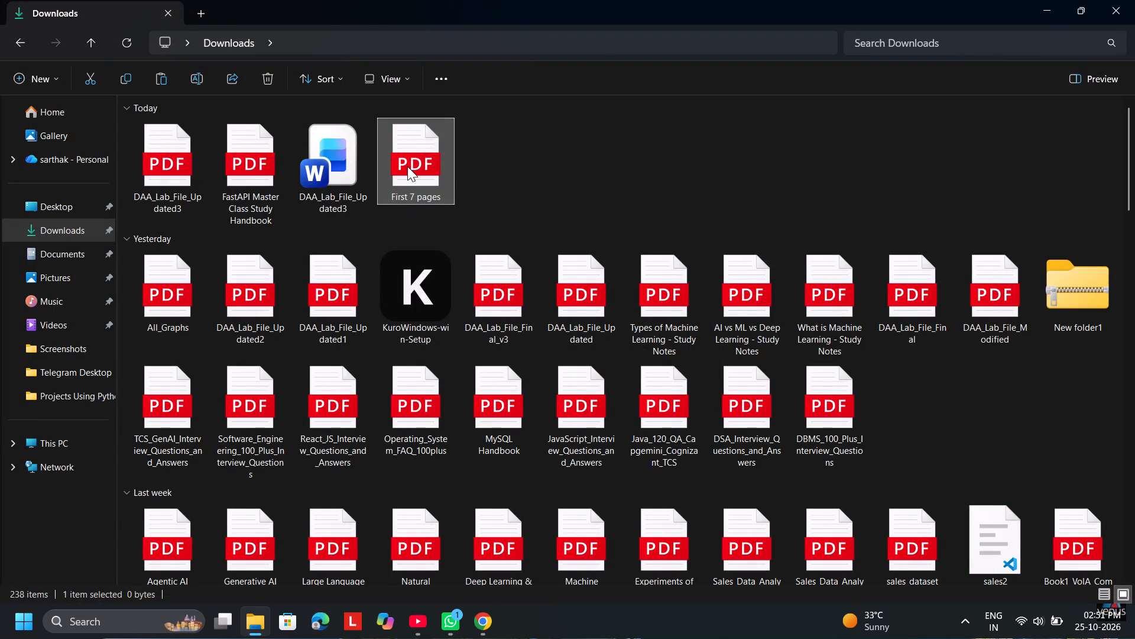
click(407, 166)
double_click(407, 166)
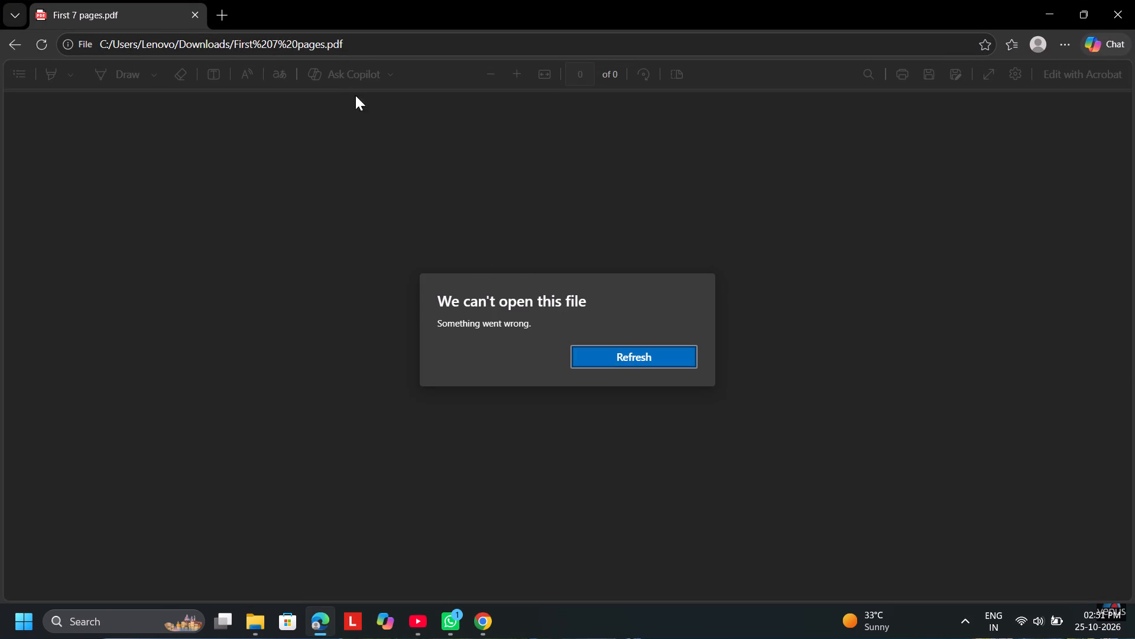
click(196, 13)
Reopen the DAA_Lab_File_Updated3 Word document and adjust the empty line above the Submitted To block on the cover page.
double_click(327, 159)
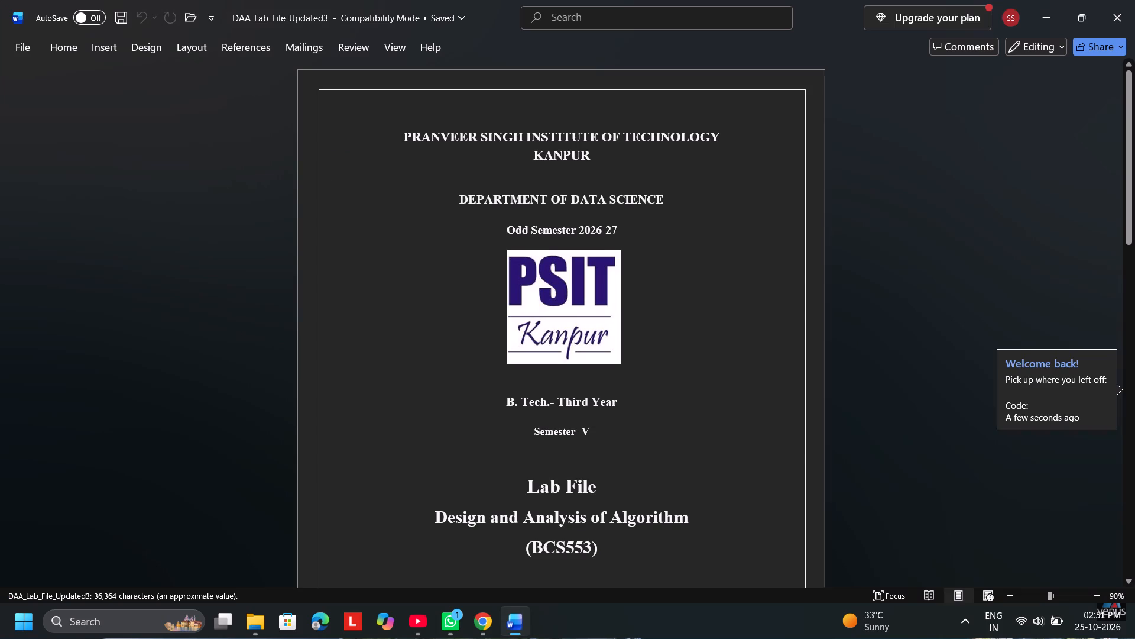
scroll(418, 362, down, 1)
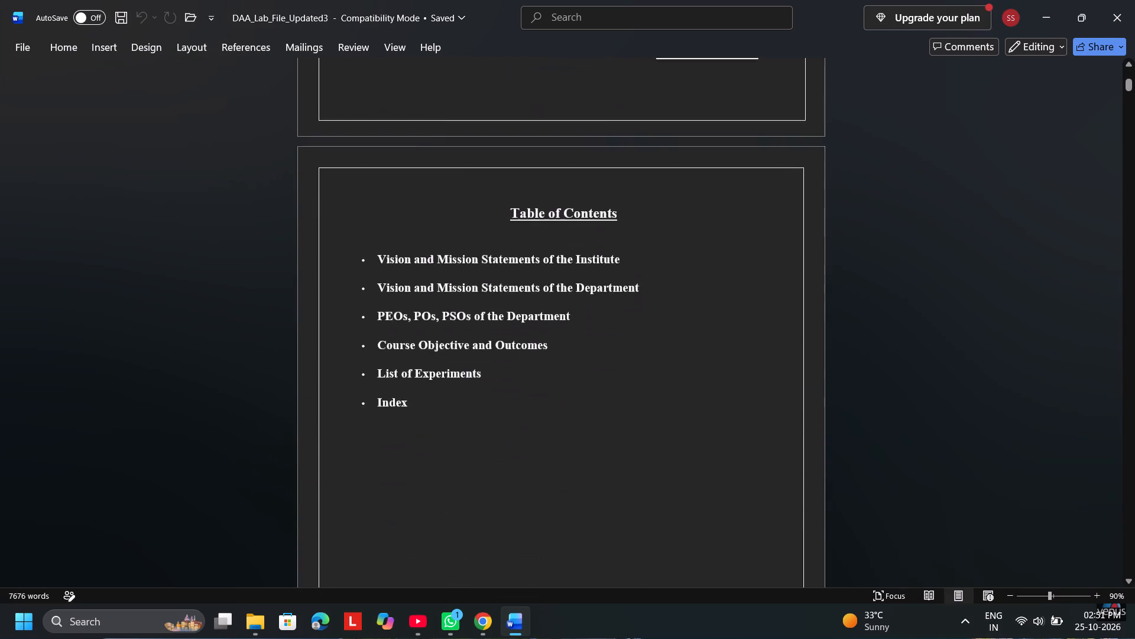
scroll(418, 362, down, 1)
click(353, 227)
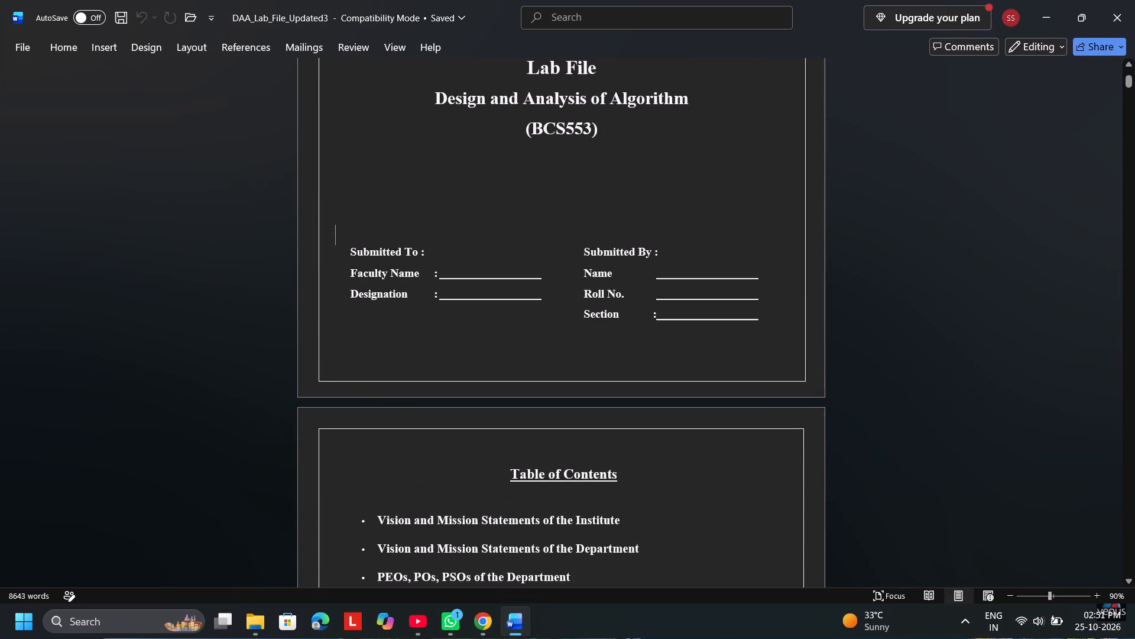
key(Return)
key(BackSpace)
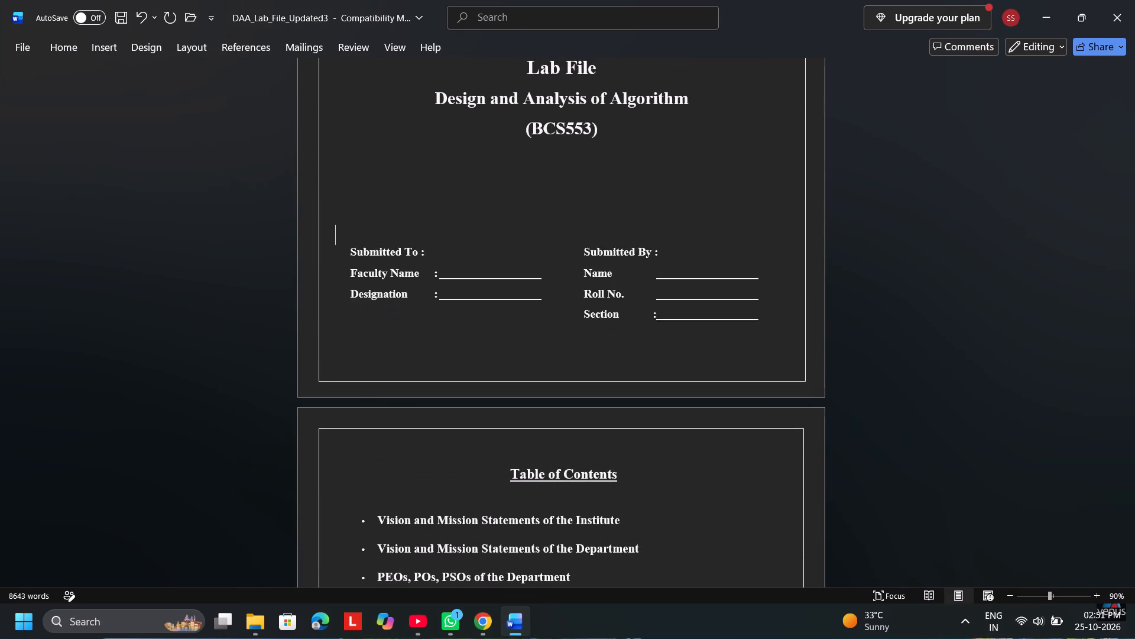
key(BackSpace)
key(Return)
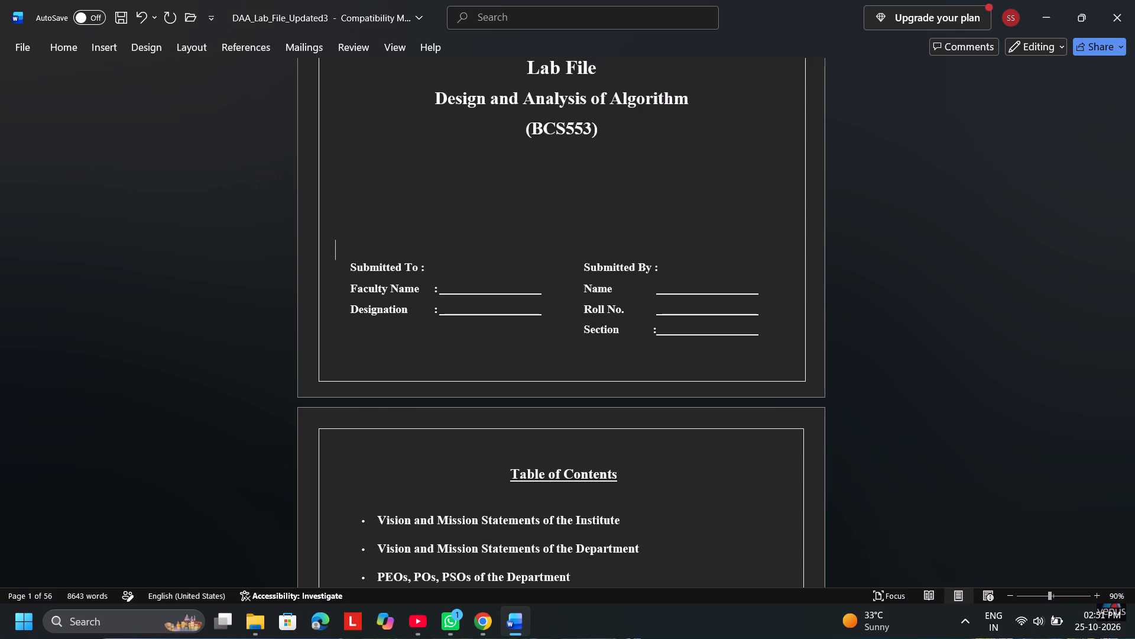
Review the front matter from the Table of Contents through the List of Experiments and Index to the start of Experiment 1.
scroll(142, 266, down, 3)
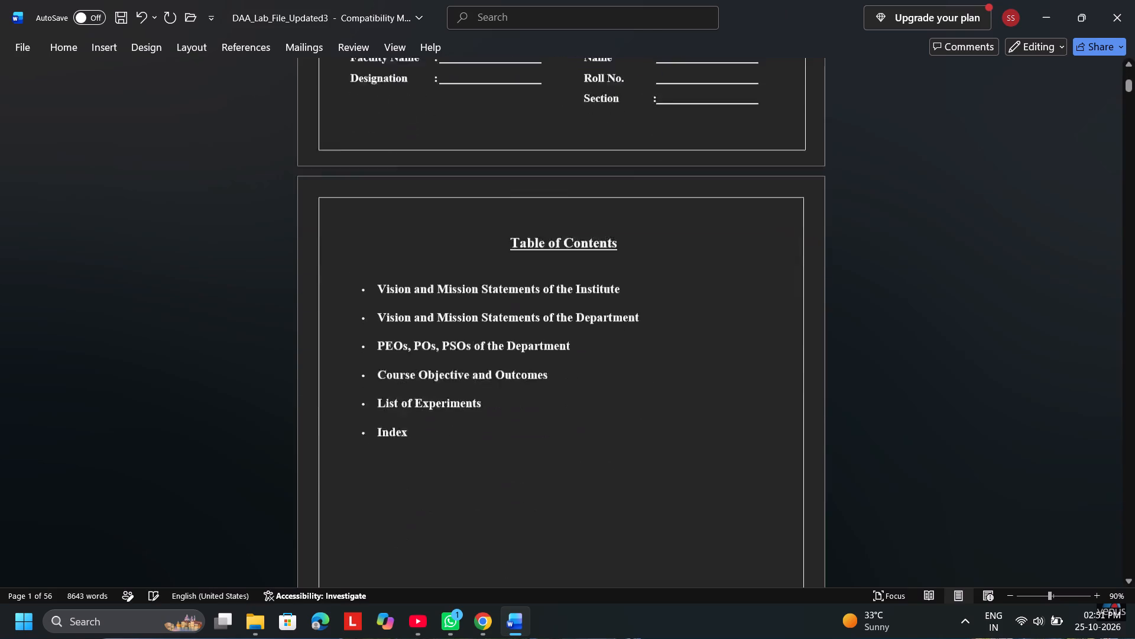
scroll(142, 266, down, 6)
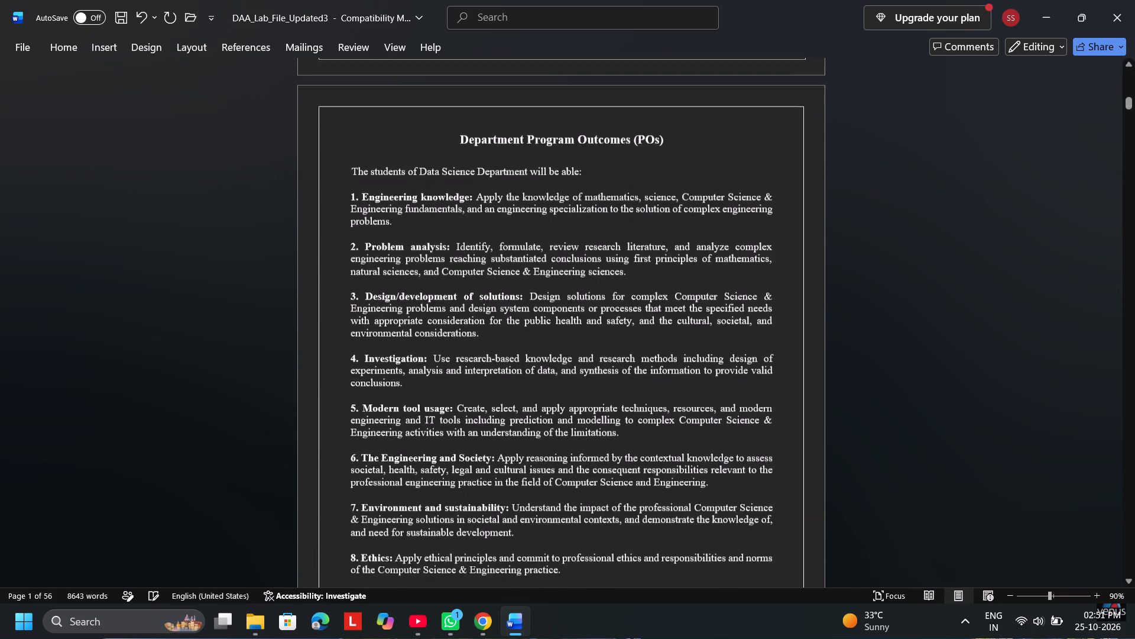
scroll(142, 266, down, 5)
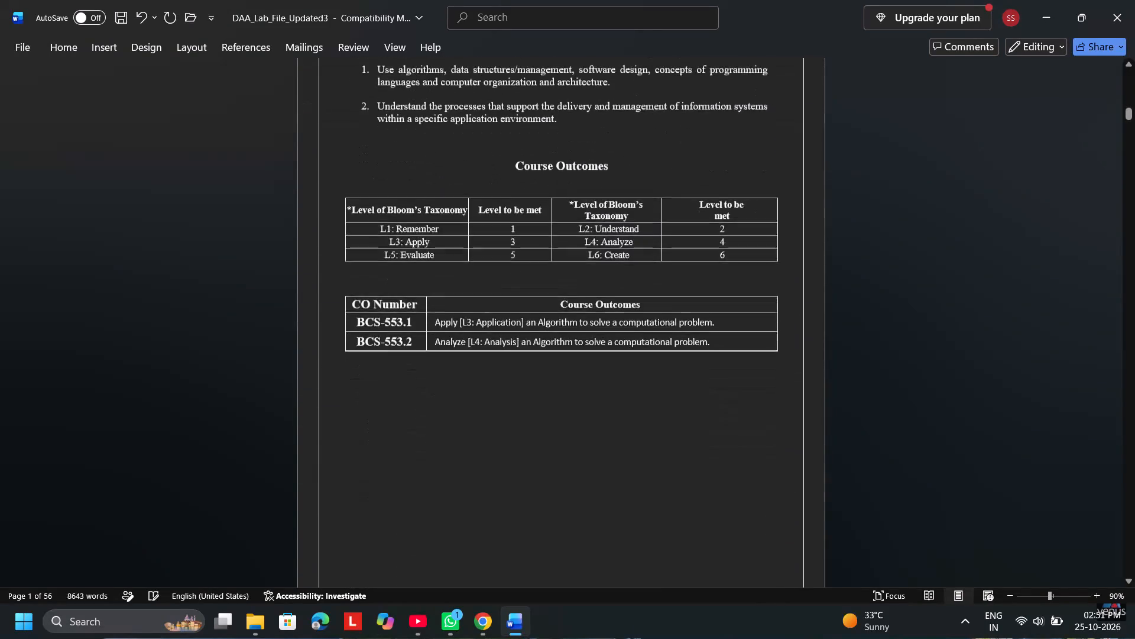
scroll(142, 266, down, 5)
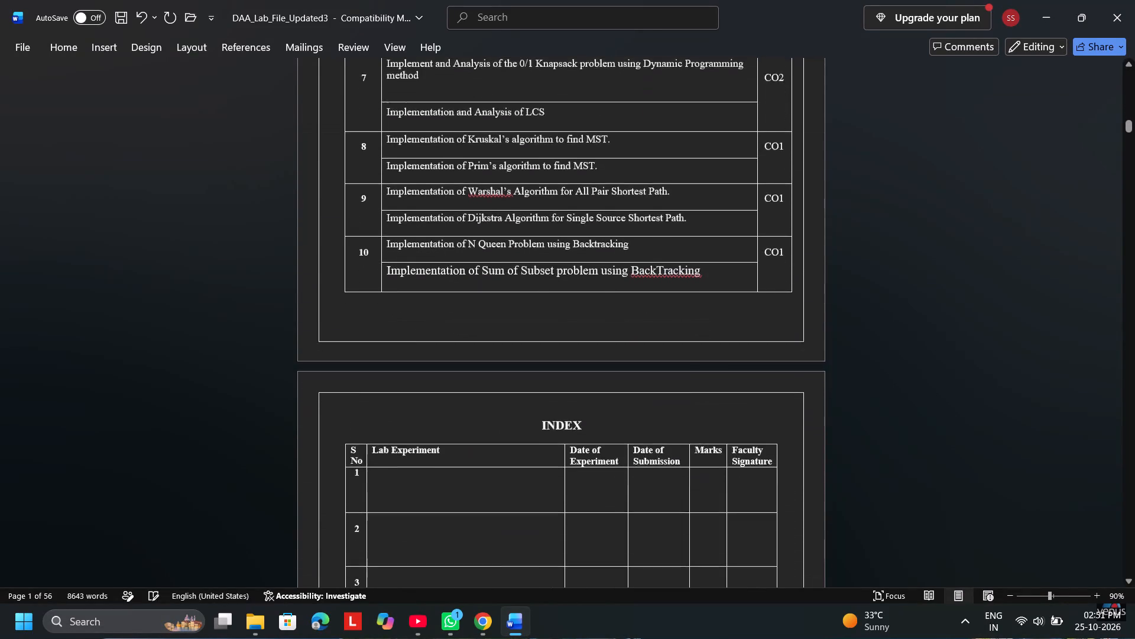
scroll(142, 266, down, 3)
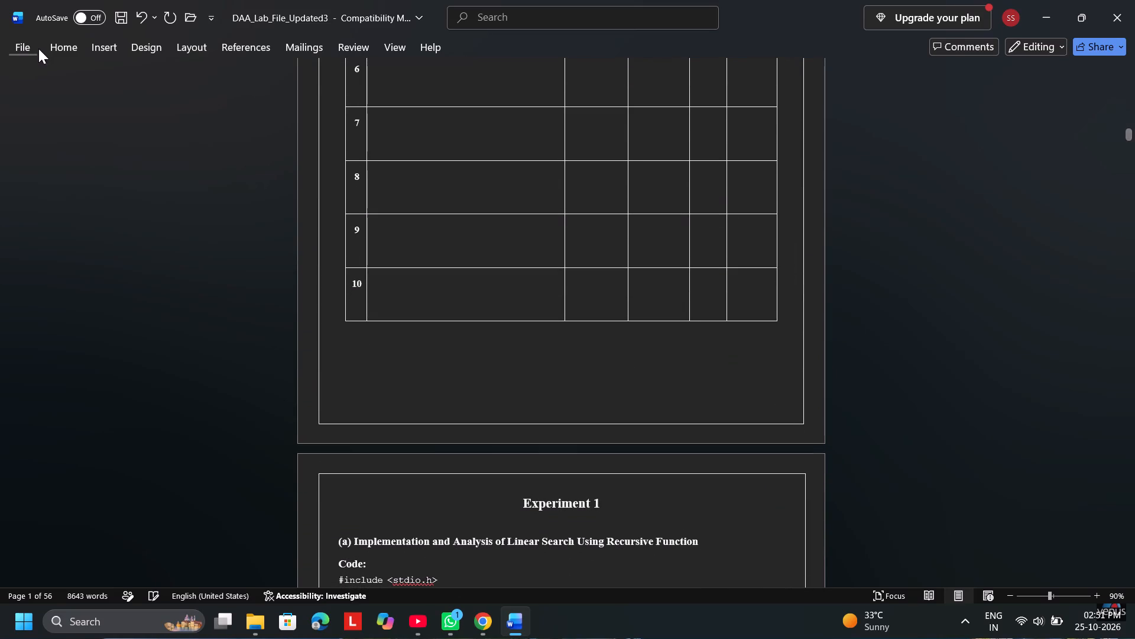
Print only pages 1,2,3,4,5,6,7 of the lab file using Microsoft Print to PDF.
click(22, 48)
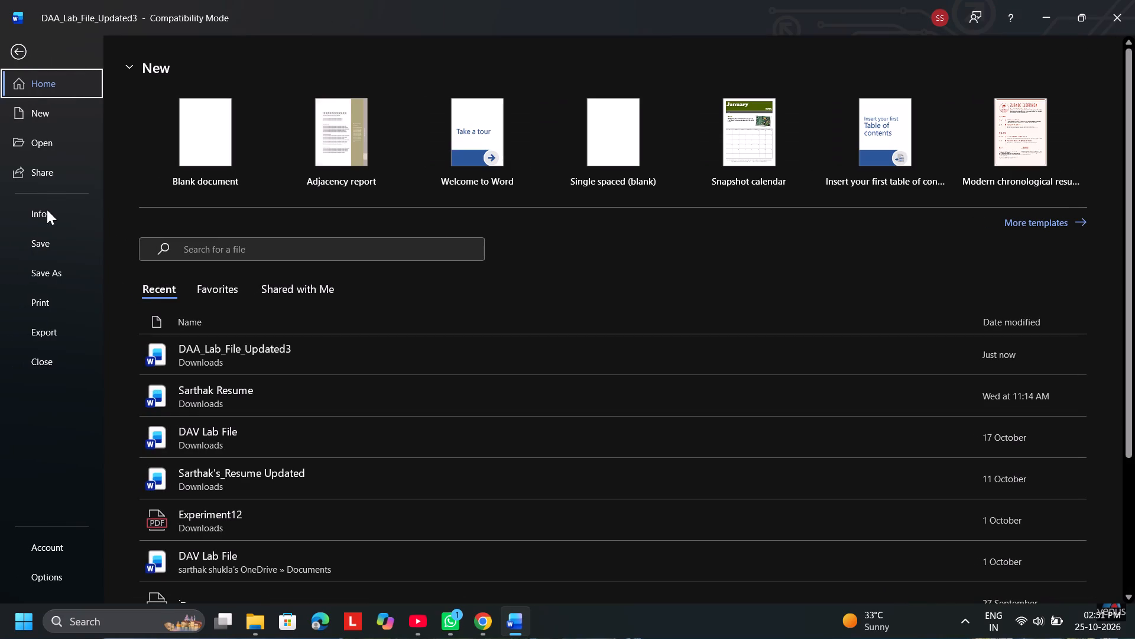
click(39, 298)
click(266, 263)
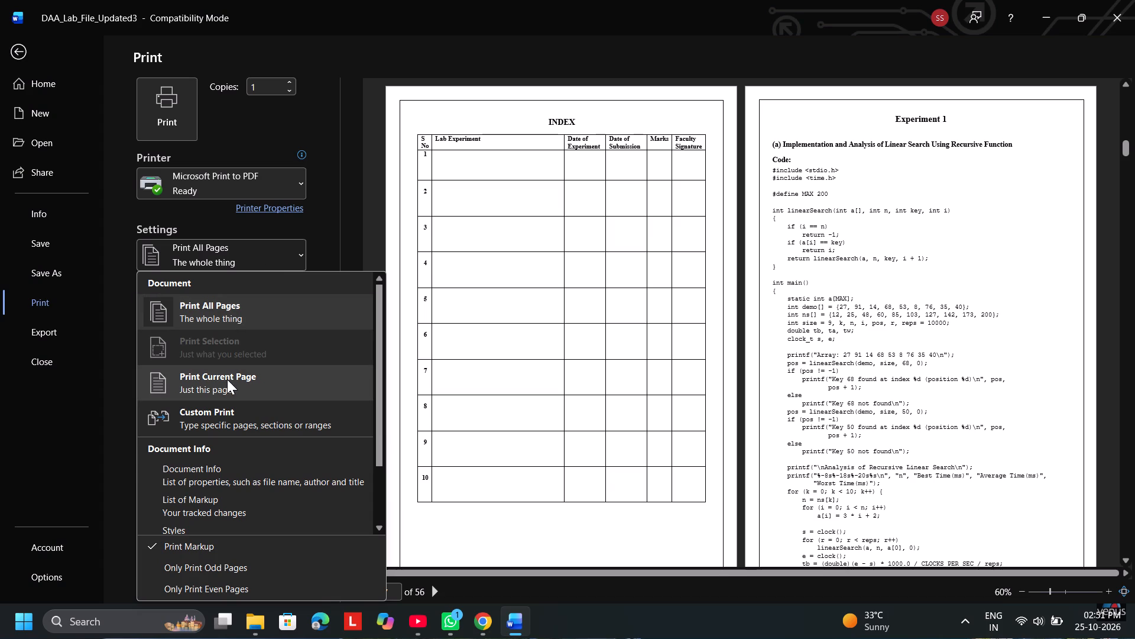
click(261, 411)
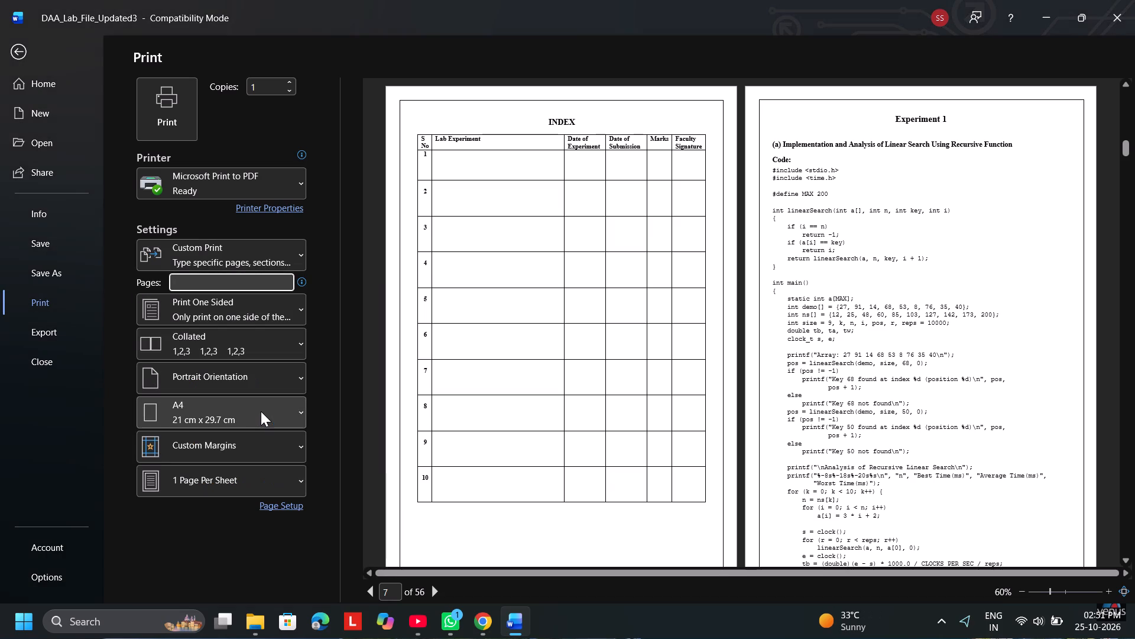
key(1)
key(comma)
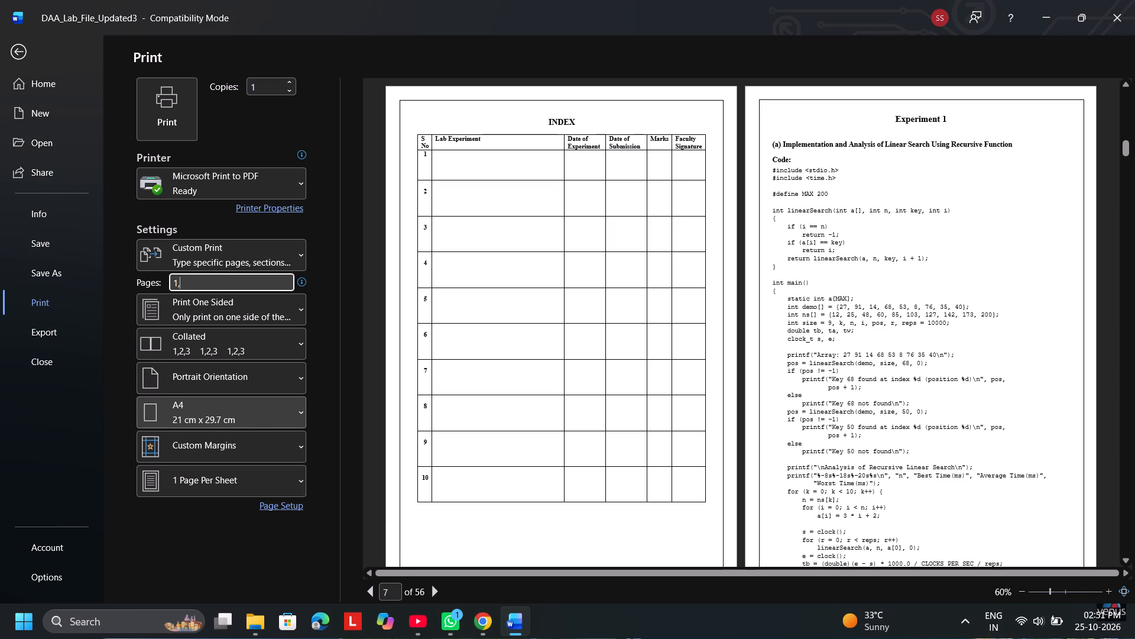
key(2)
key(comma)
key(3)
text(,4)
key(comma)
key(5)
text(,6, 7)
key(Left)
key(BackSpace)
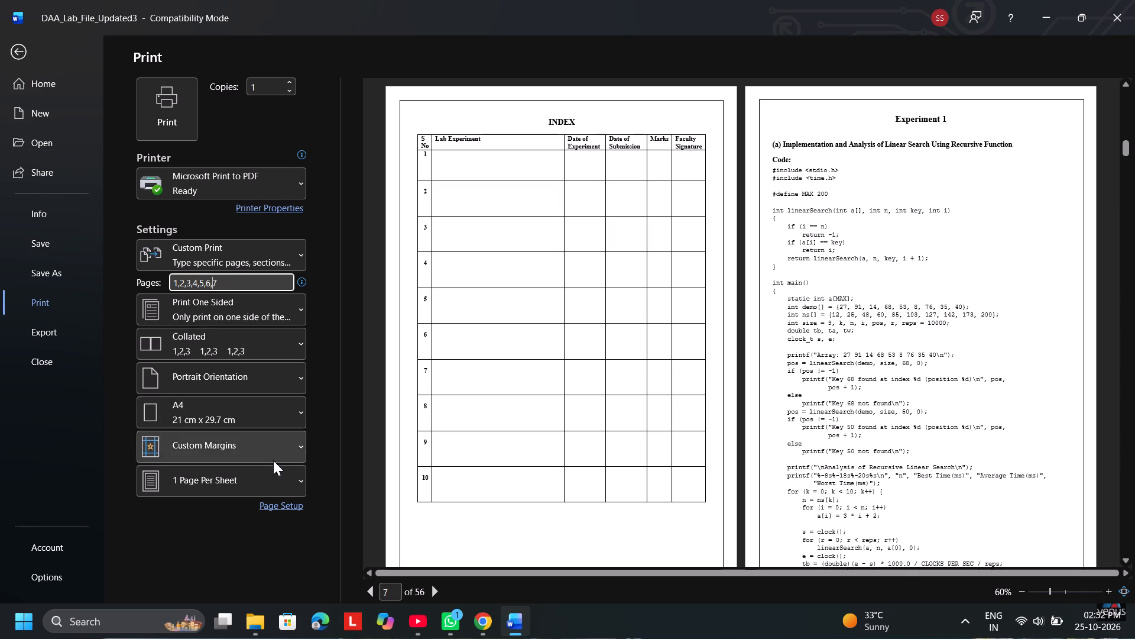
click(168, 118)
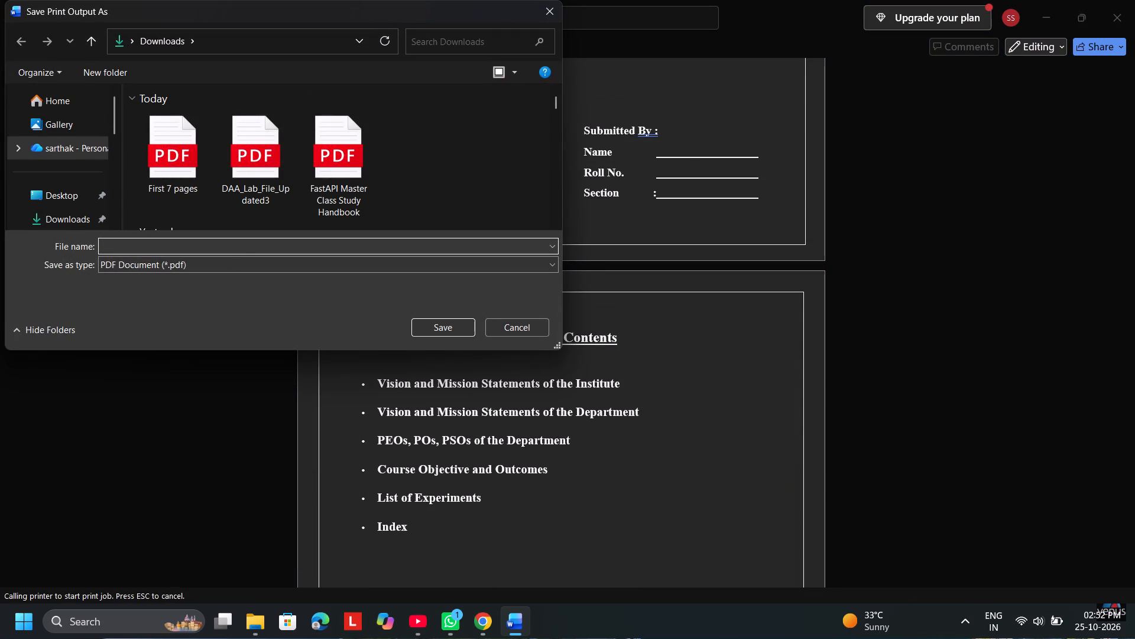
Name the PDF output "7 pages DAA" and save it in the Downloads folder.
text(& pa)
text(ges)
key(space)
text(DAA)
key(Left)
key(Left)
key(Left)
key(Left)
key(Left)
key(Left)
key(Left)
key(Left)
key(Left)
key(Left)
key(BackSpace)
key(7)
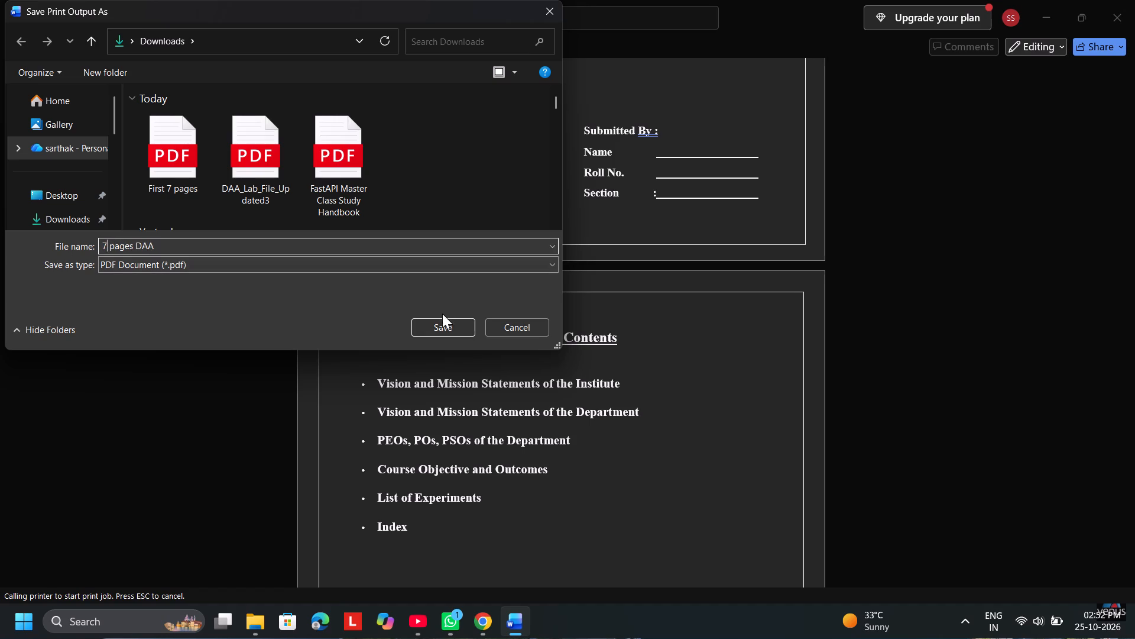
click(442, 323)
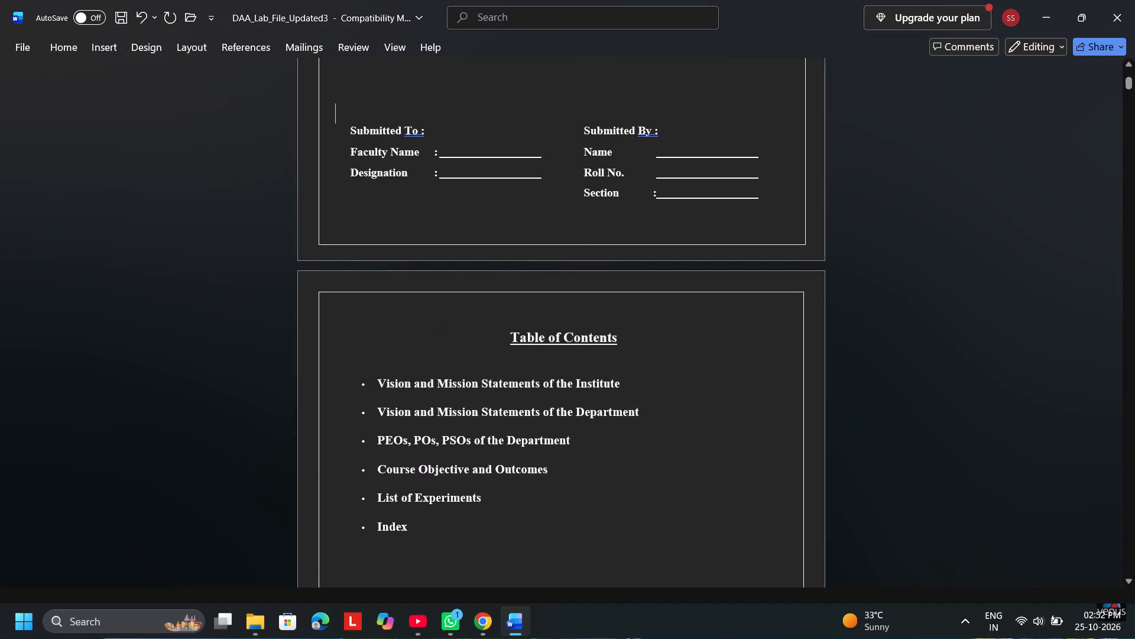
Check the Word document's front matter through the start of Experiment 1 and close it without saving the changes.
click(1126, 11)
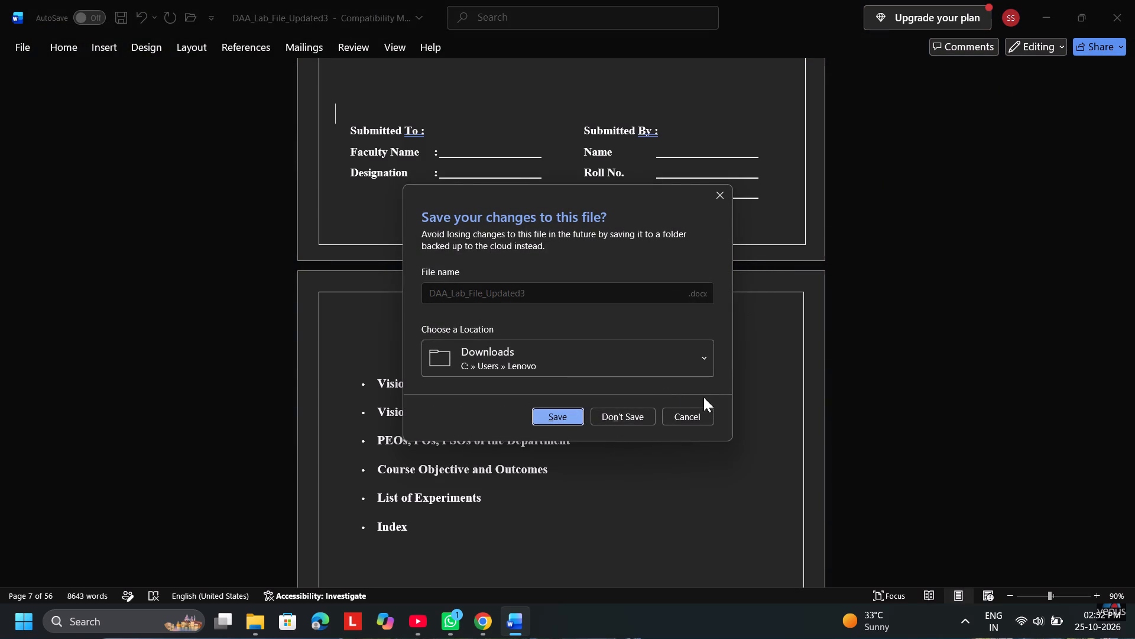
click(698, 411)
scroll(698, 411, down, 6)
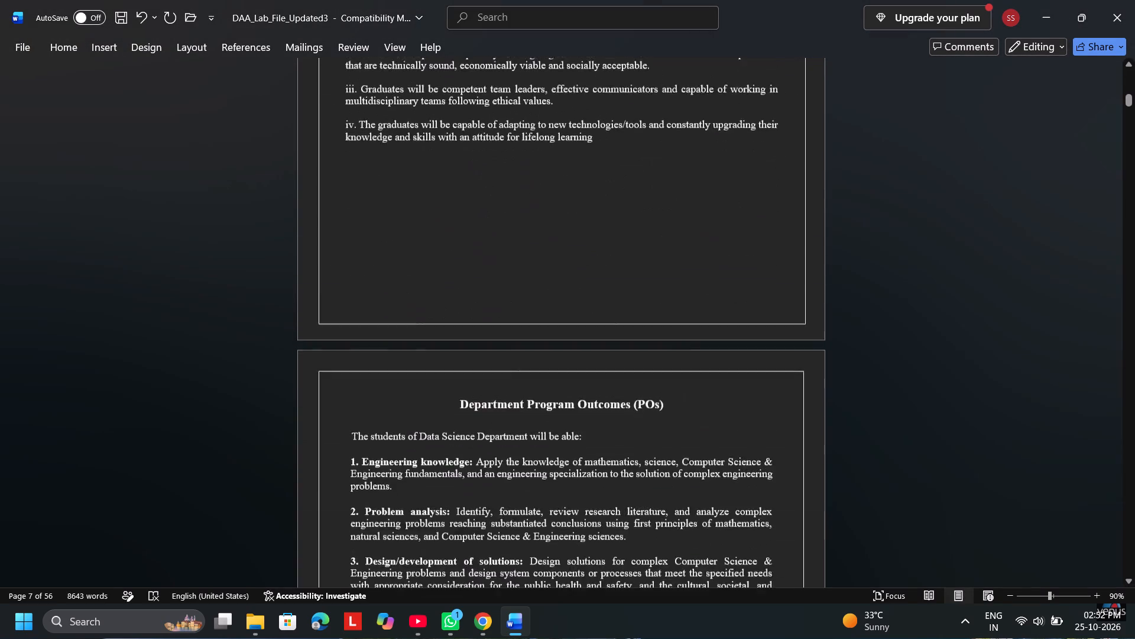
scroll(698, 411, down, 8)
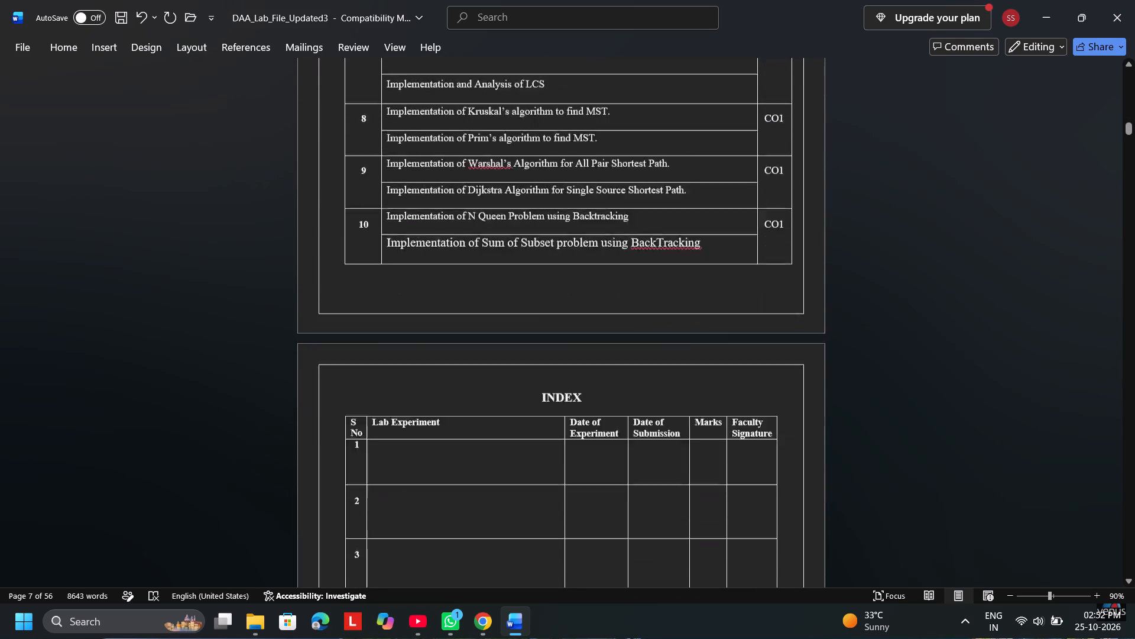
scroll(698, 411, down, 4)
click(1126, 7)
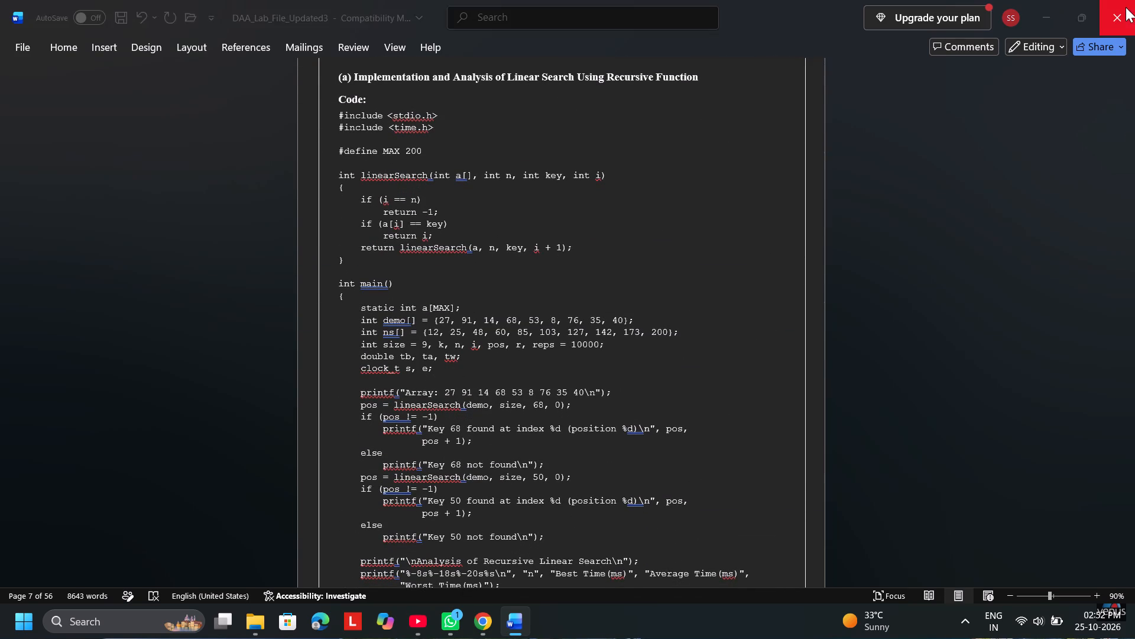
click(617, 414)
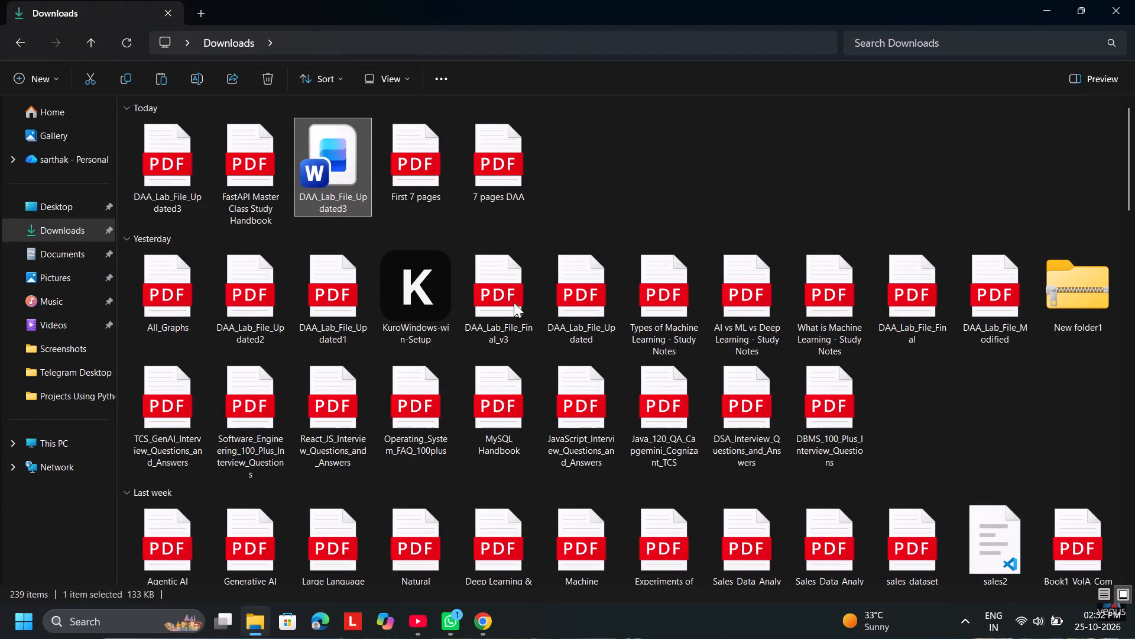
Open the 7 pages DAA PDF from the Downloads folder in File Explorer.
double_click(502, 156)
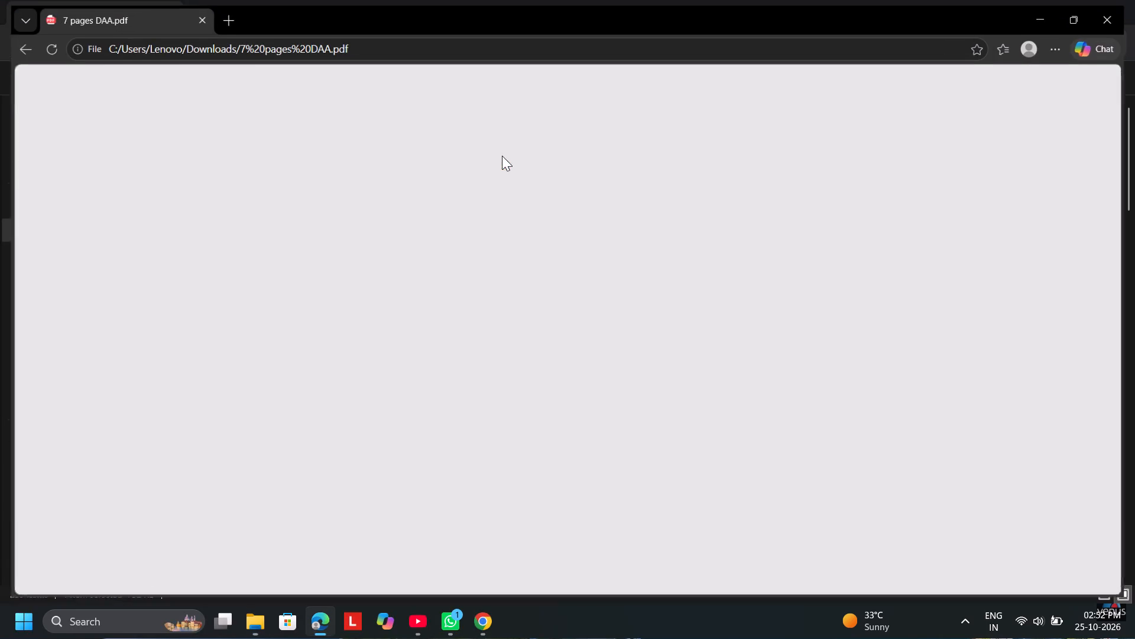
Look through the 7 pages DAA PDF from the cover page through the list of experiments to the index page.
scroll(378, 416, down, 3)
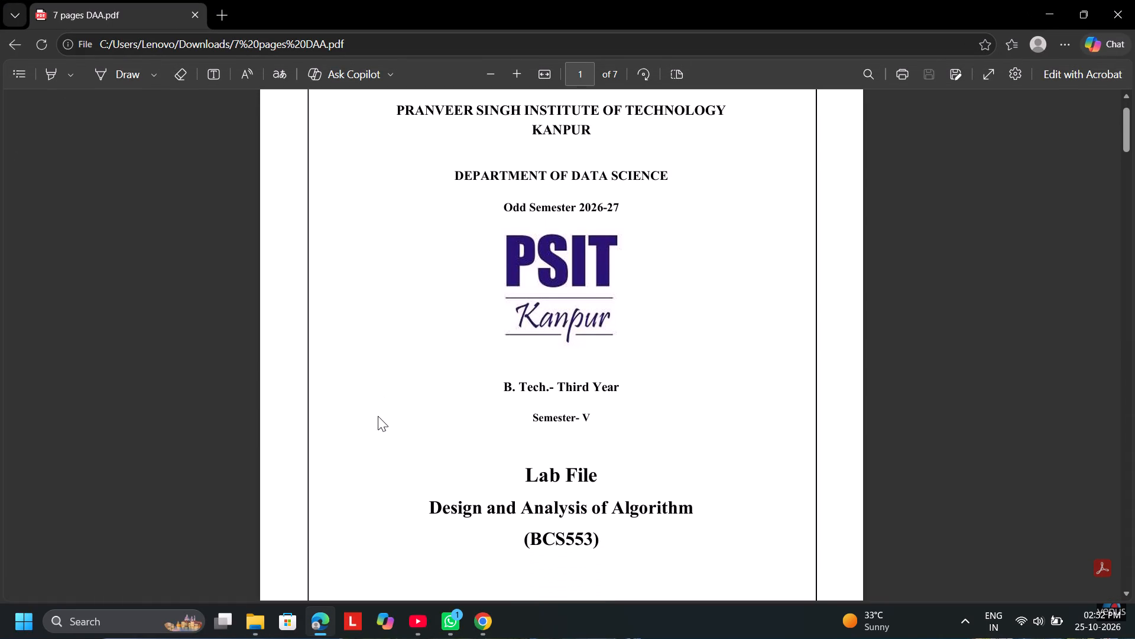
scroll(378, 416, down, 6)
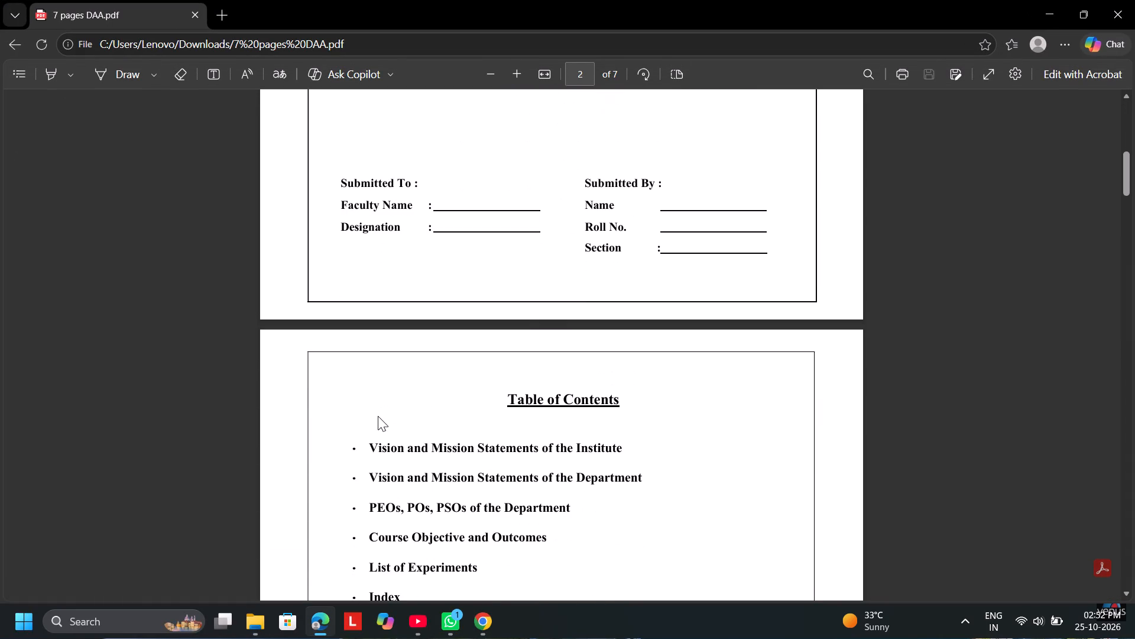
scroll(378, 416, down, 16)
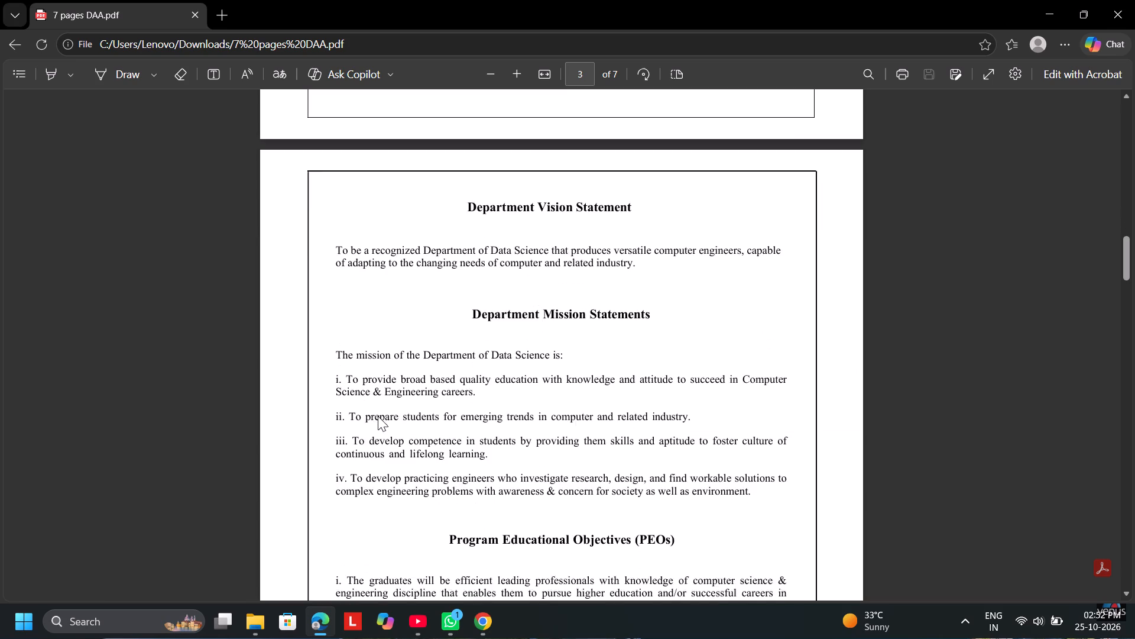
scroll(378, 416, down, 14)
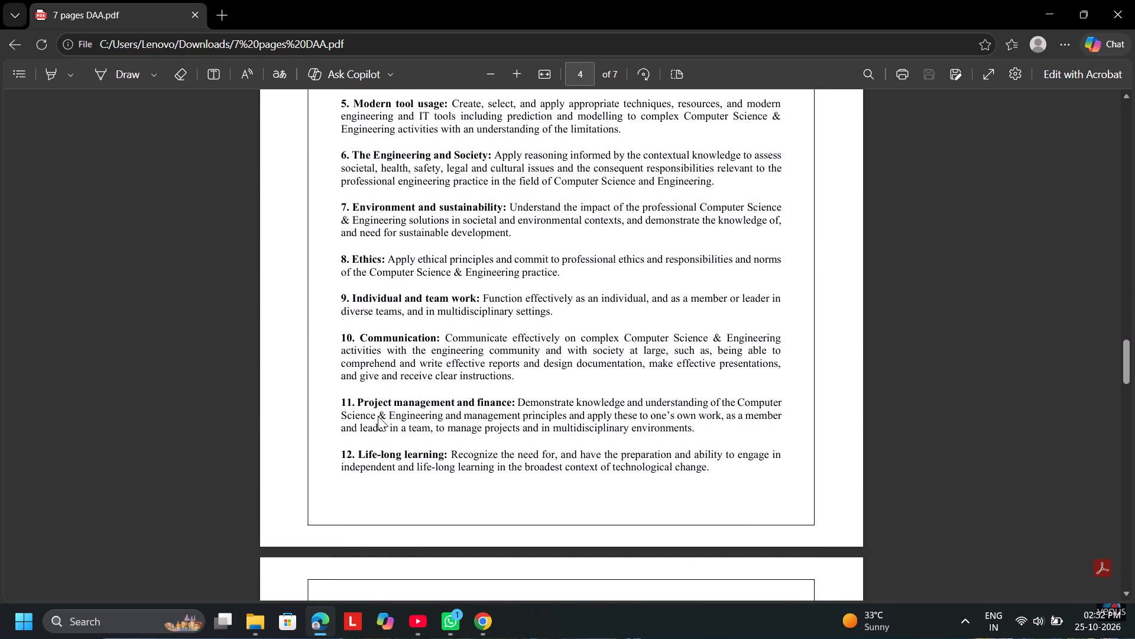
scroll(378, 416, down, 13)
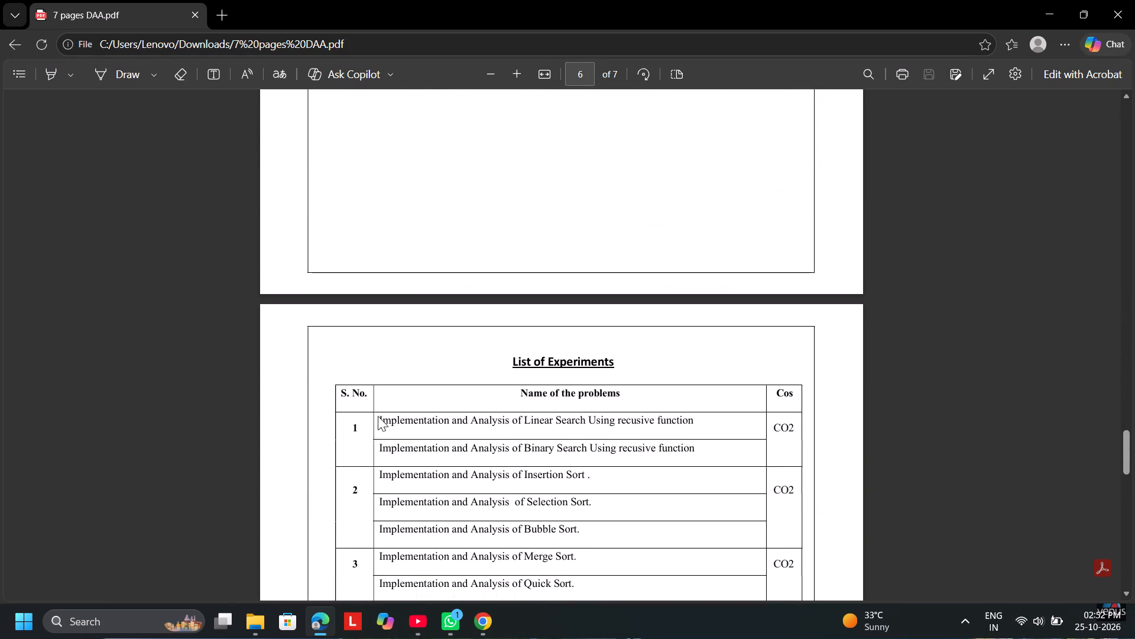
scroll(378, 416, down, 8)
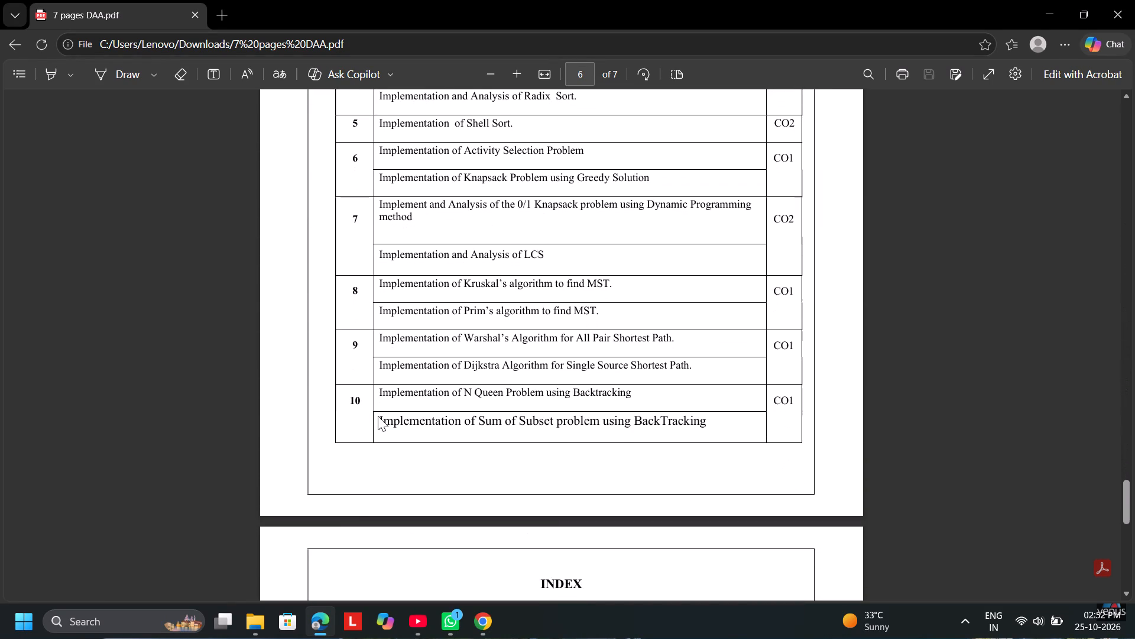
scroll(378, 416, down, 7)
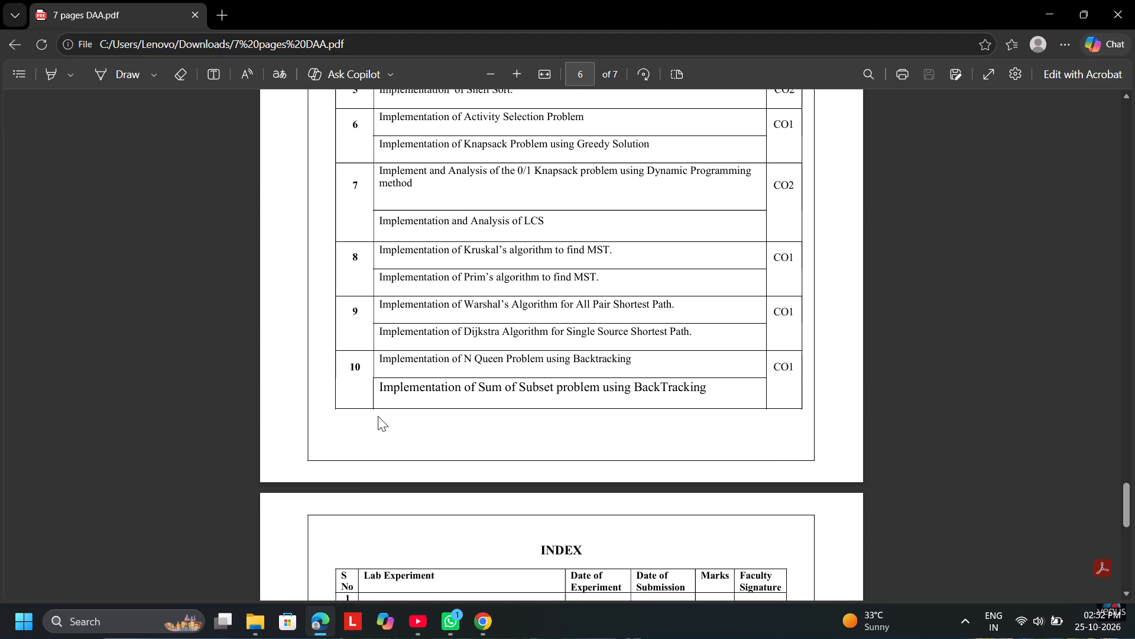
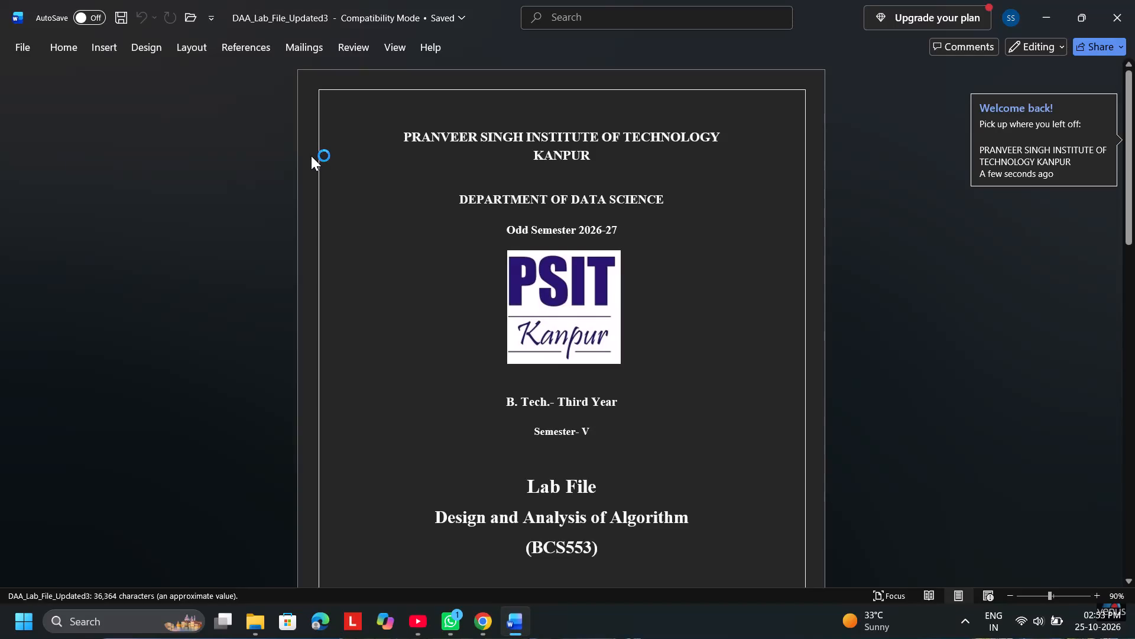
Remove two blank lines between the course code (BCS553) and the Submitted To/Submitted By block on the cover page.
scroll(425, 415, down, 1)
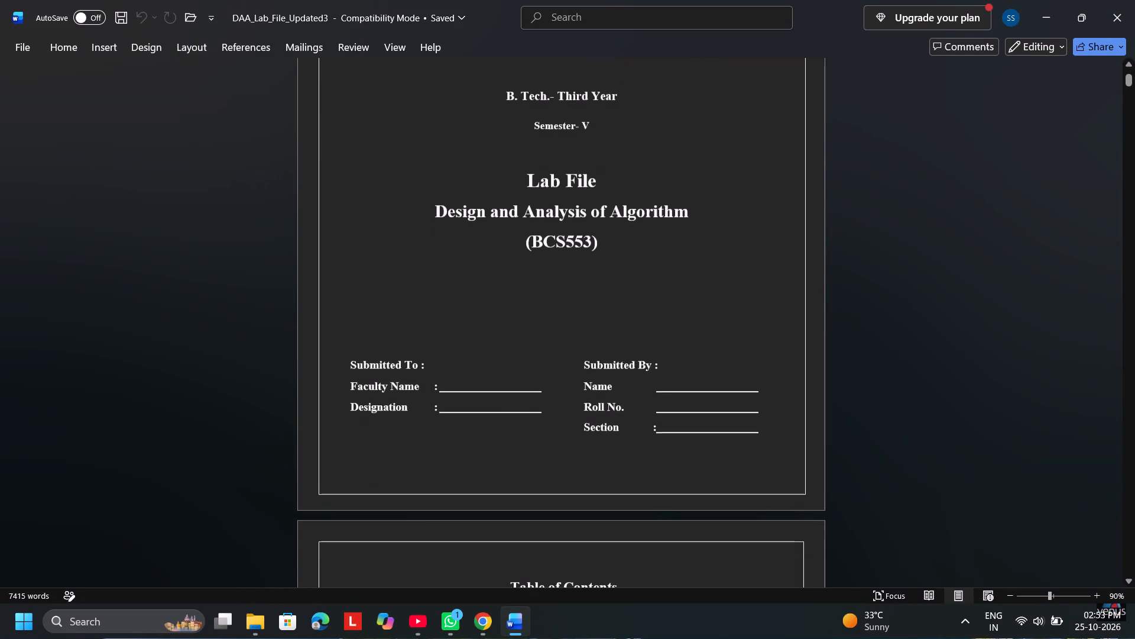
click(348, 302)
key(BackSpace)
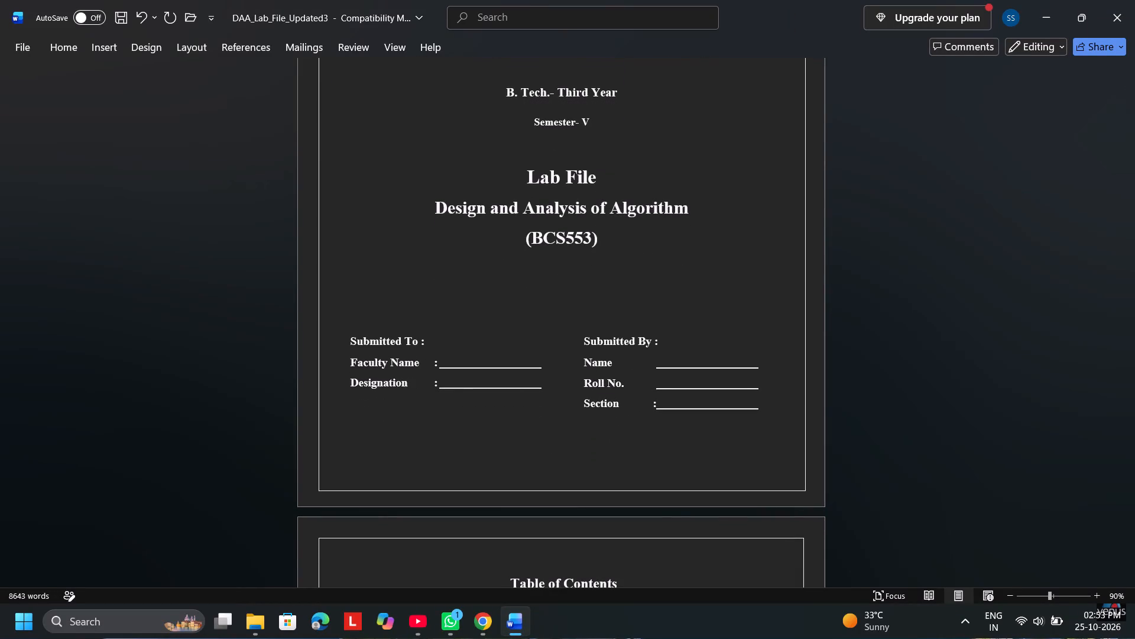
key(BackSpace)
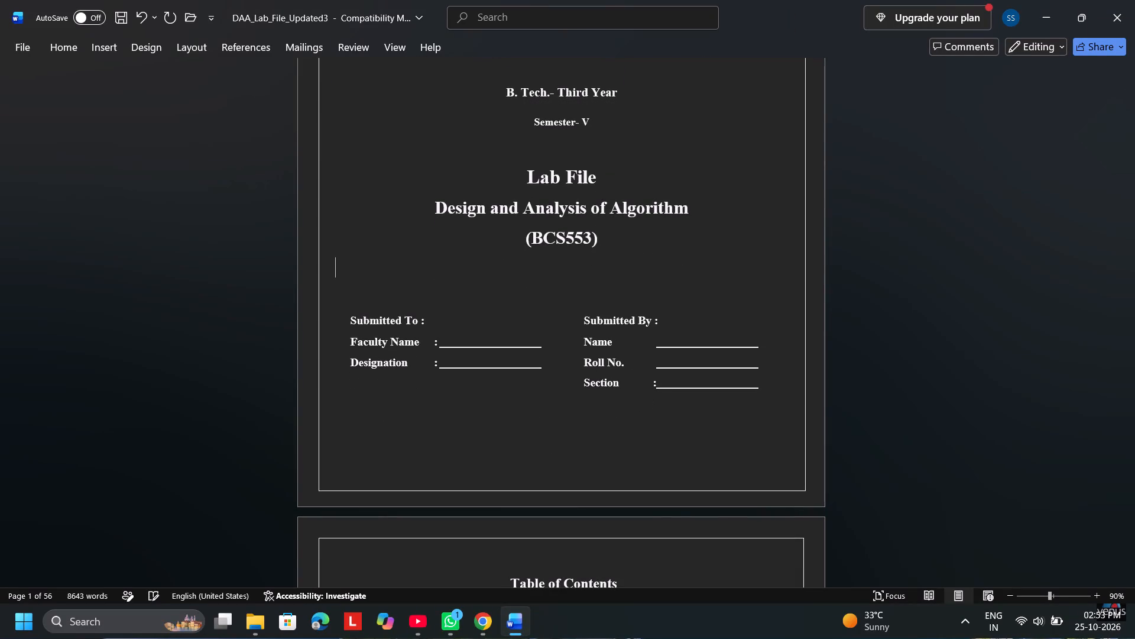
key(Return)
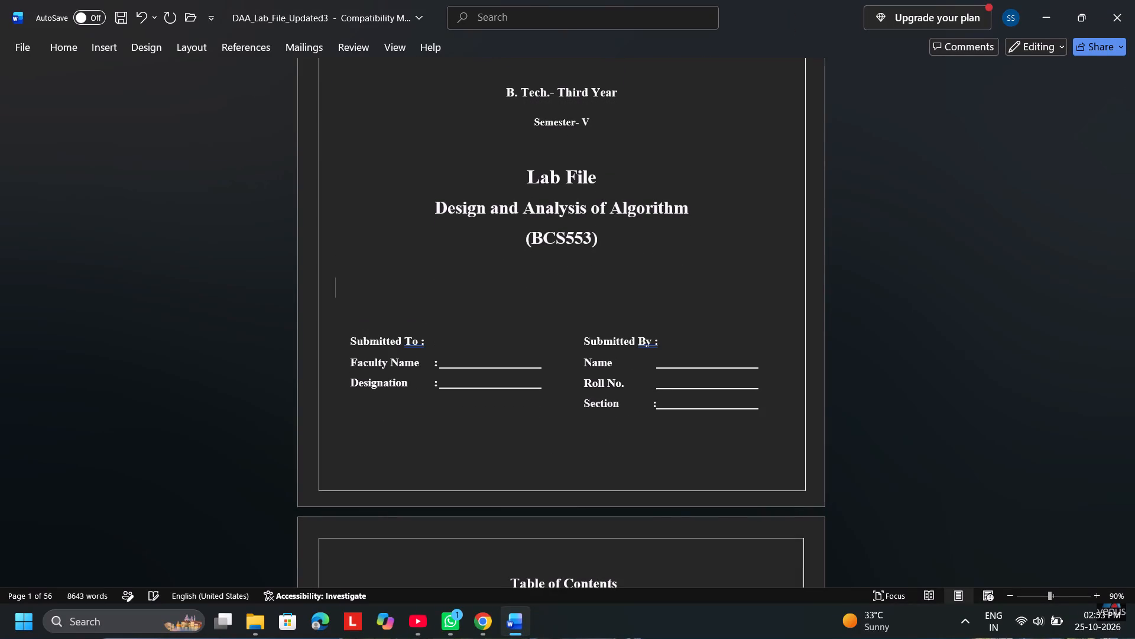
key(backslash)
key(BackSpace)
key(BackSpace)
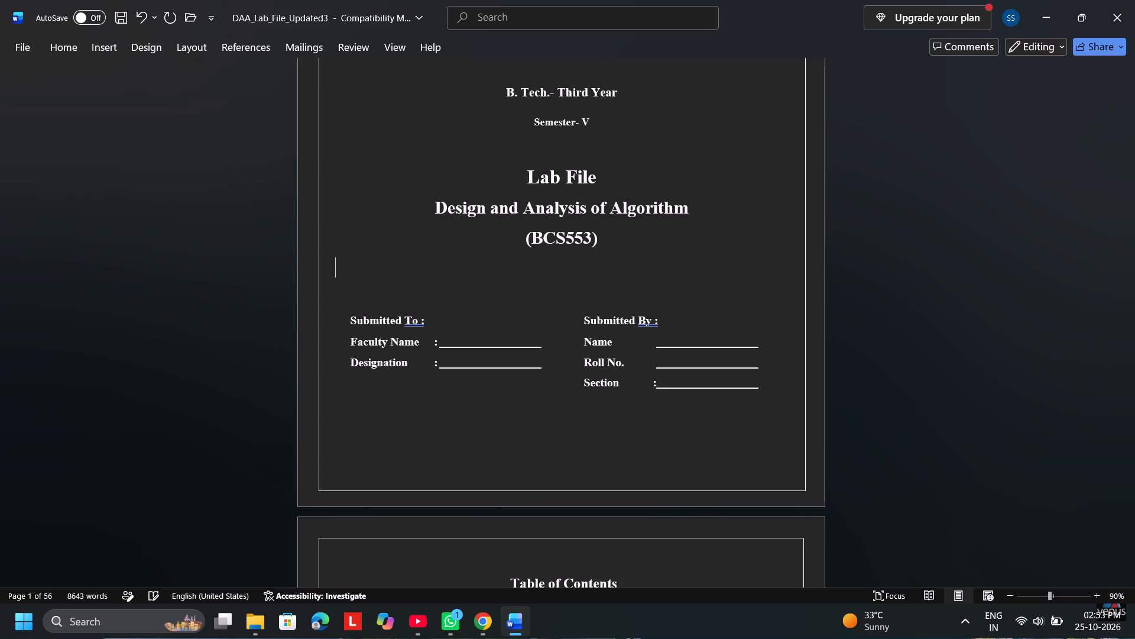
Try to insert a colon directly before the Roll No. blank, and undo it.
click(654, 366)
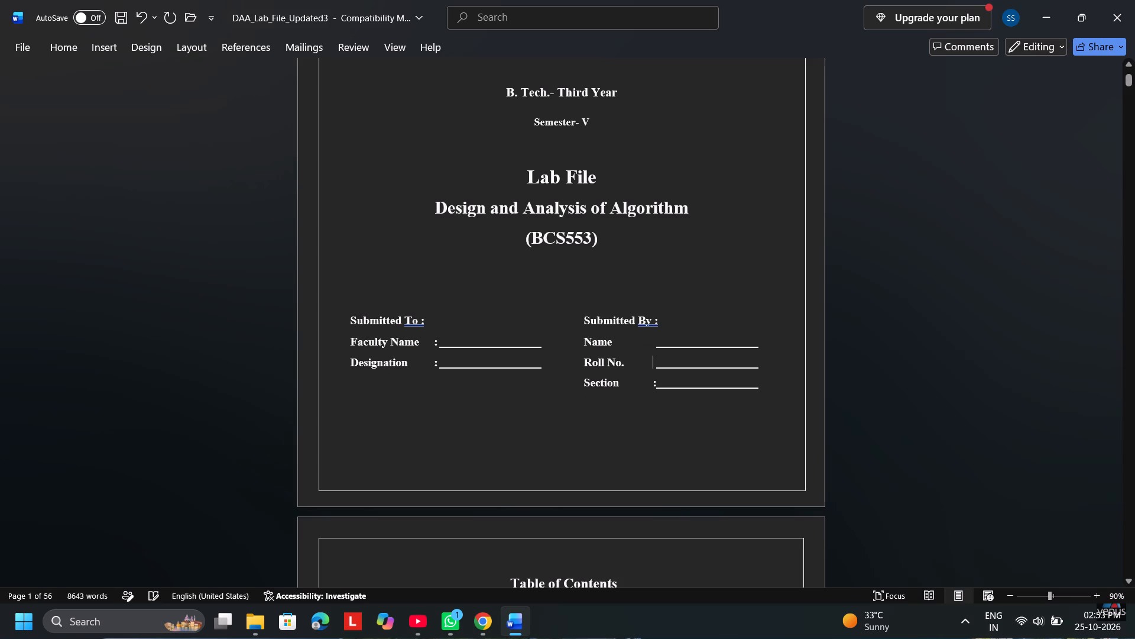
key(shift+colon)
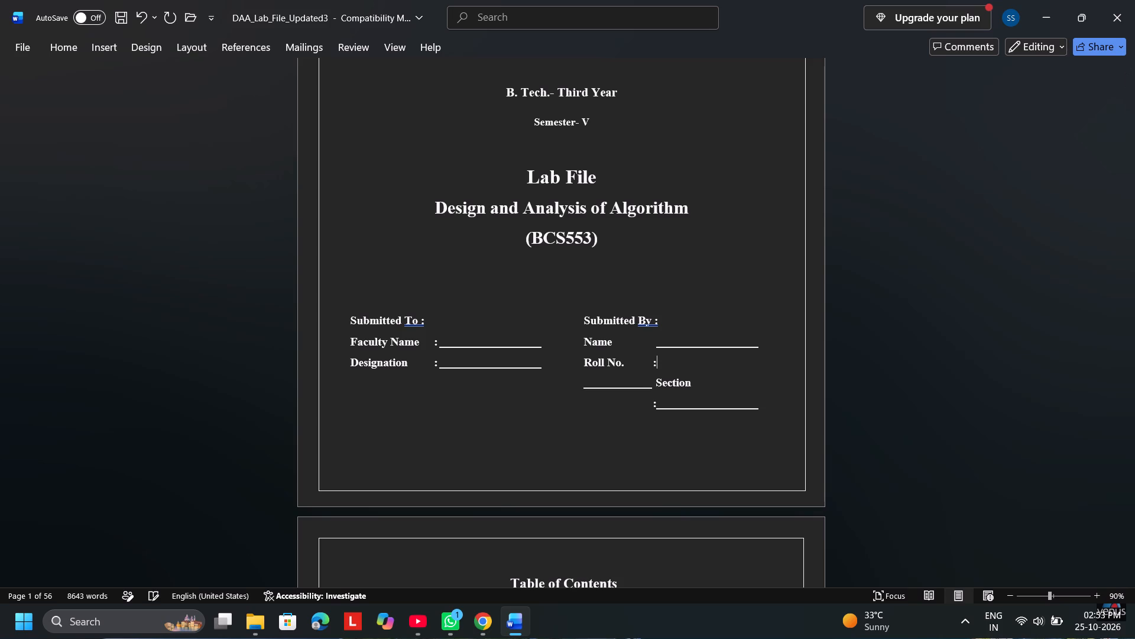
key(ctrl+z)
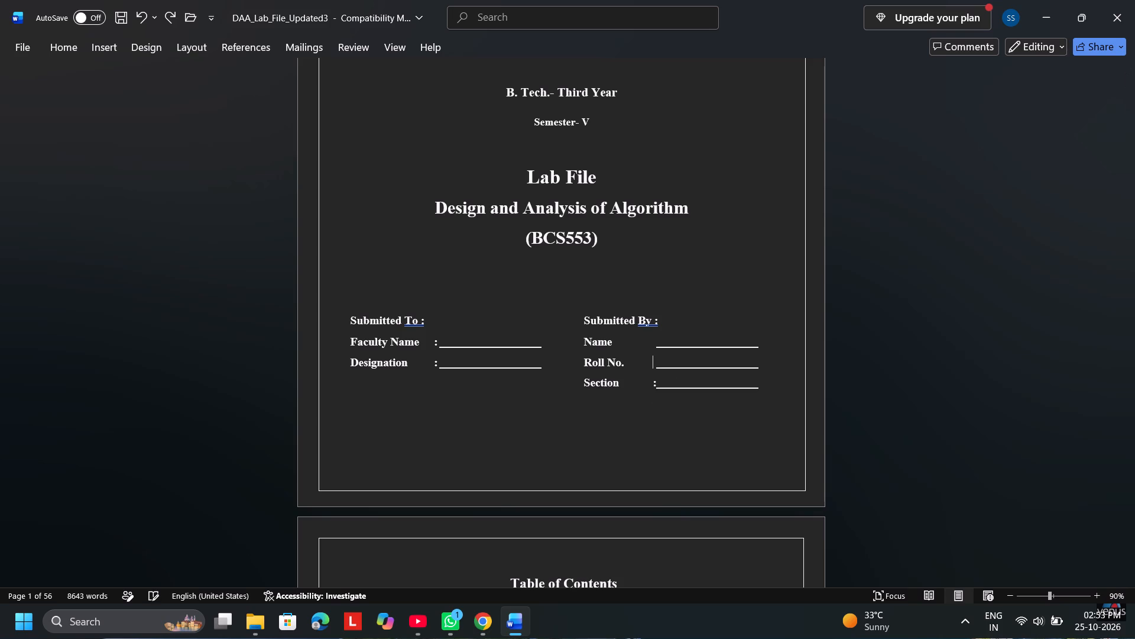
Add a colon after "Roll No." and pad spaces before it to align it with the Section colon.
key(Left)
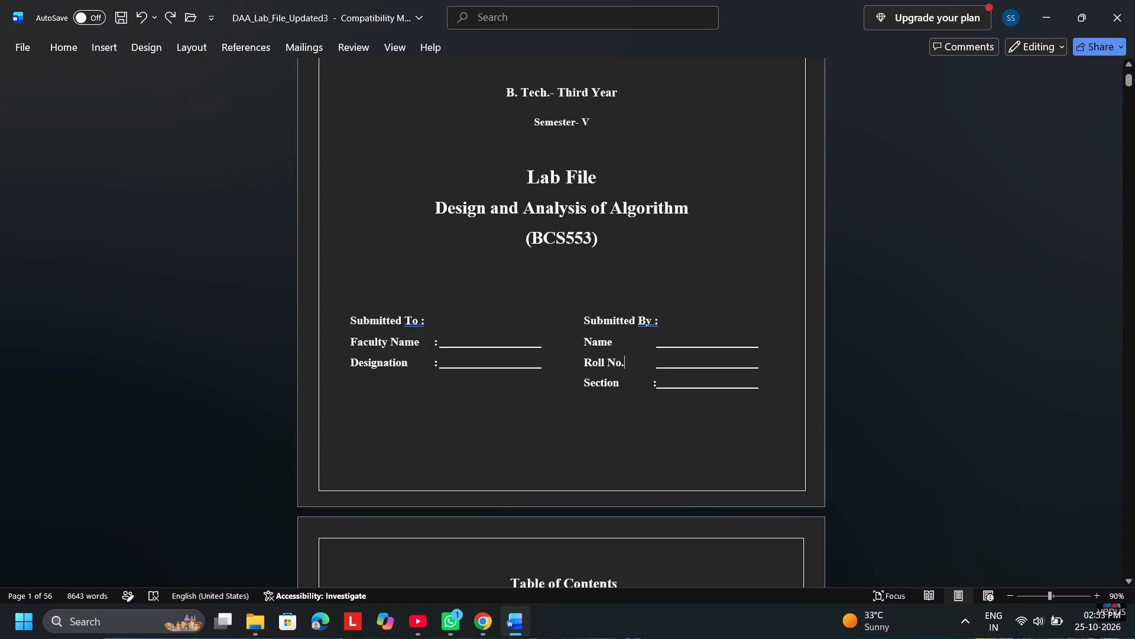
key(ctrl+semicolon)
key(ctrl+semicolon)
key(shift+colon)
key(Left)
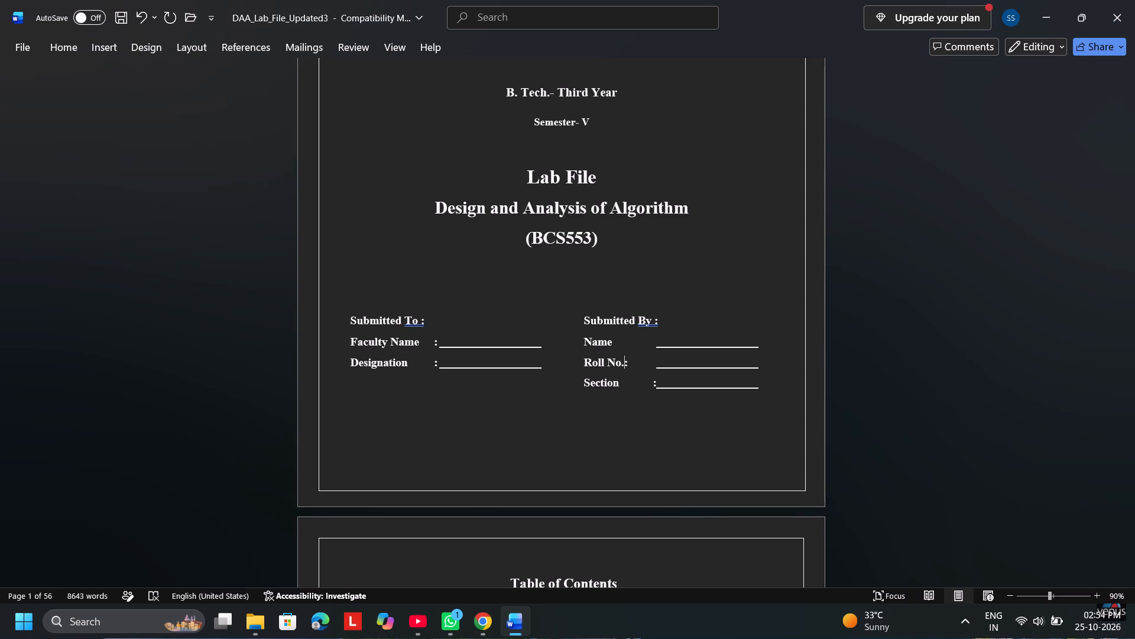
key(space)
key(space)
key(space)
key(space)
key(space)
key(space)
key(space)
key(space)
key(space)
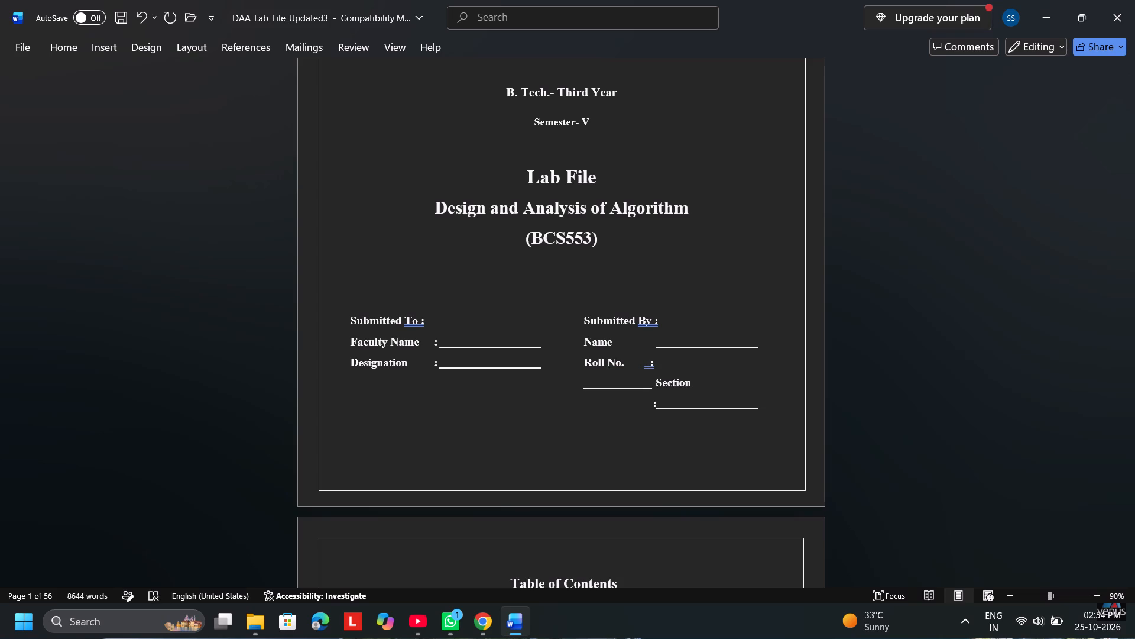
Delete the extra space before the Roll No. colon on the cover page so its blank line fits beside it.
key(BackSpace)
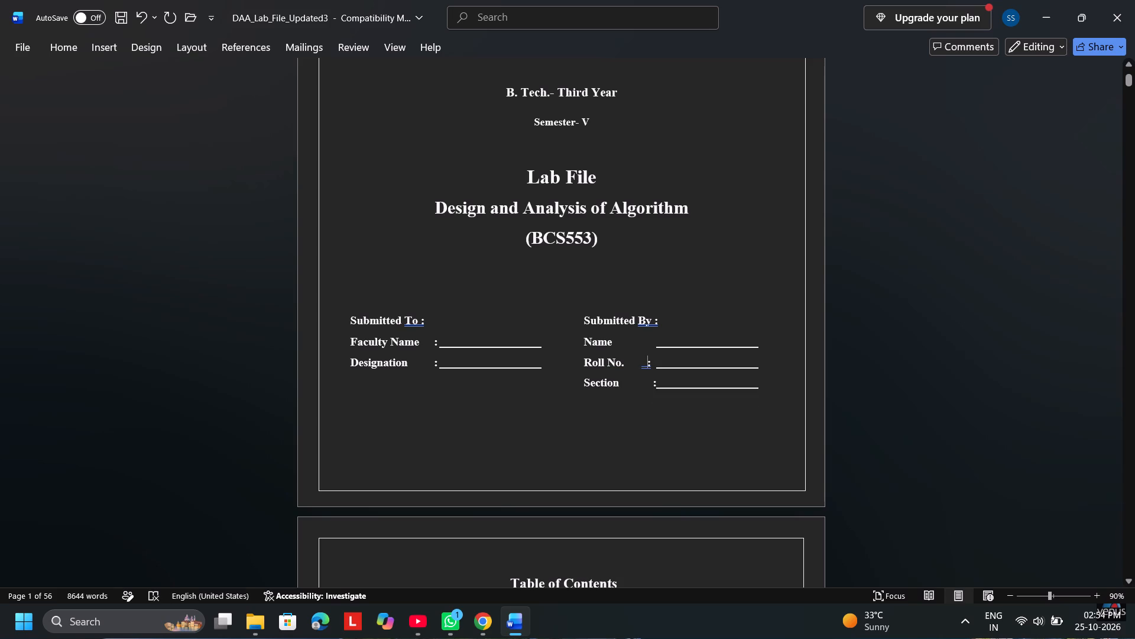
Replace the gap before the Section colon with ten spaces to align it with the Roll No. colon, and add one space after it.
click(651, 382)
key(BackSpace)
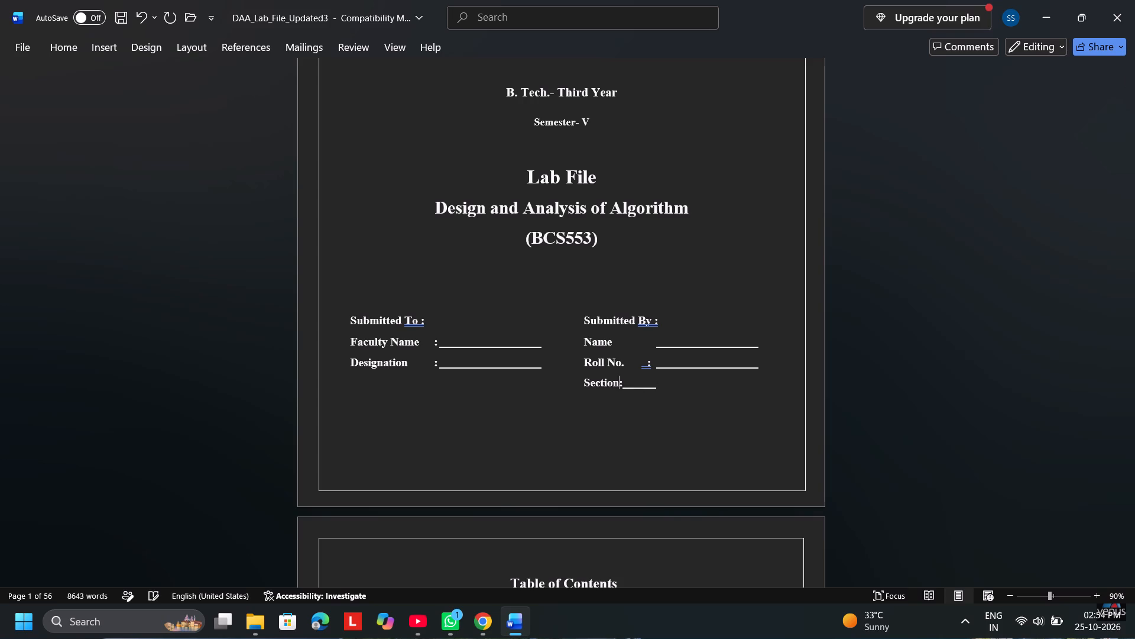
key(space)
key(space)
key(space)
key(space)
key(space)
key(space)
key(space)
key(space)
key(space)
key(space)
key(Right)
key(space)
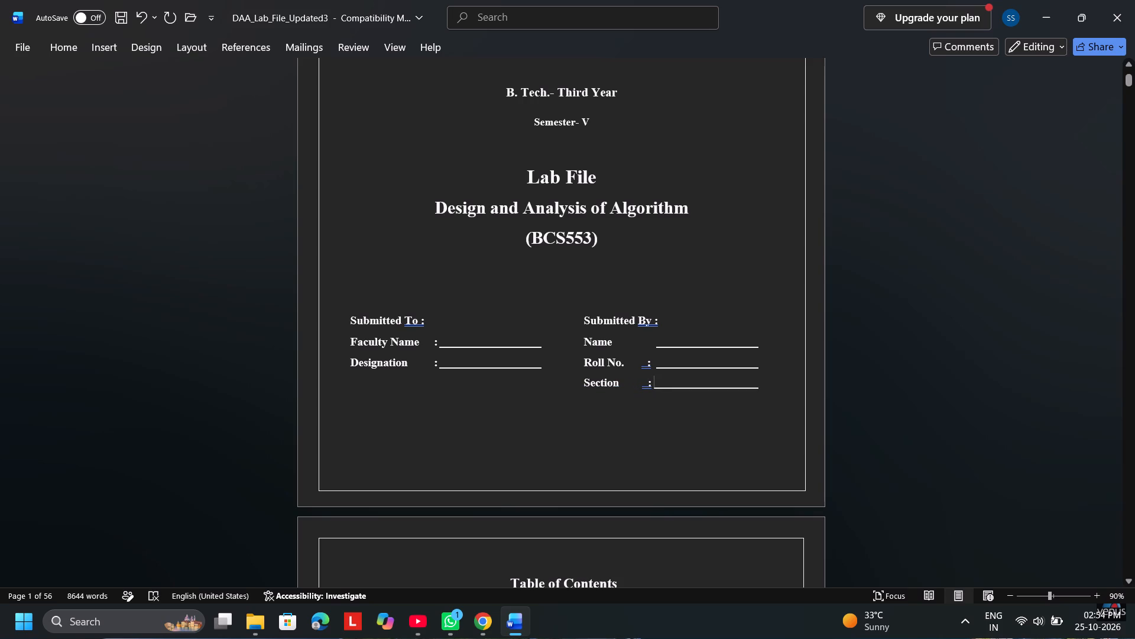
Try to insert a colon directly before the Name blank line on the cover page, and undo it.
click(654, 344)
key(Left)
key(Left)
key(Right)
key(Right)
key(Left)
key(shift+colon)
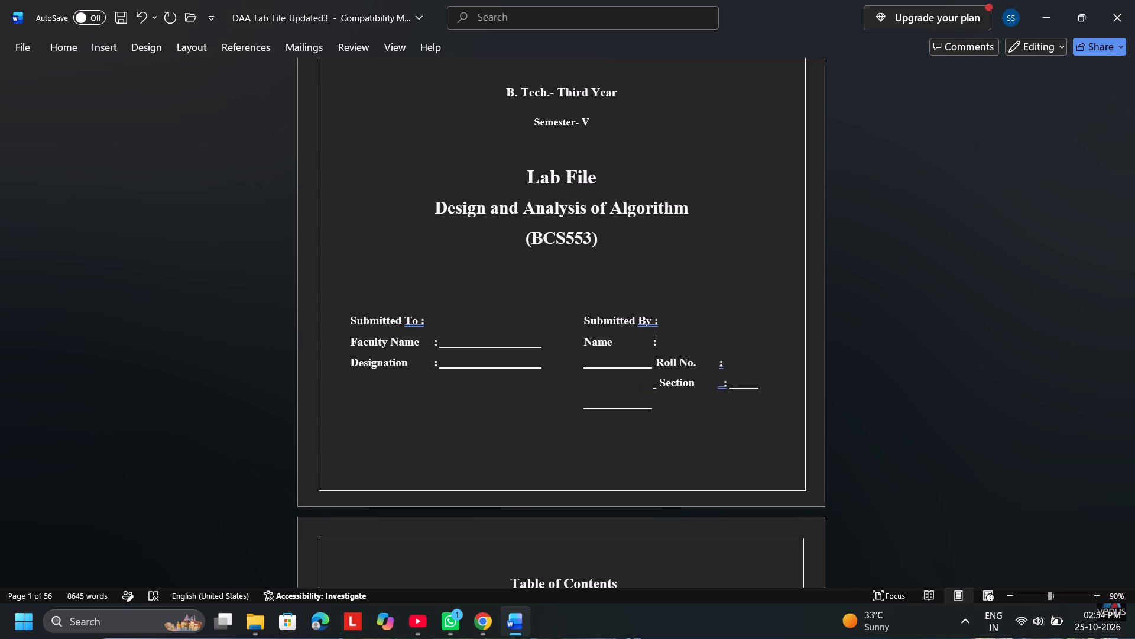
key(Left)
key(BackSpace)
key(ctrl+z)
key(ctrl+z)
Add a colon after Name on the cover page and align it with the Roll No. colon using 13 preceding spaces.
key(Left)
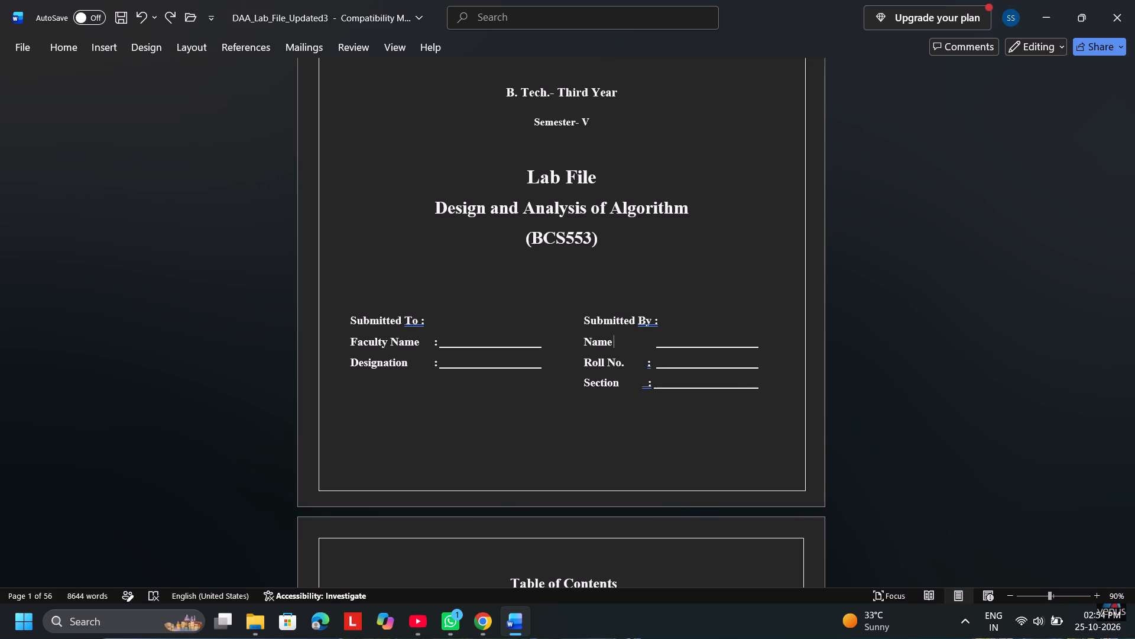
key(shift+colon)
key(Left)
key(space)
key(space)
key(space)
key(space)
key(space)
key(space)
key(space)
key(space)
key(space)
key(space)
key(space)
key(space)
key(space)
click(231, 197)
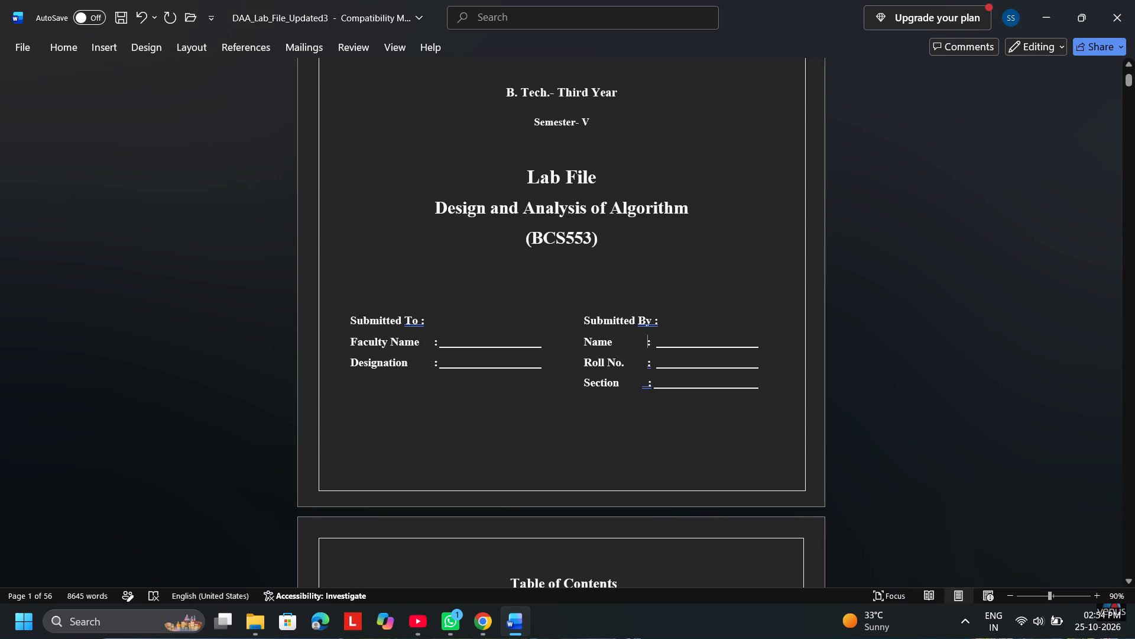
click(228, 236)
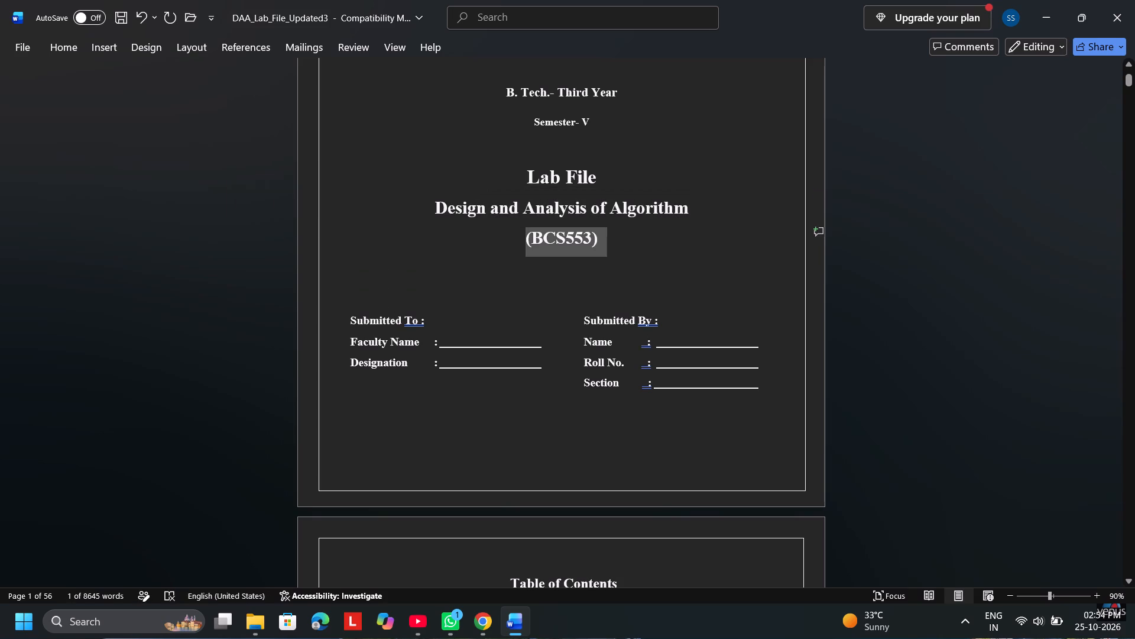
click(228, 236)
Print only pages 1,2,3,4,5,6,7 of the corrected lab file using Microsoft Print to PDF.
click(27, 47)
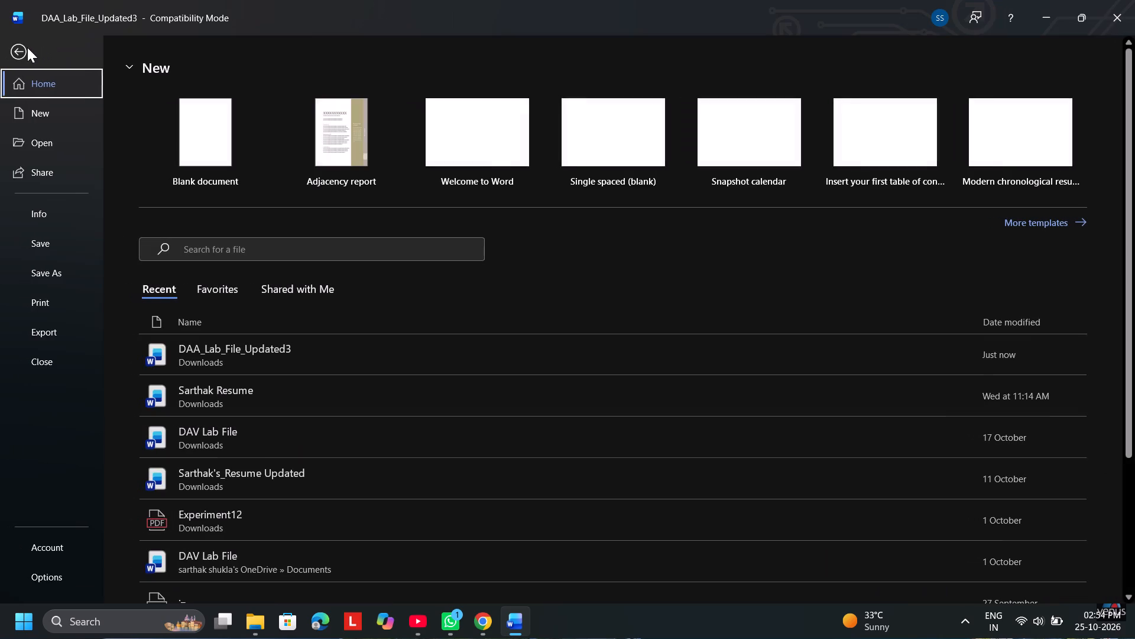
click(40, 297)
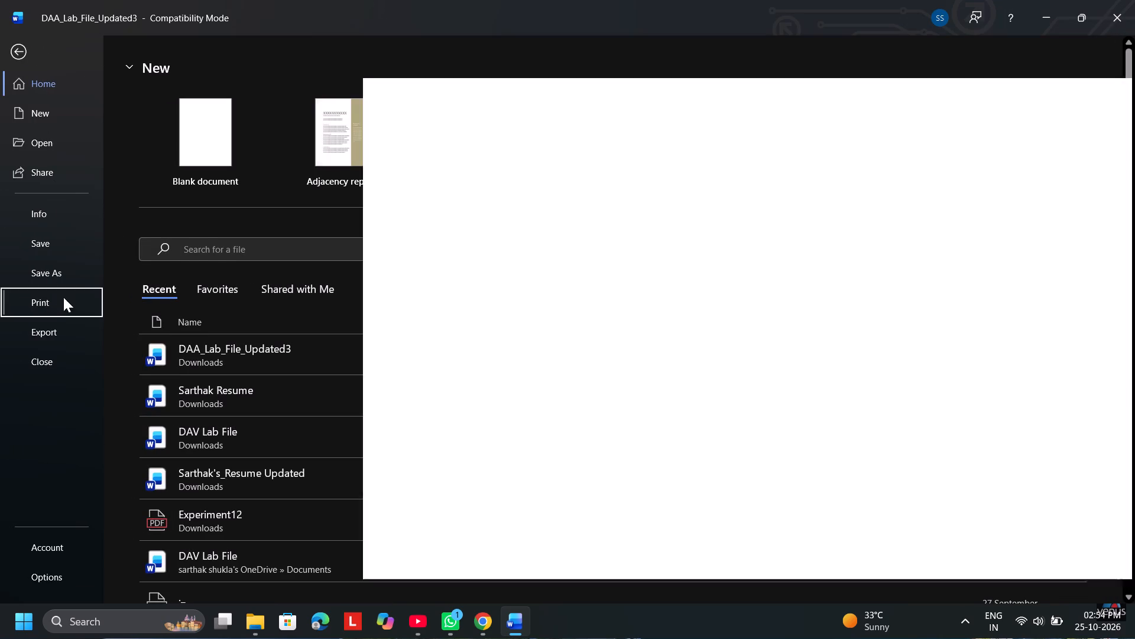
click(200, 260)
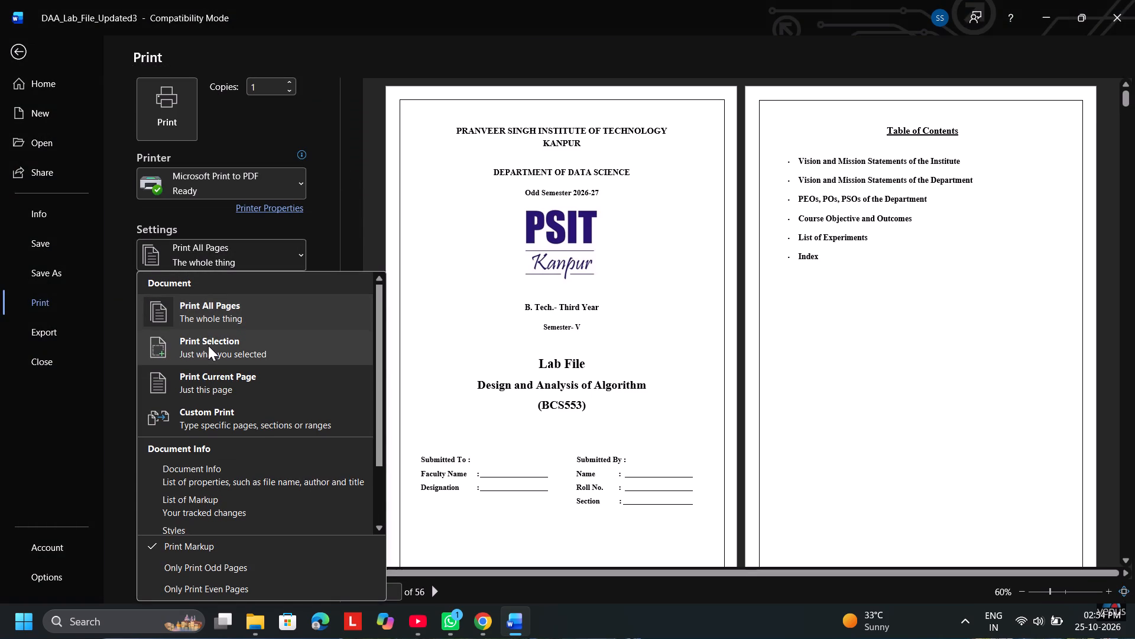
click(222, 419)
key(1)
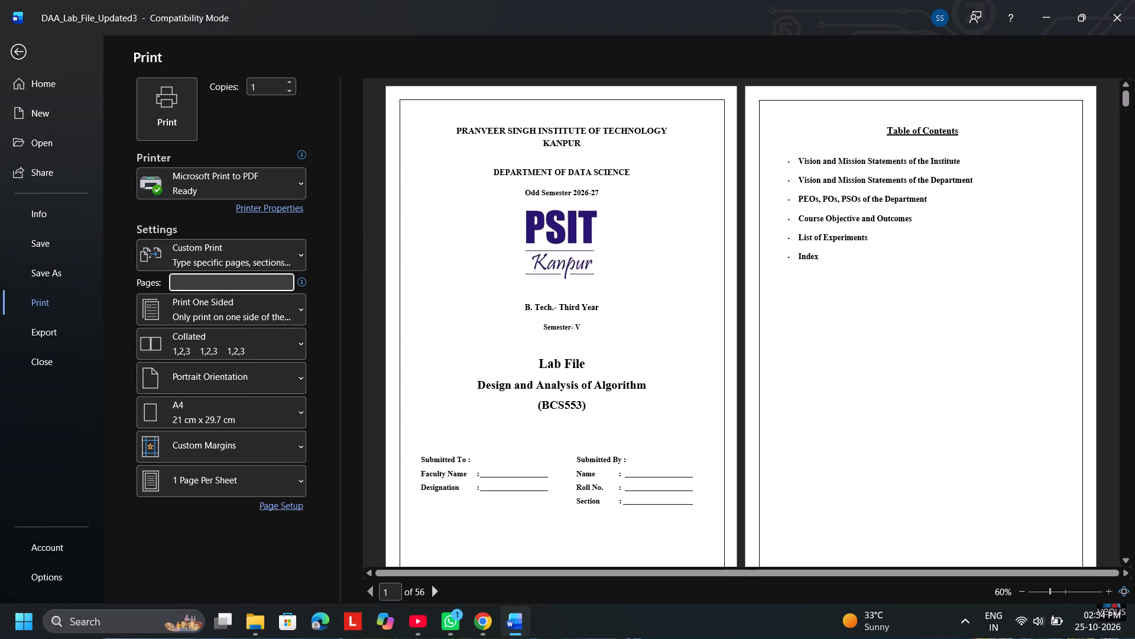
text(,2,3,4,5,6,7)
click(176, 93)
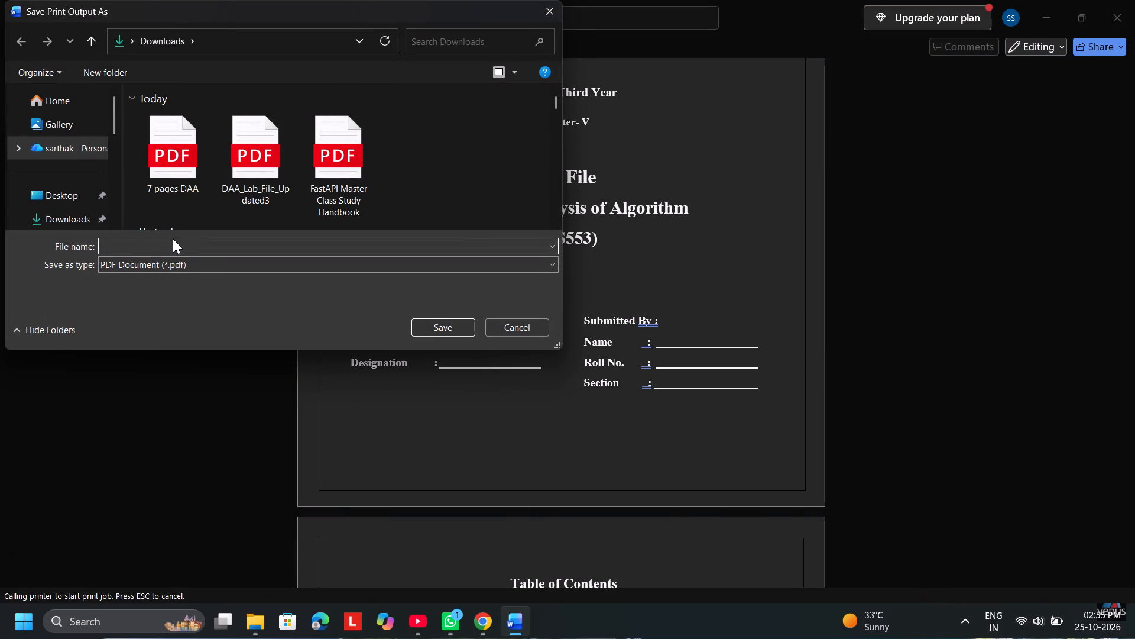
Name the PDF output "First 7 pages" and save it in the Downloads folder.
text(First 7)
key(space)
text(pages)
key(Return)
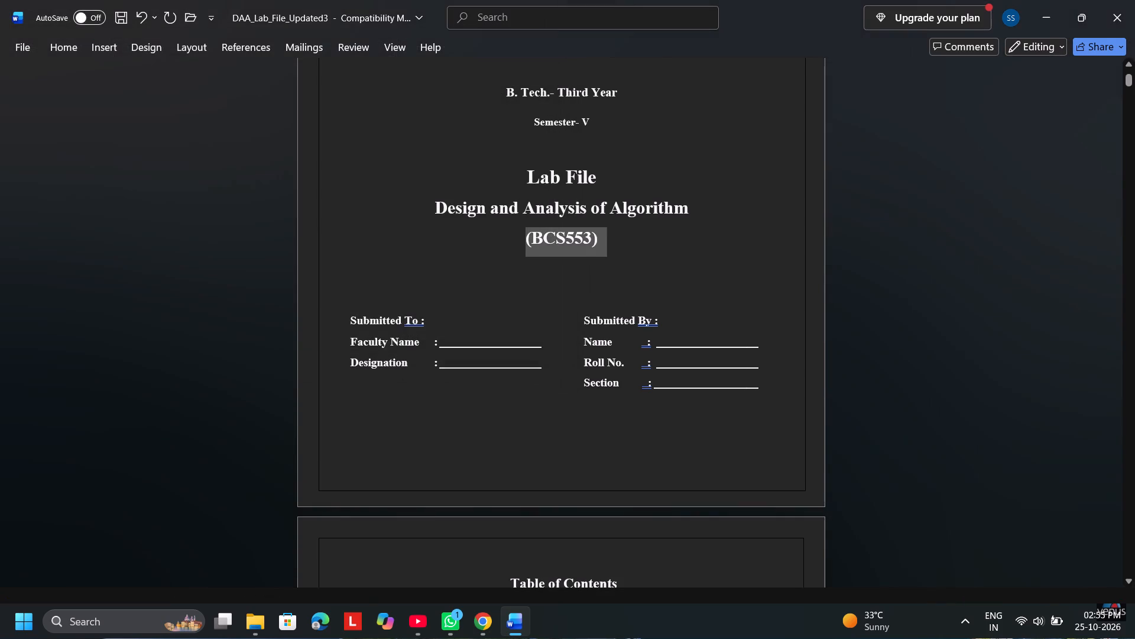
Close the DAA_Lab_File_Updated3 Word document and save its changes.
click(1114, 13)
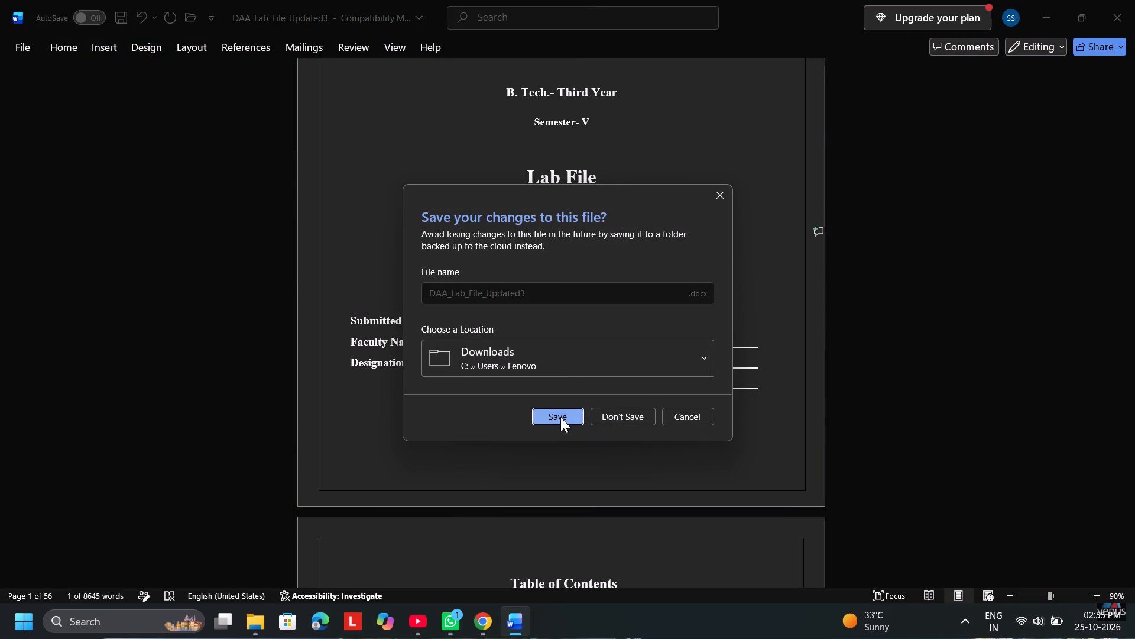
click(560, 417)
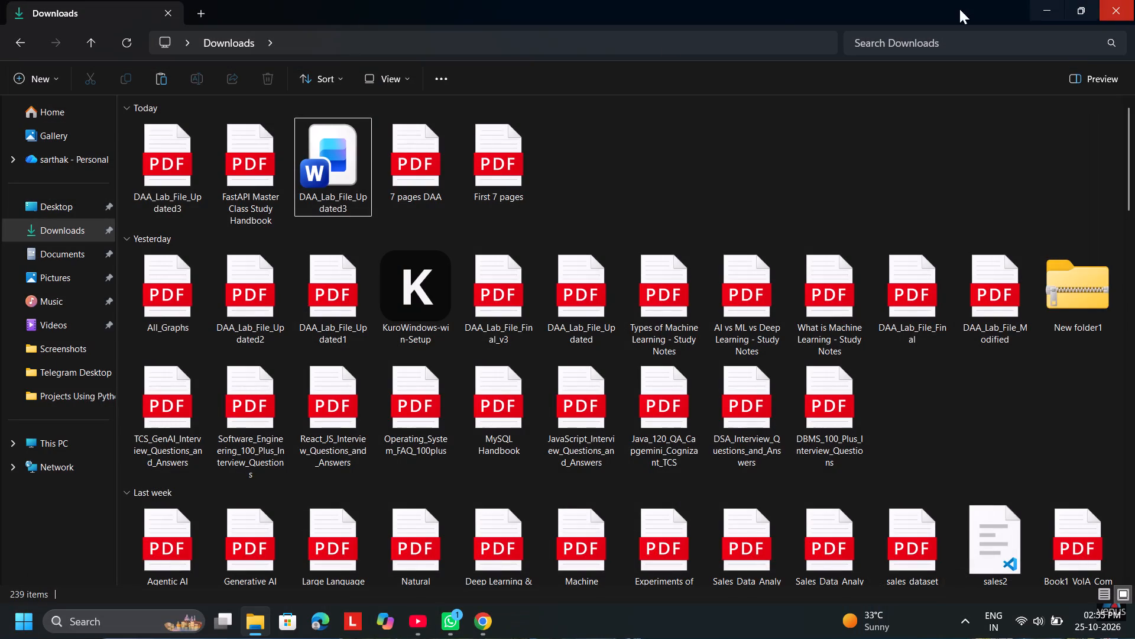
Open the First 7 pages PDF from Downloads, check its layout from the cover page to the Index, and close it.
double_click(484, 162)
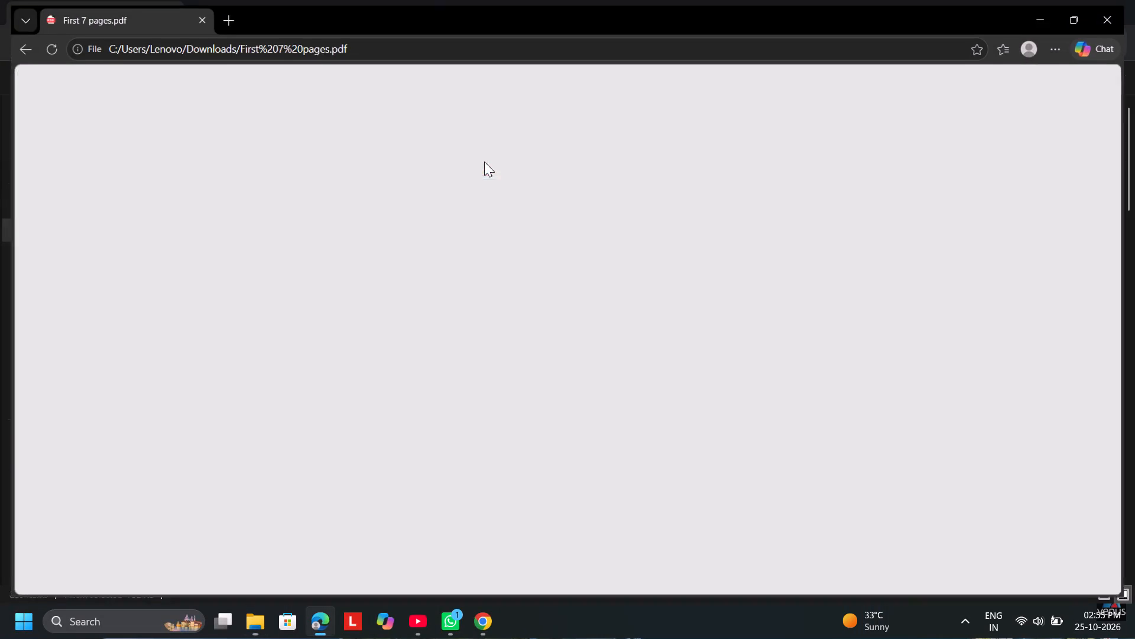
scroll(395, 425, down, 4)
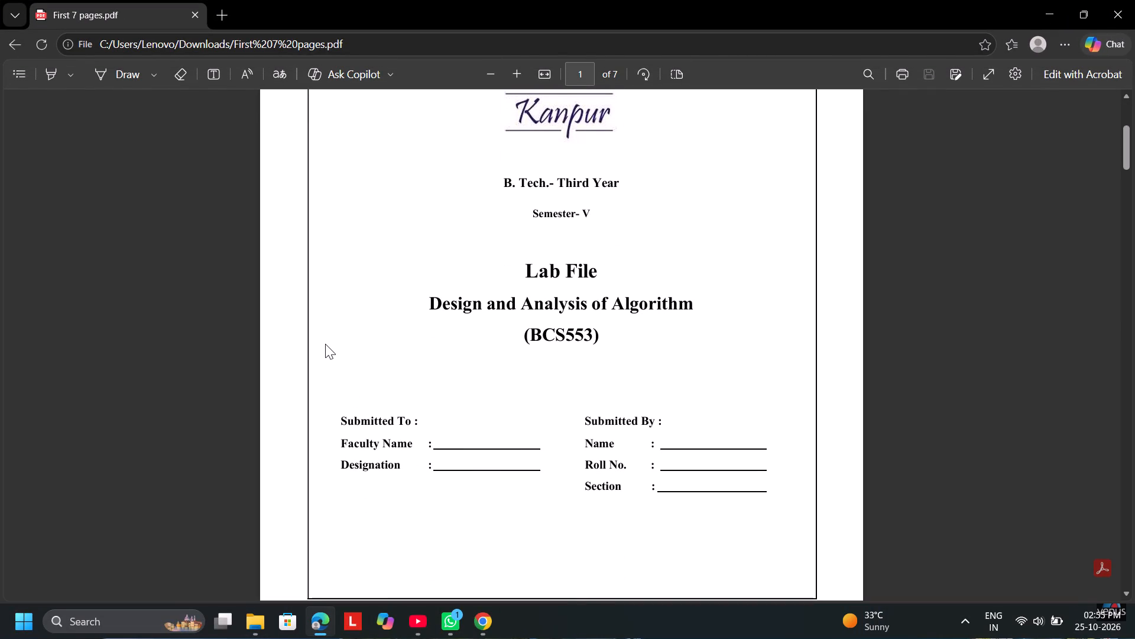
scroll(325, 344, down, 3)
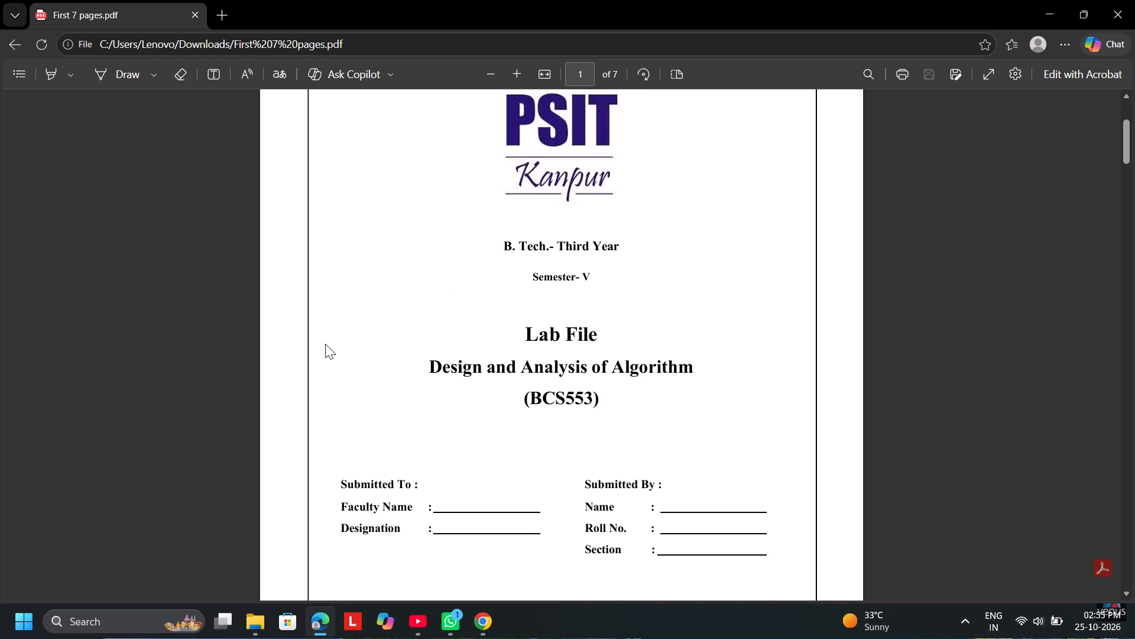
scroll(325, 344, down, 14)
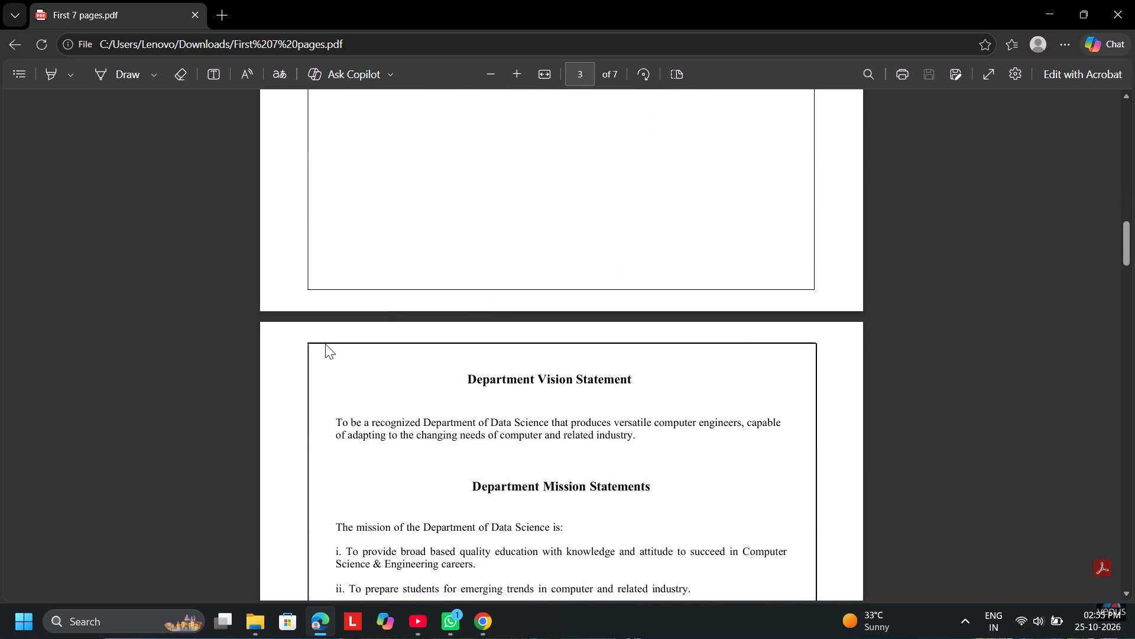
scroll(325, 344, down, 18)
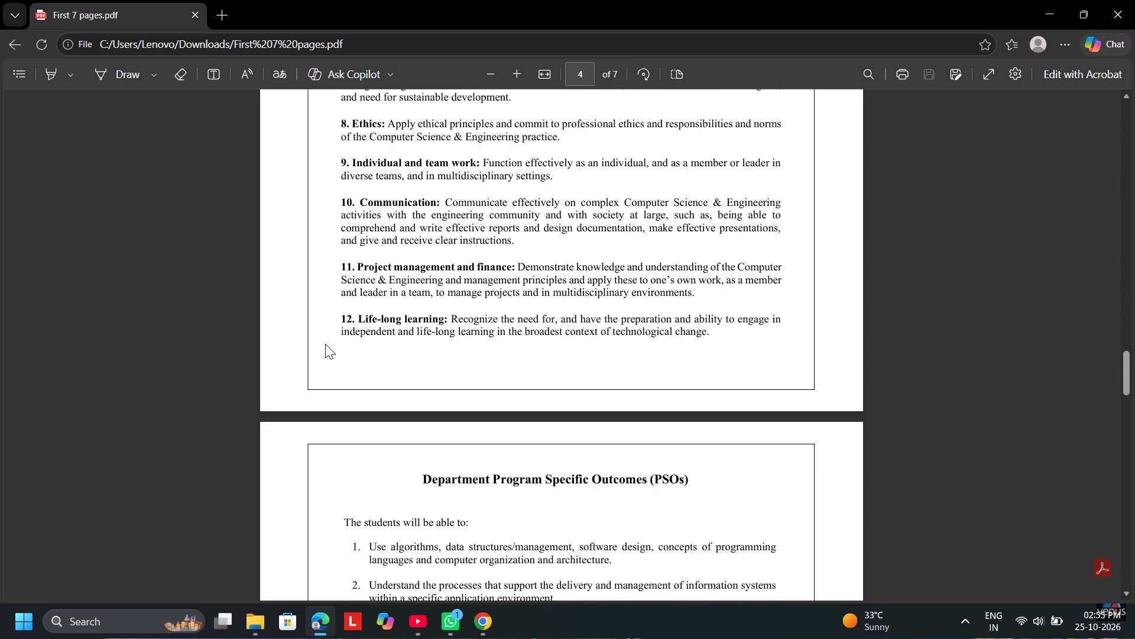
scroll(325, 344, down, 15)
scroll(325, 344, down, 9)
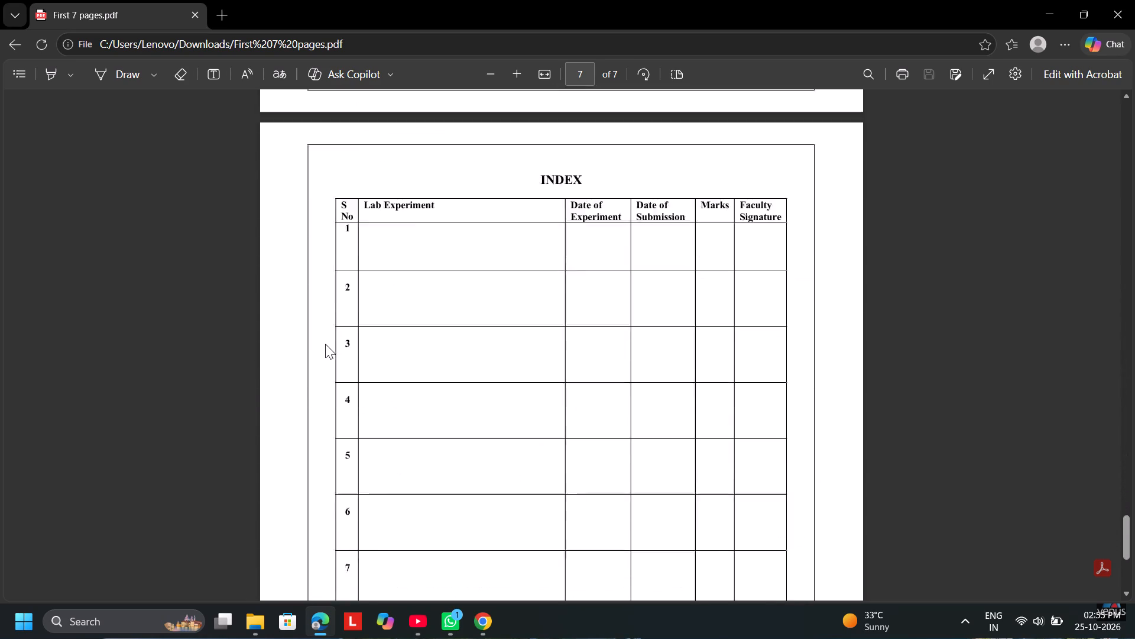
scroll(325, 344, down, 9)
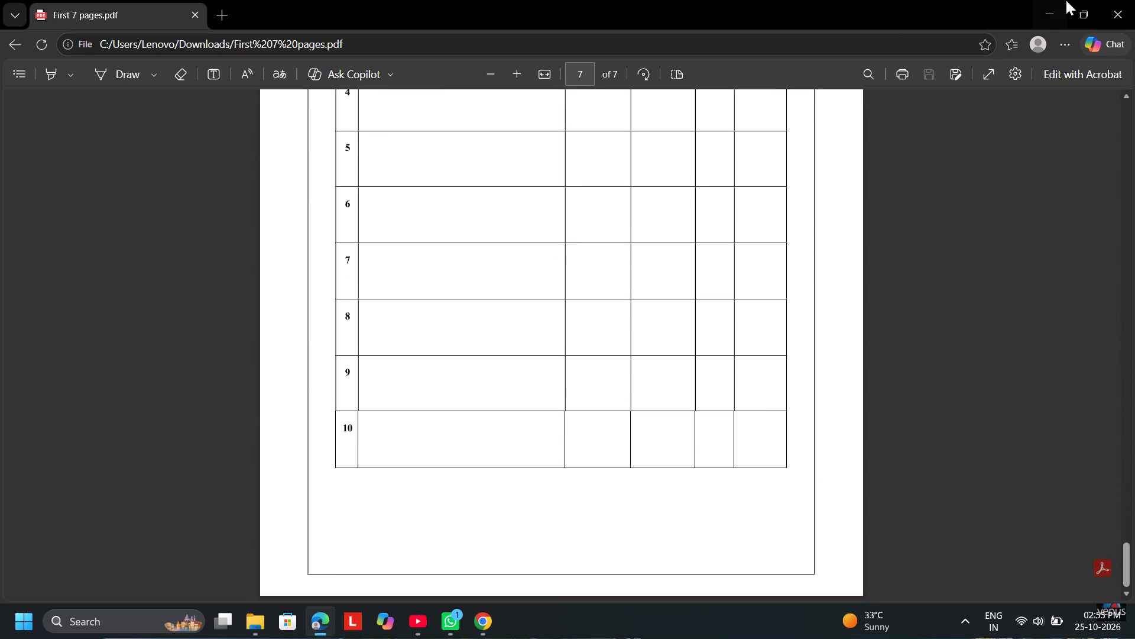
click(1114, 8)
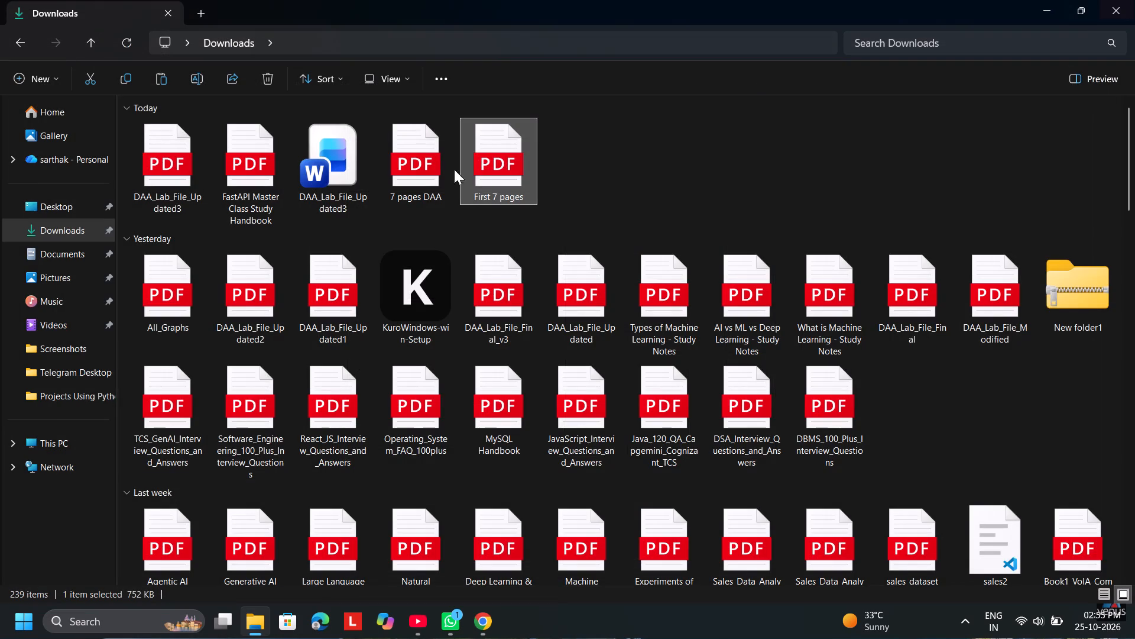
Delete the superseded 7 pages DAA PDF from the Downloads folder.
click(430, 172)
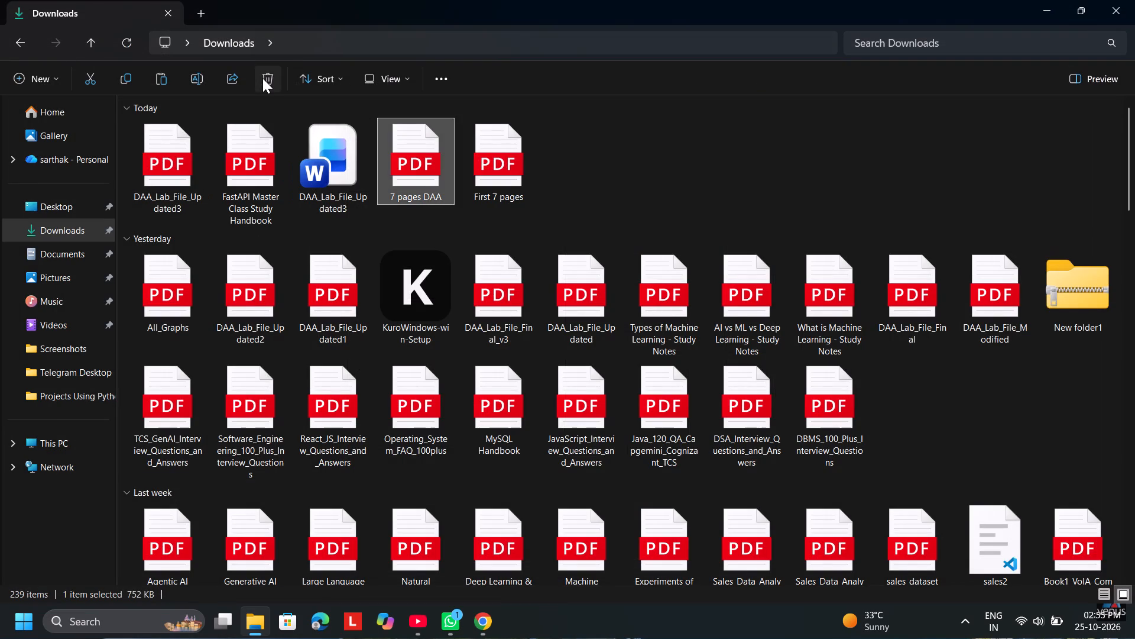
click(262, 78)
Copy the First 7 pages PDF in the Downloads folder.
click(431, 172)
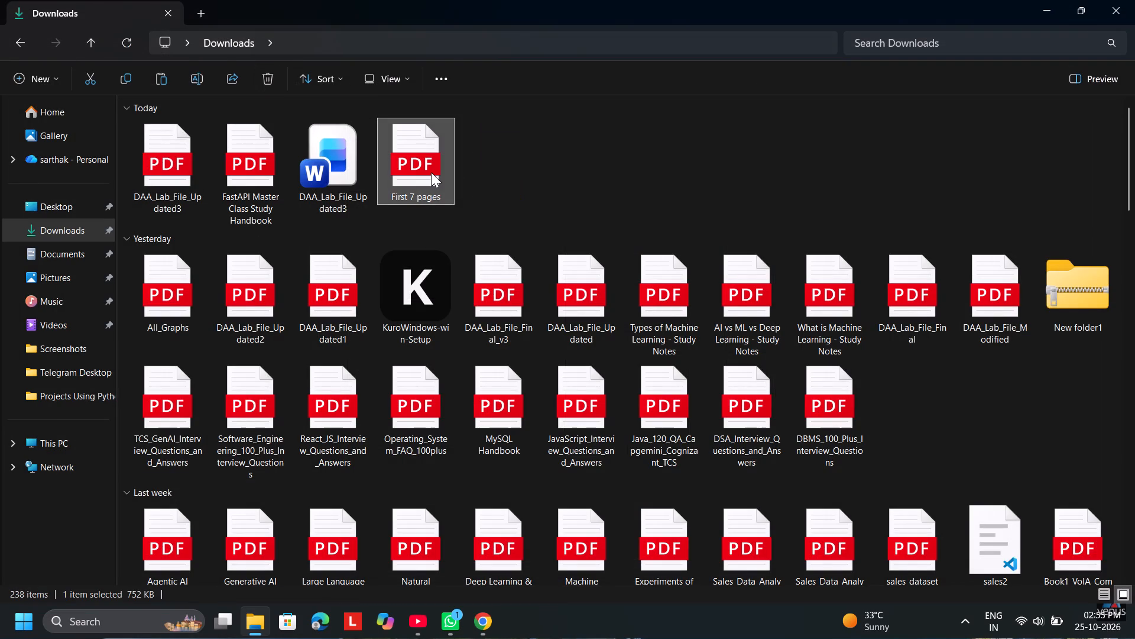
click(123, 76)
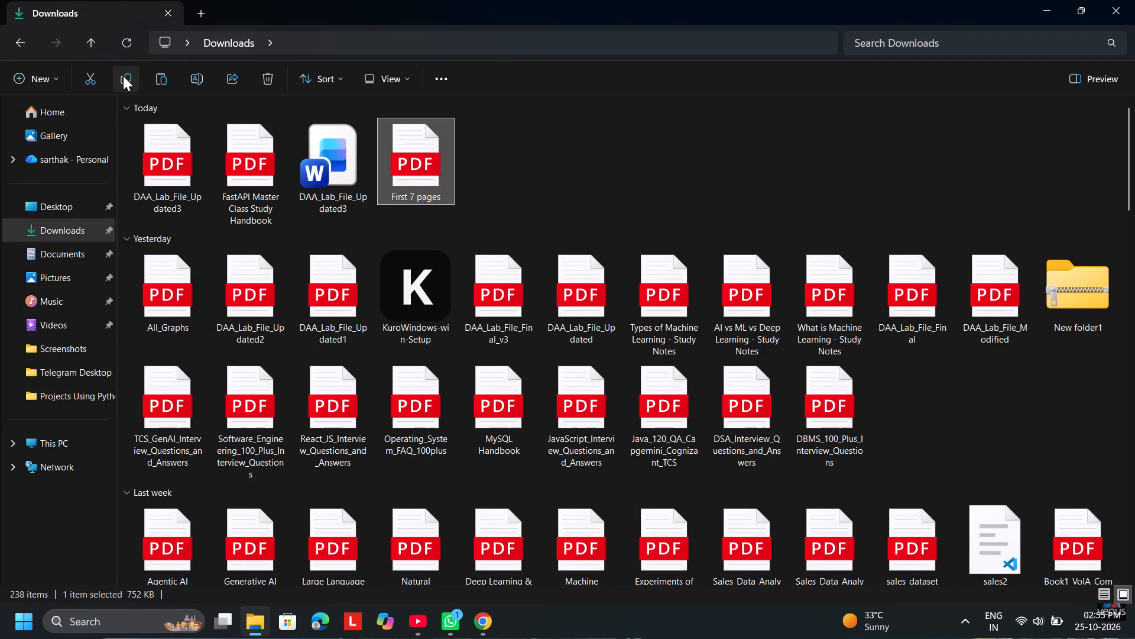